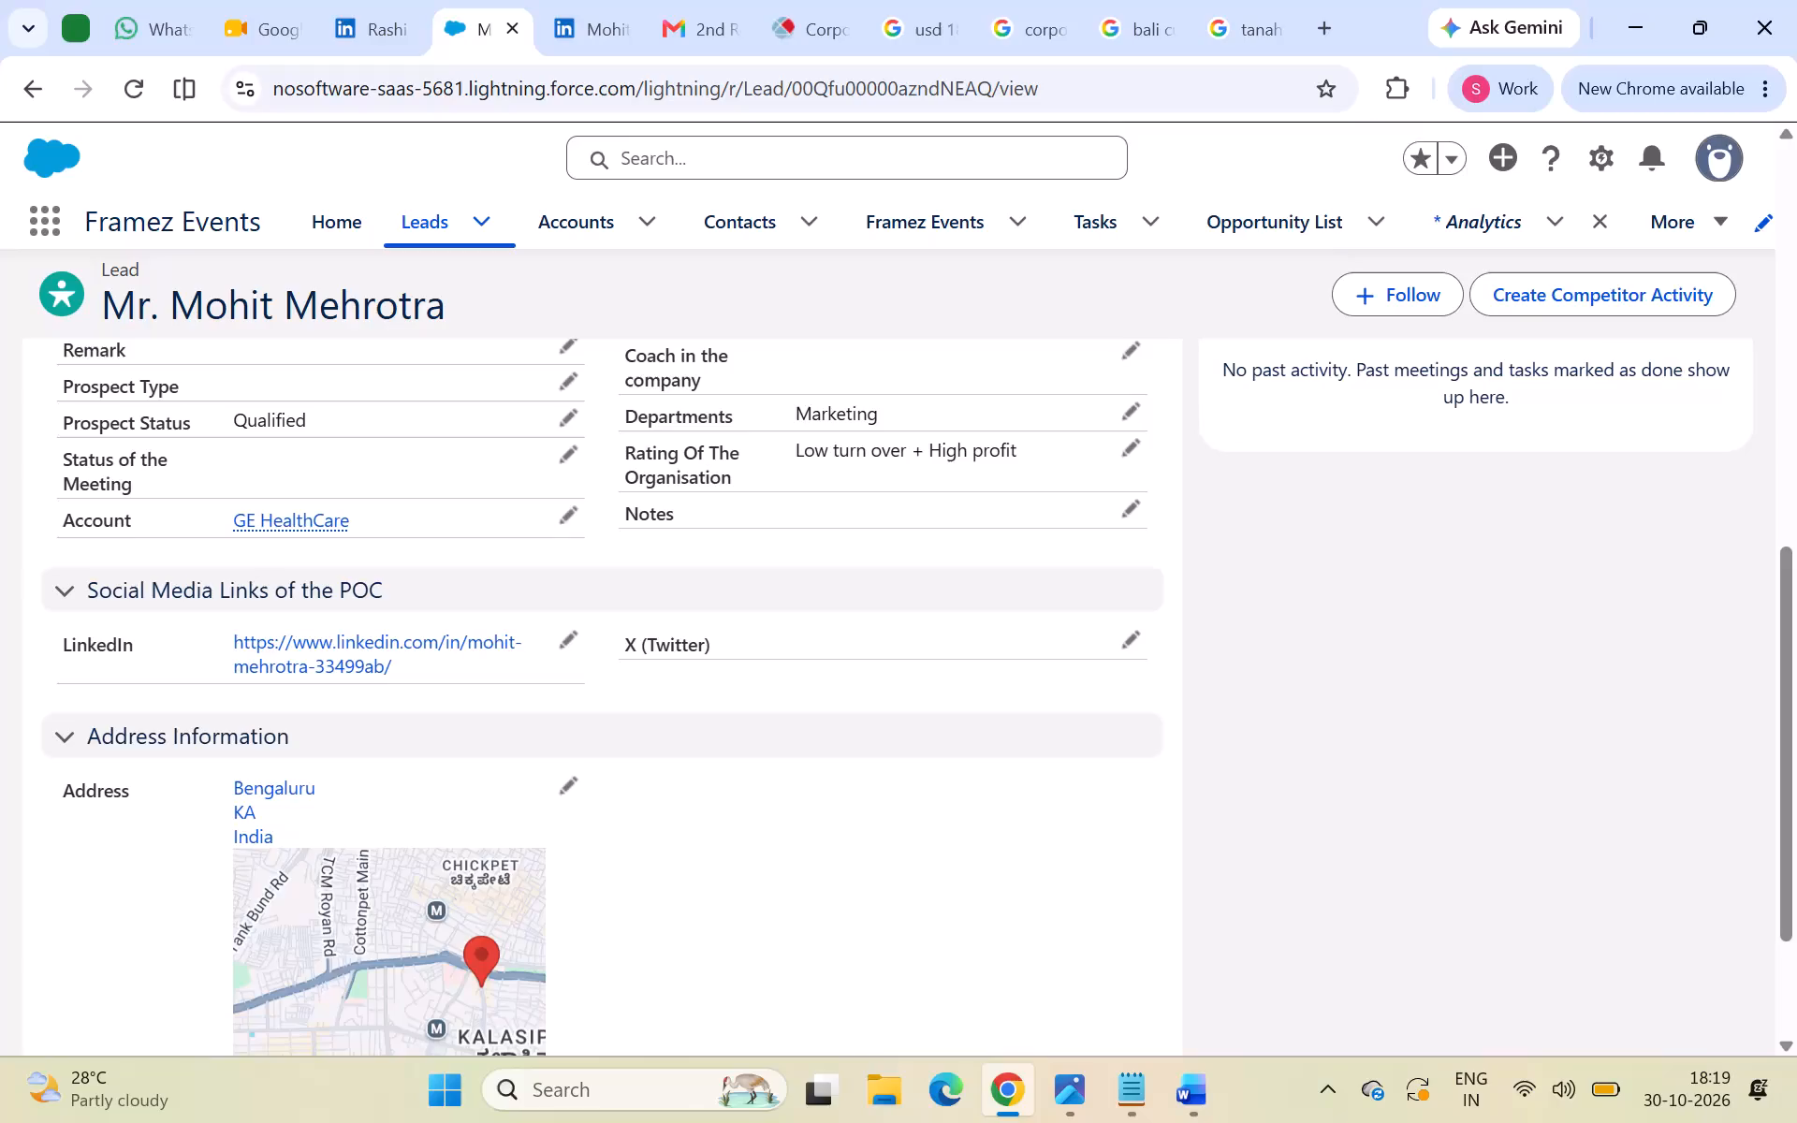
Log a call on the GE HealthCare lead with the comment "sandra from ge is the right person and asked to connect with her".
scroll(938, 796, up, 5)
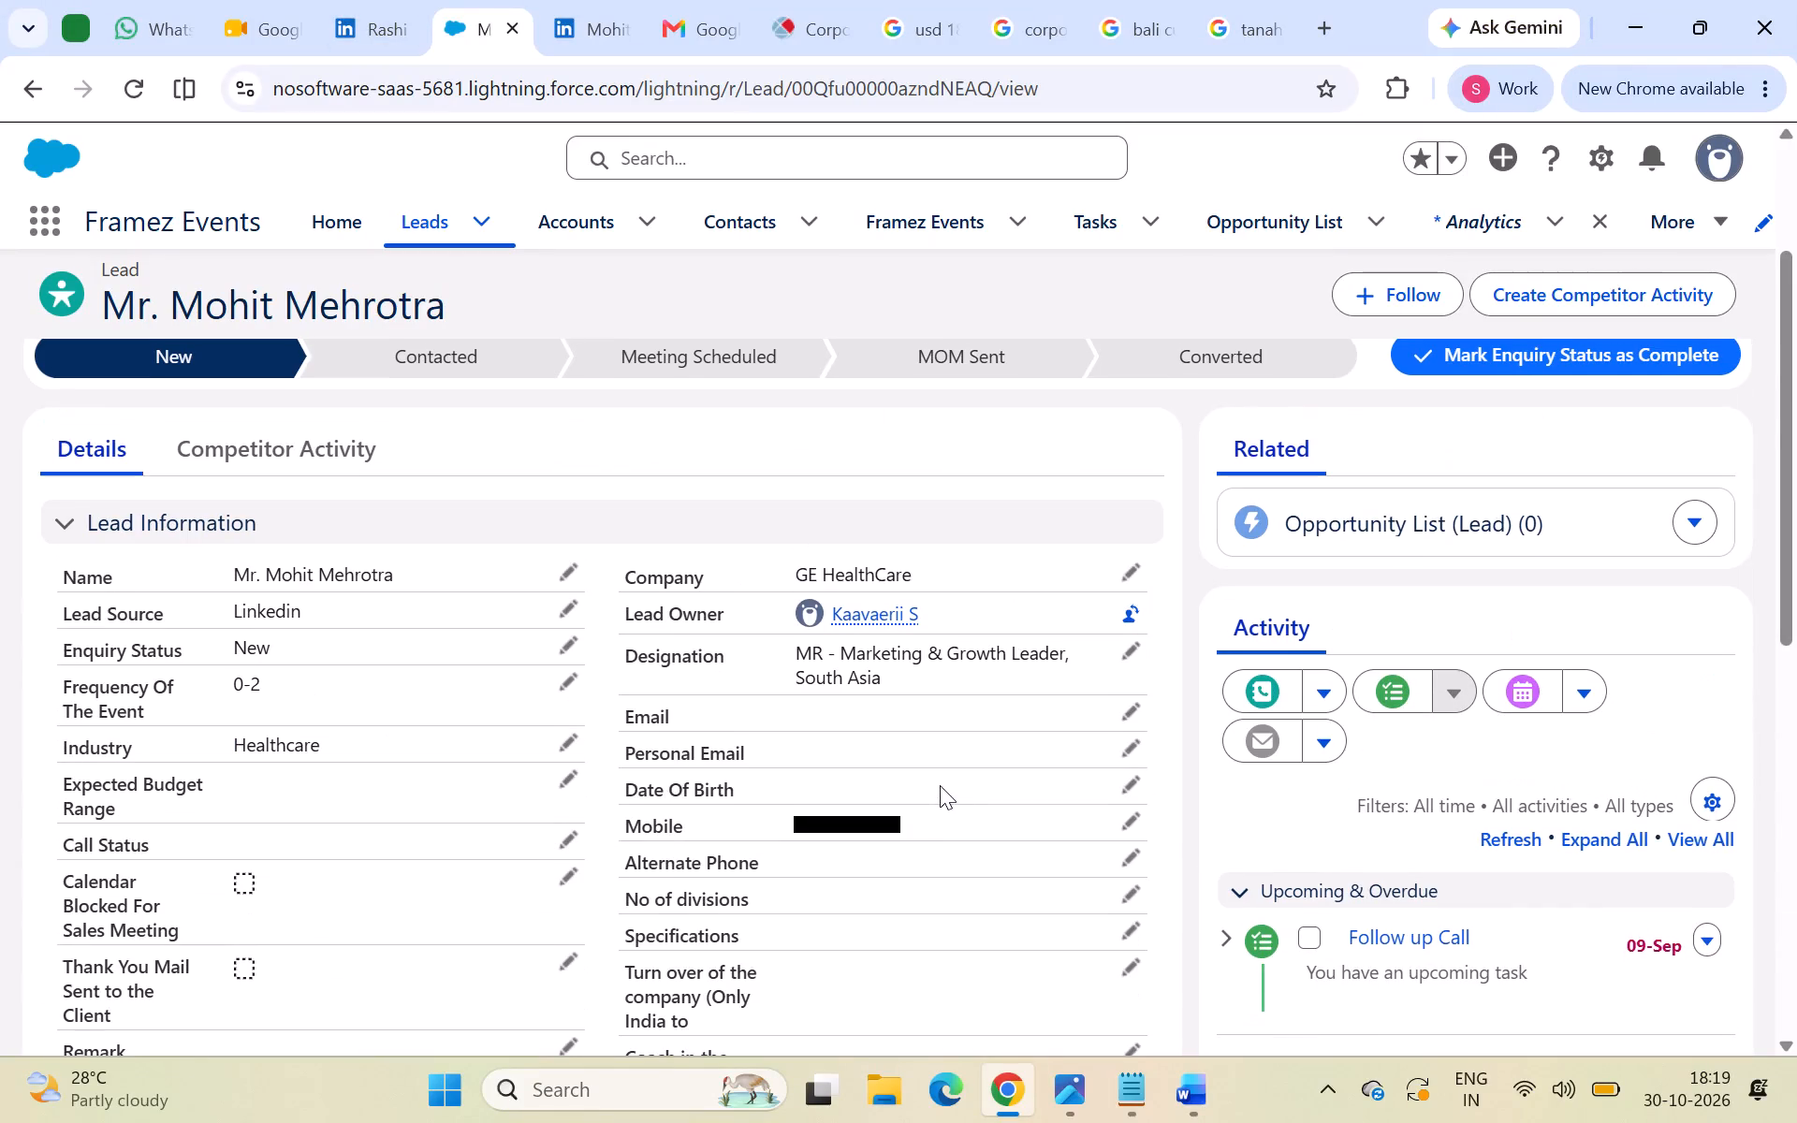
scroll(948, 780, down, 2)
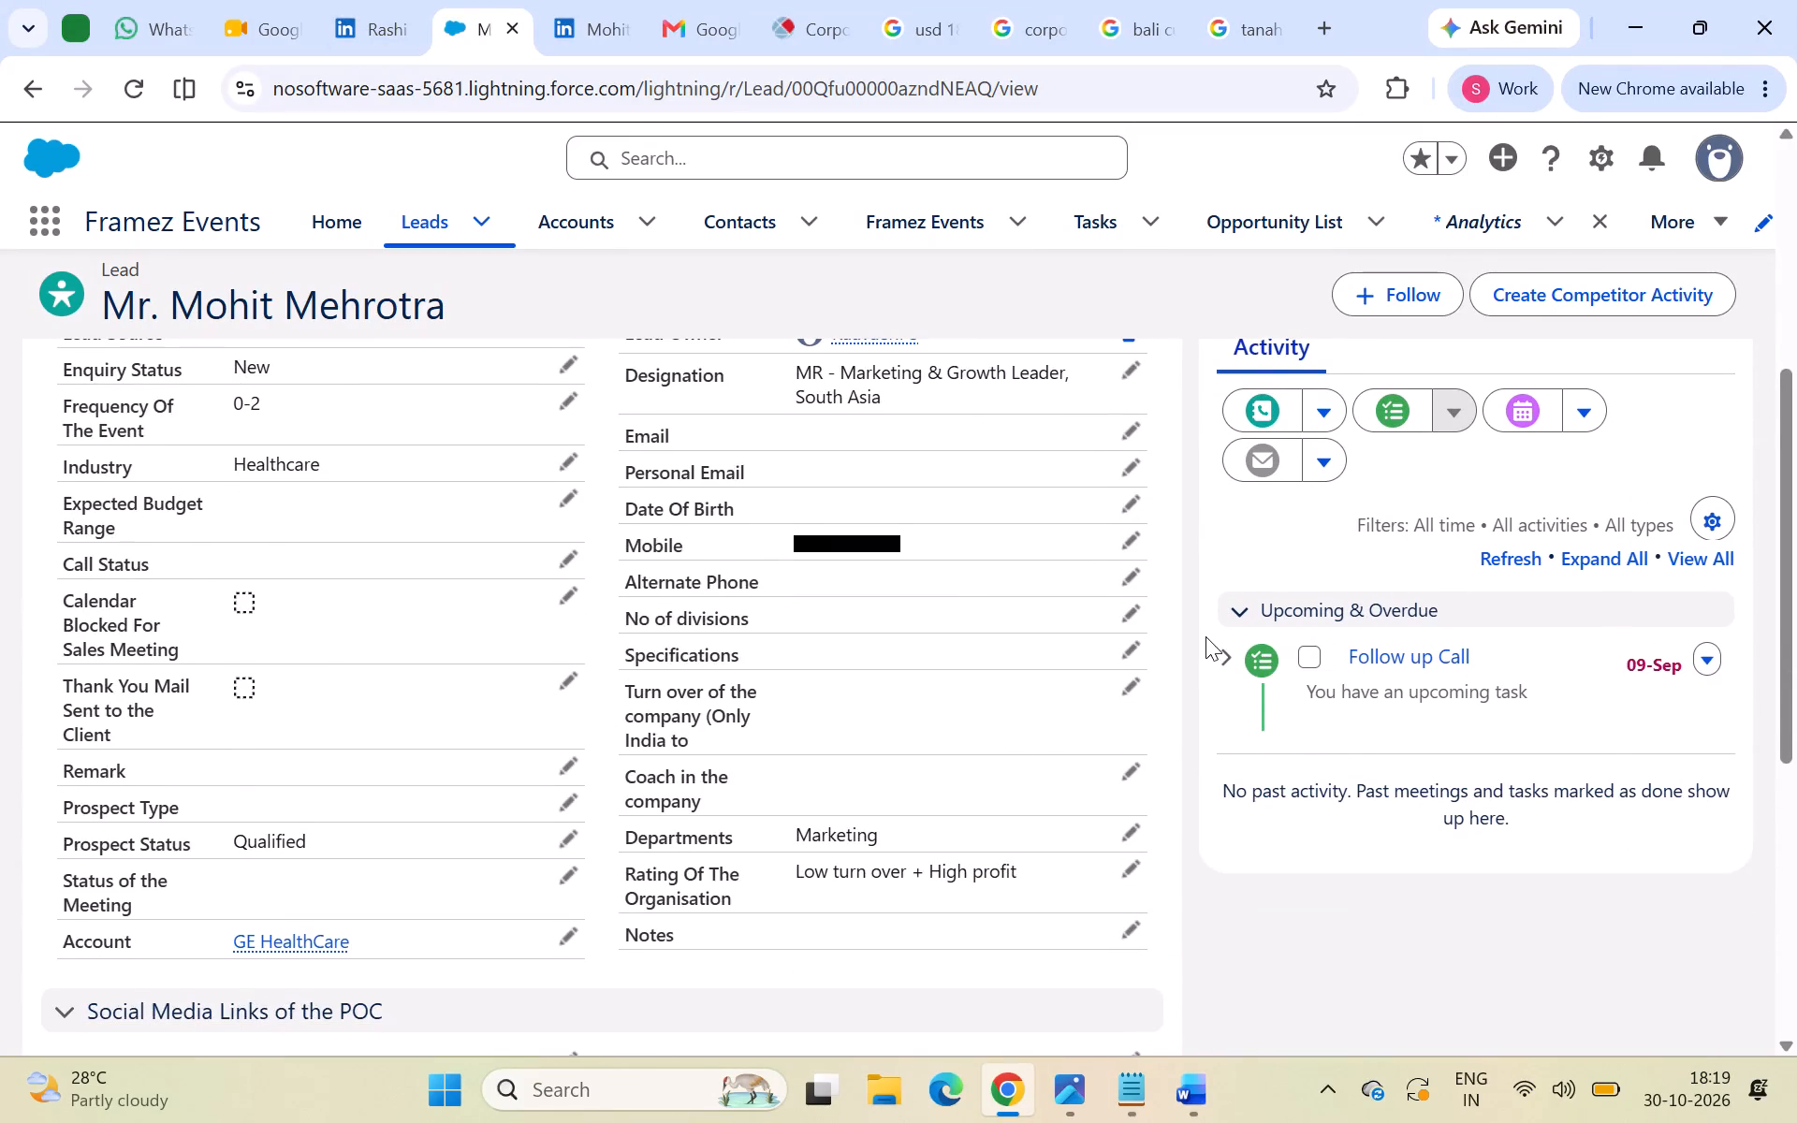
click(1218, 657)
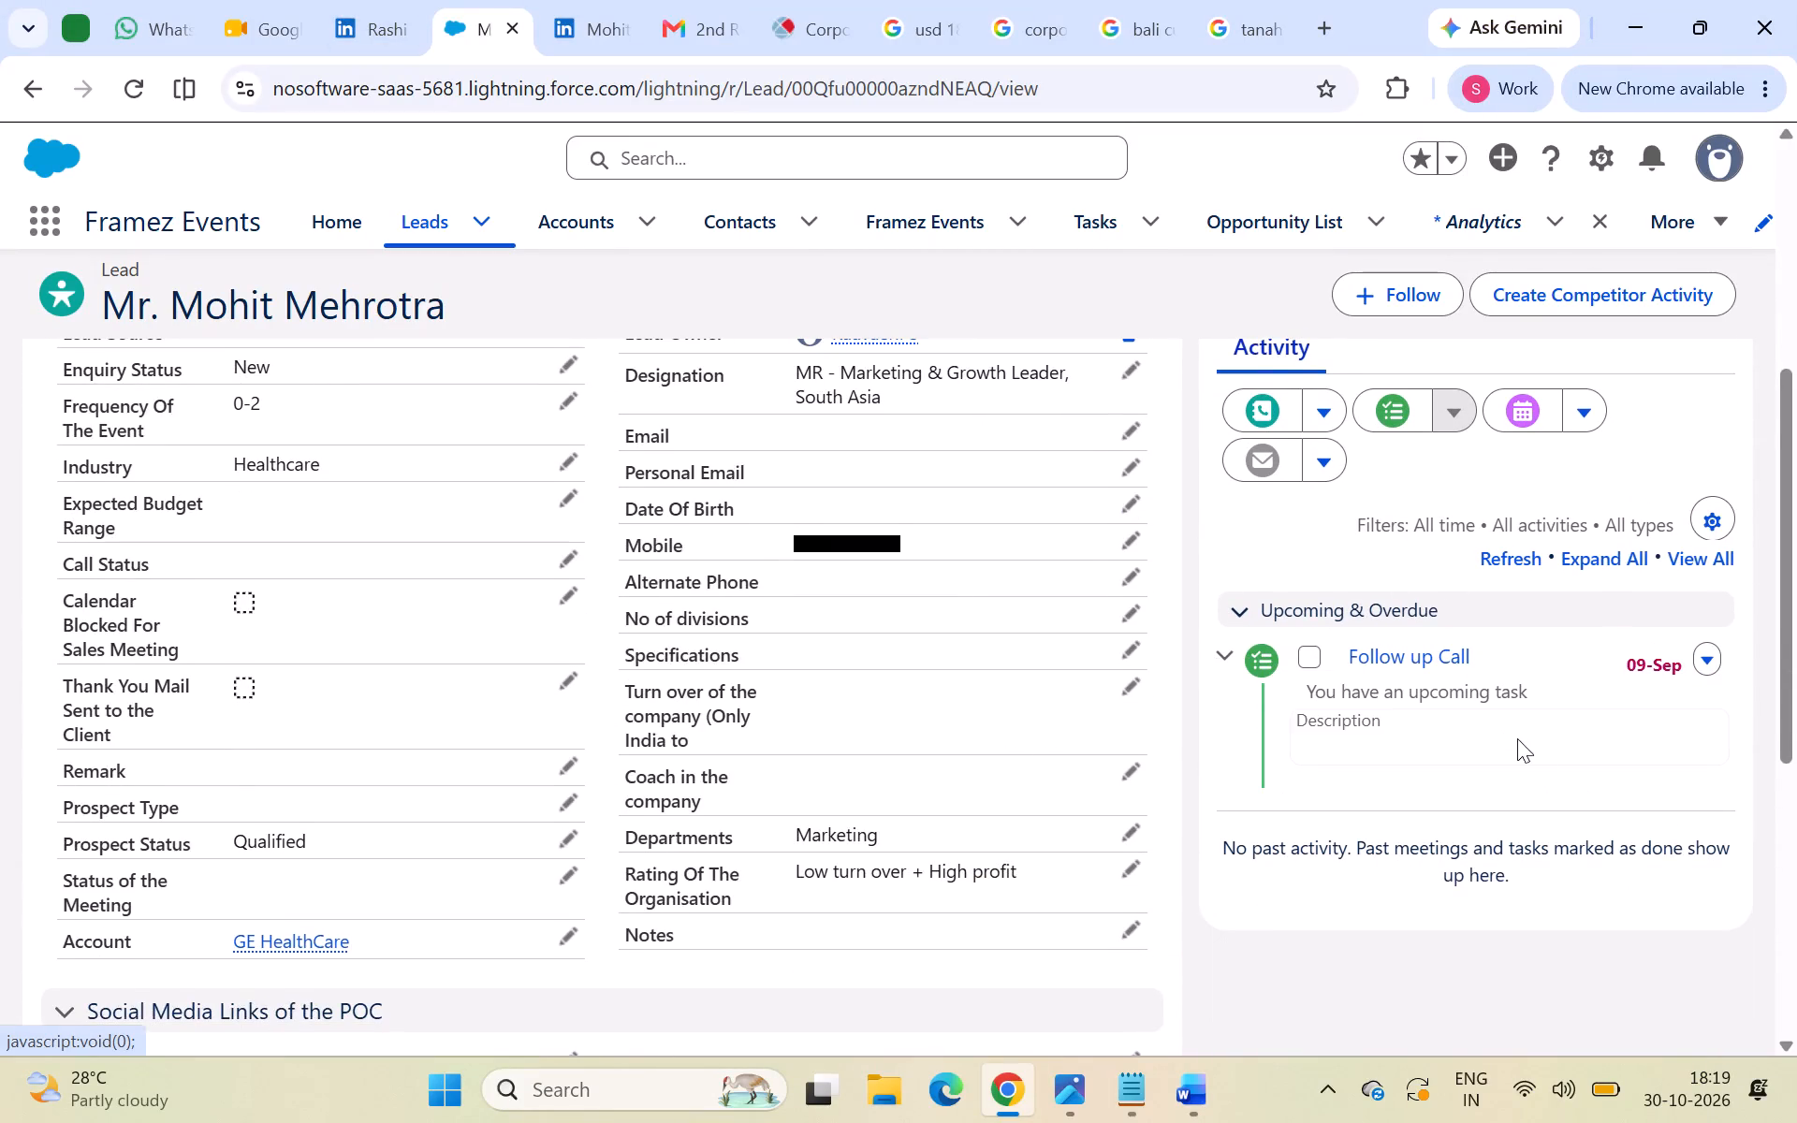
scroll(1163, 585, up, 6)
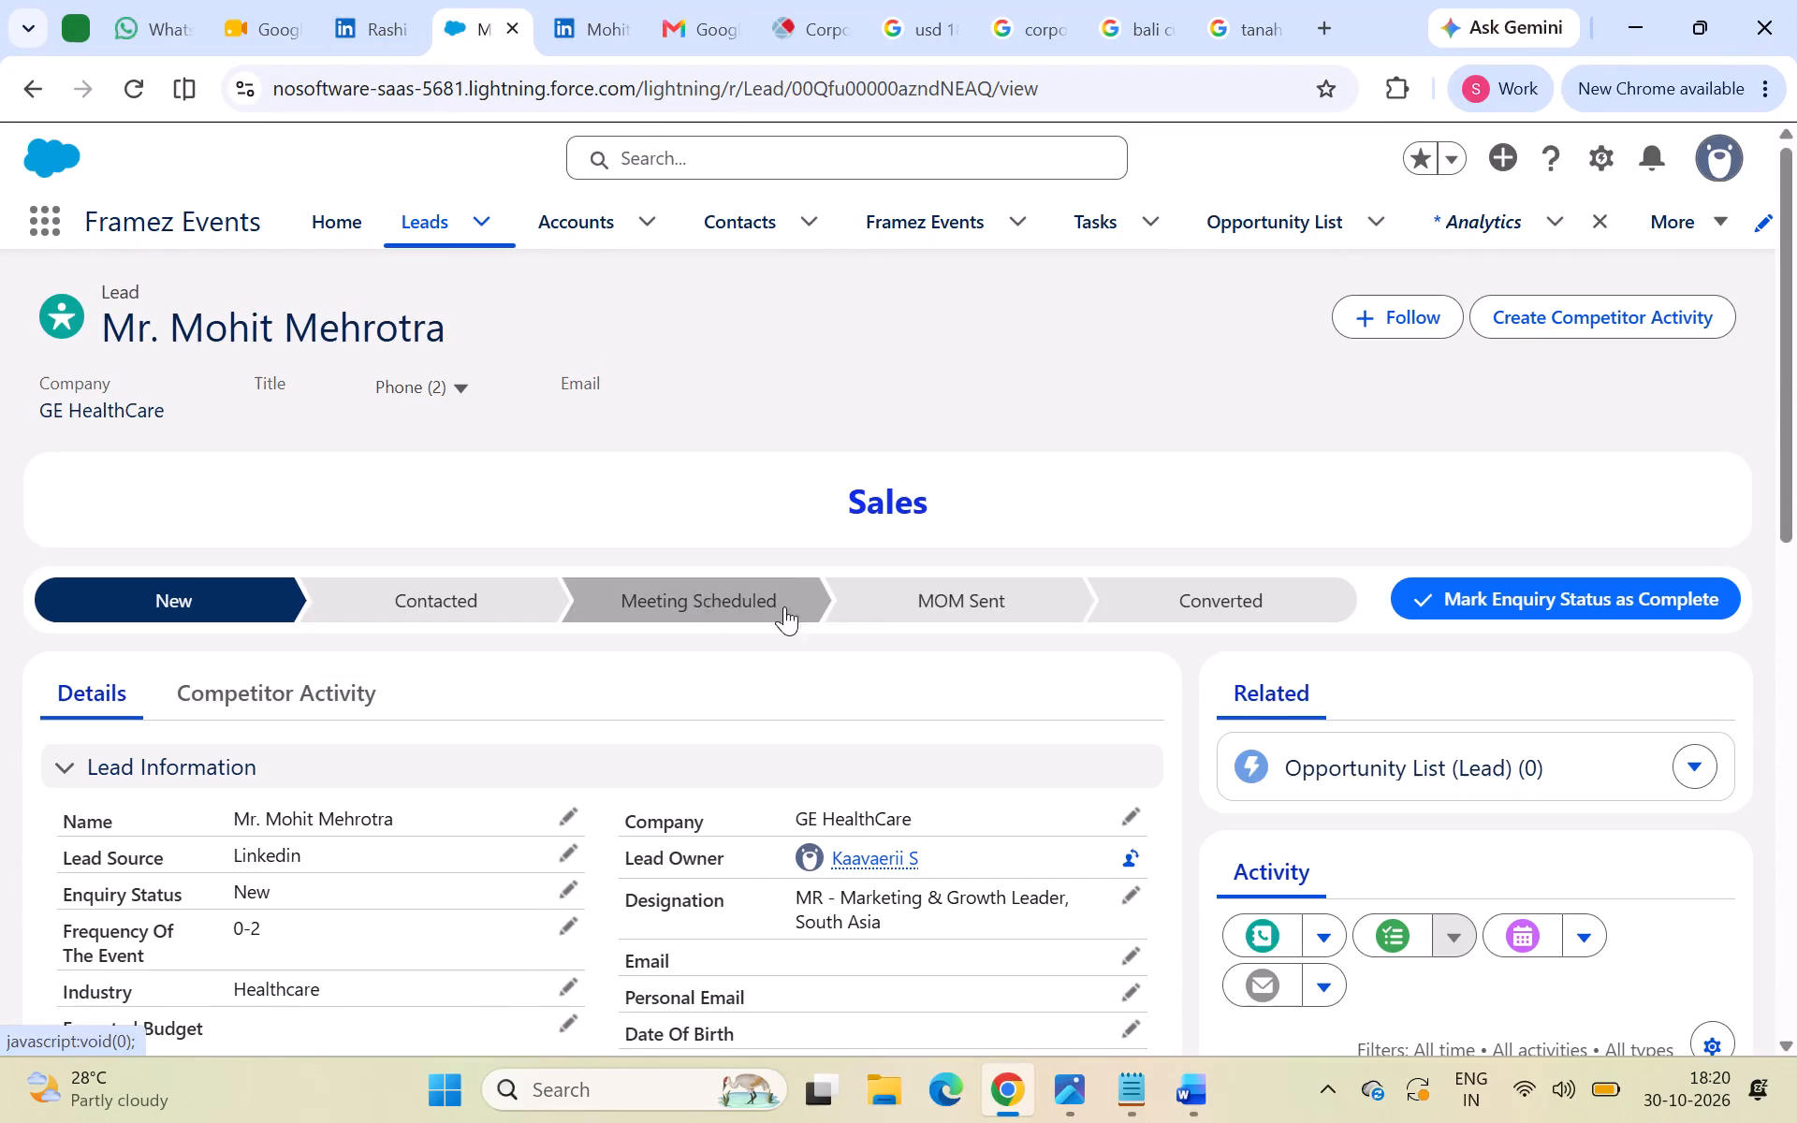
scroll(973, 799, down, 5)
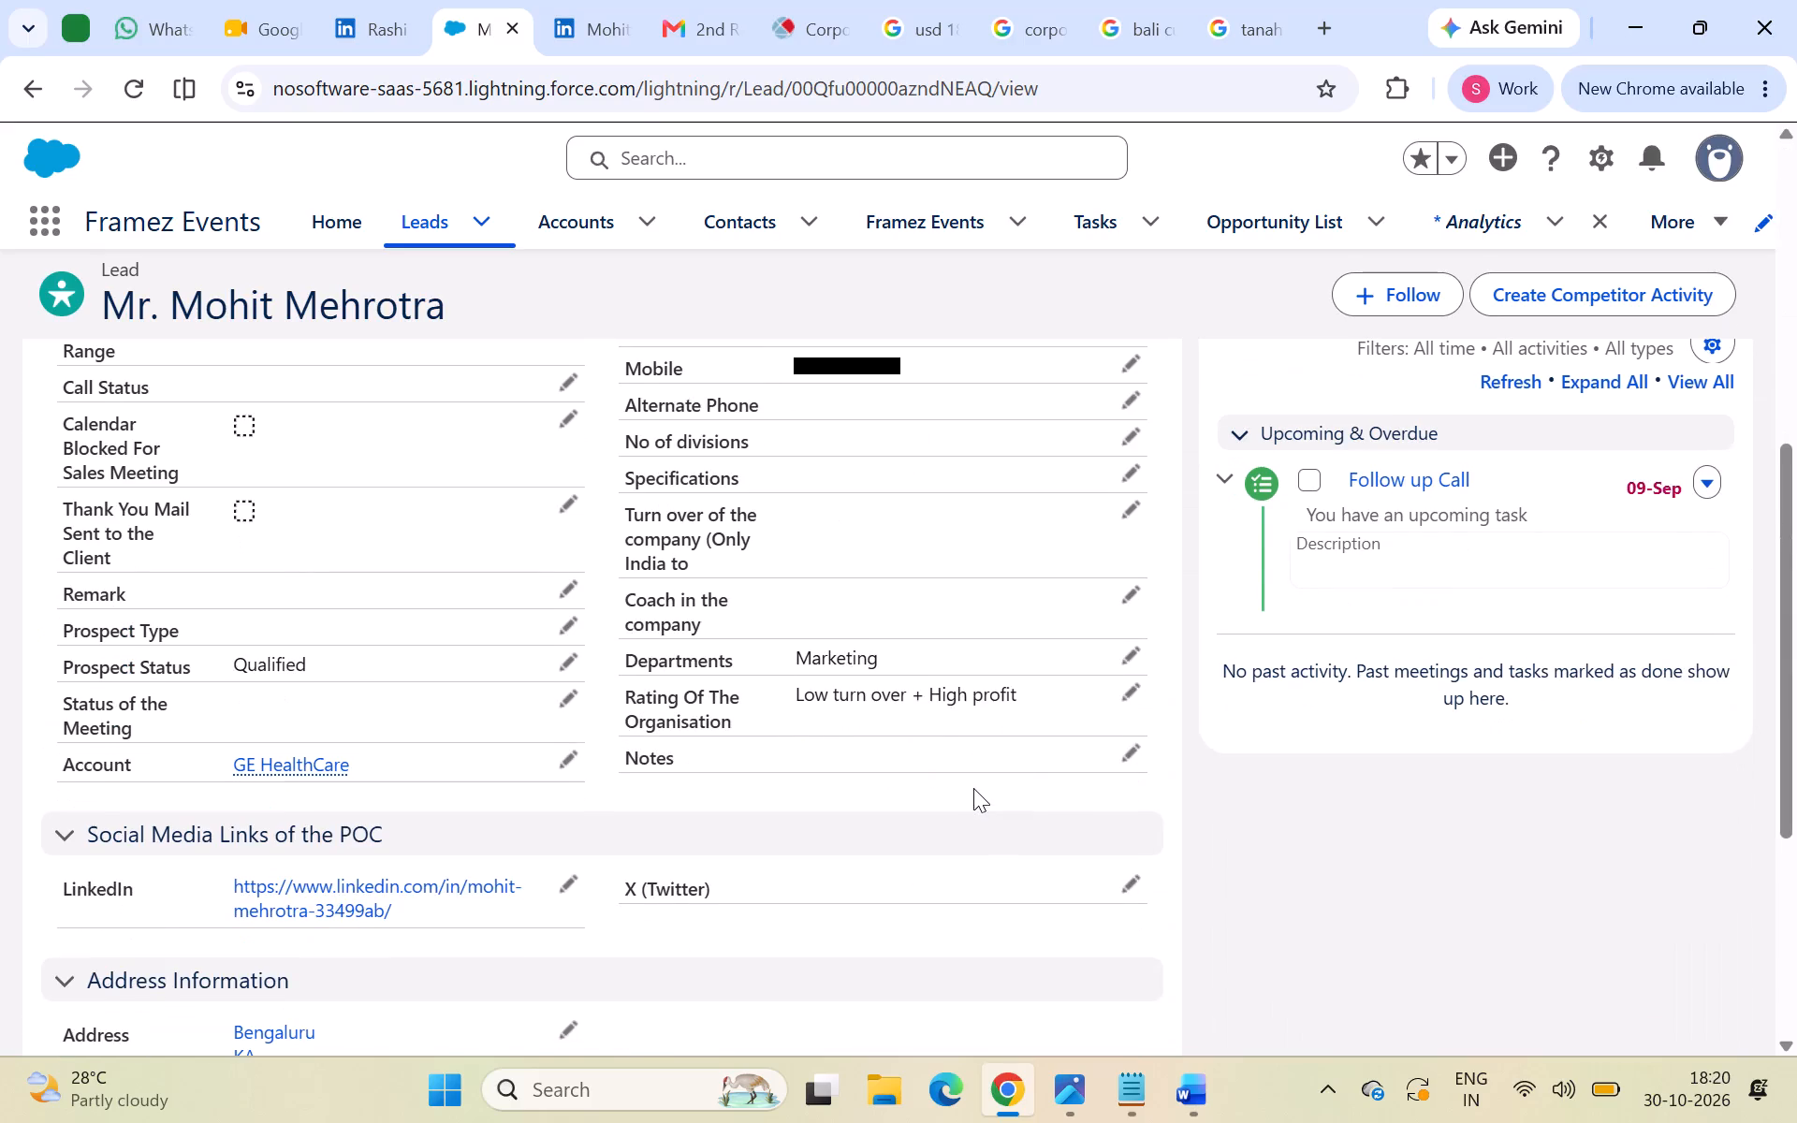
scroll(979, 778, up, 5)
scroll(1309, 866, down, 3)
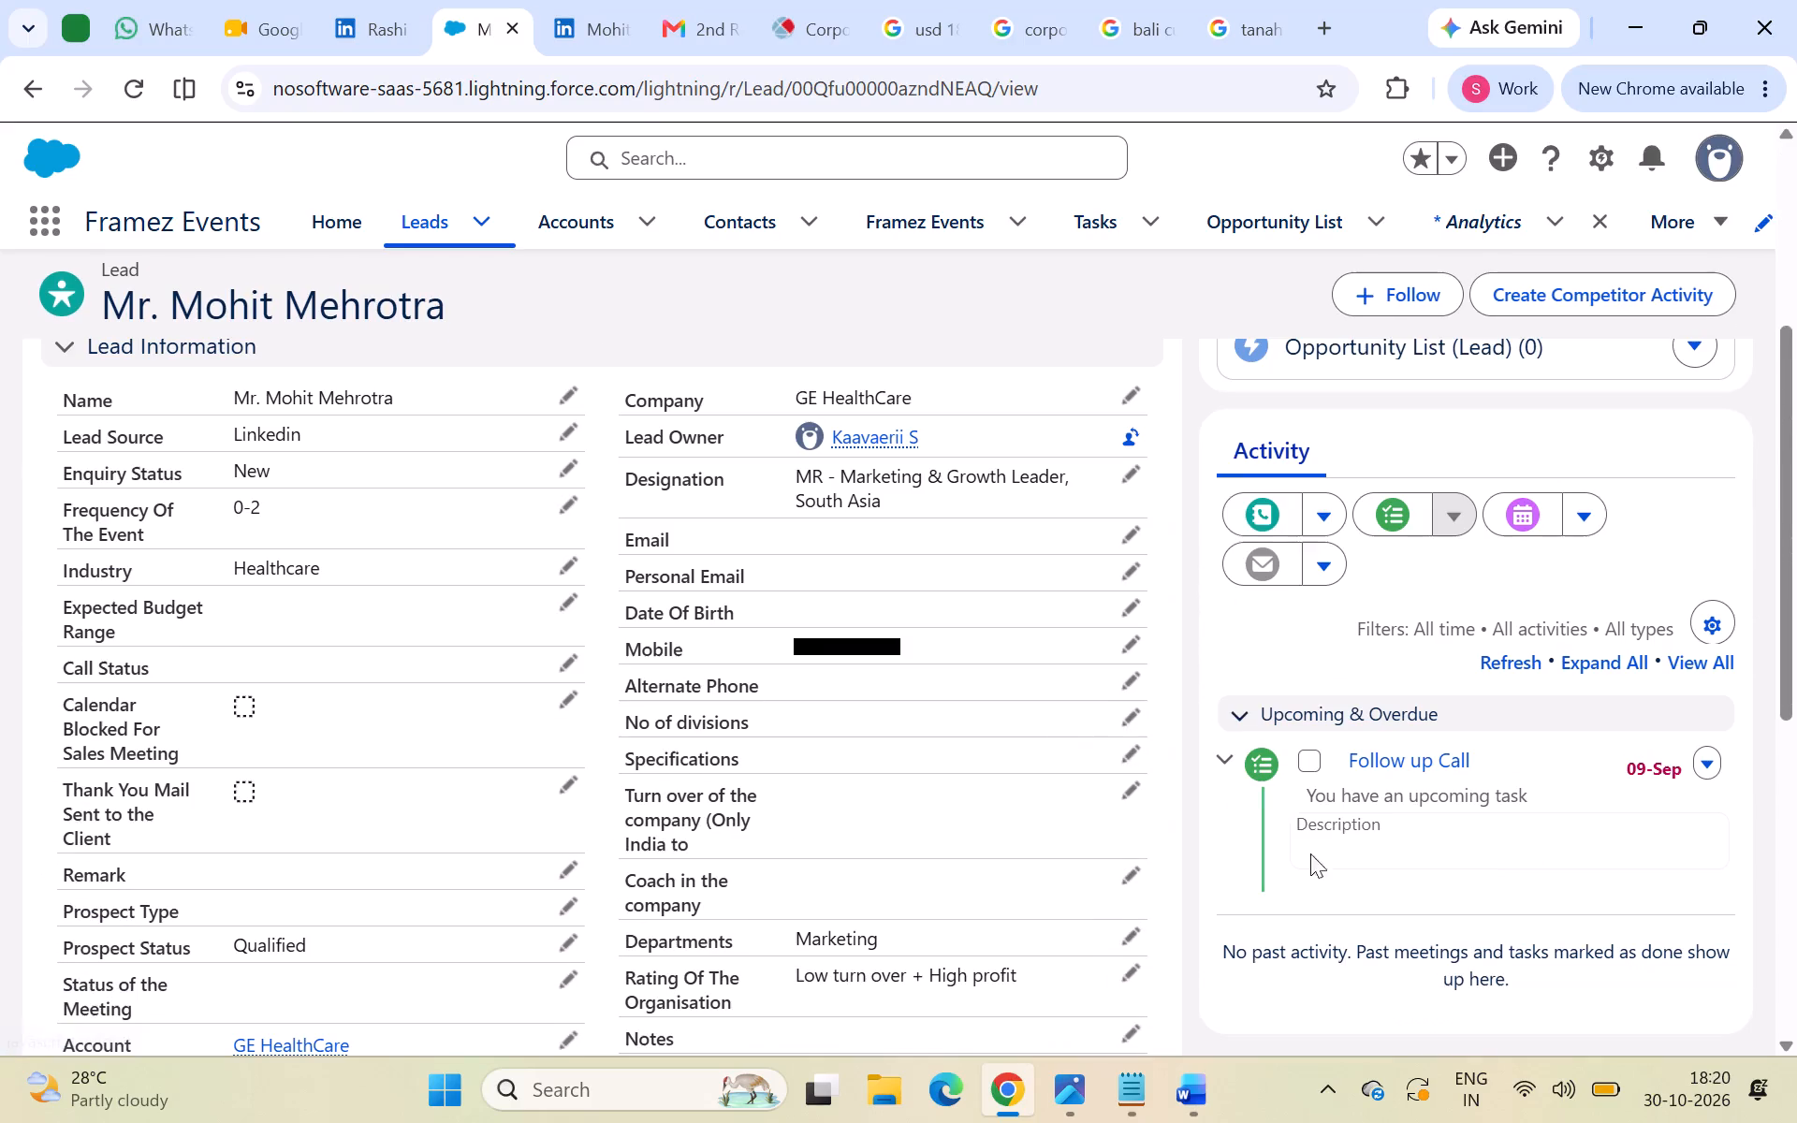
click(1294, 515)
click(1293, 700)
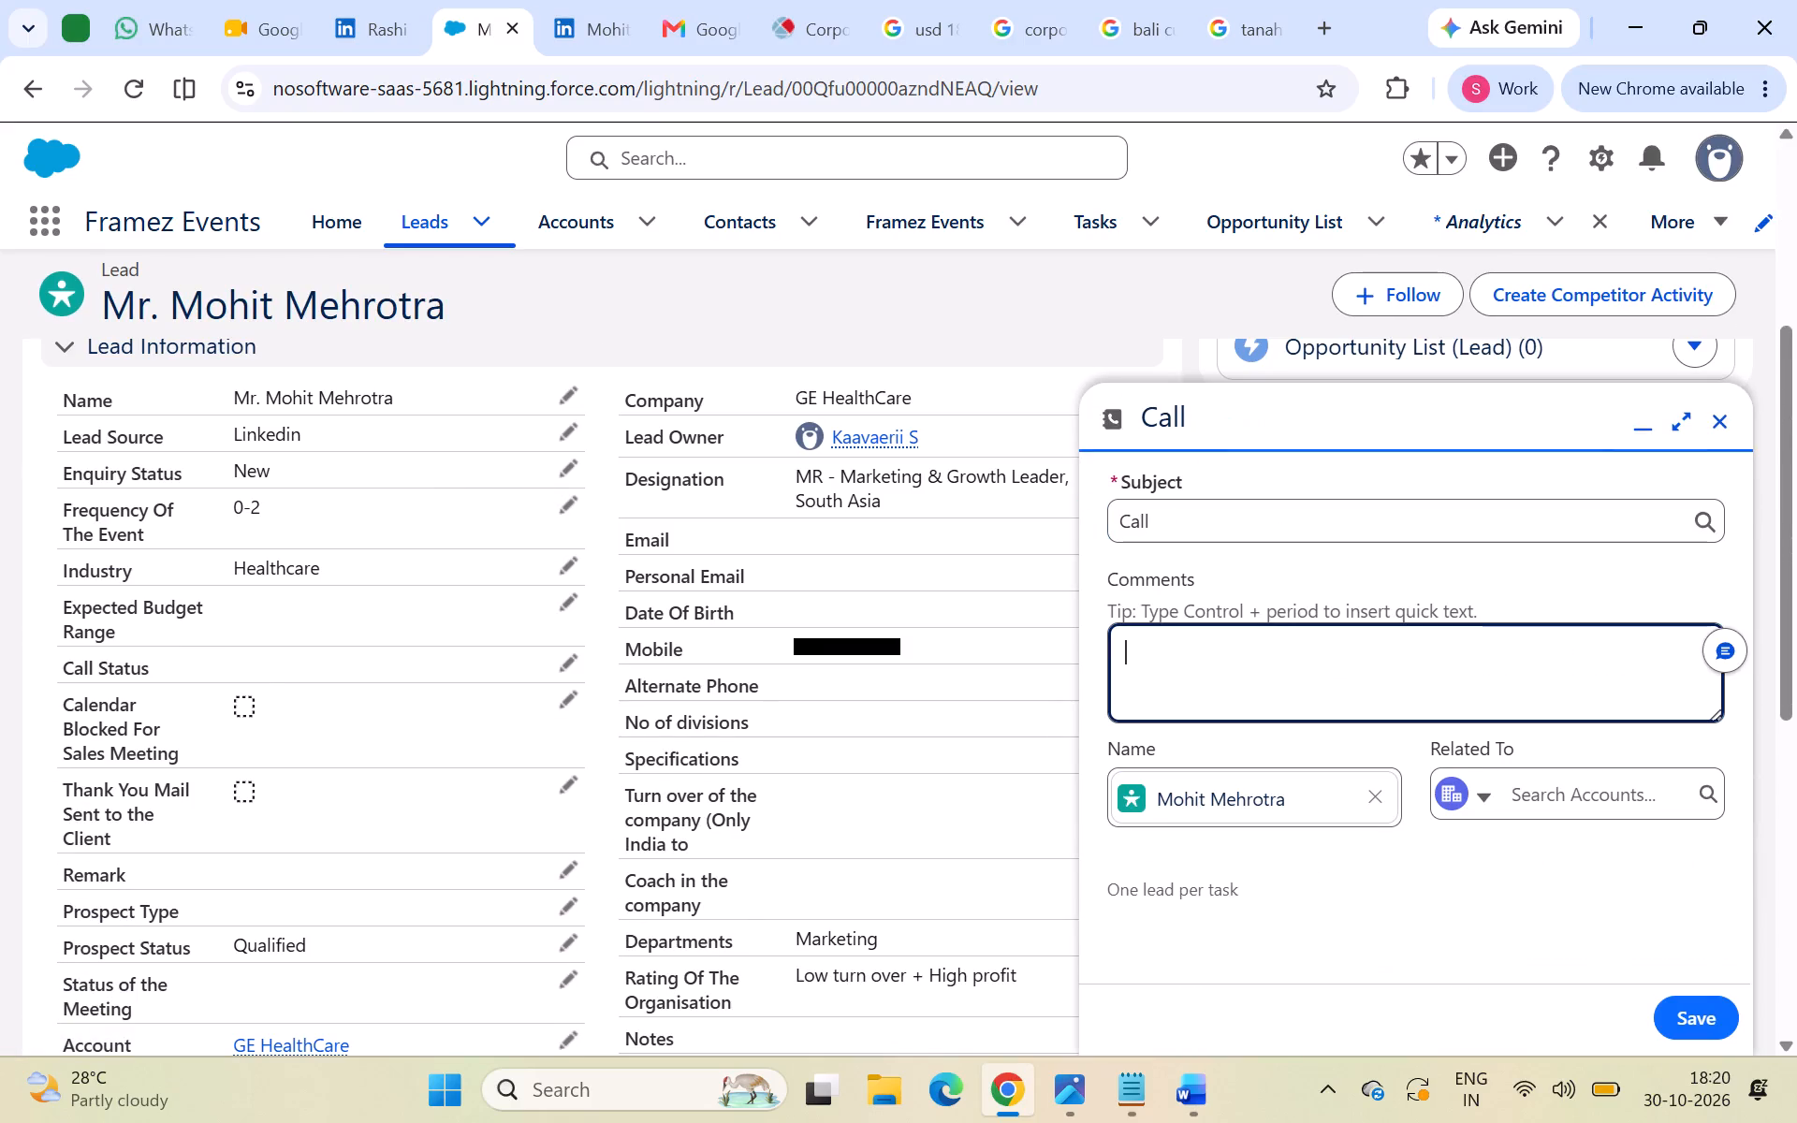
text(sandra from ge is the right person adn)
key(BackSpace)
key(BackSpace)
text(nd asked to connect with her)
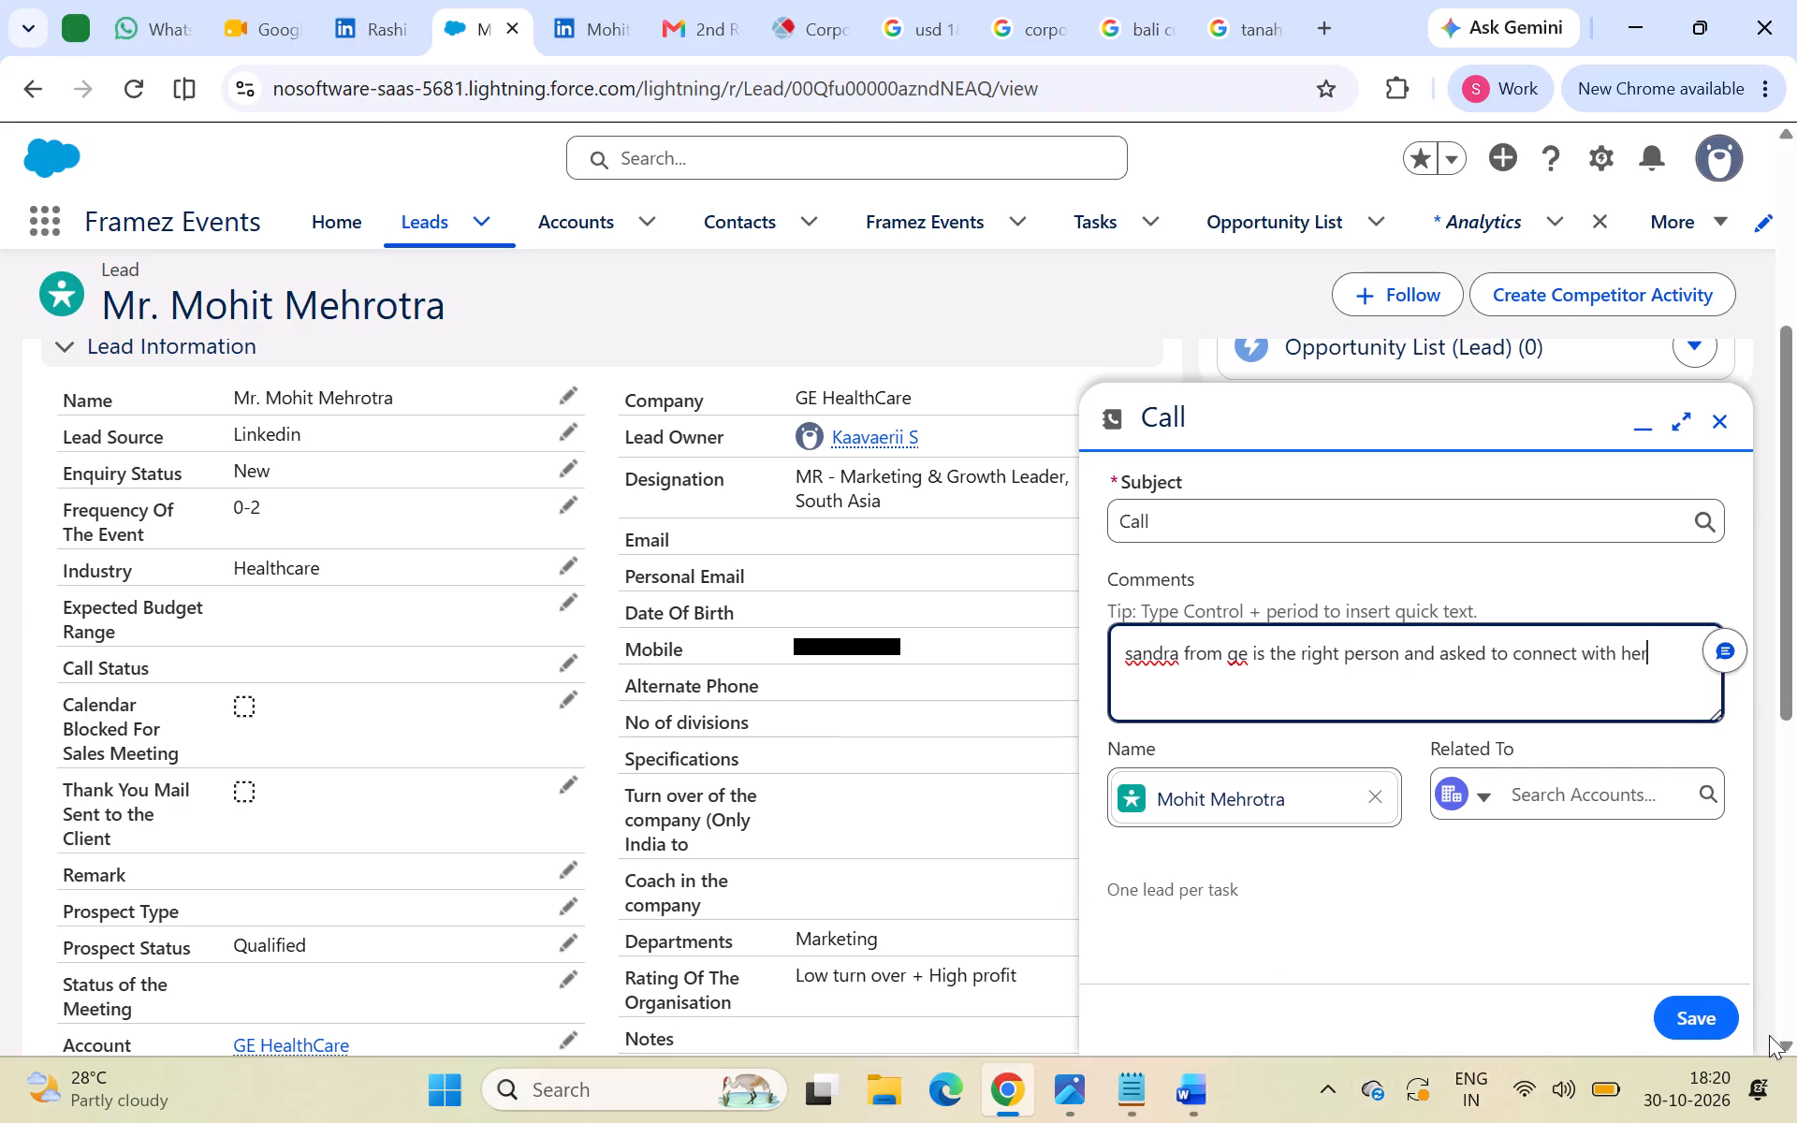
click(1719, 1014)
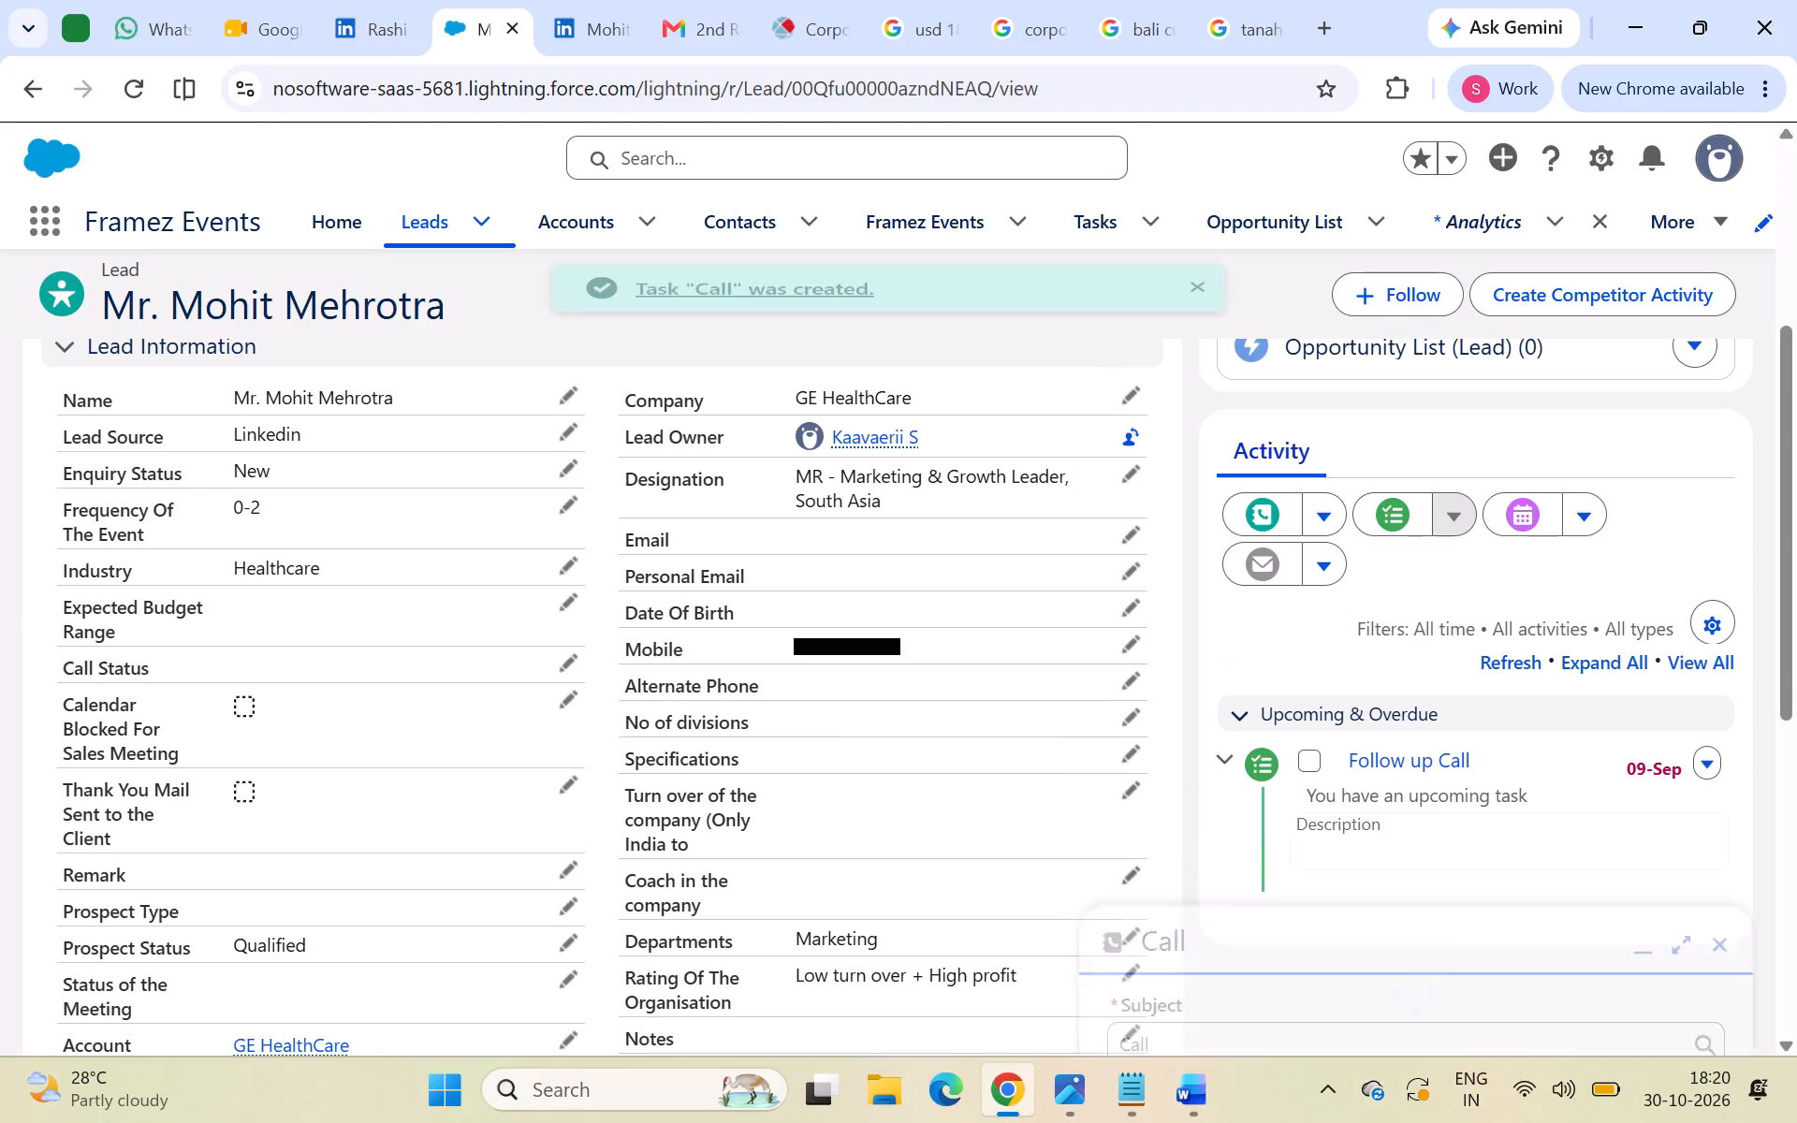
Set the GE HealthCare lead's Follow up Call task due date to 5 November 2026 and save it.
click(1697, 774)
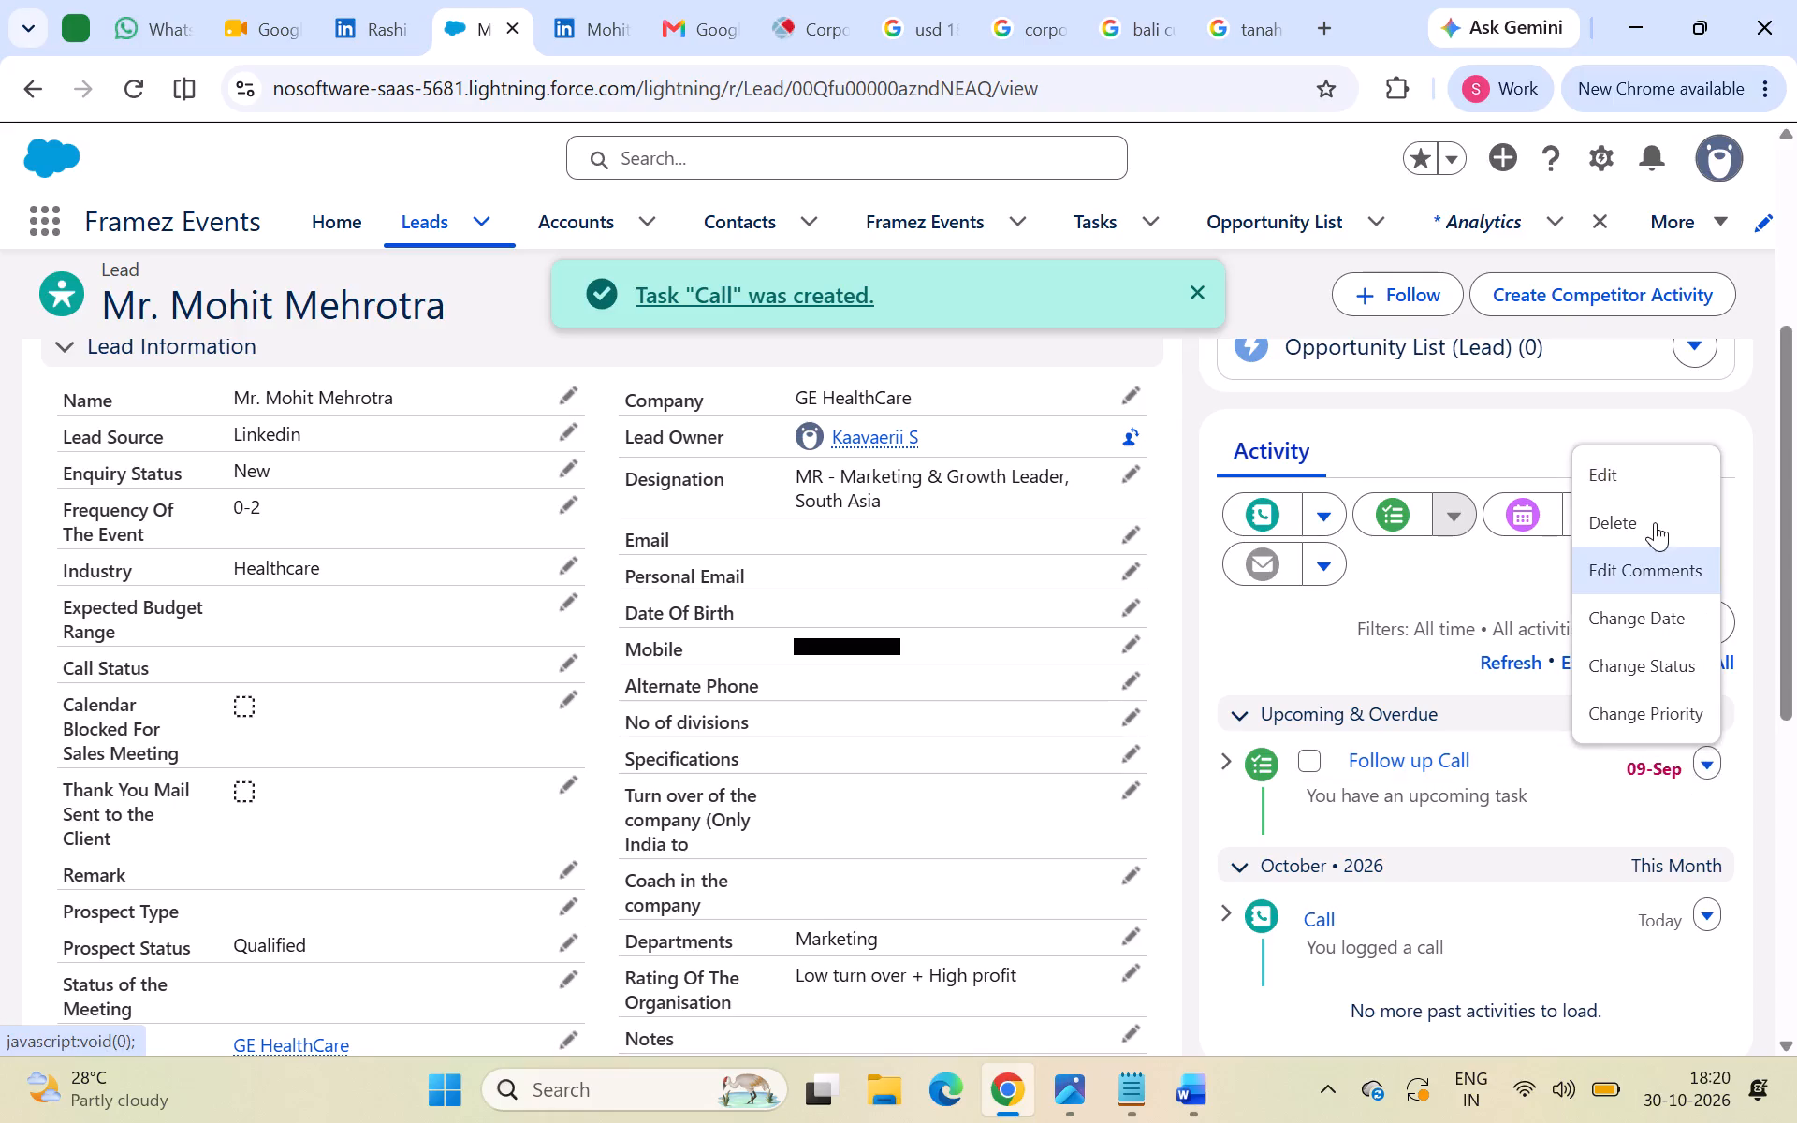
click(1655, 483)
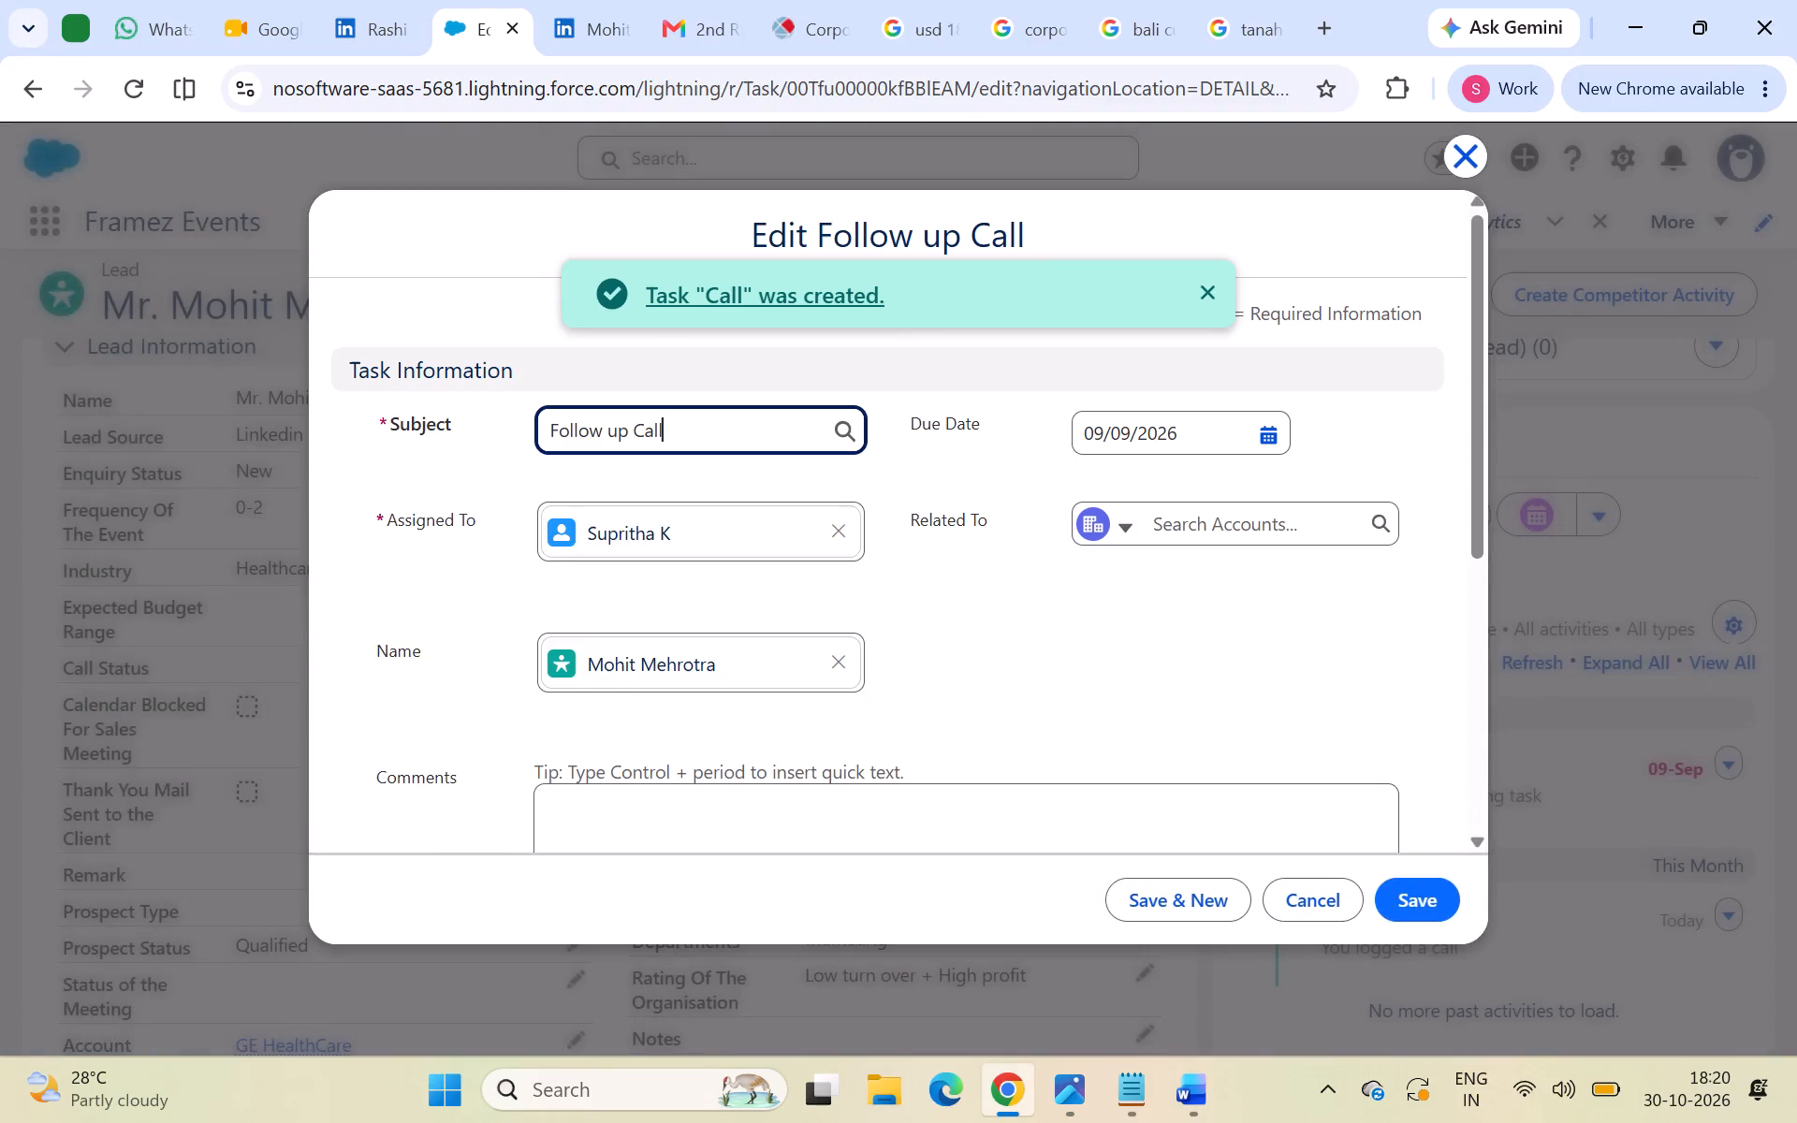
click(1138, 444)
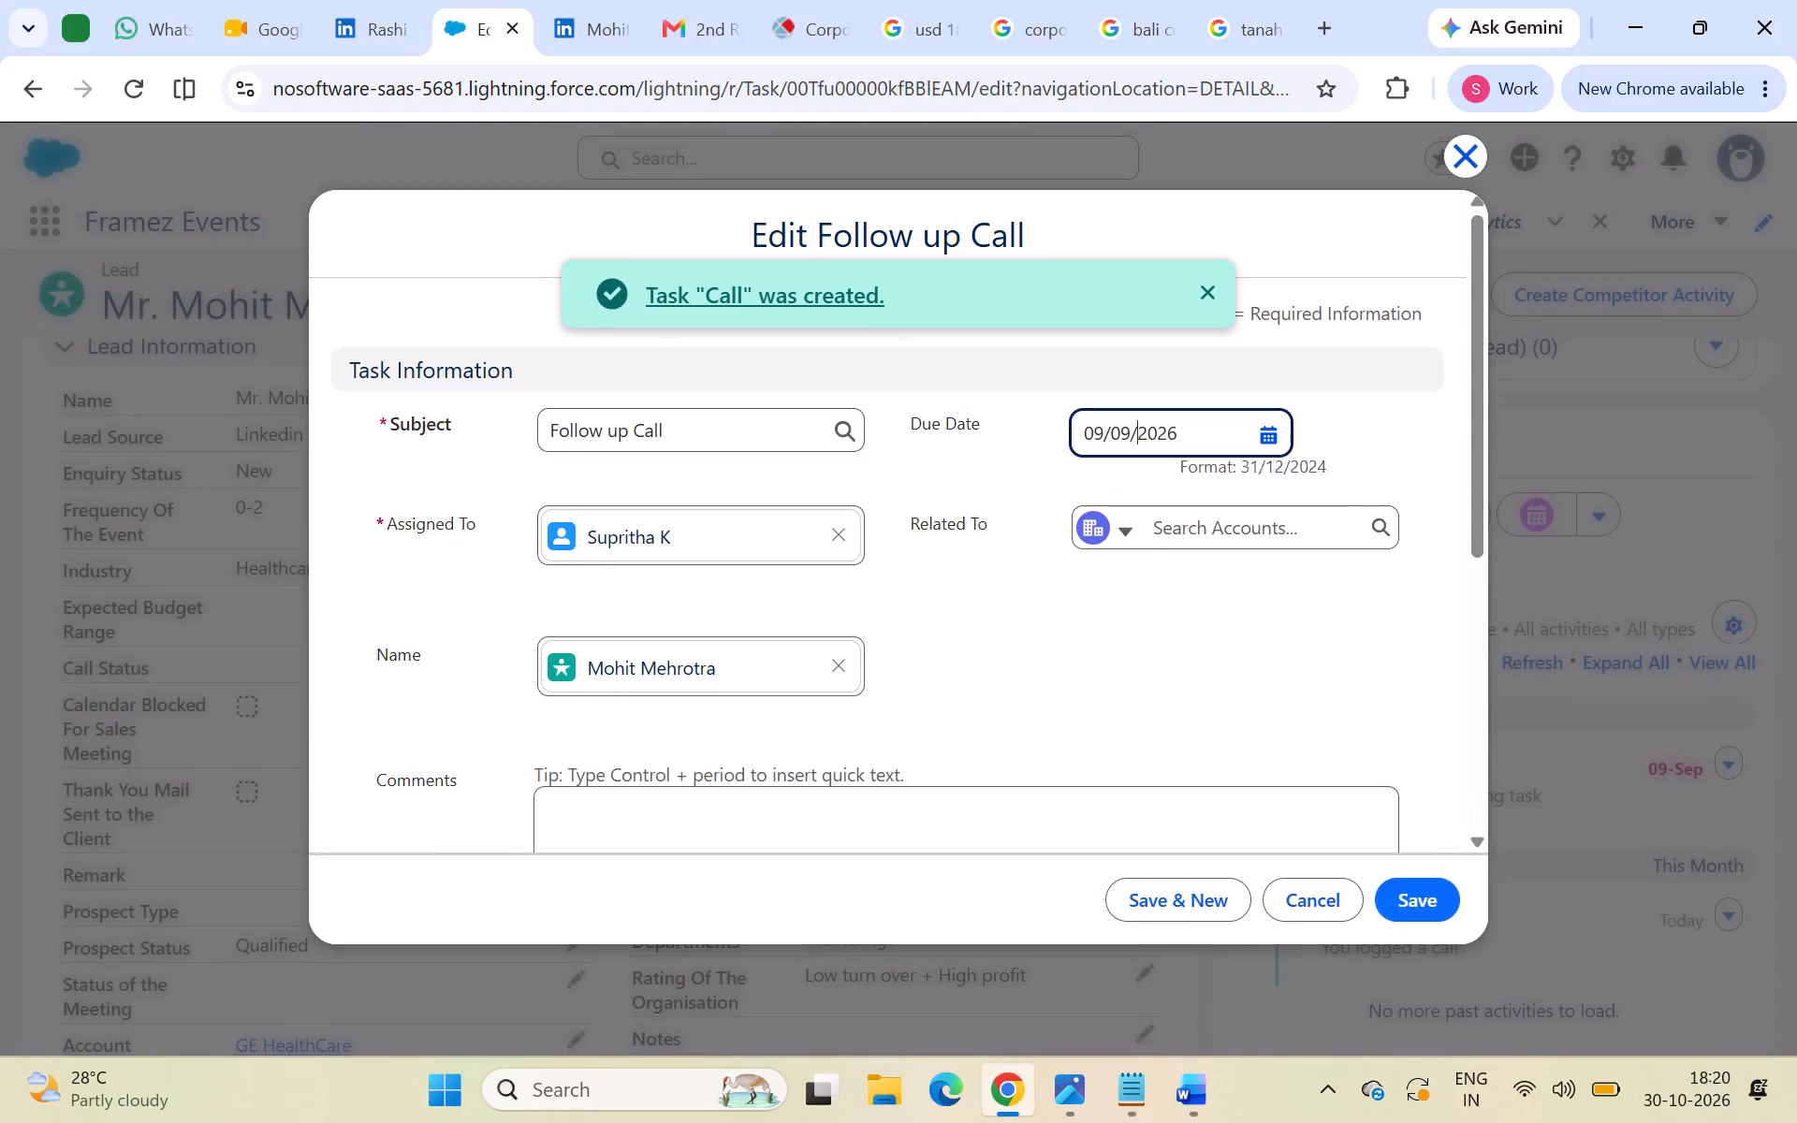
click(1350, 504)
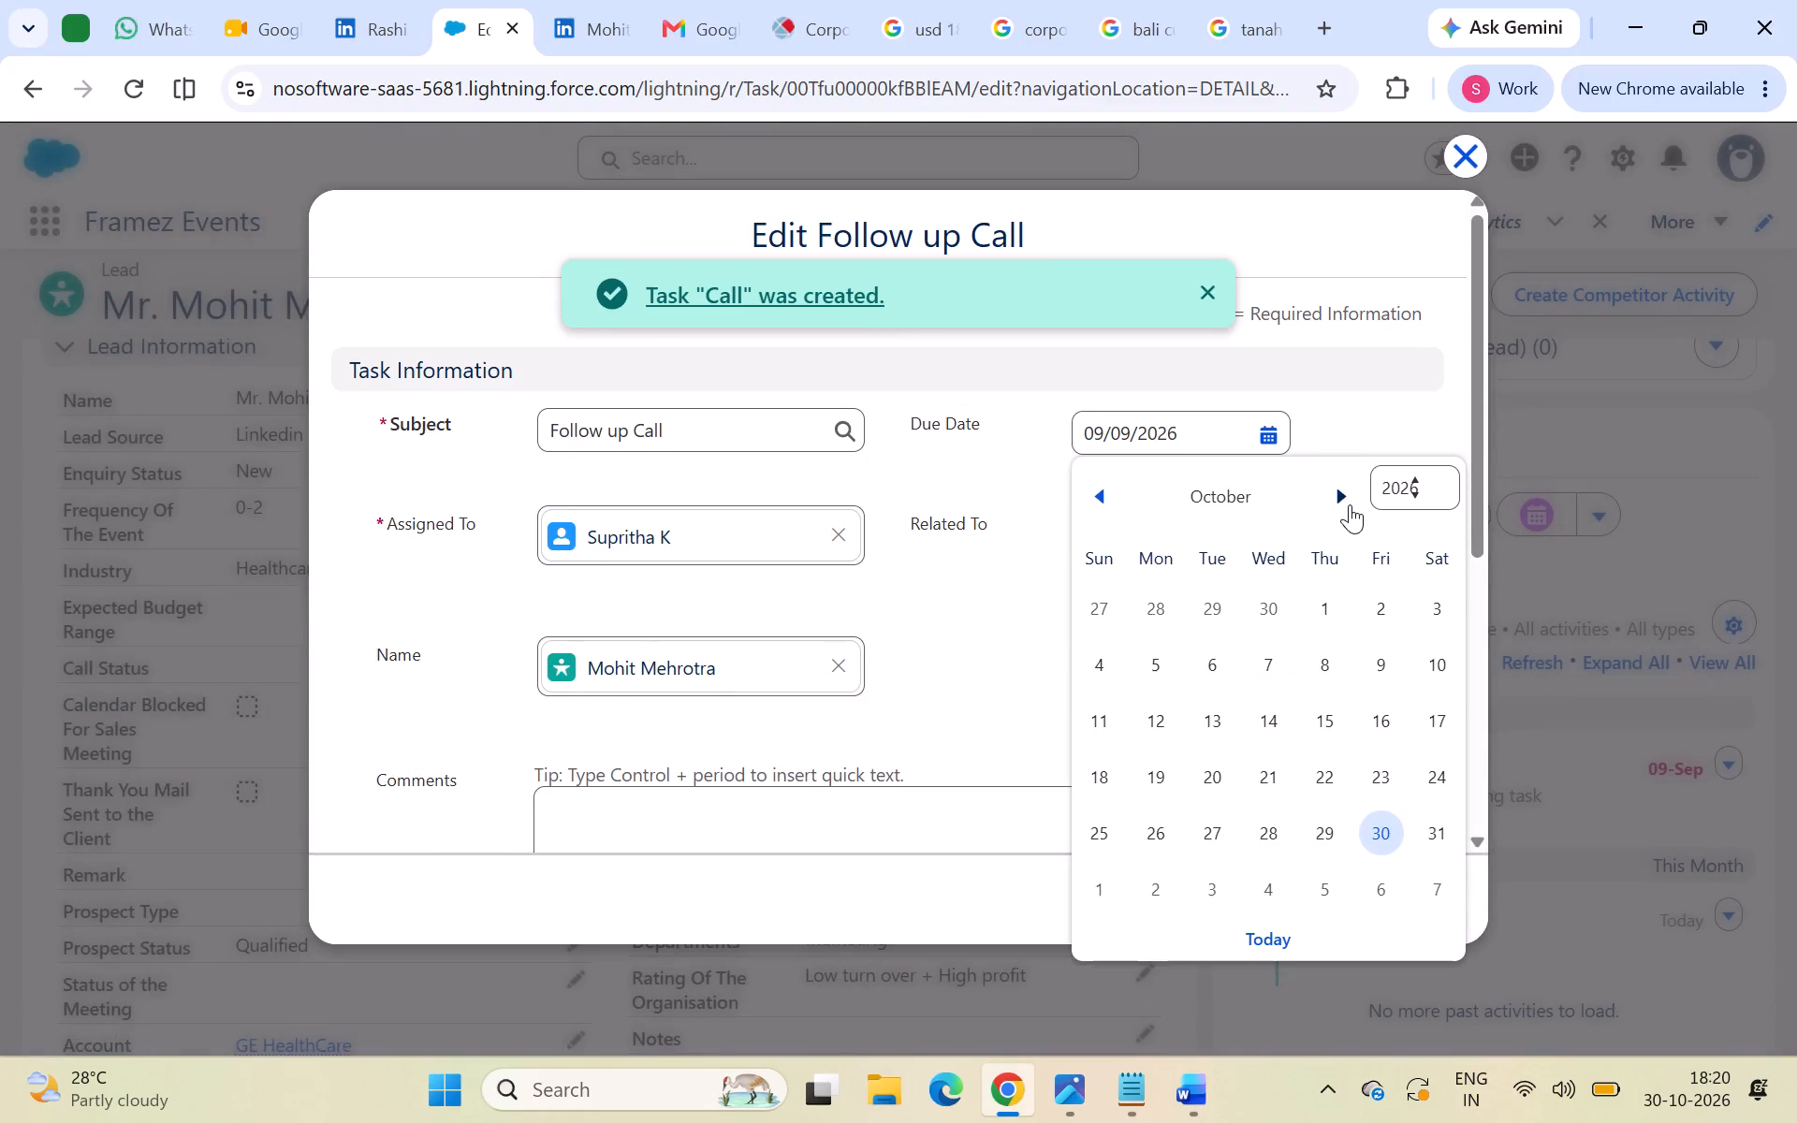
click(1331, 902)
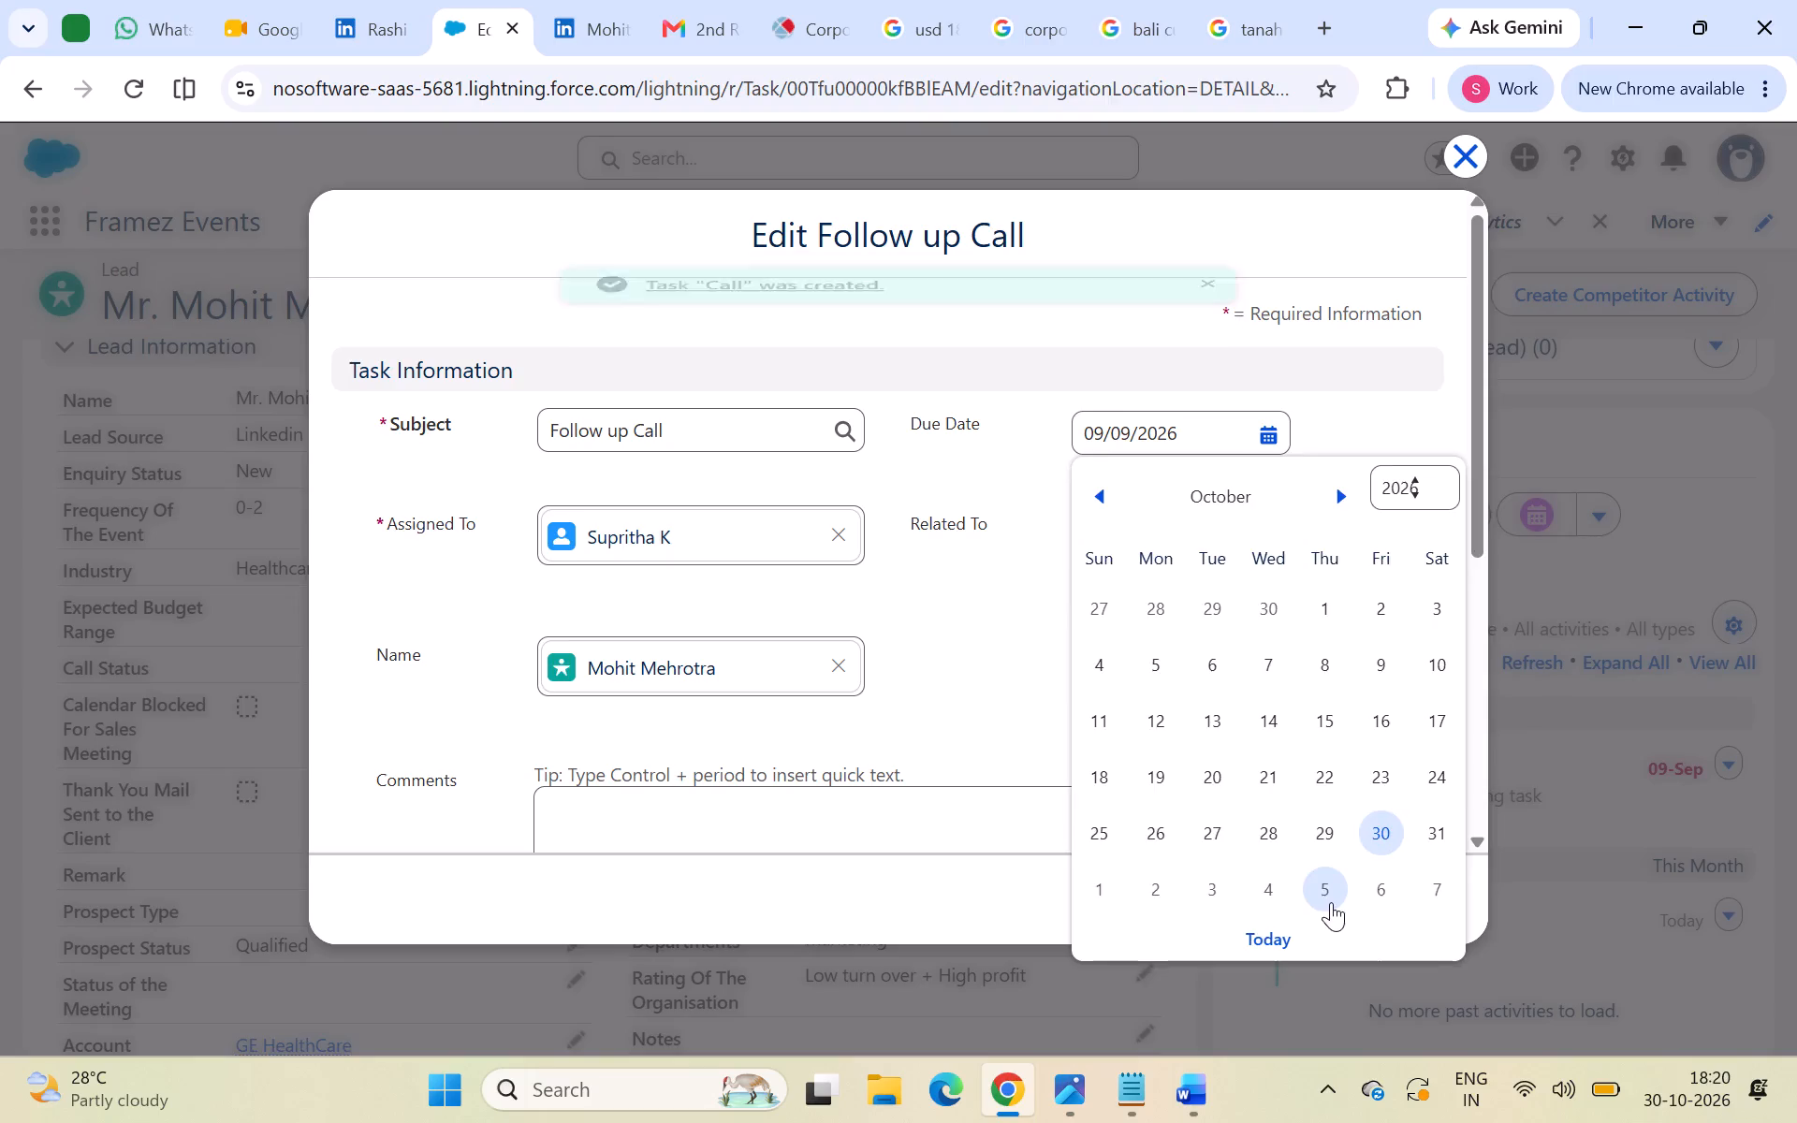
click(1432, 915)
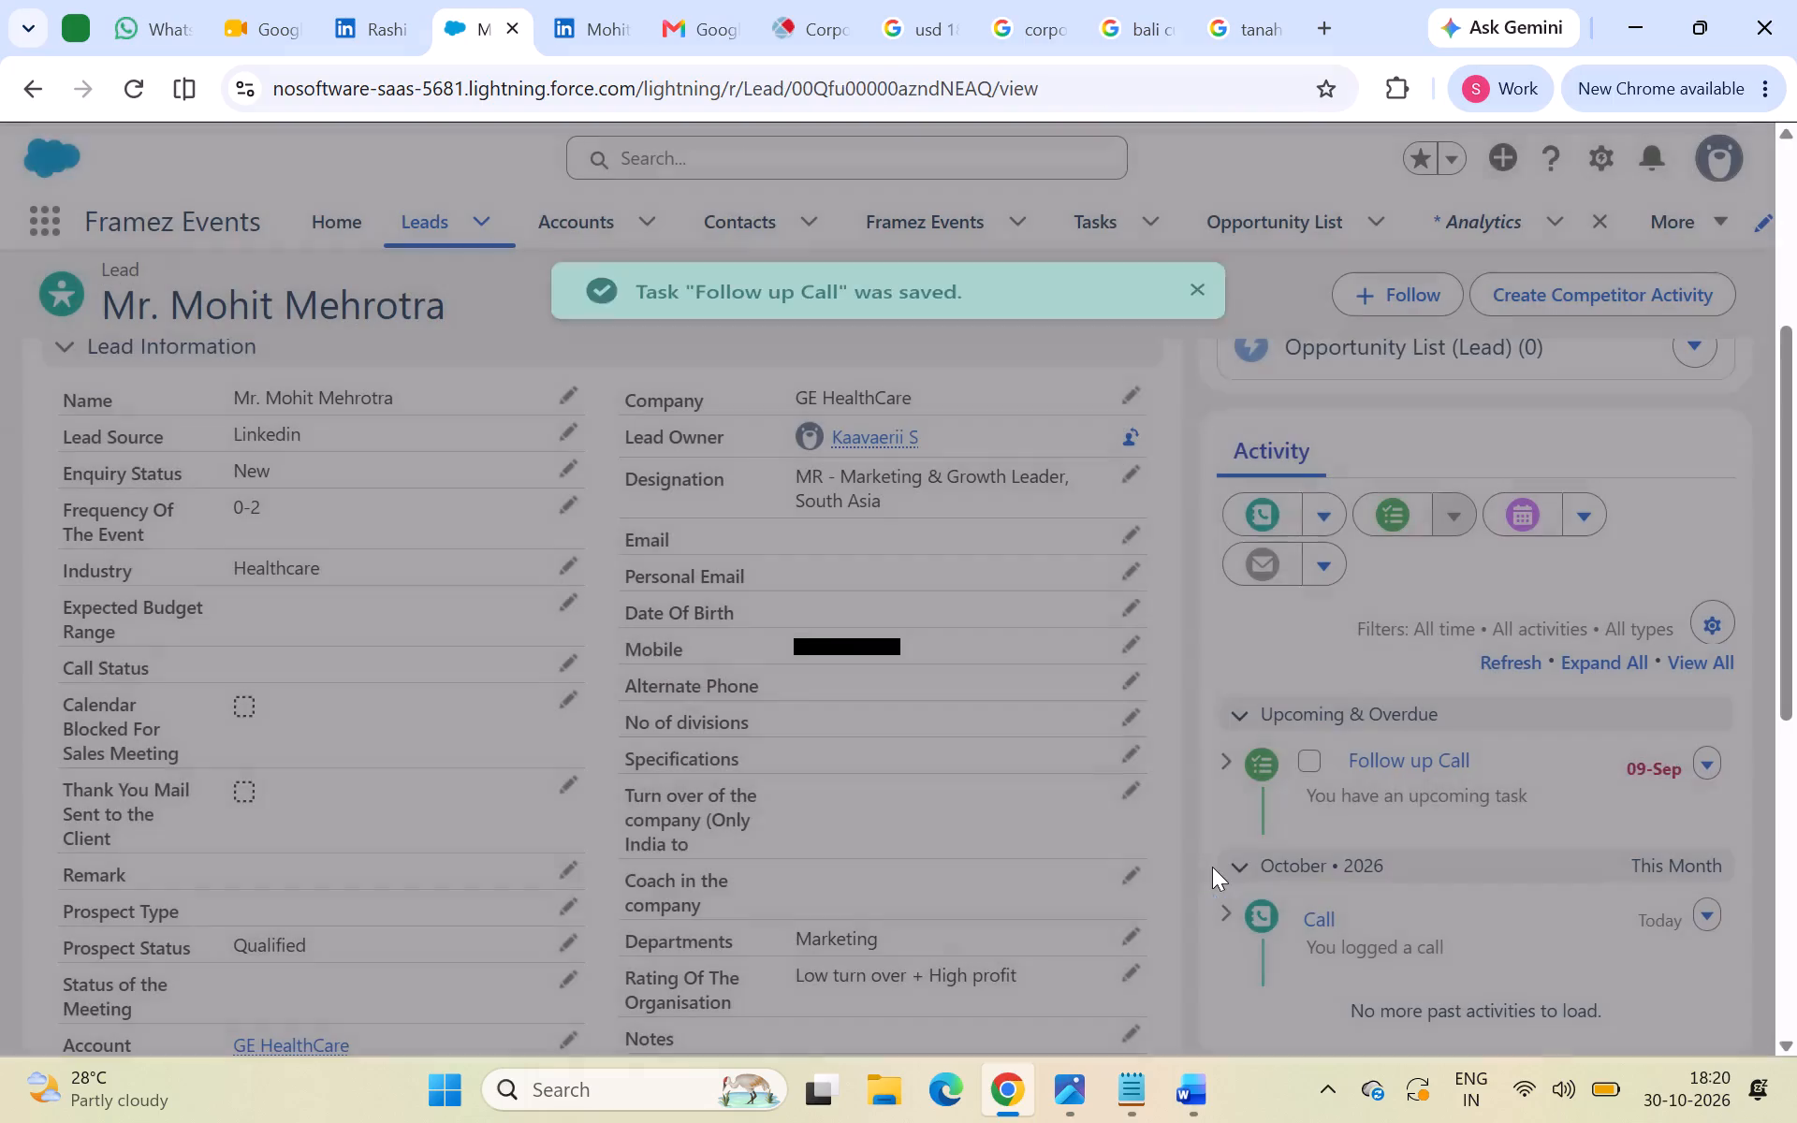
Return to the Pending Tasks report.
scroll(1211, 866, down, 4)
scroll(1211, 866, up, 3)
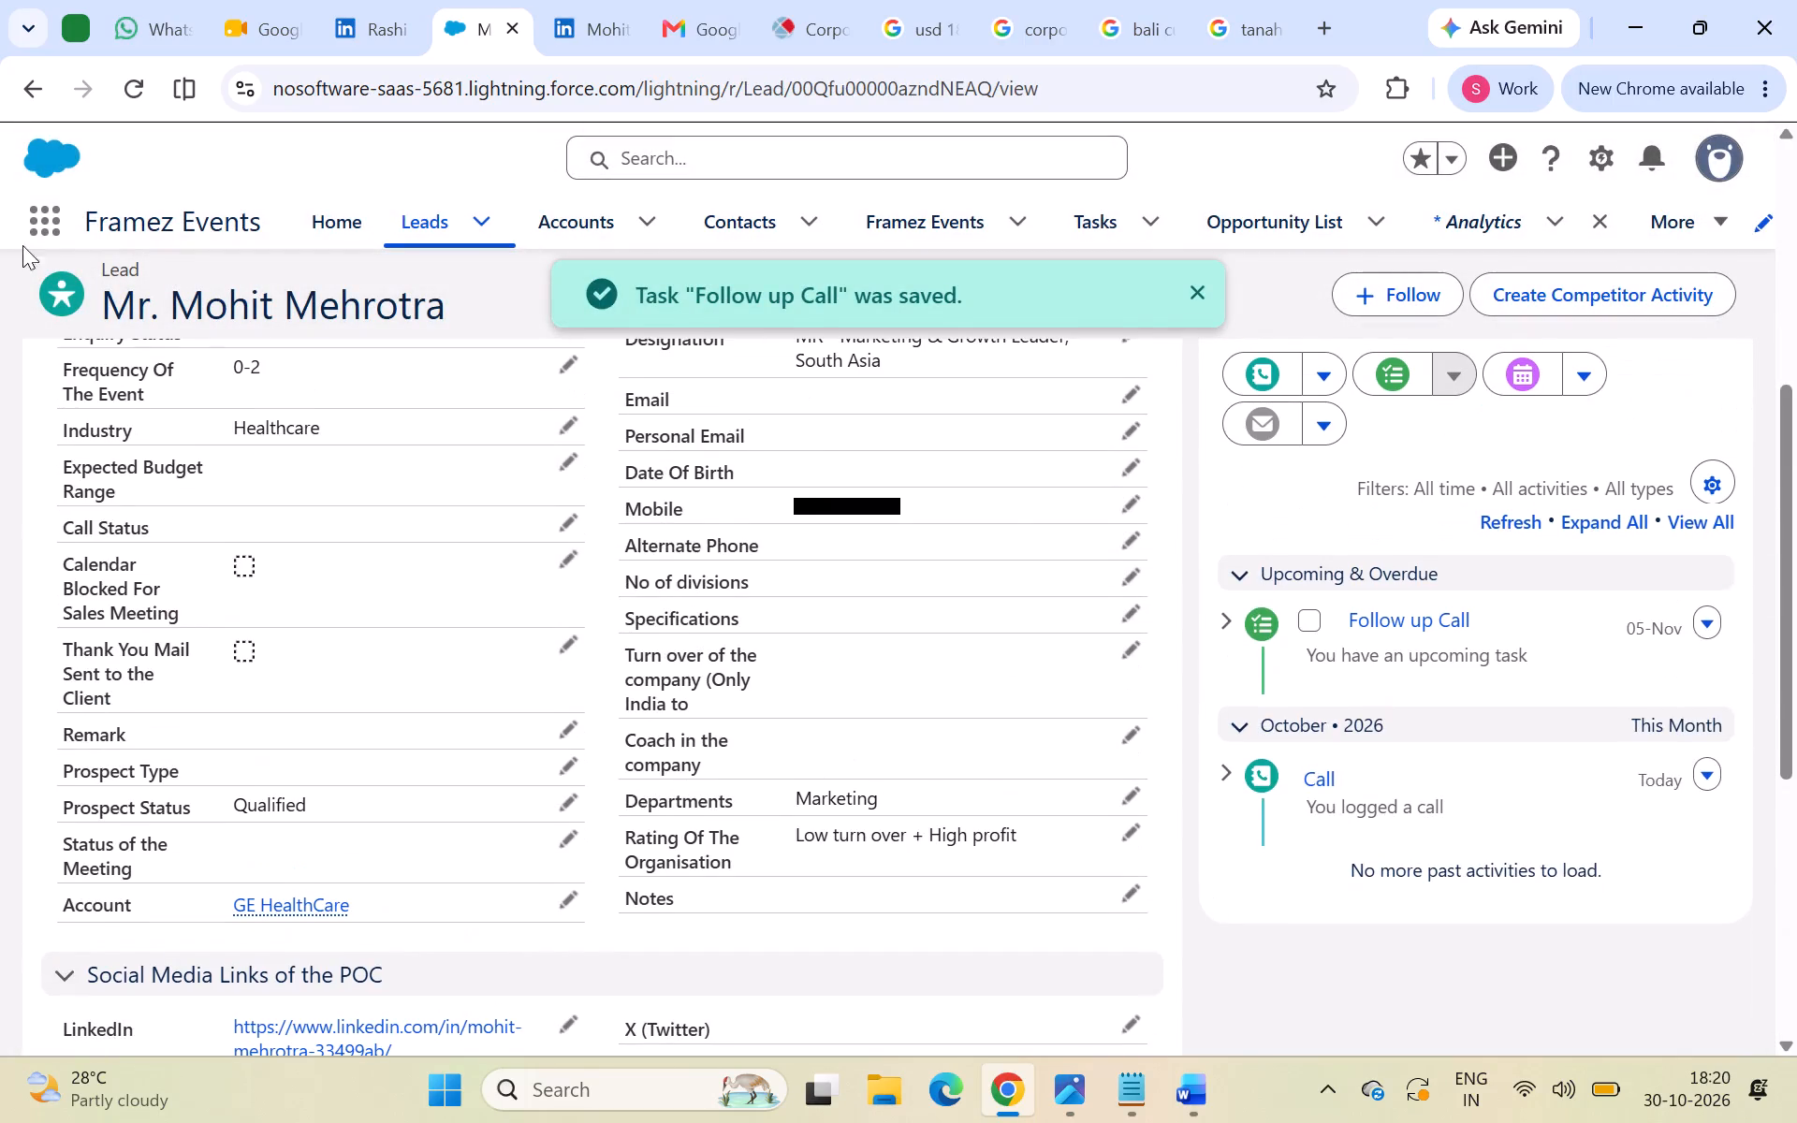
click(41, 94)
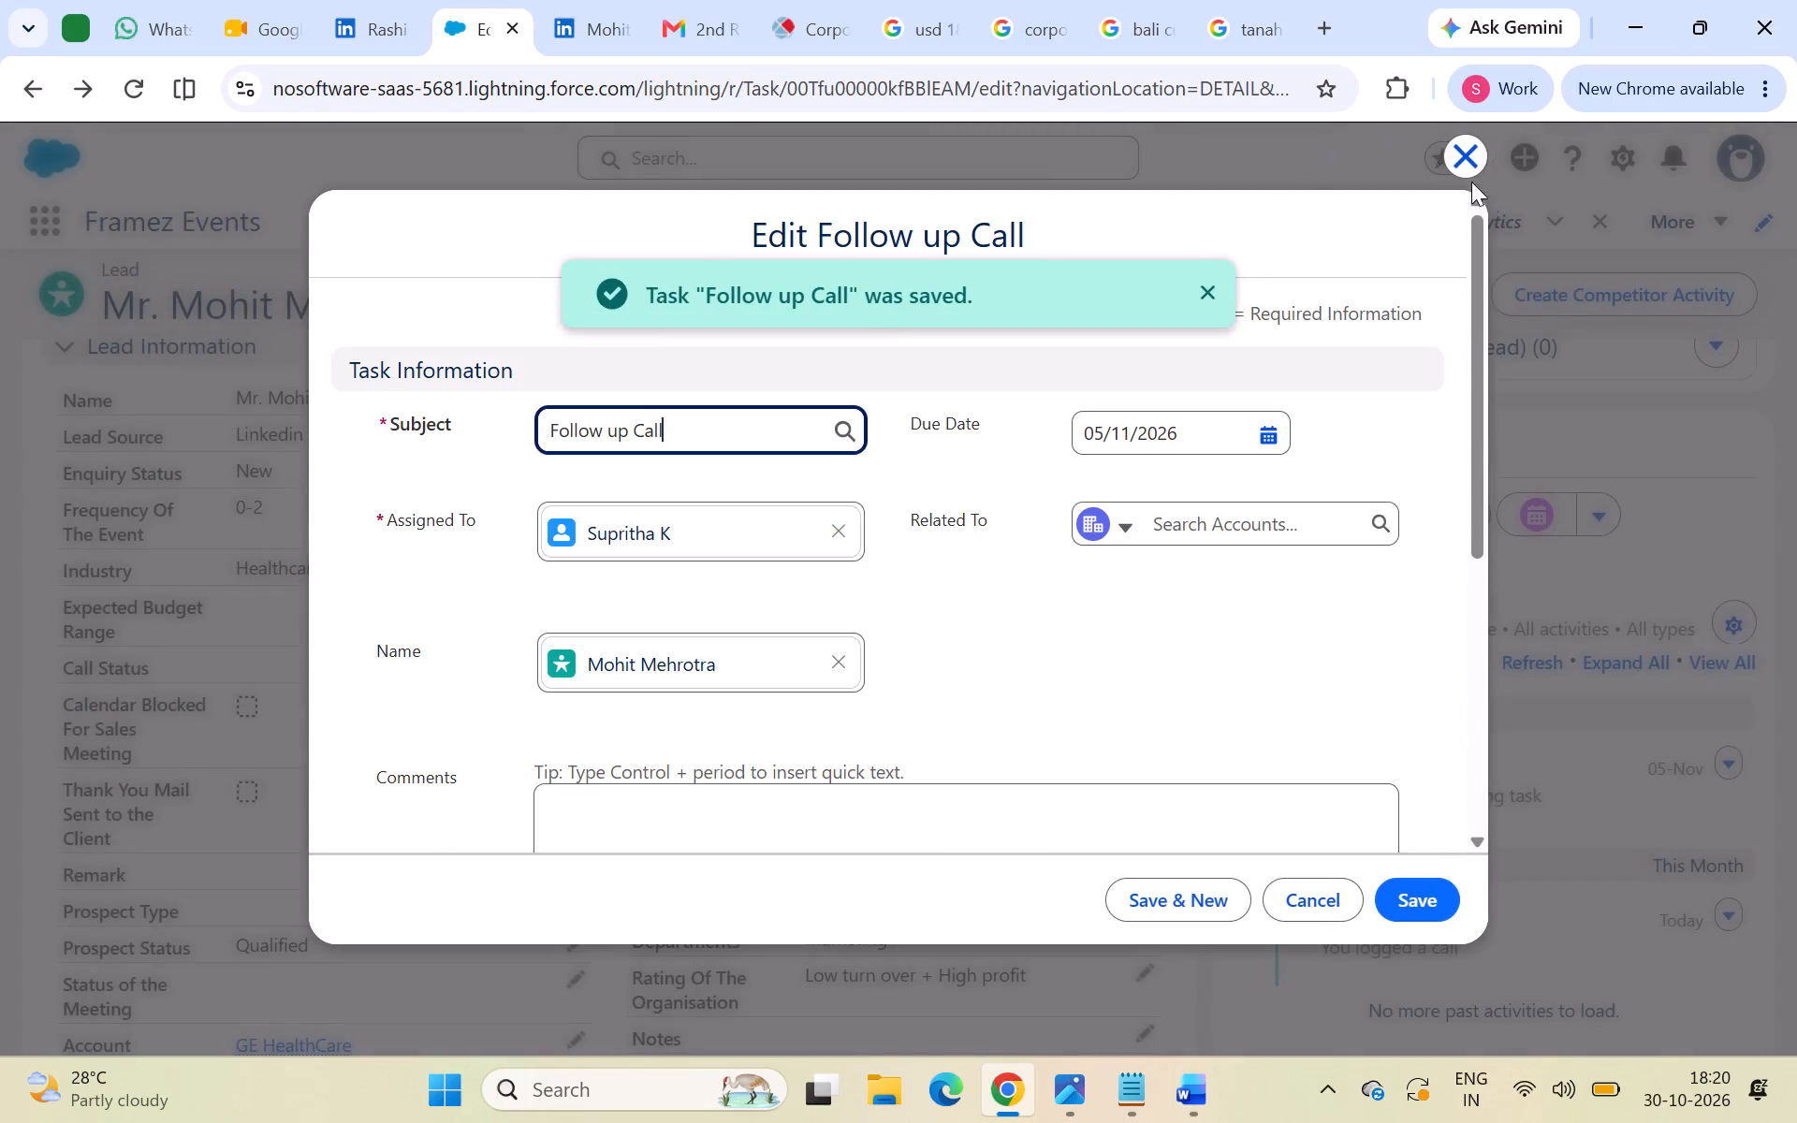
click(25, 83)
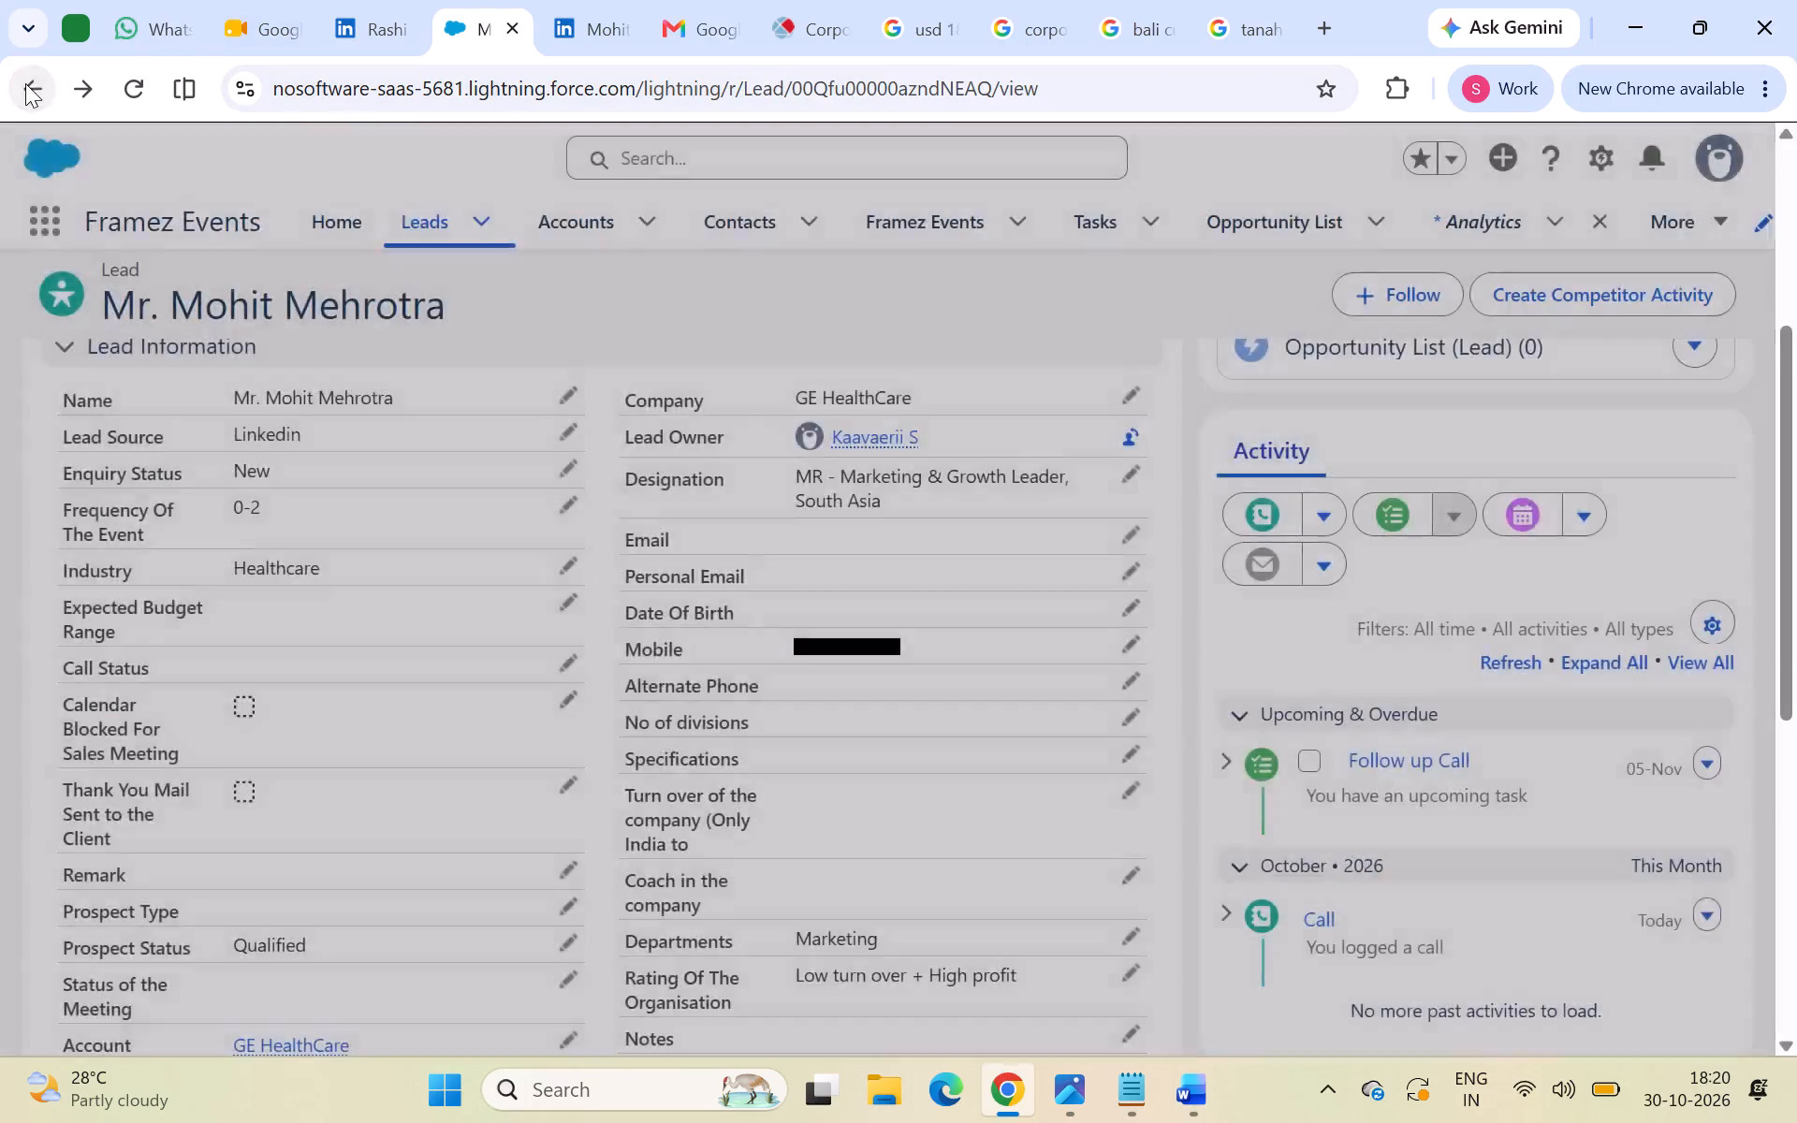
click(25, 83)
click(25, 83)
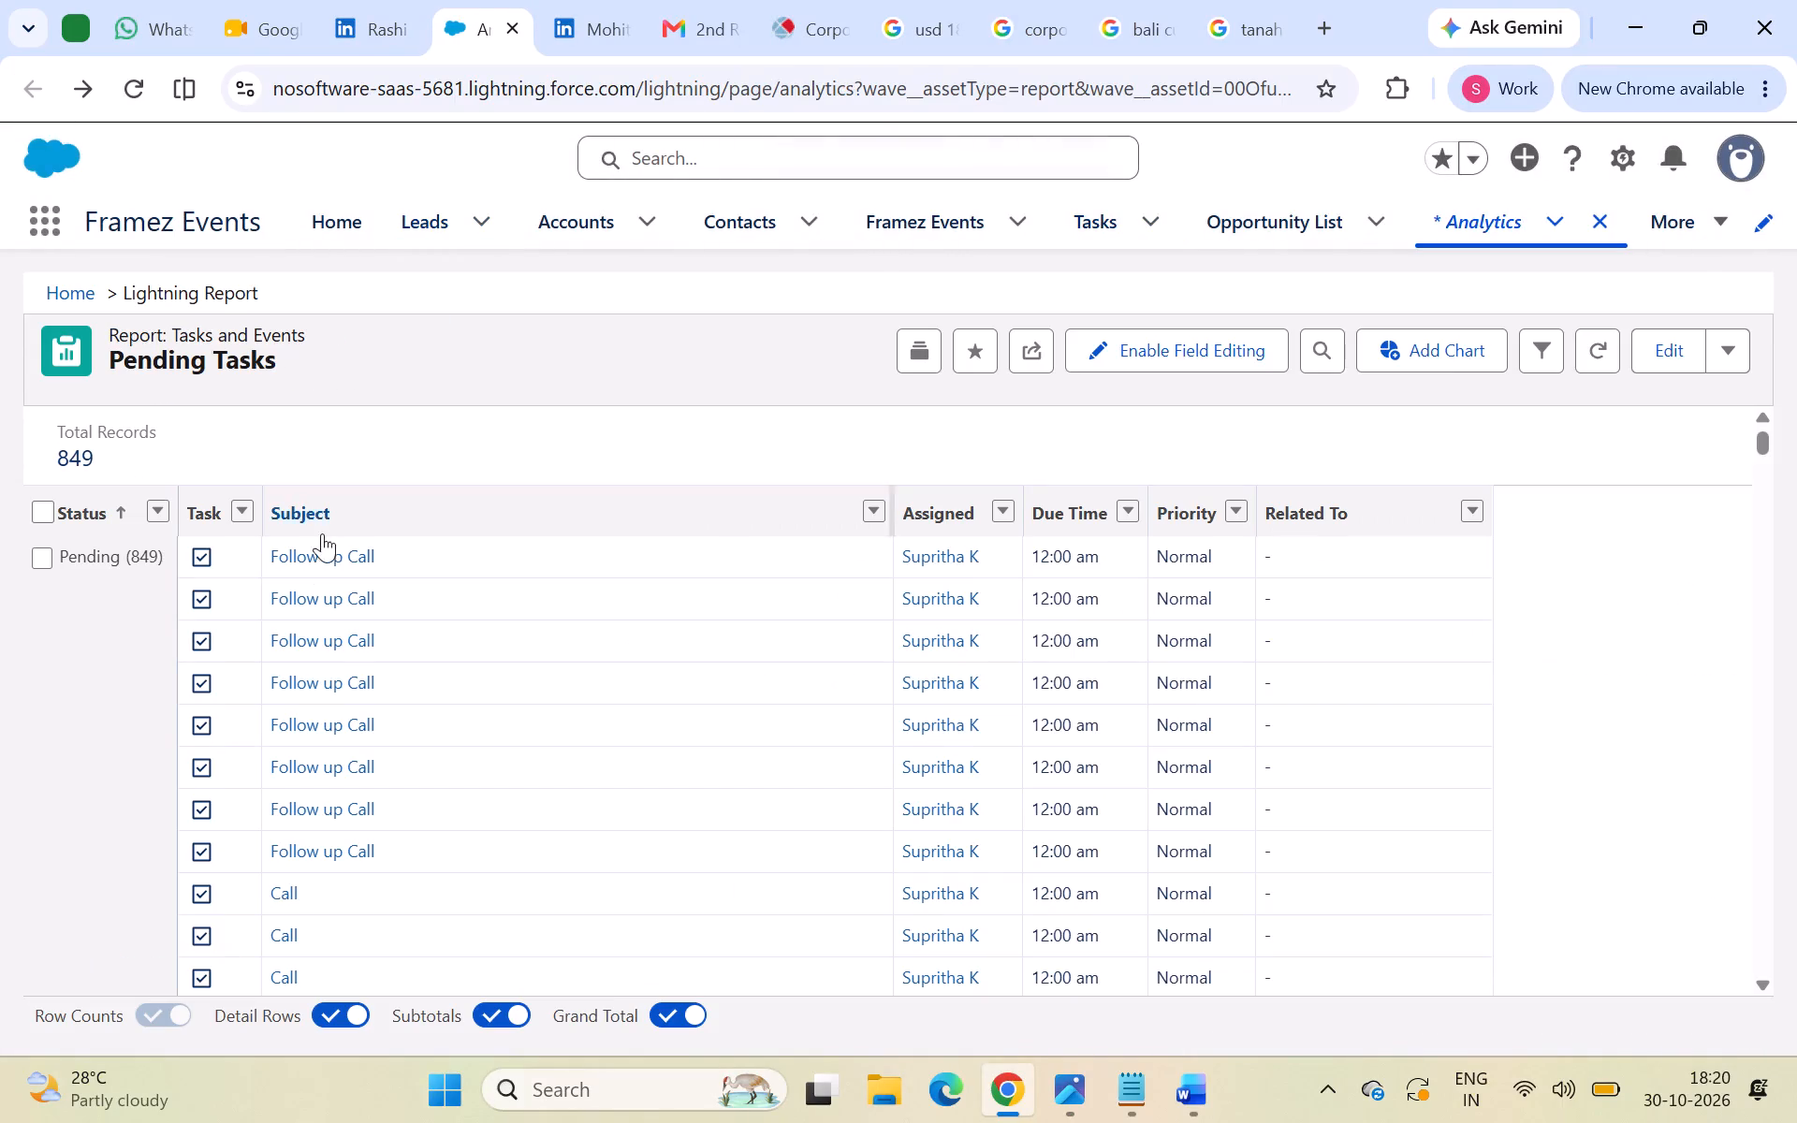
Check which lead the first Follow up Call task belongs to, before and after reloading the Pending Tasks report.
click(358, 566)
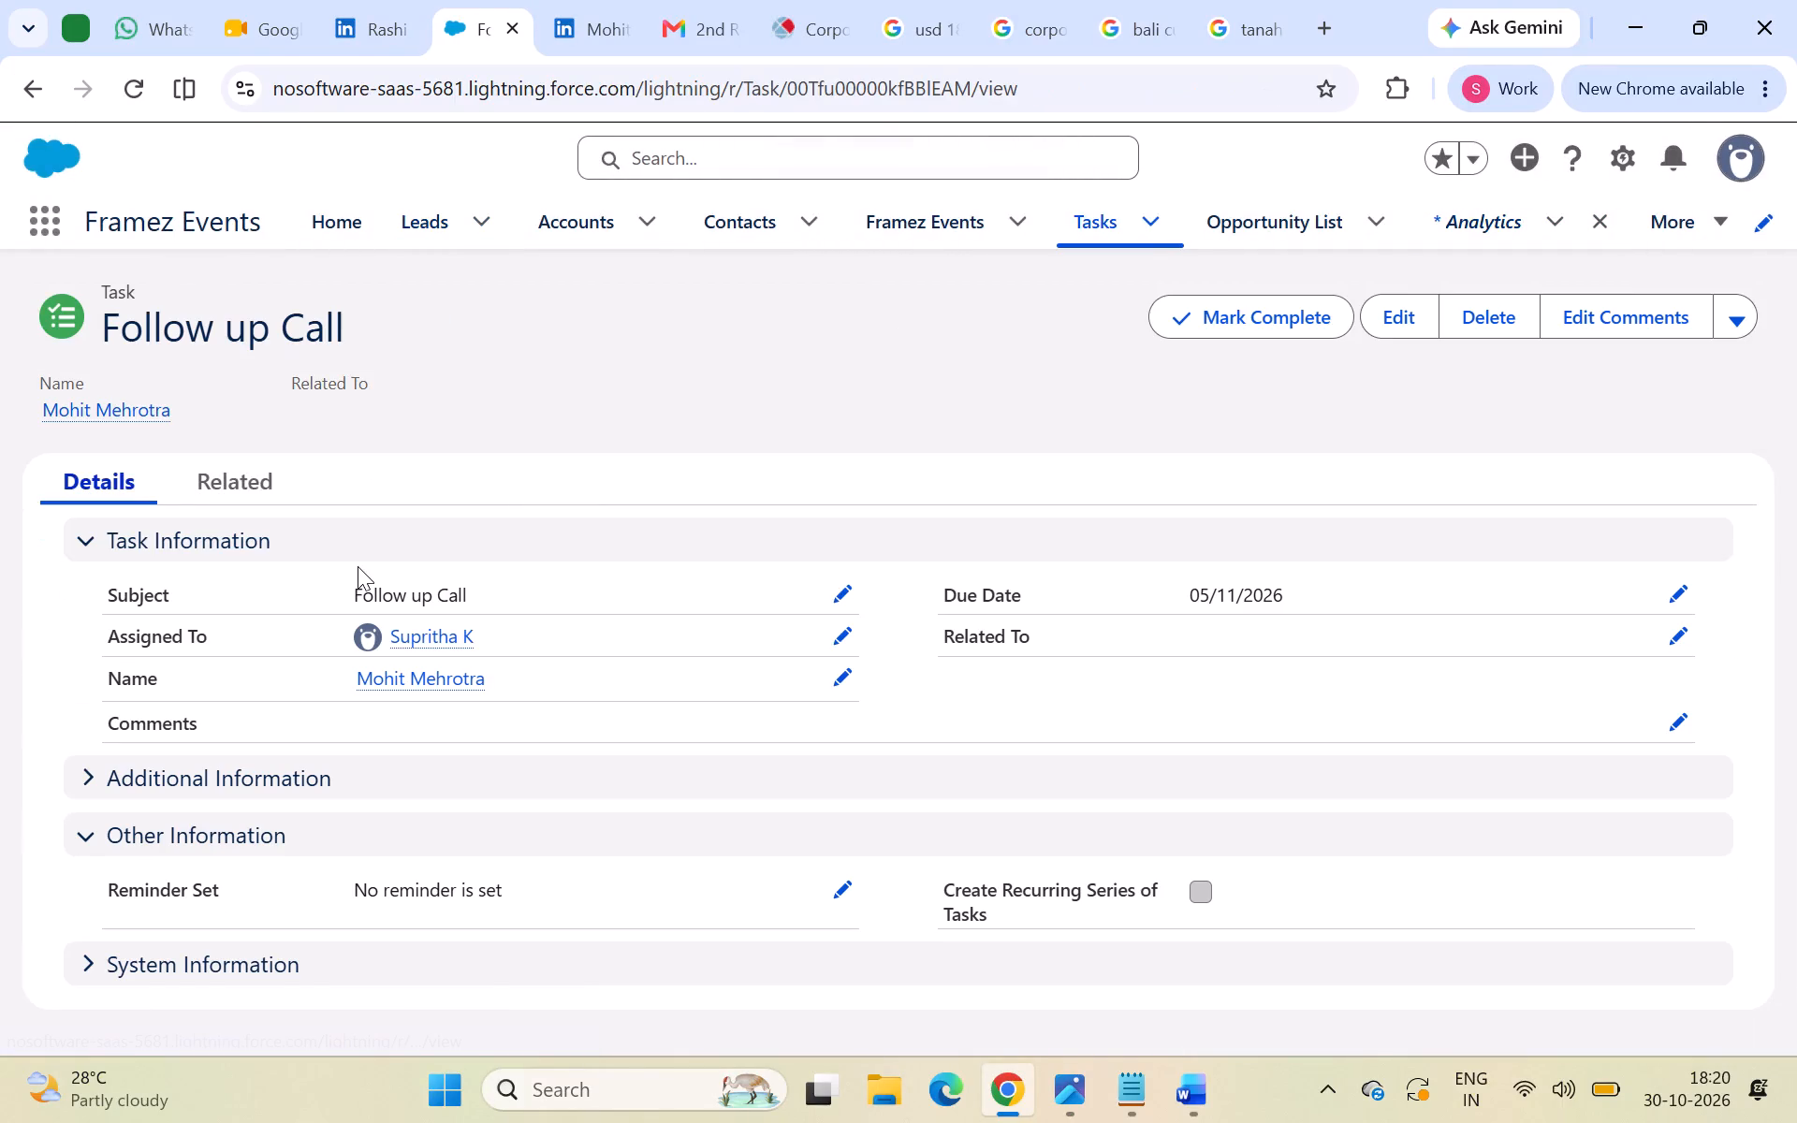
click(26, 87)
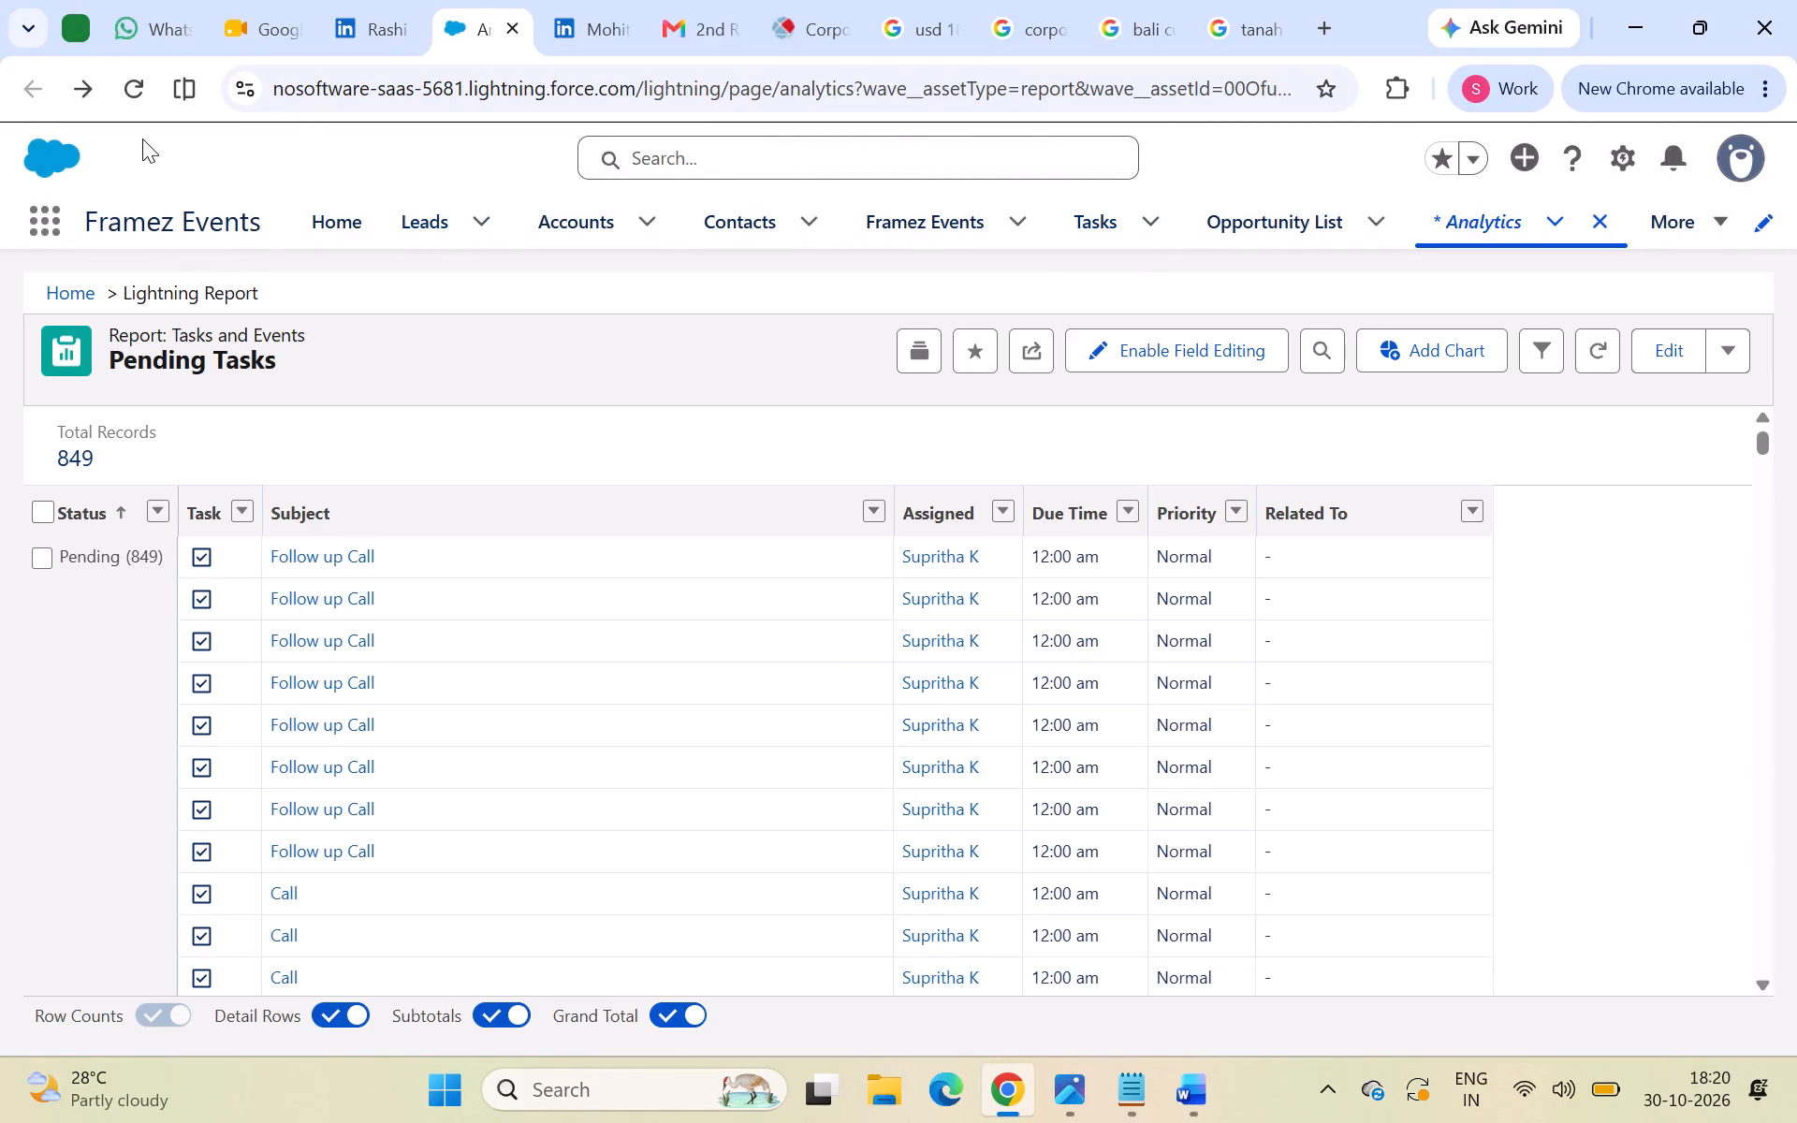
key(ctrl+f)
key(ctrl+r)
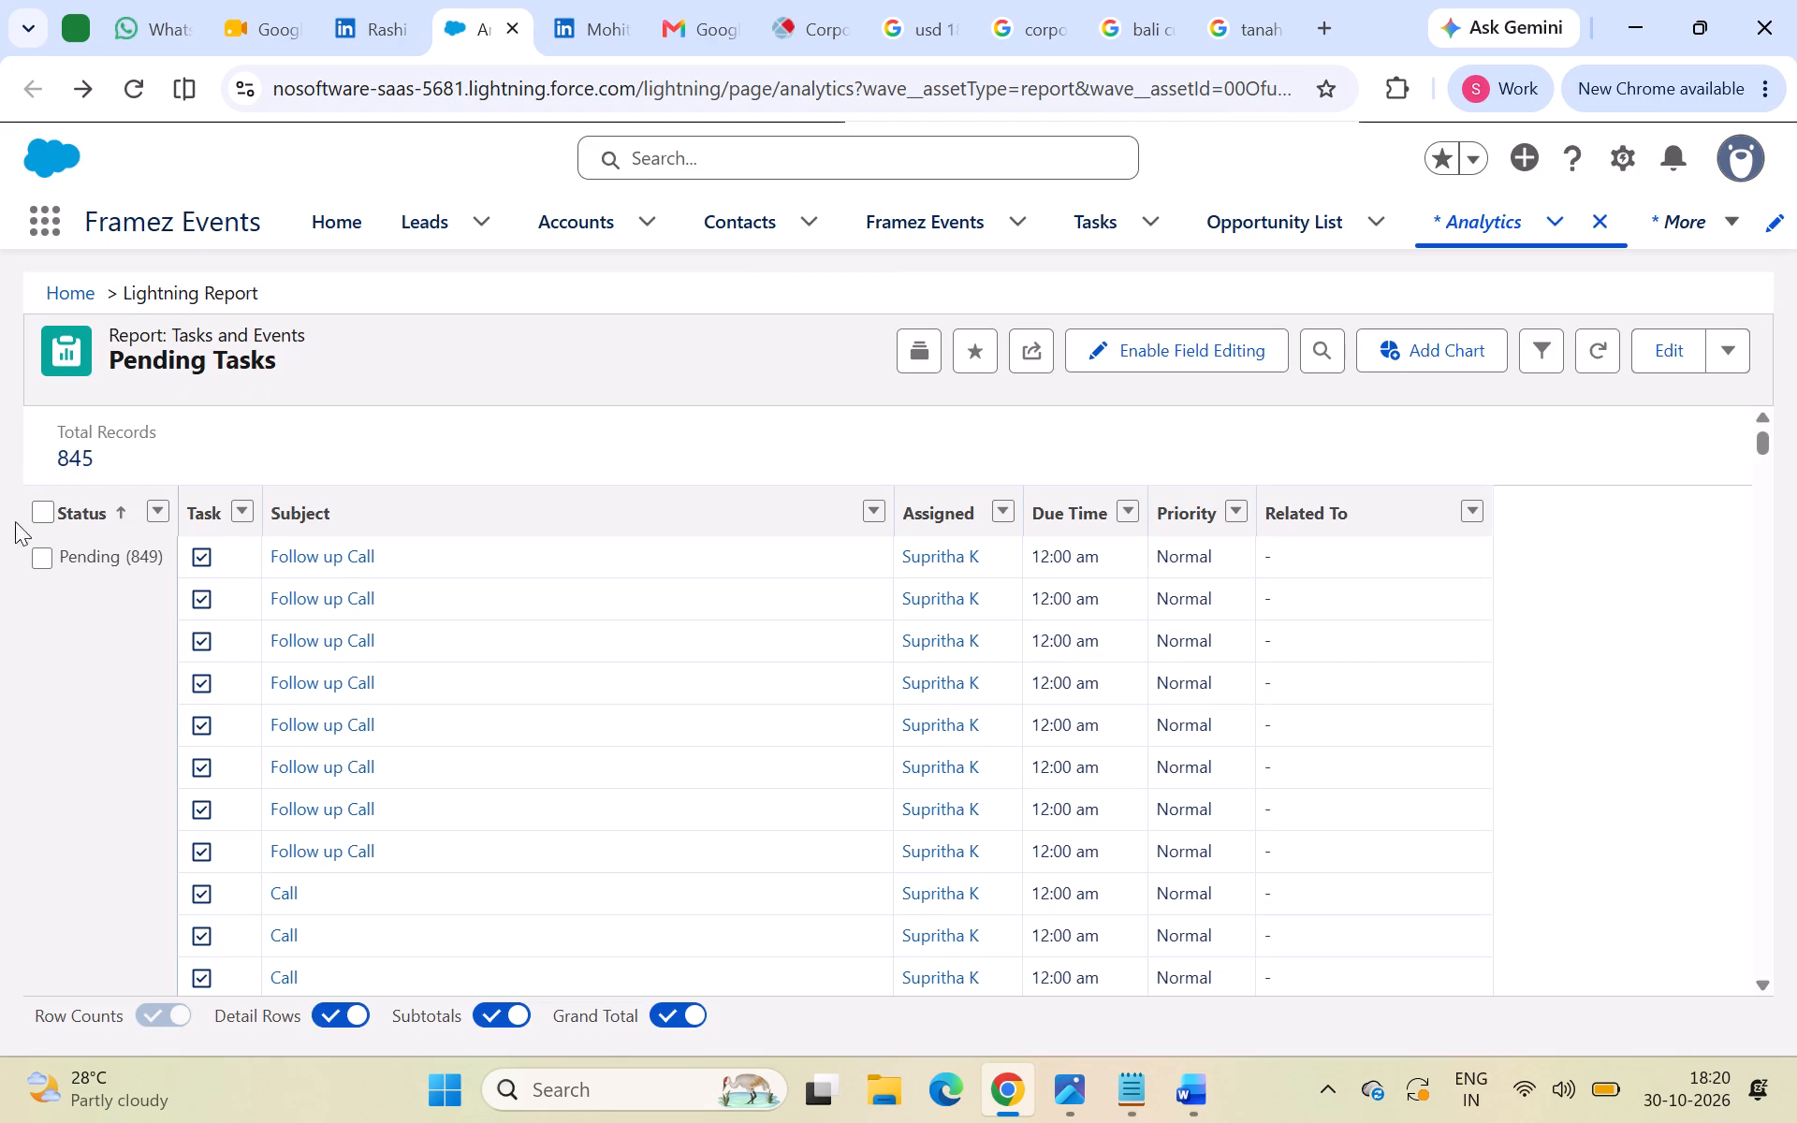
click(314, 564)
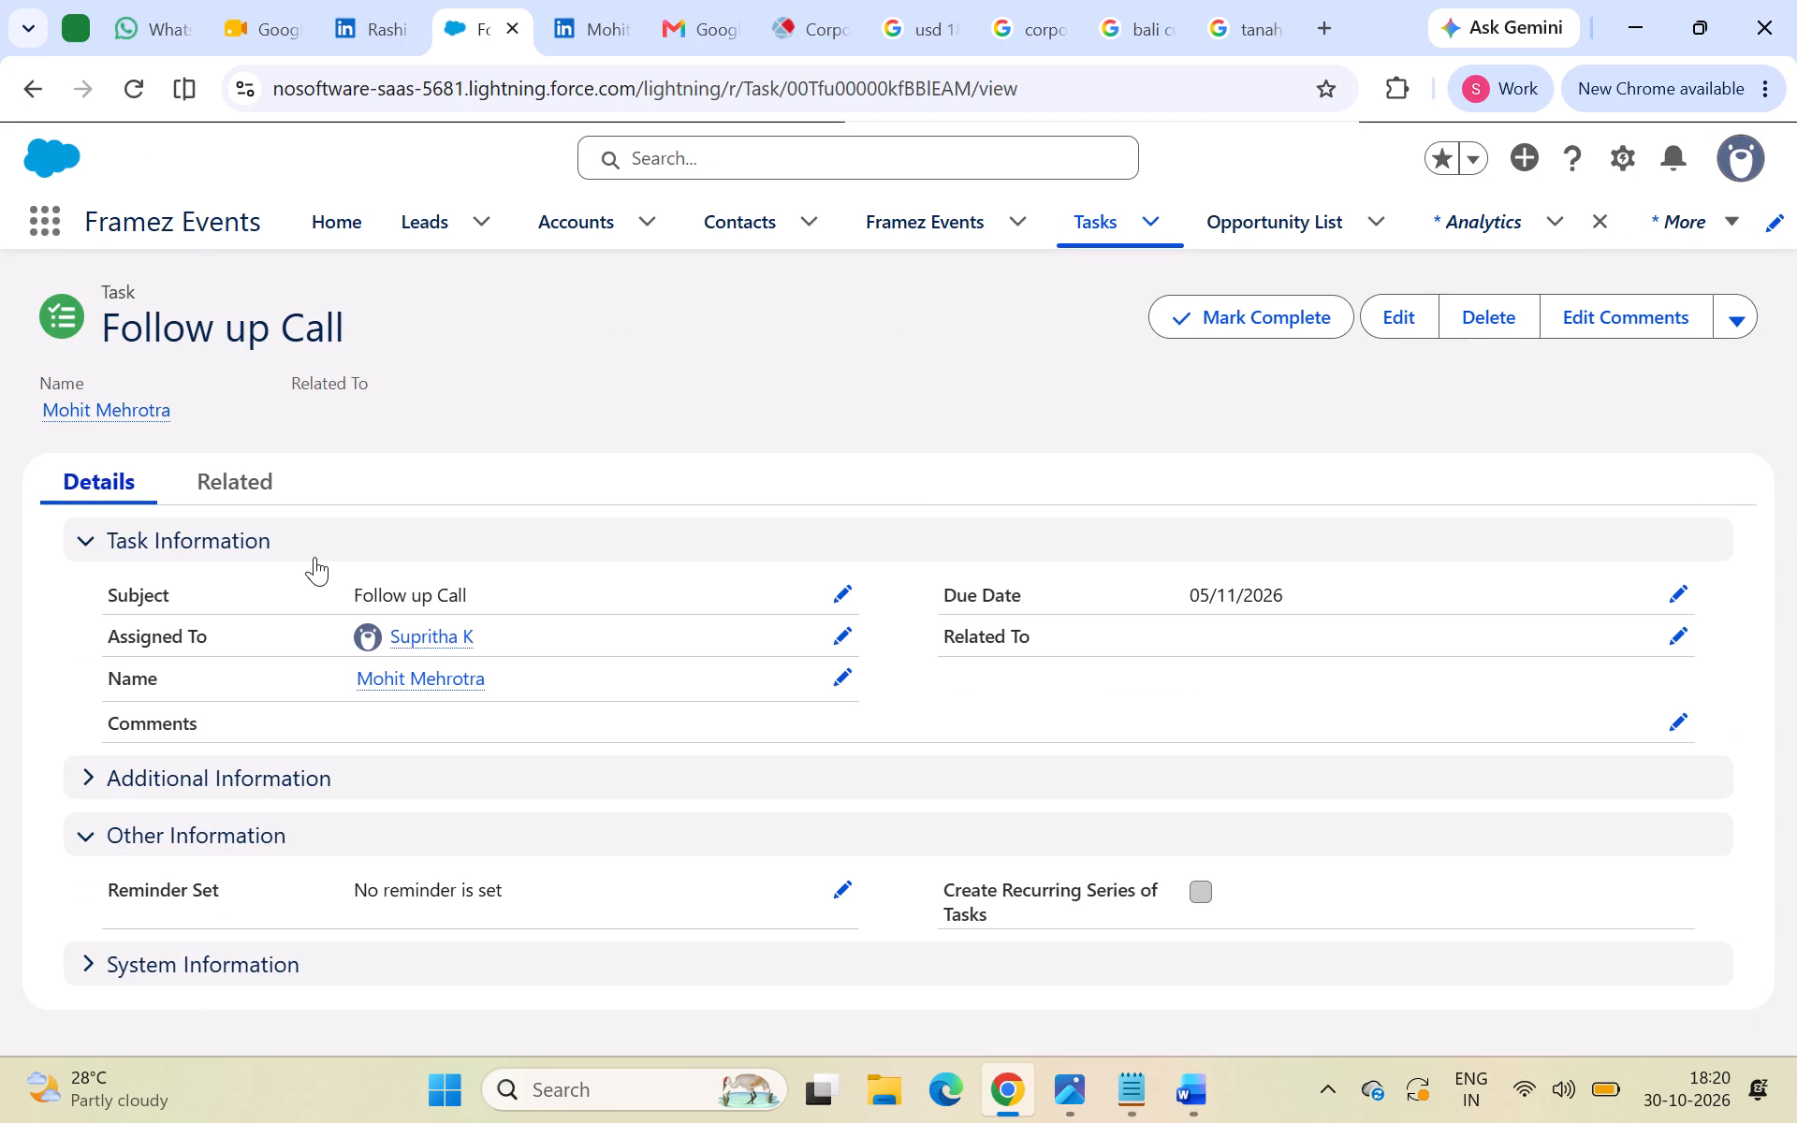
click(36, 93)
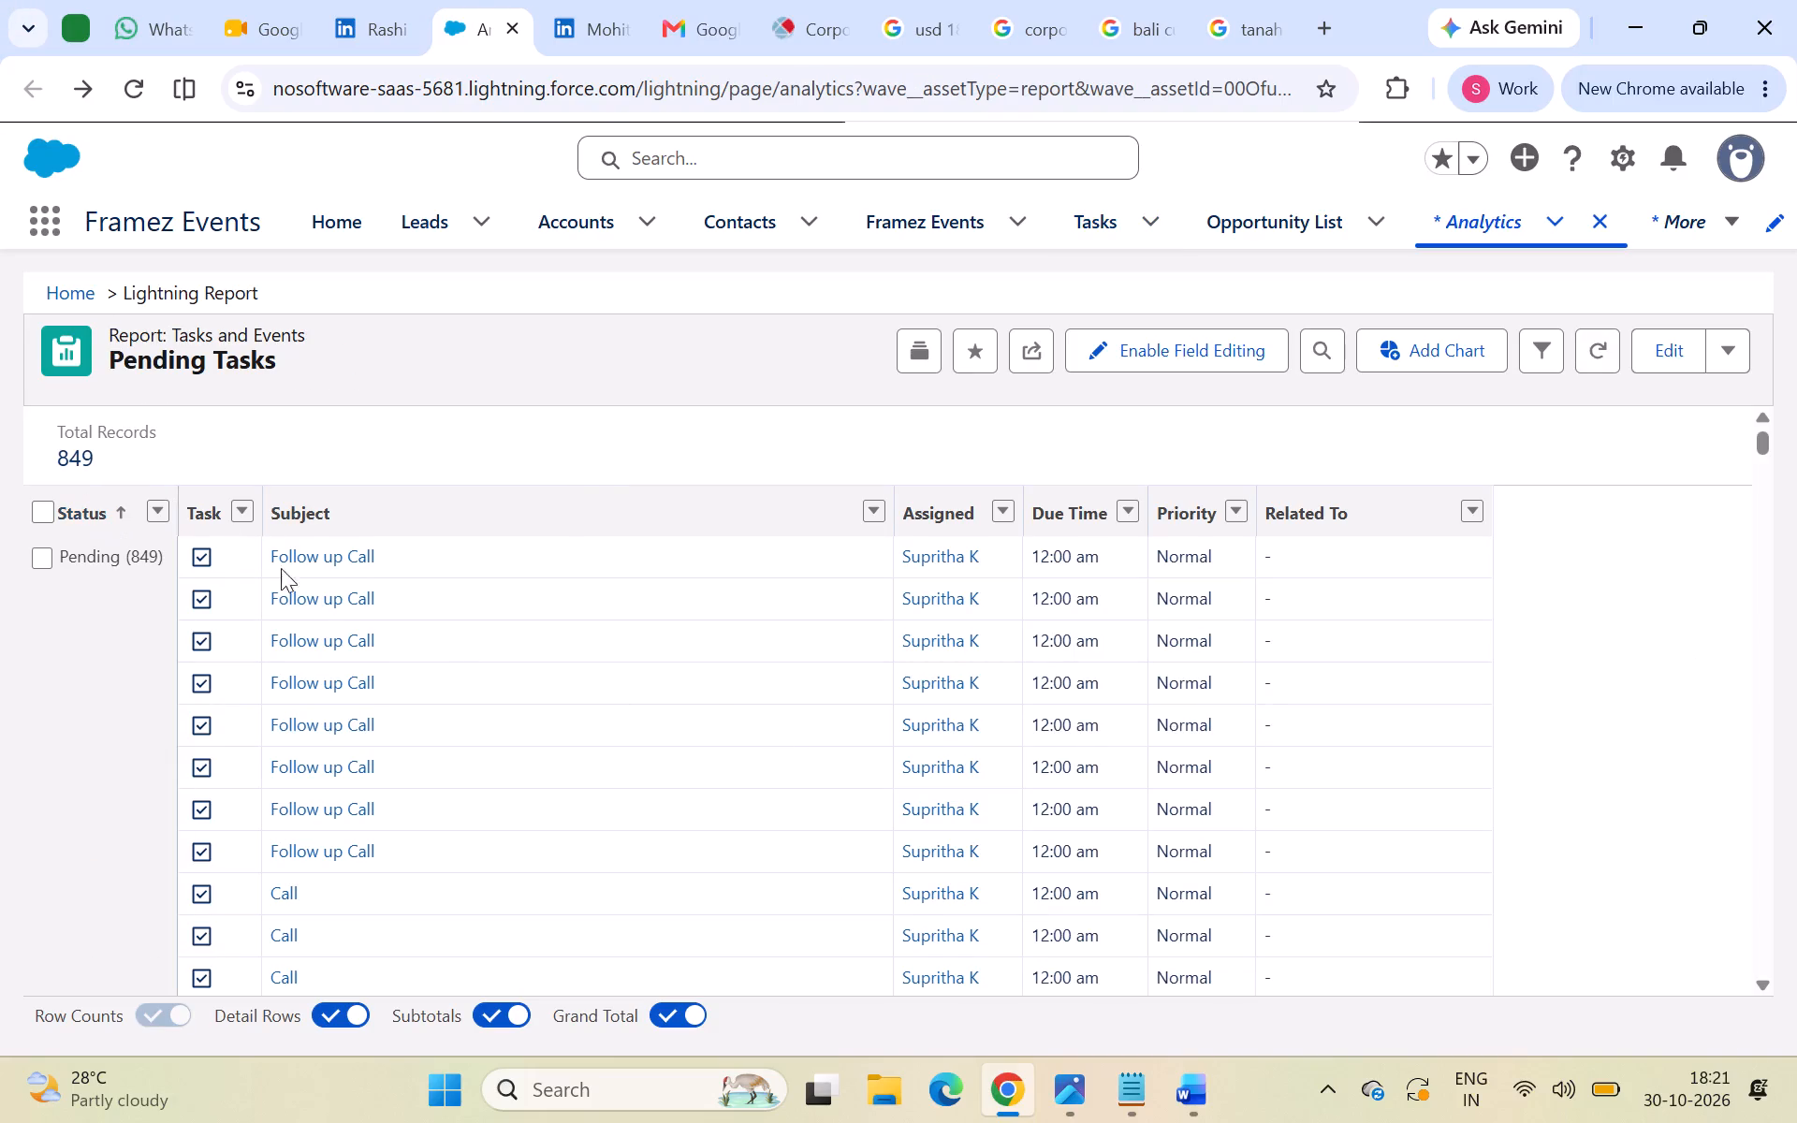
Open the Red Hat lead from the second Follow up Call task and review its logged July 2026 call's description.
click(323, 605)
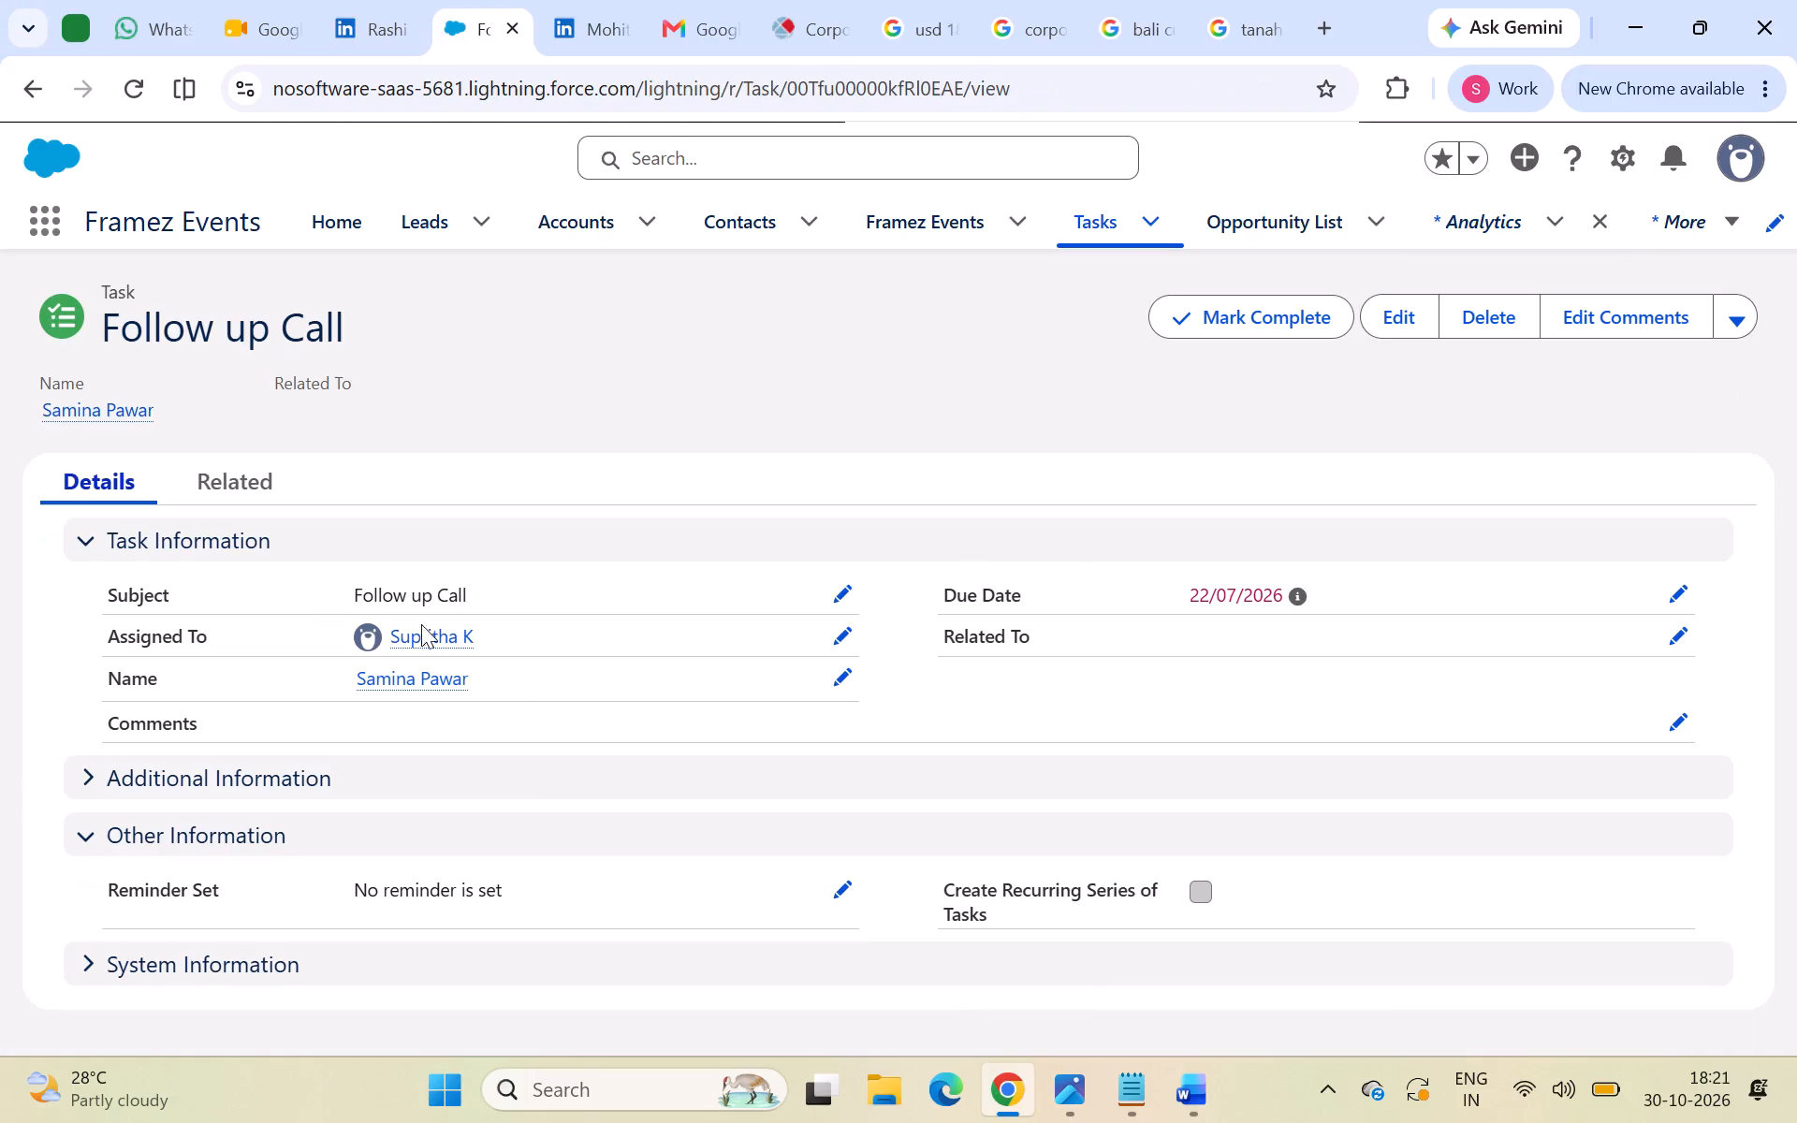
scroll(513, 670, down, 1)
click(391, 668)
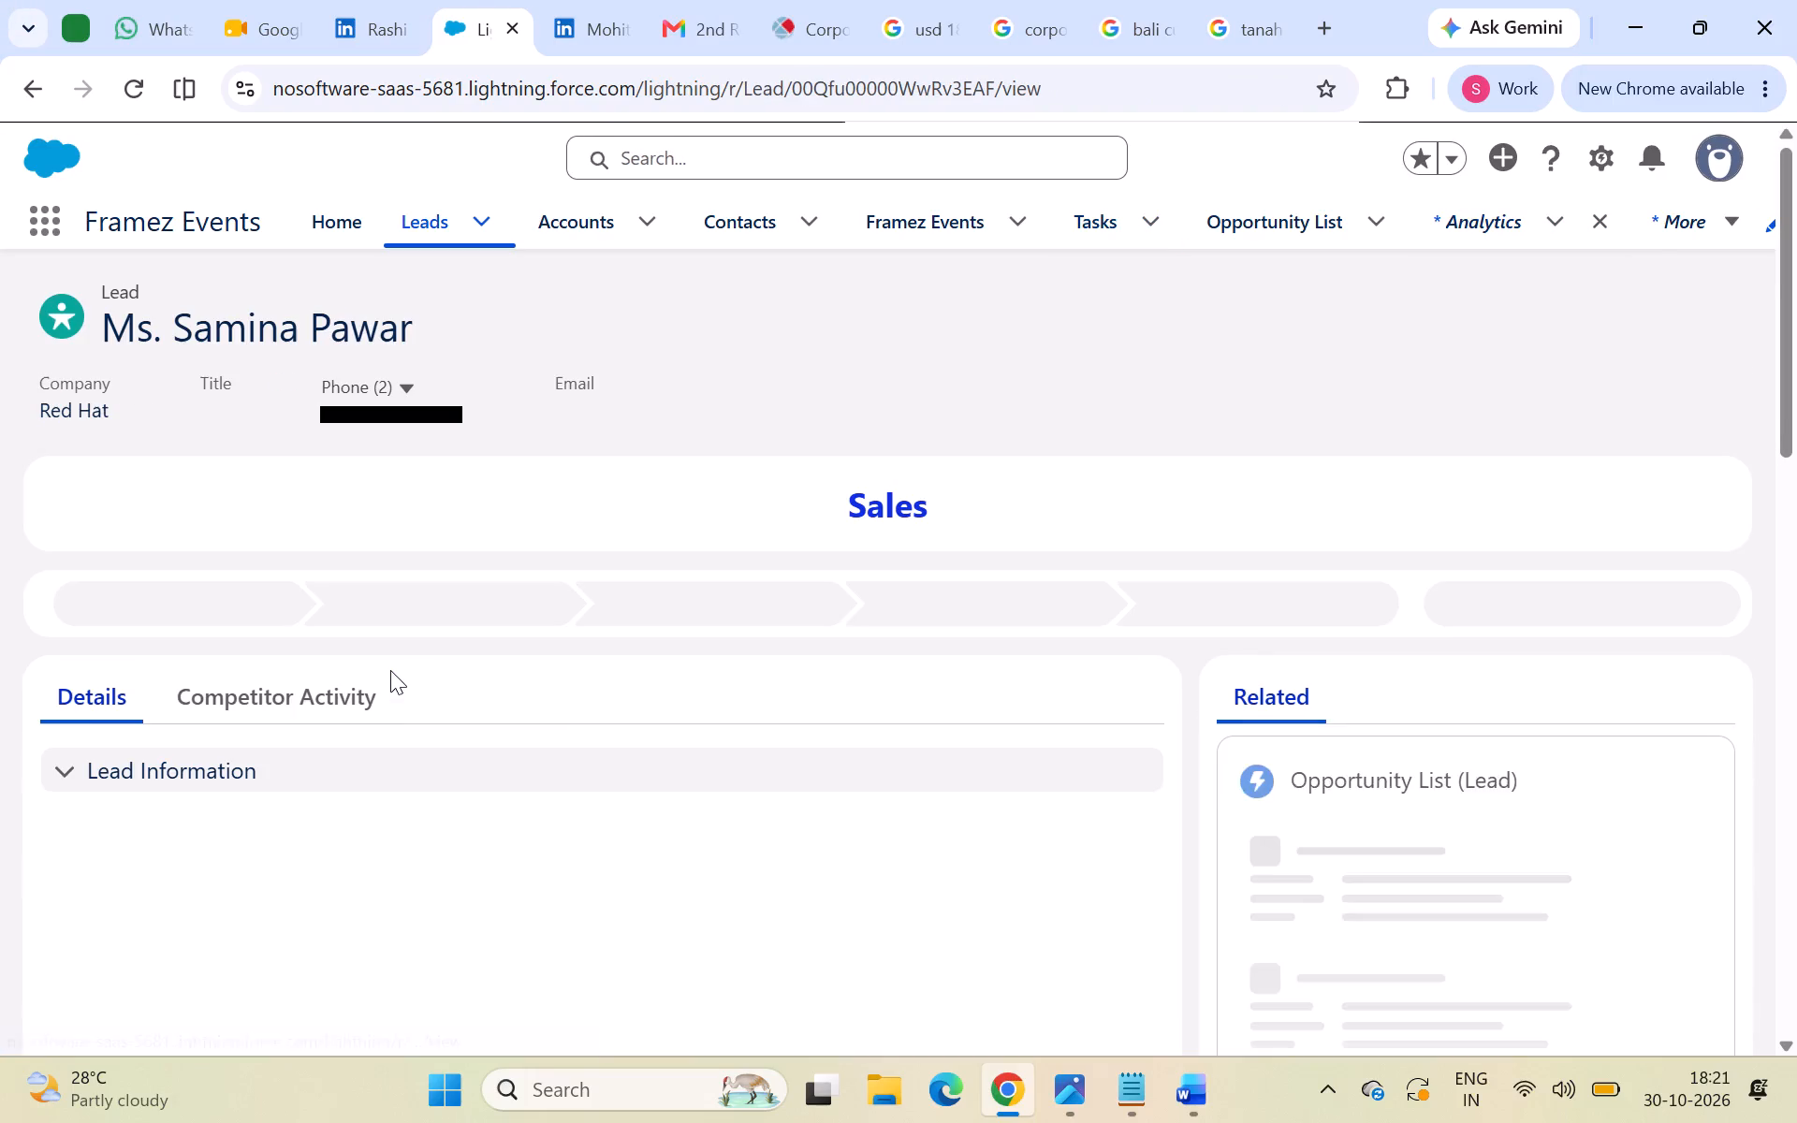
scroll(390, 671, down, 3)
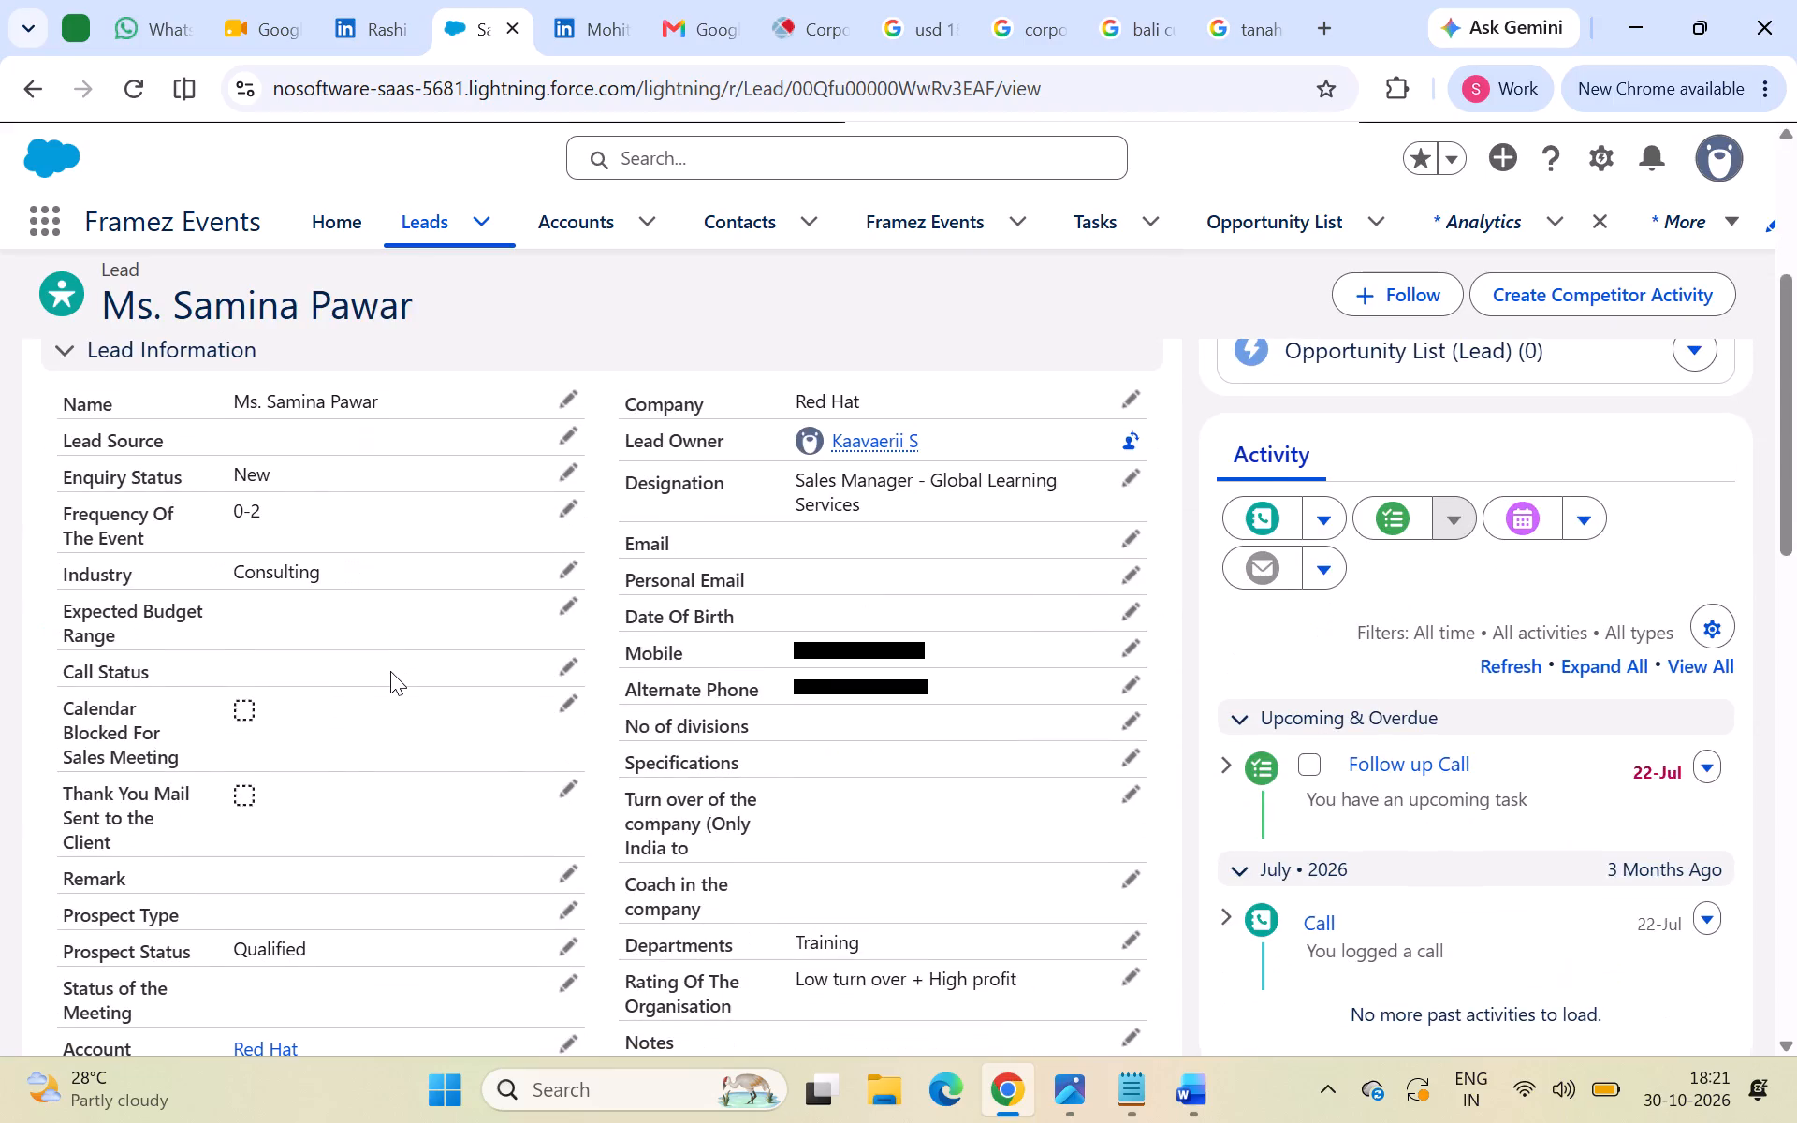
scroll(390, 671, down, 2)
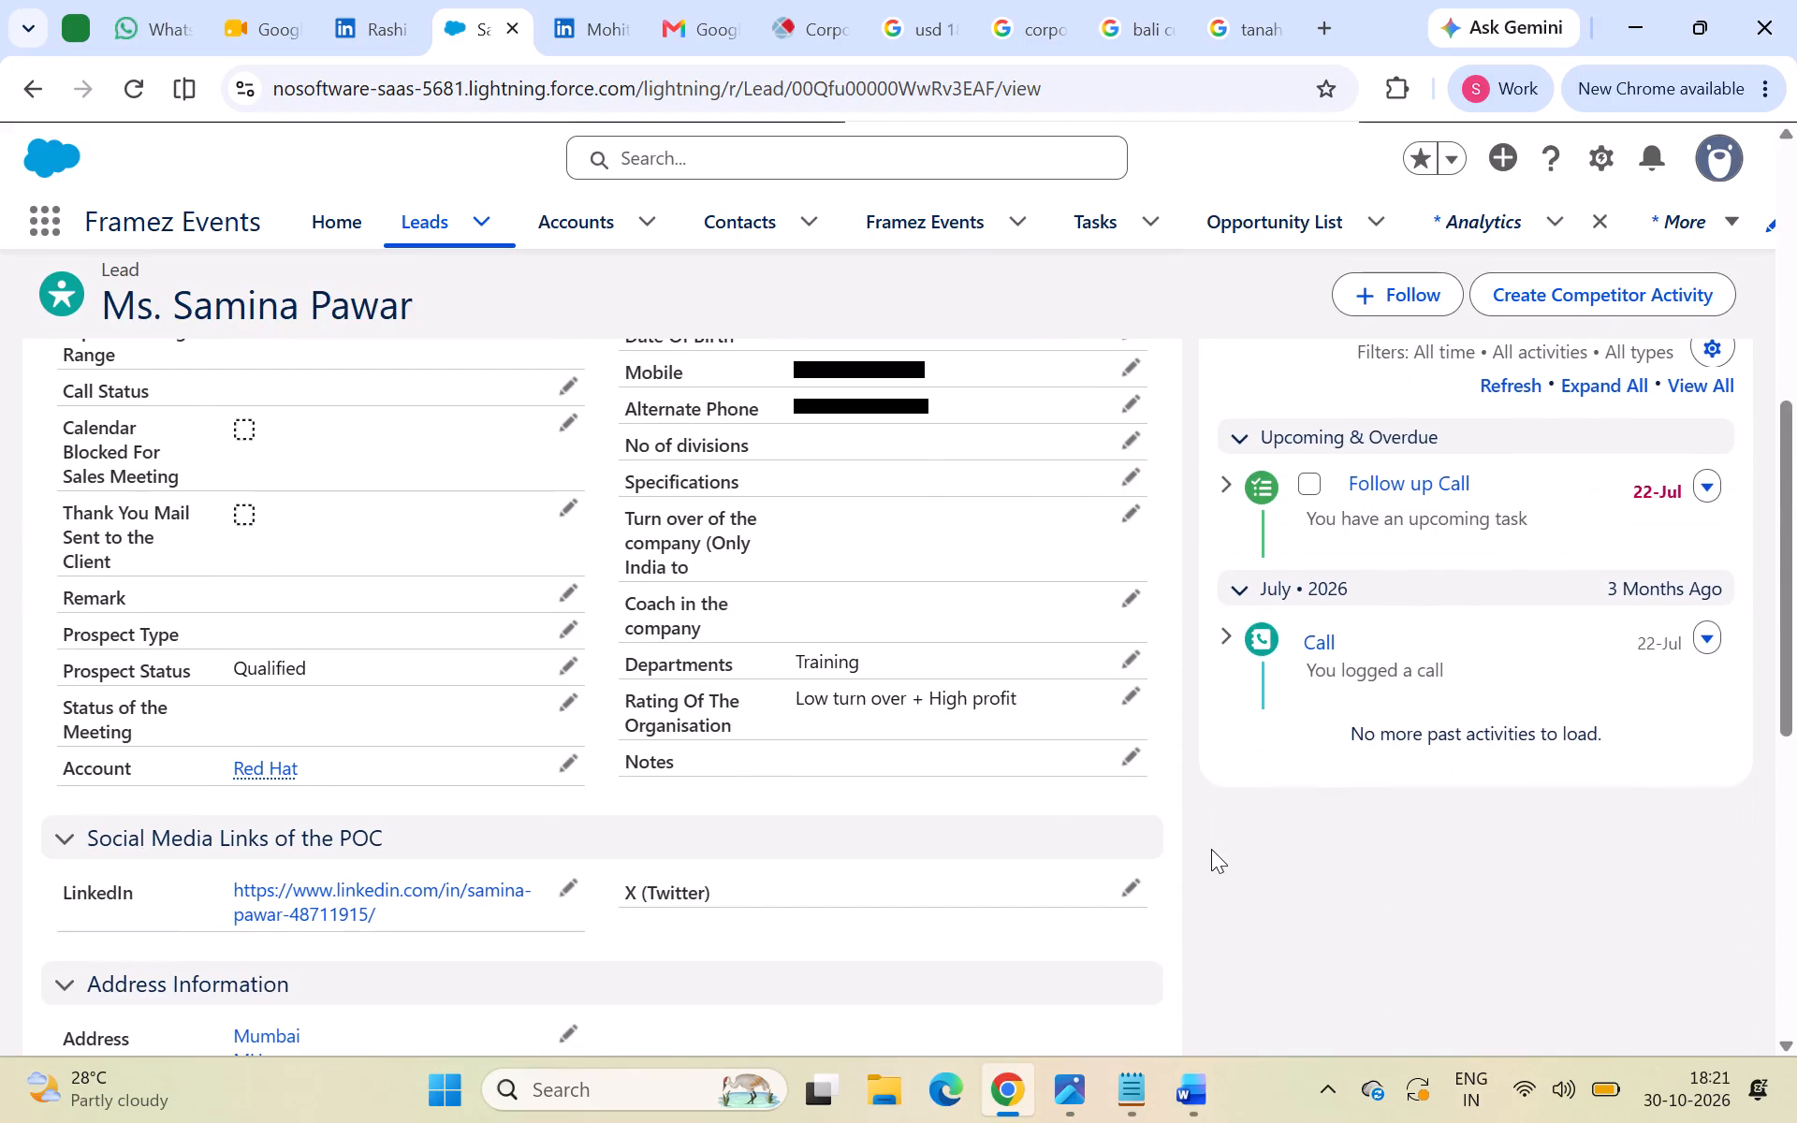
click(1222, 643)
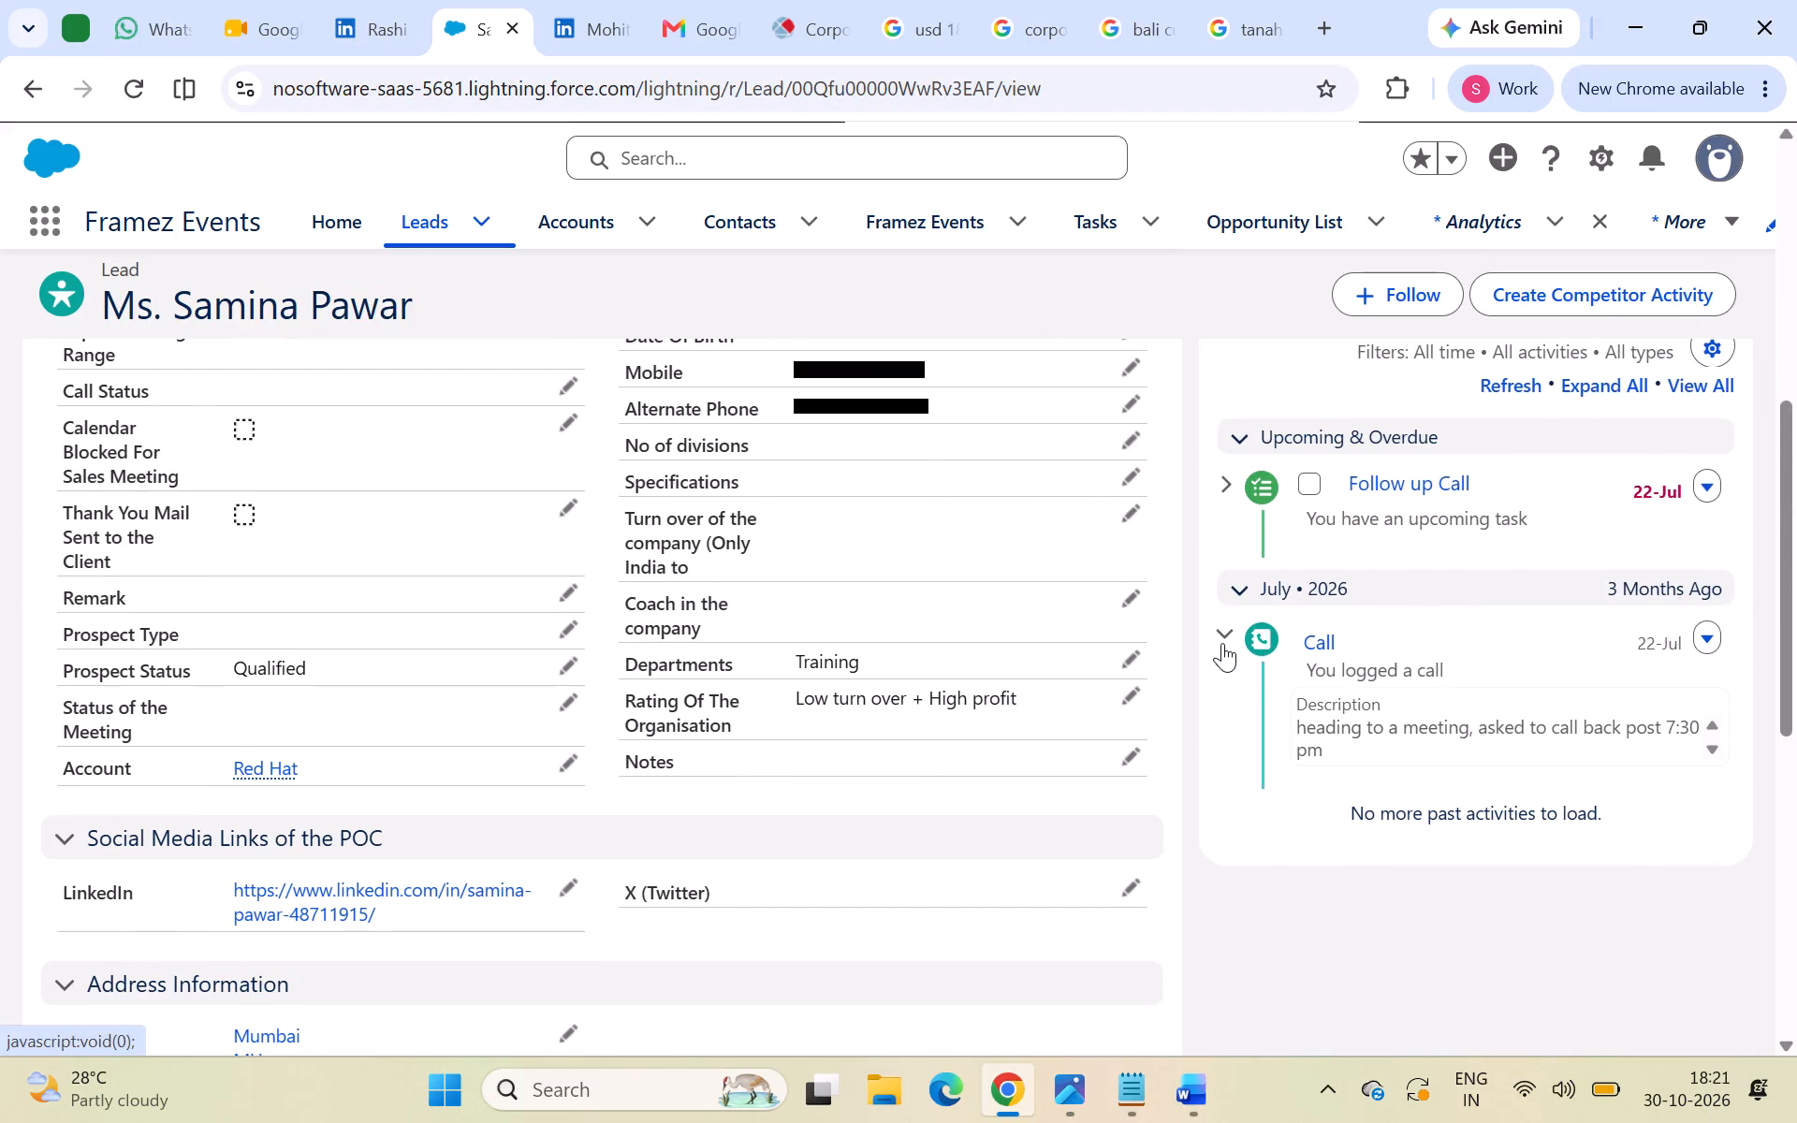
scroll(1222, 643, up, 3)
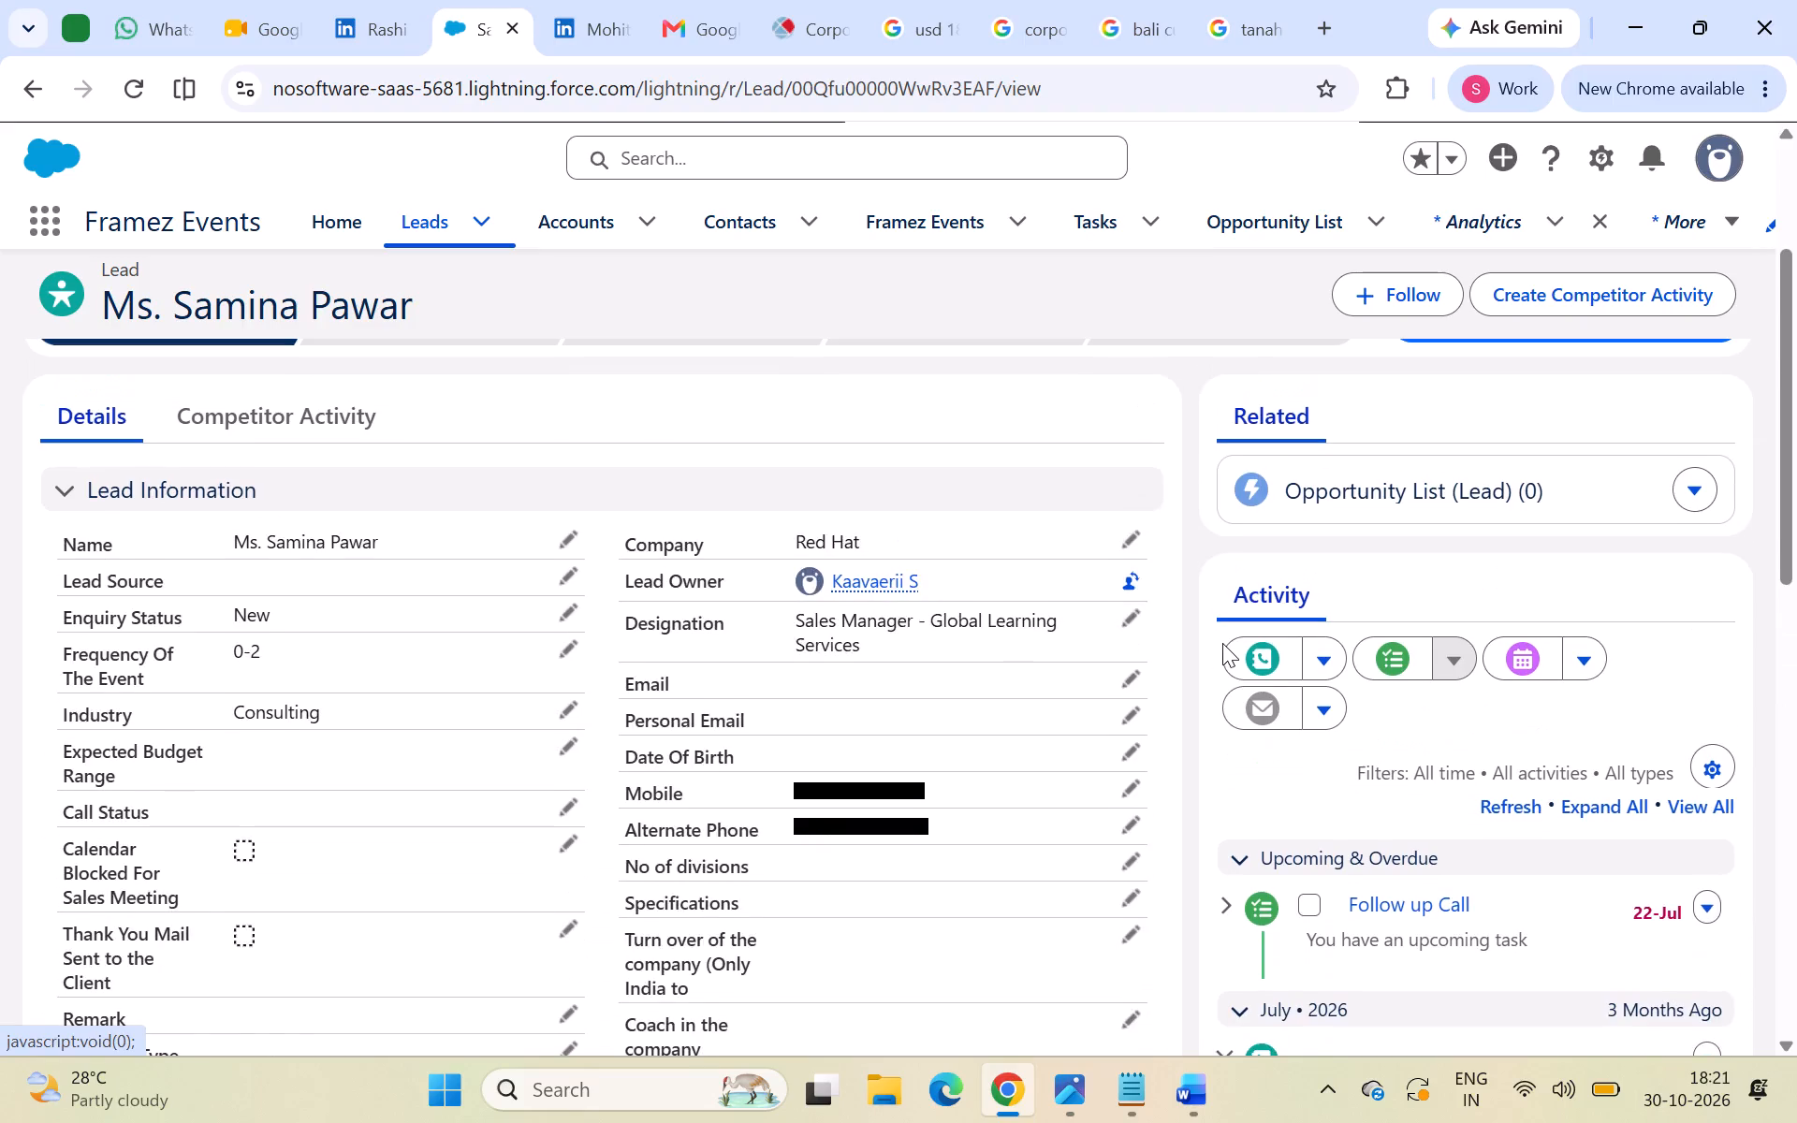
scroll(1222, 643, down, 6)
scroll(1222, 642, up, 4)
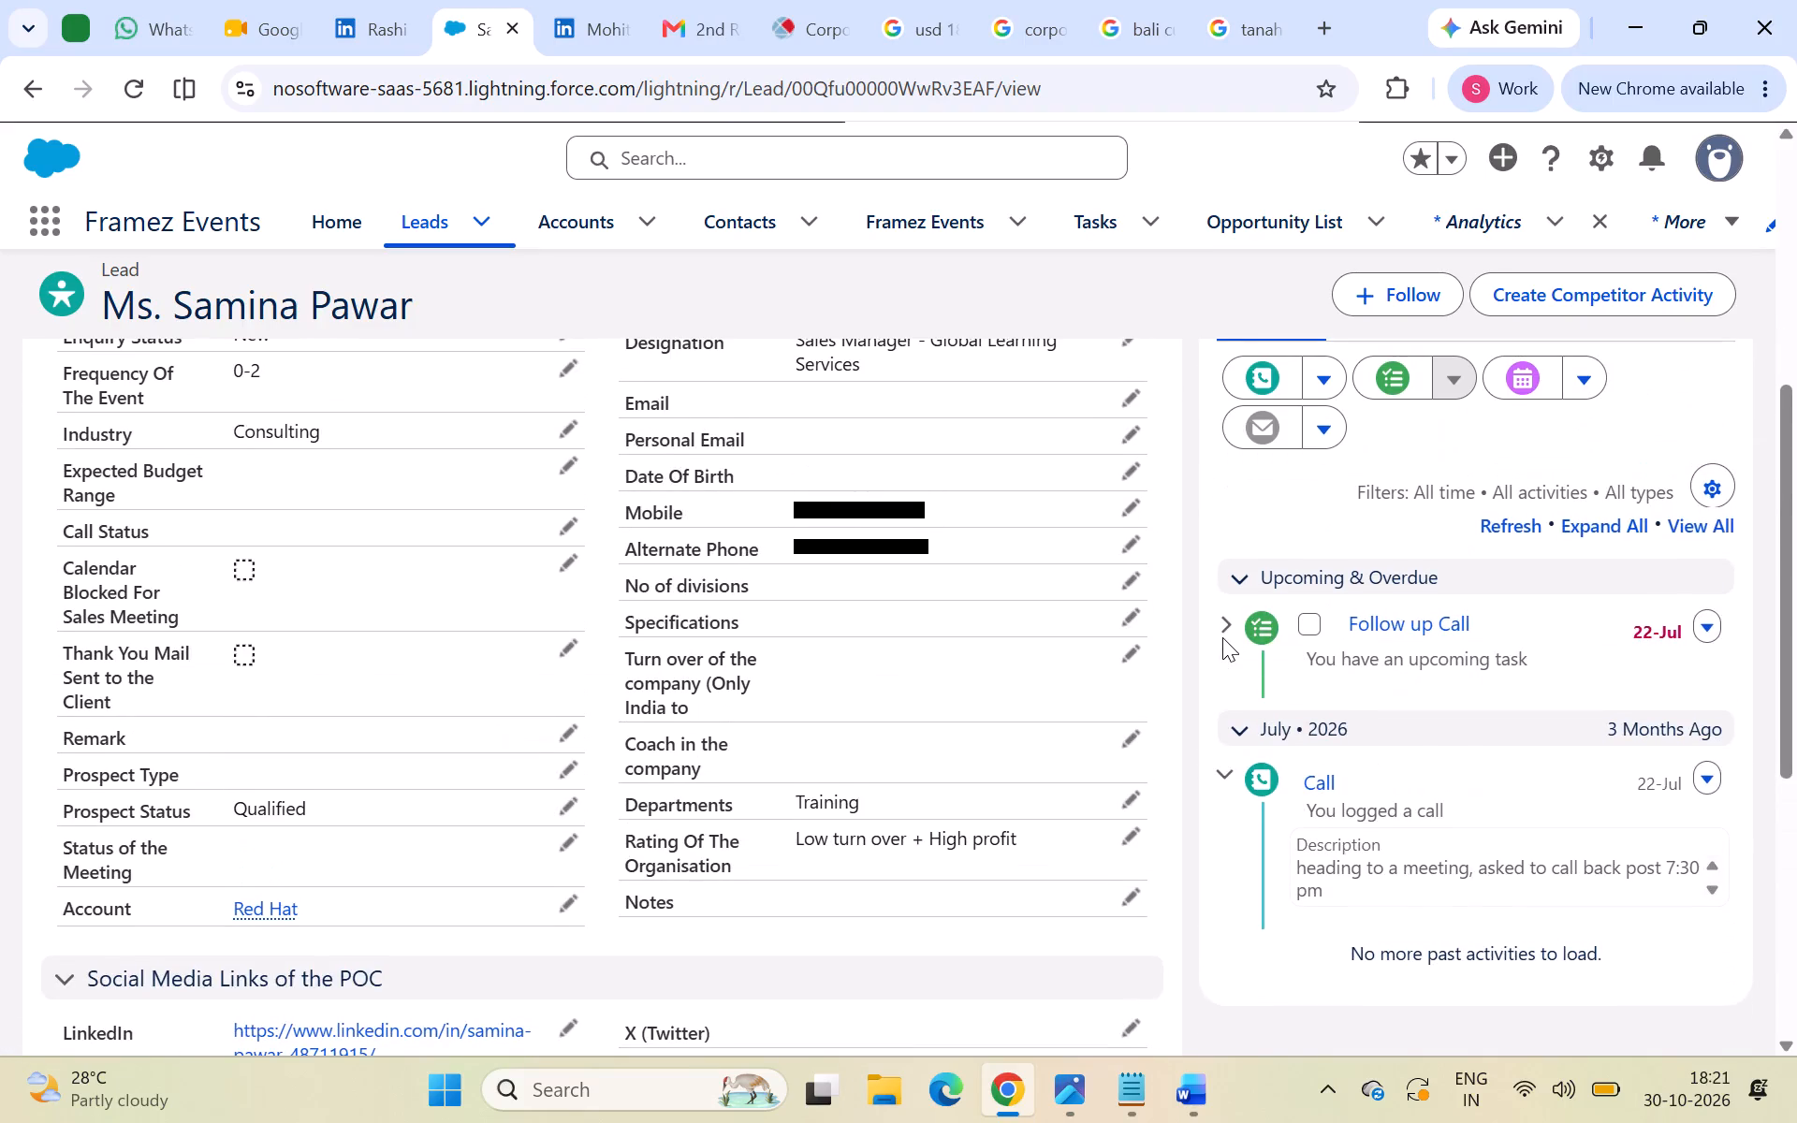
scroll(1222, 637, up, 1)
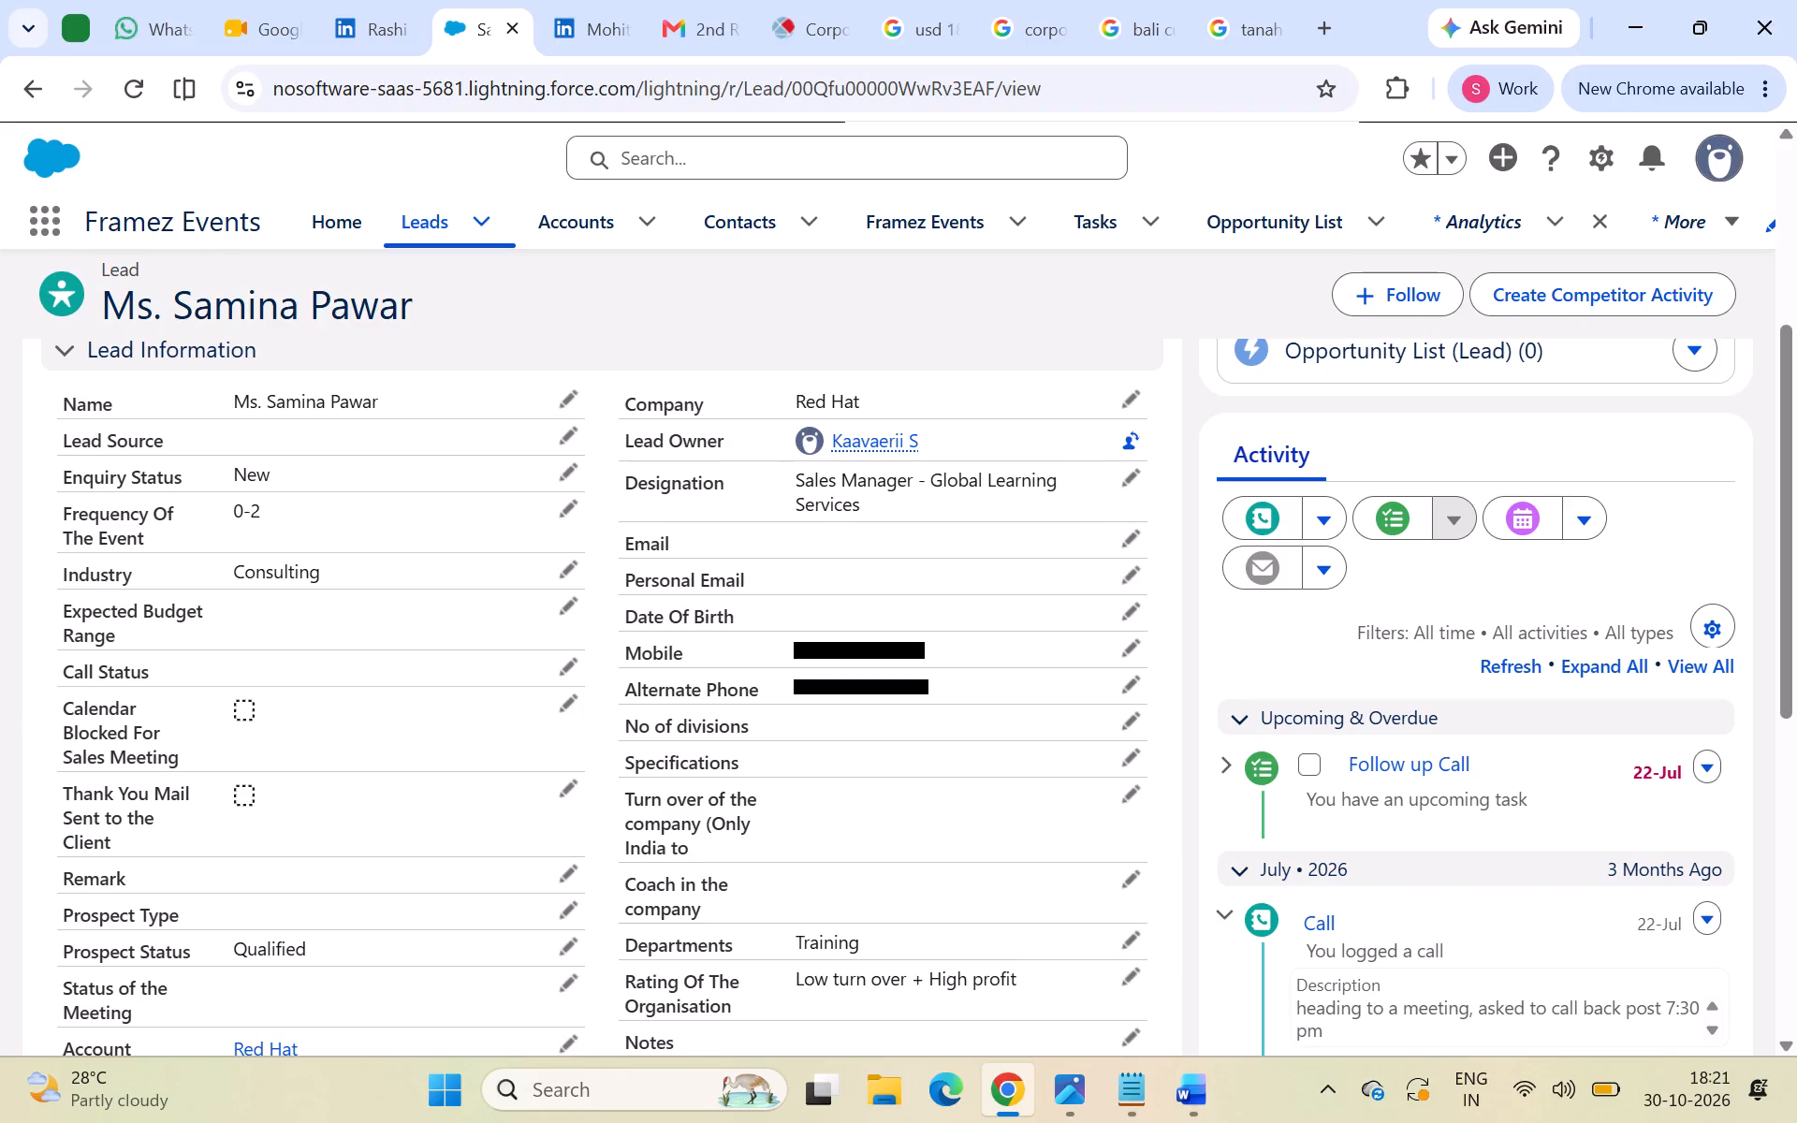
Leave the Red Hat lead, search all records for "old client" and show the full list of matching tasks.
click(9, 84)
click(9, 84)
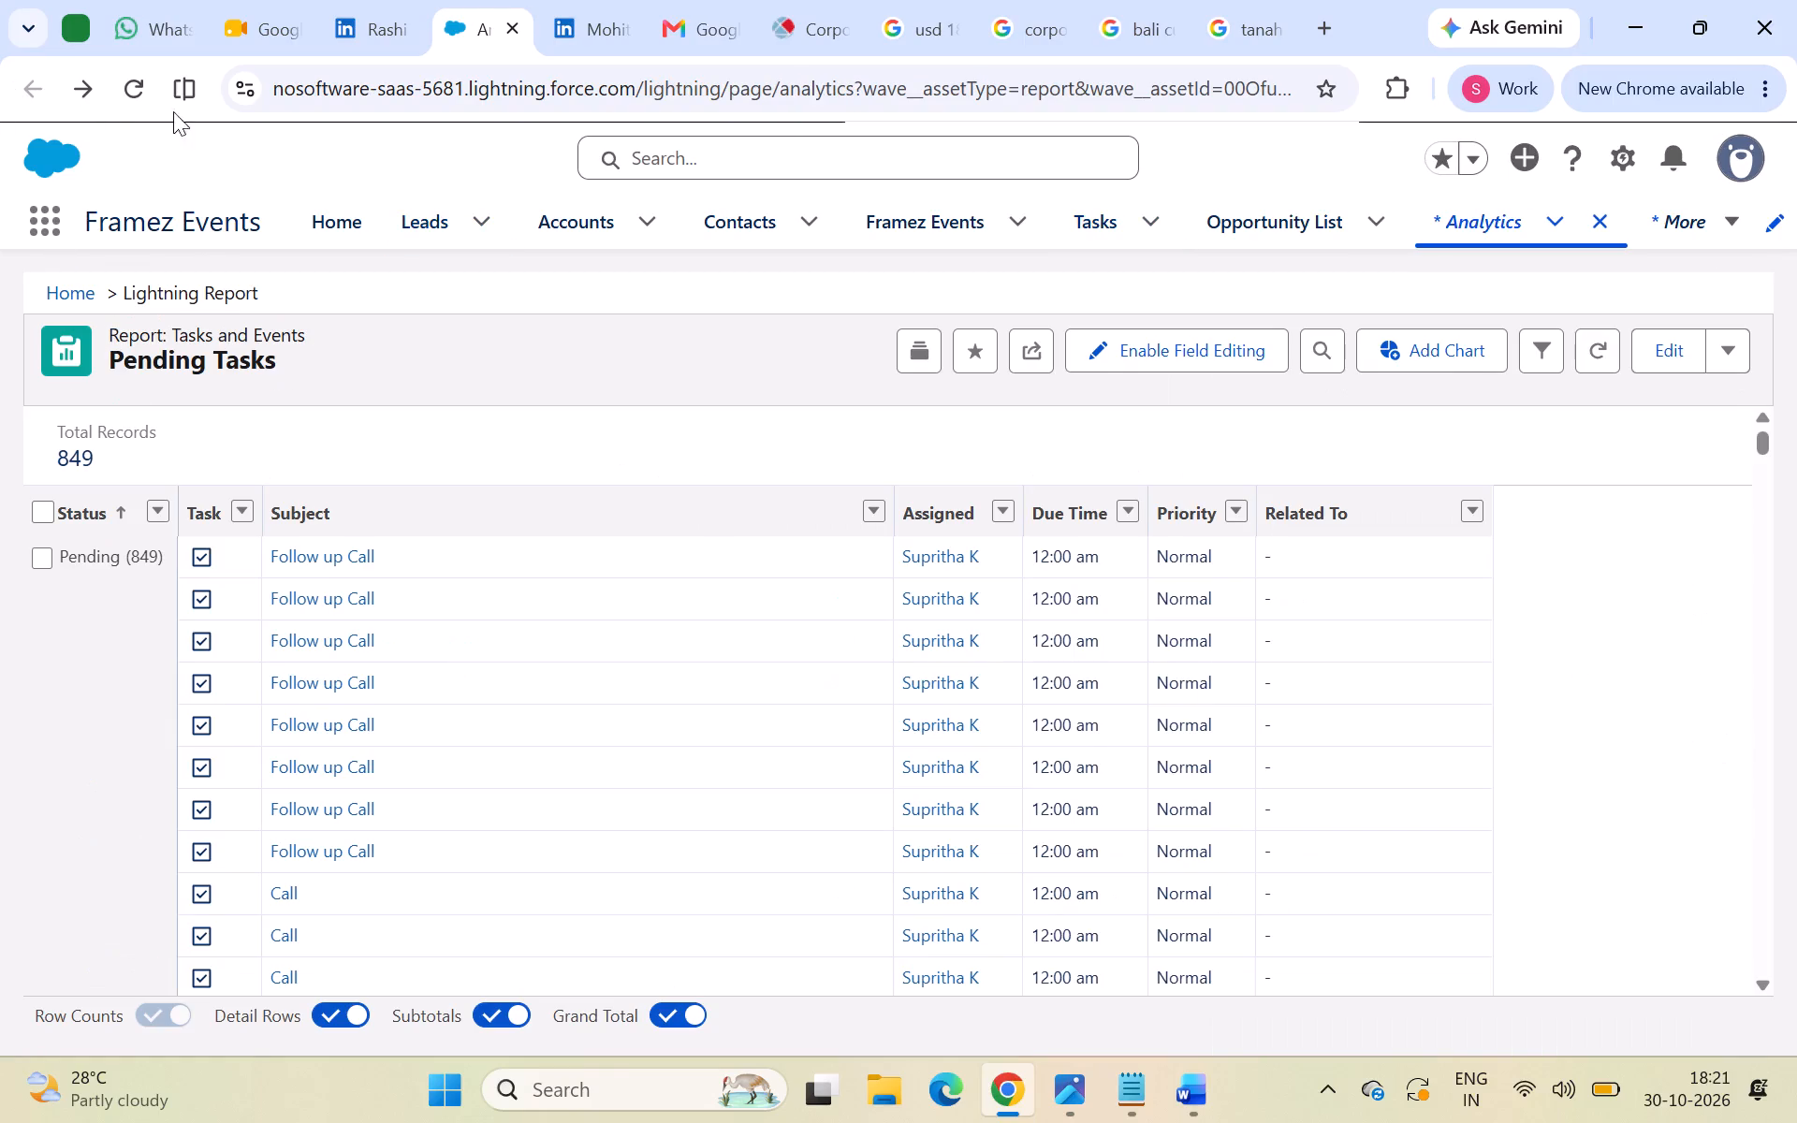
click(739, 153)
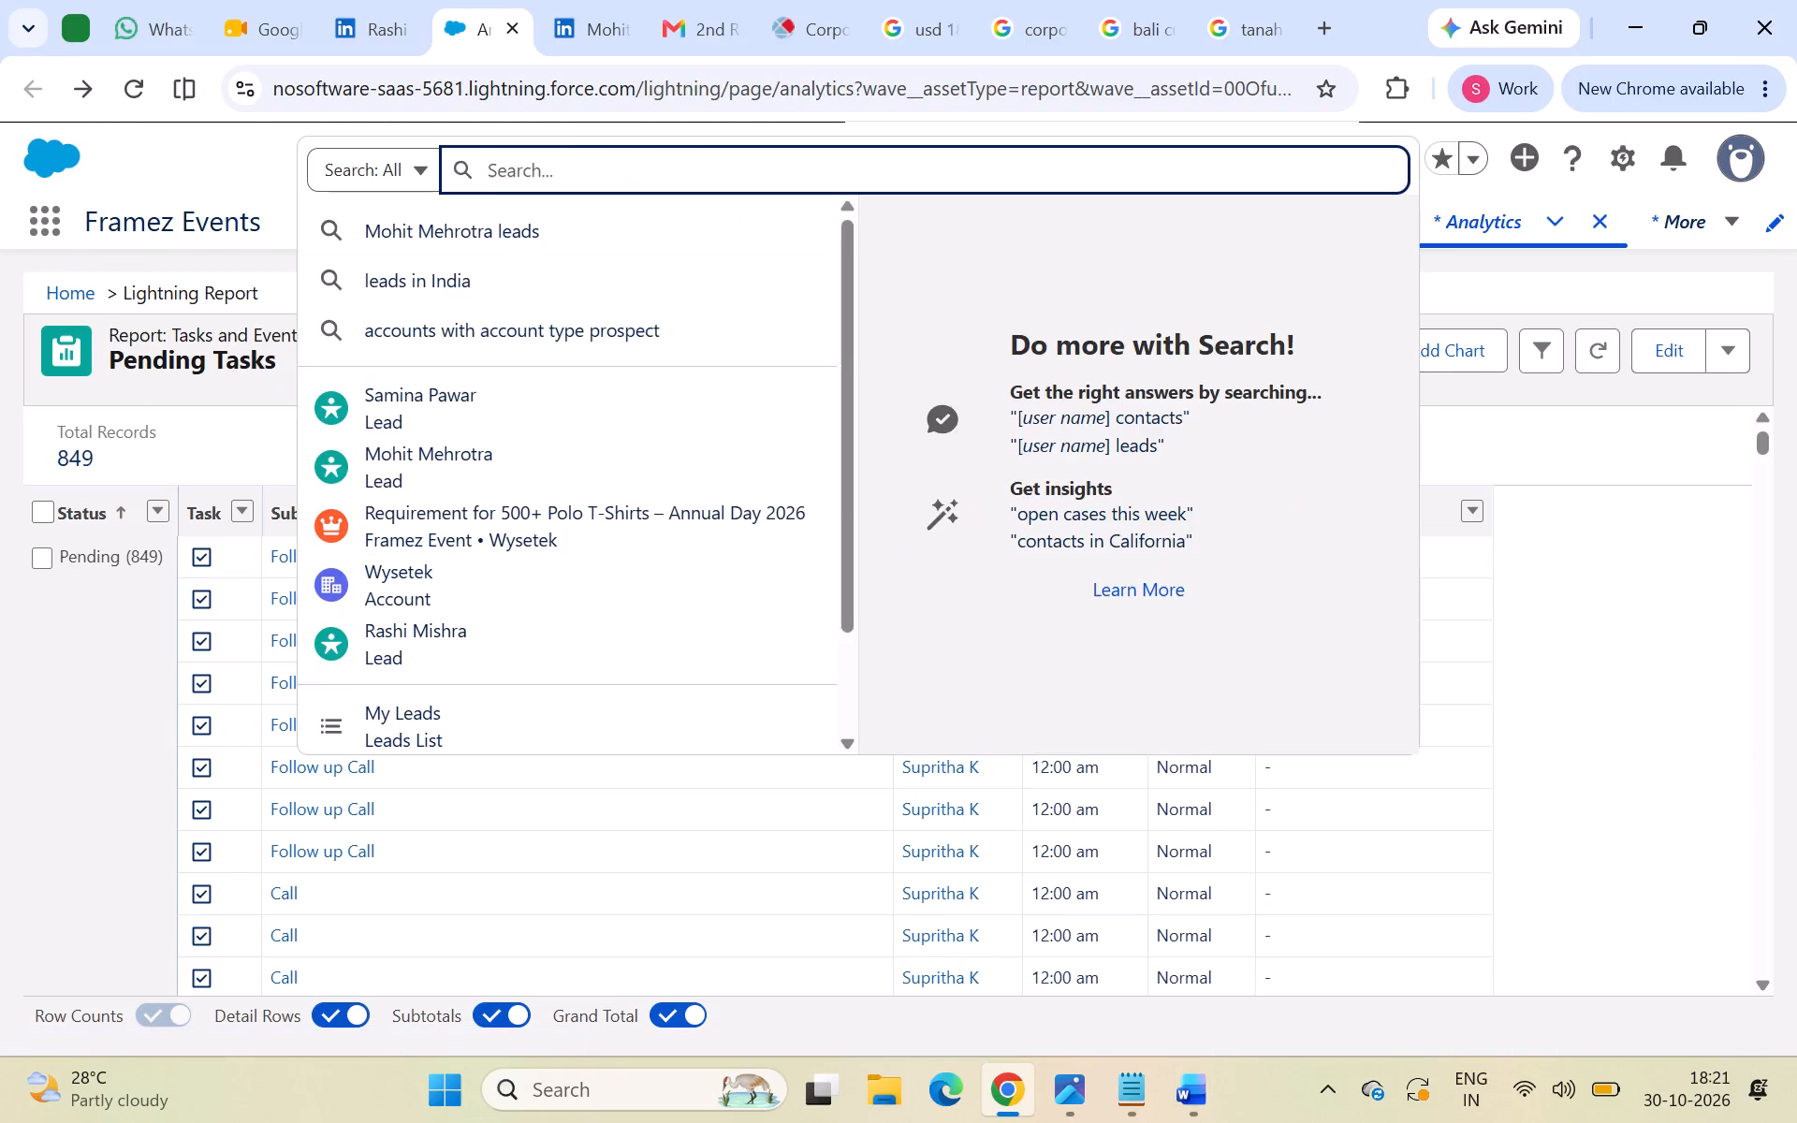
text(old)
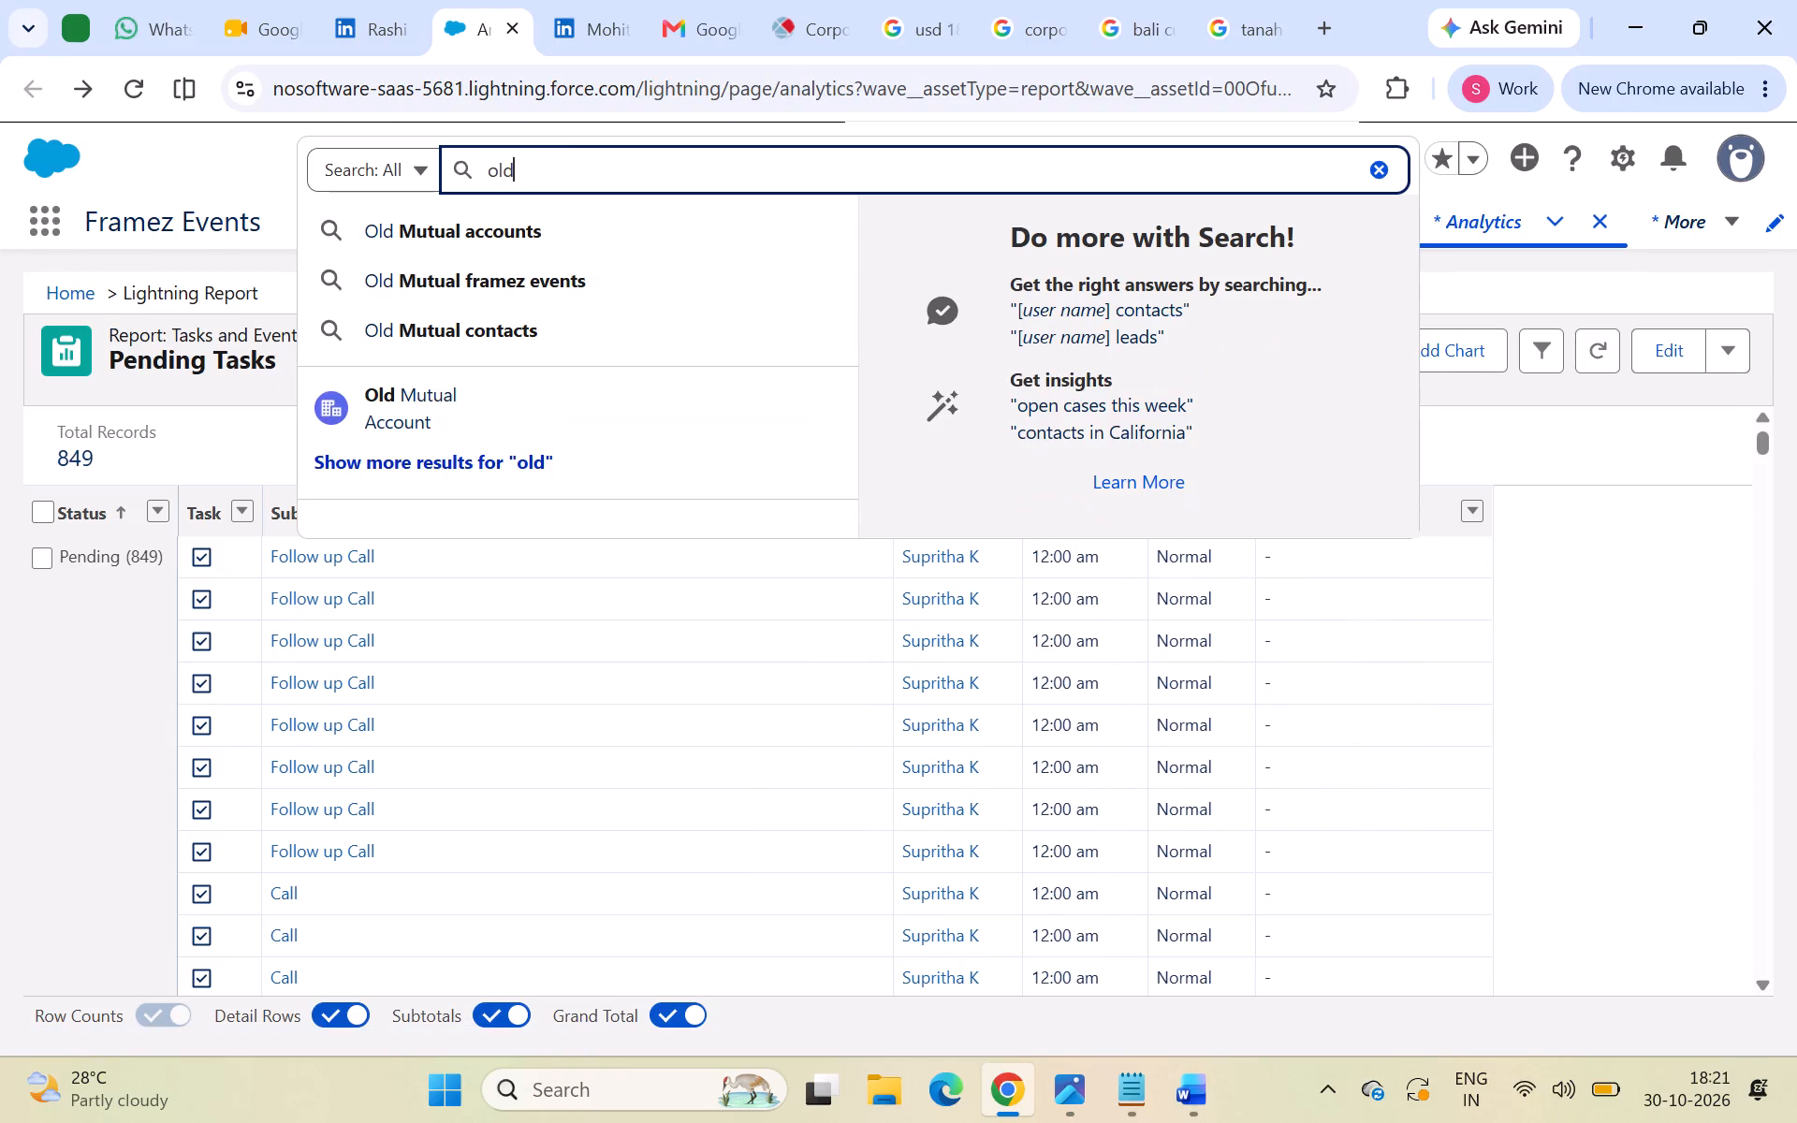
key(space)
text(client)
key(Return)
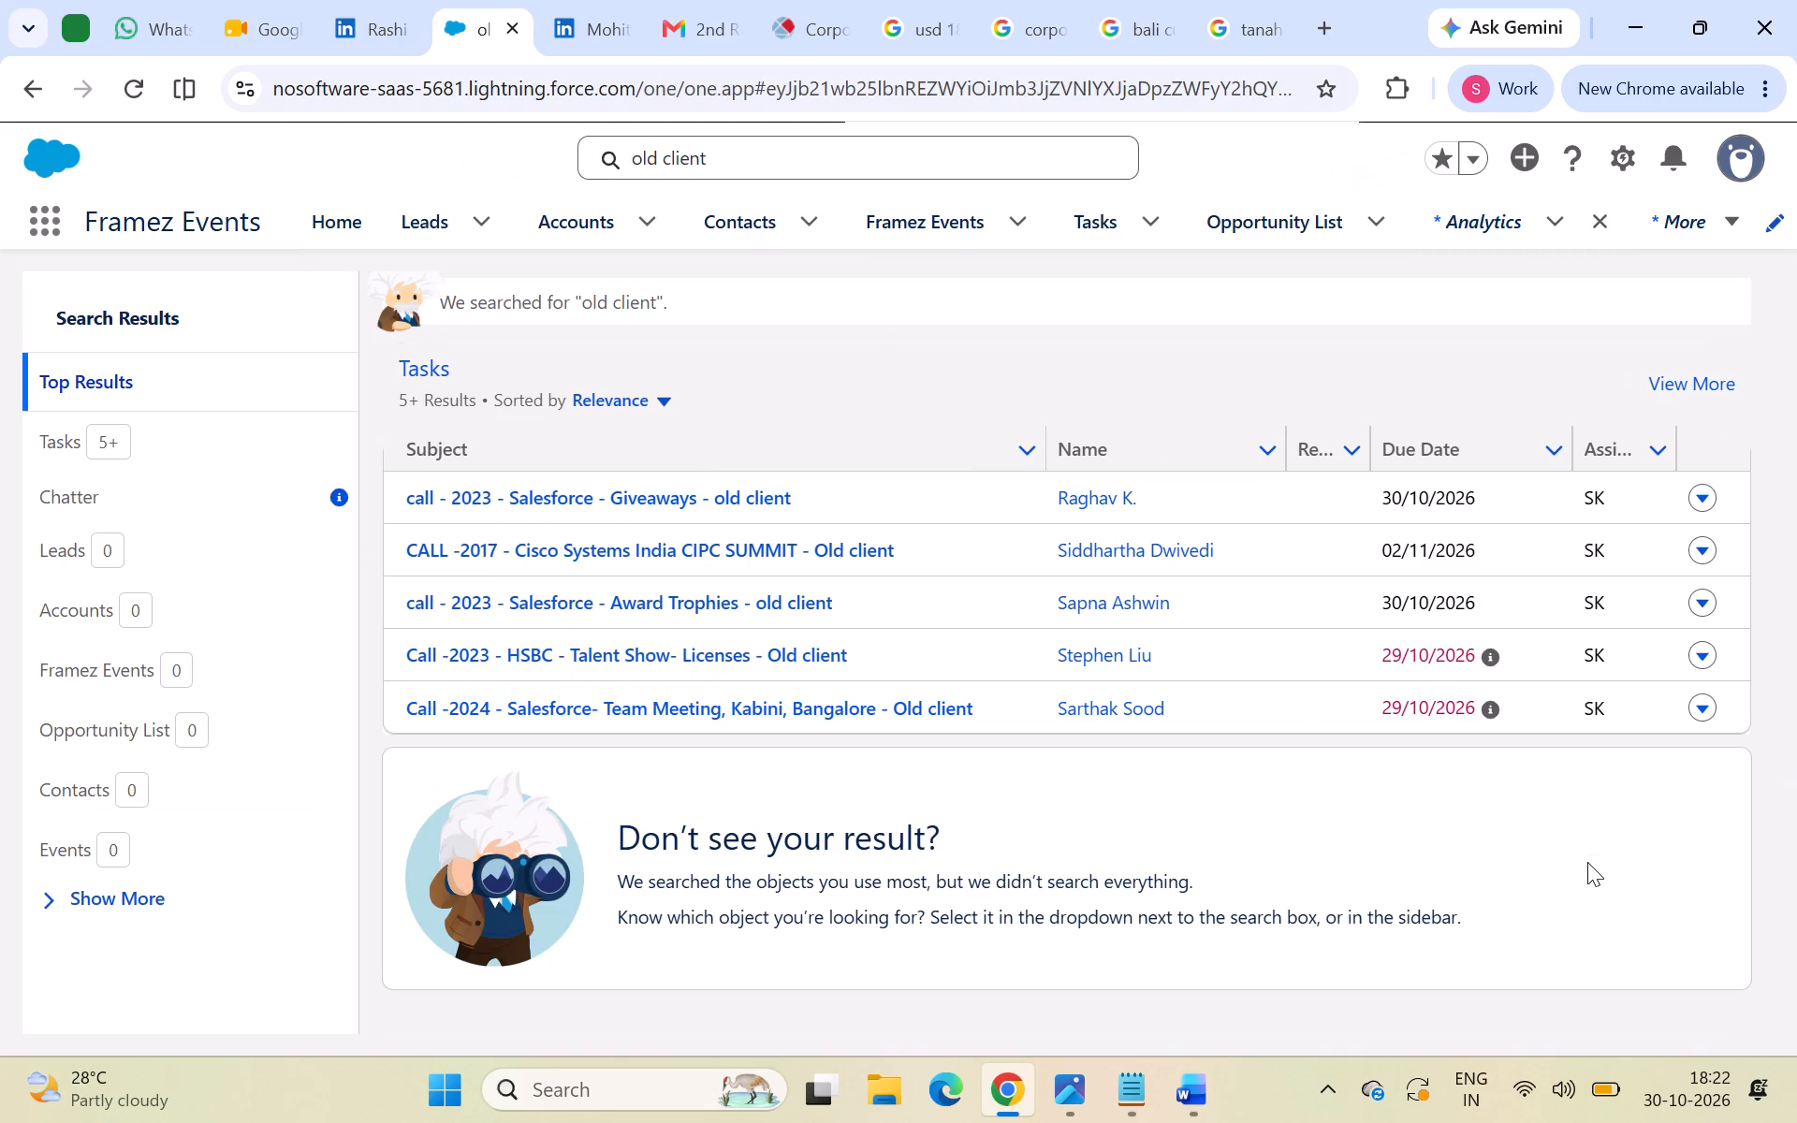
click(1691, 384)
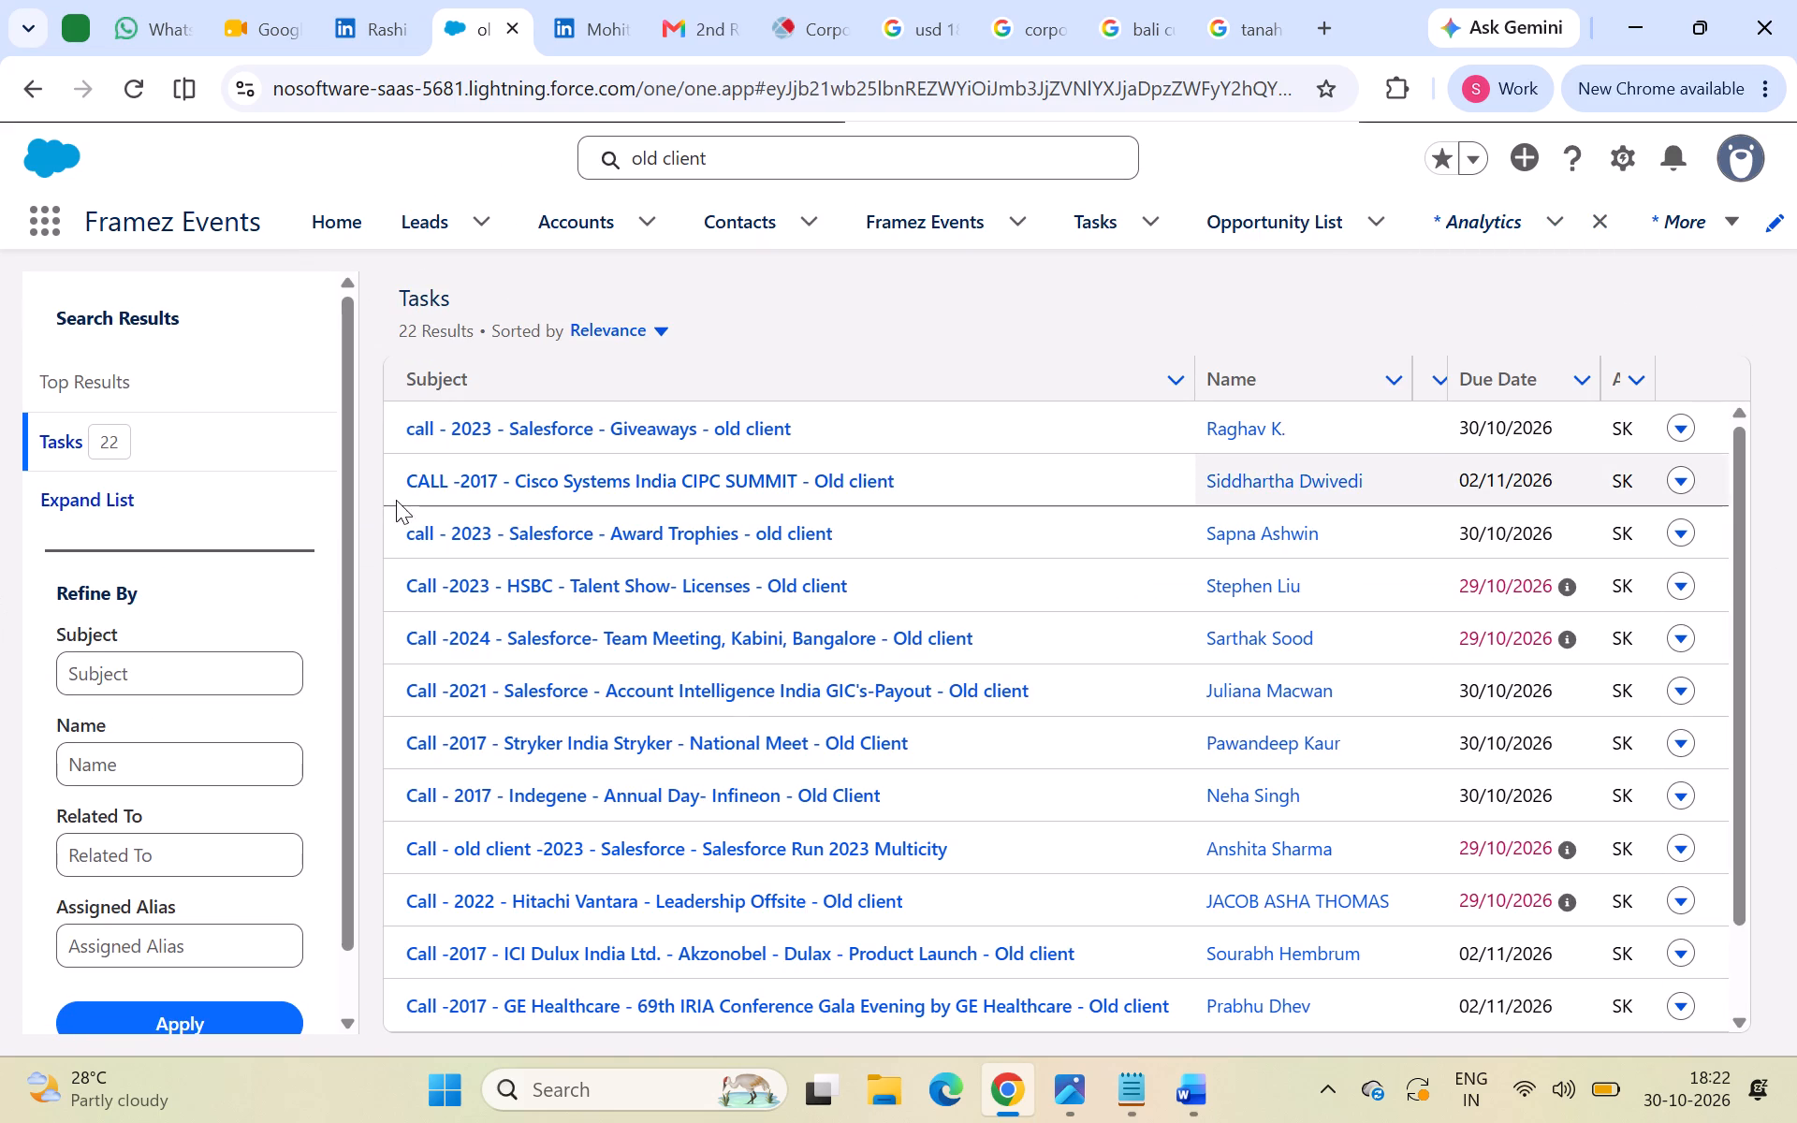
Open the "call - 2023 - Salesforce - Giveaways - old client" task to check its details, and return to the search results.
click(635, 432)
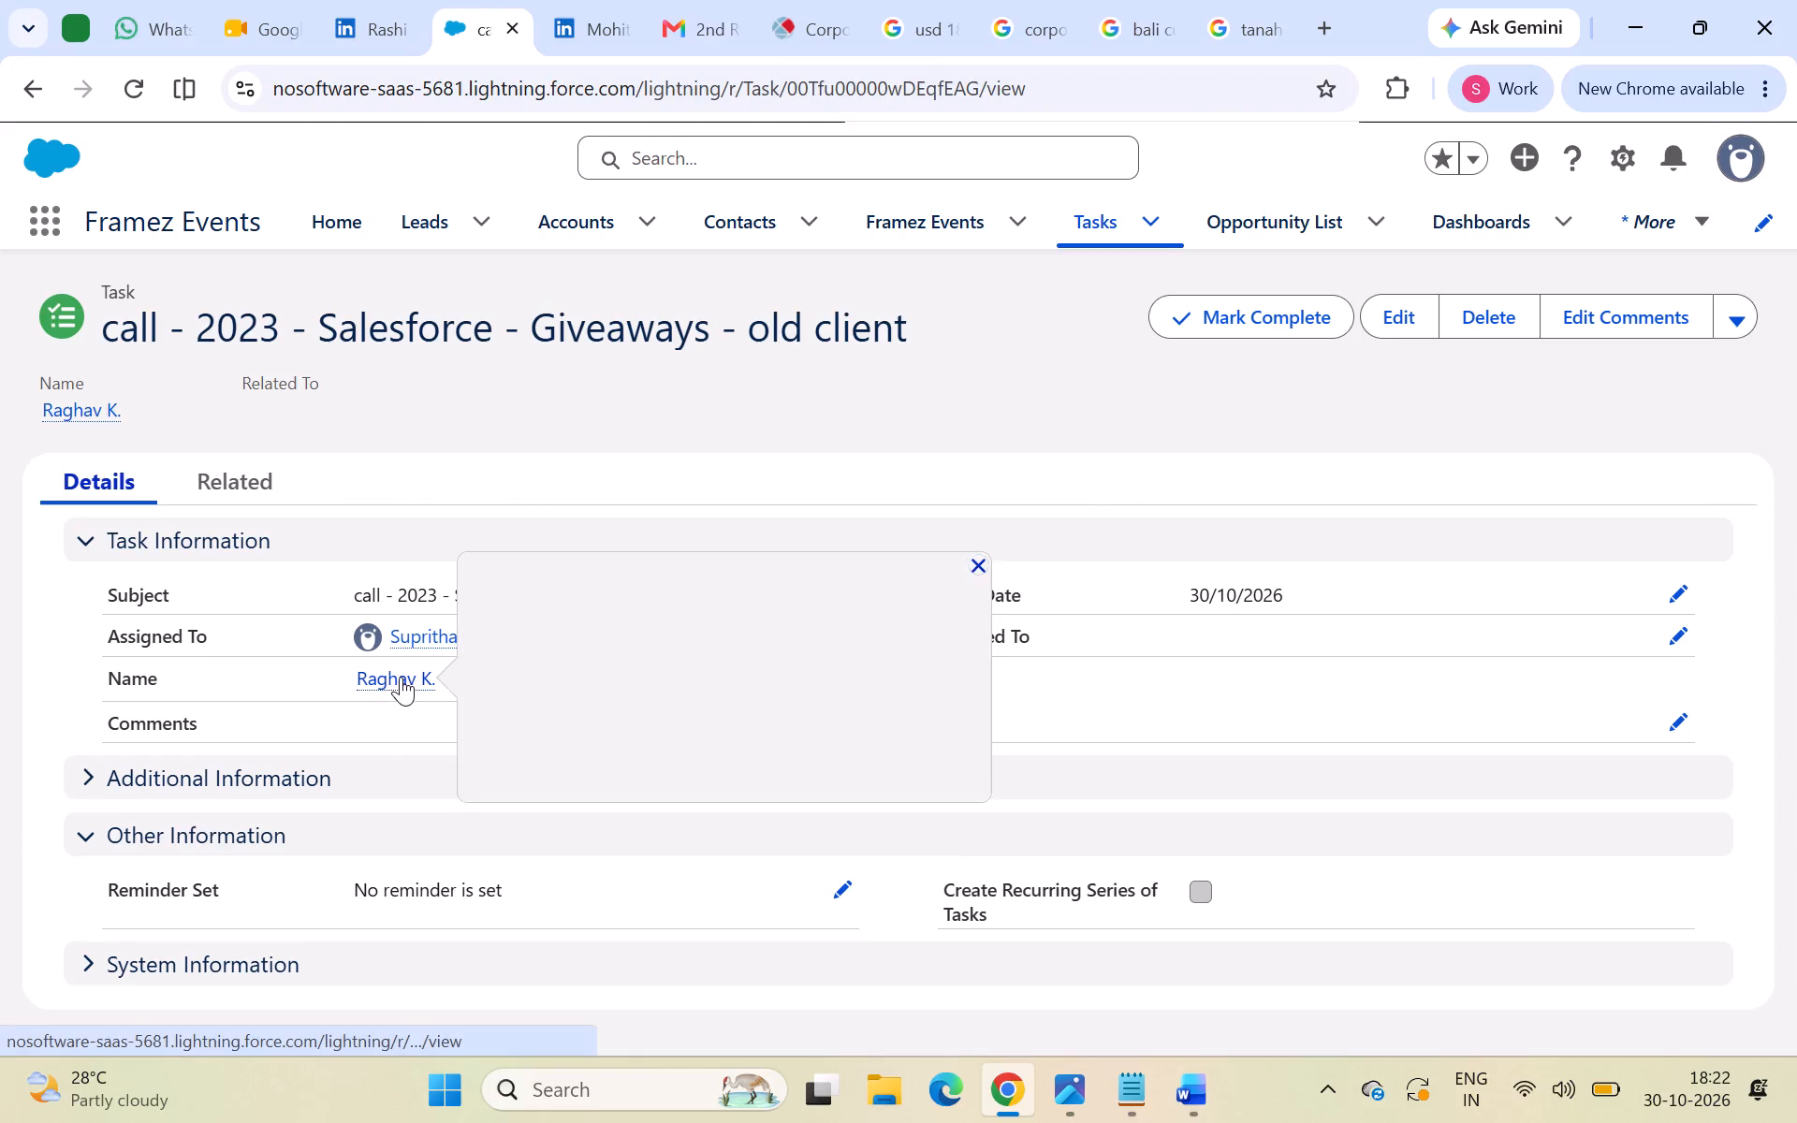
click(540, 457)
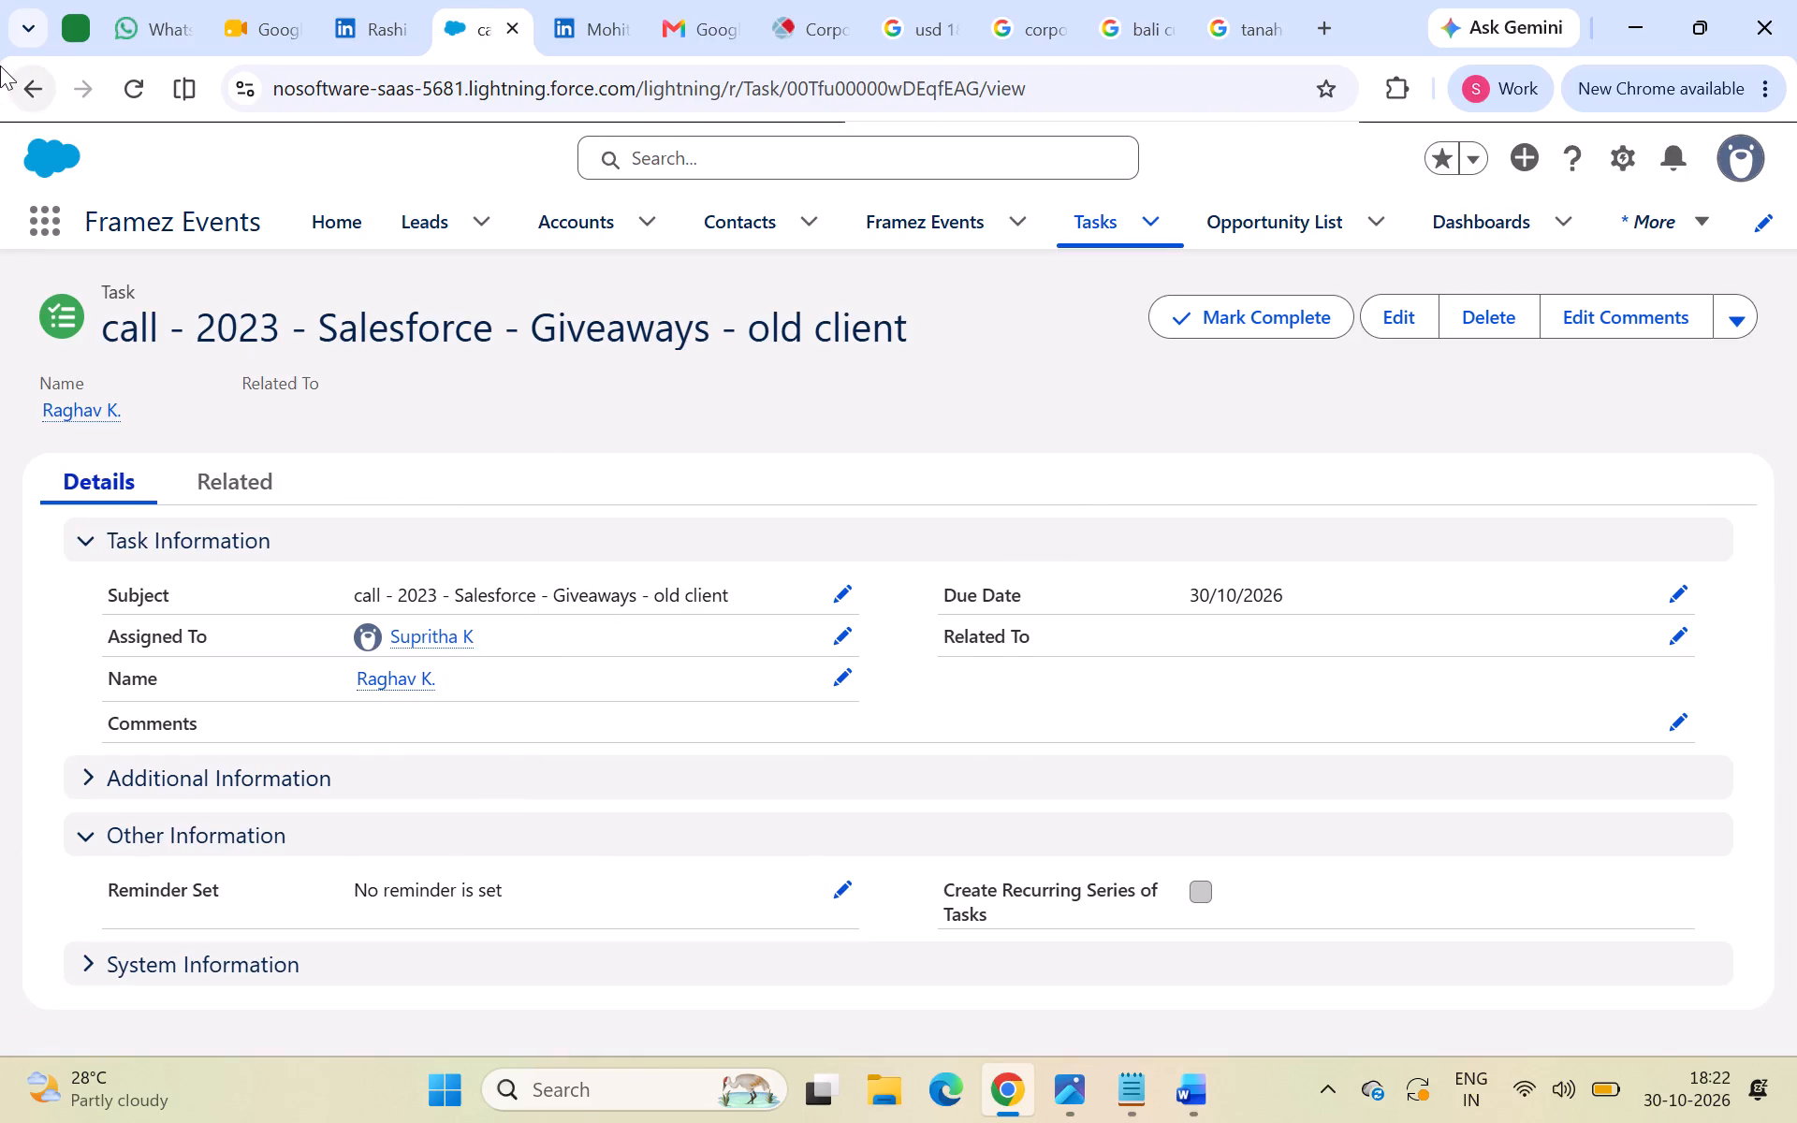
click(0, 66)
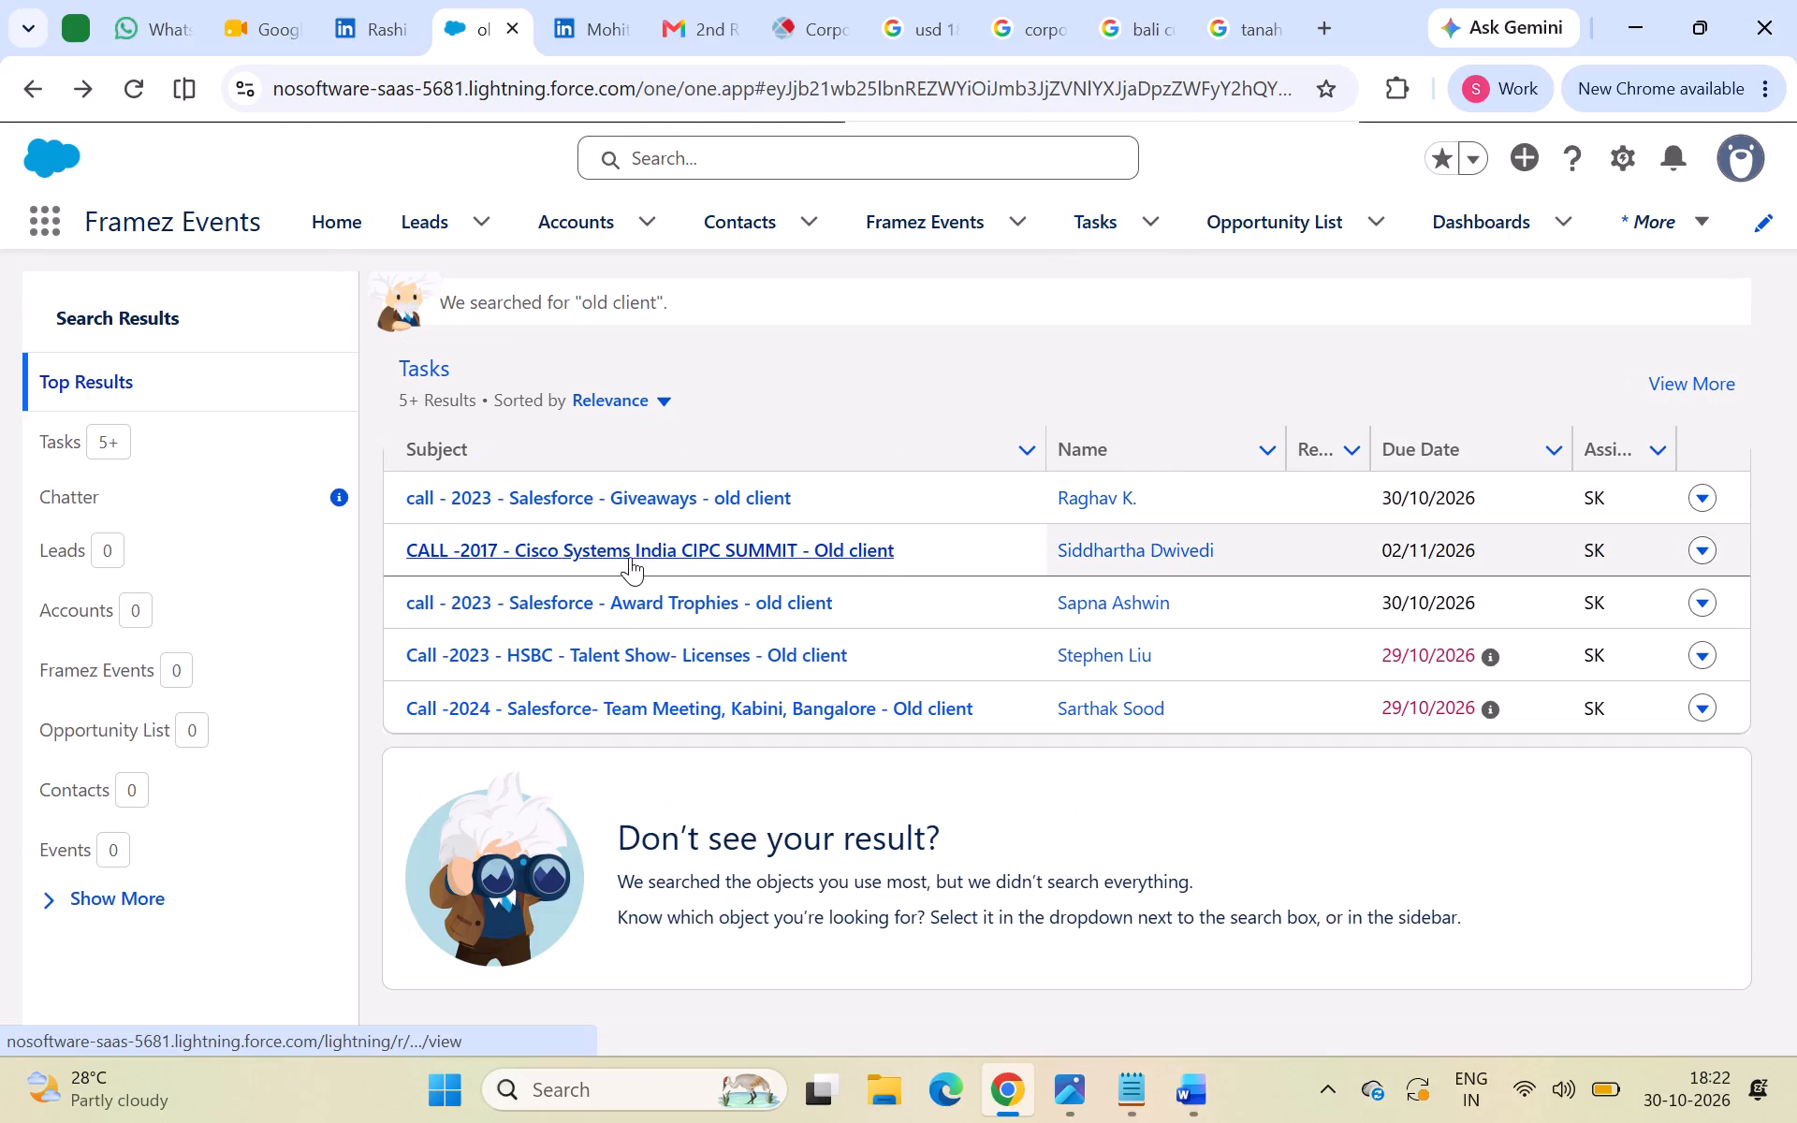
Open the lead linked to the "CALL -2017 - Cisco Systems India CIPC SUMMIT - Old client" task and review its details and activity.
click(630, 553)
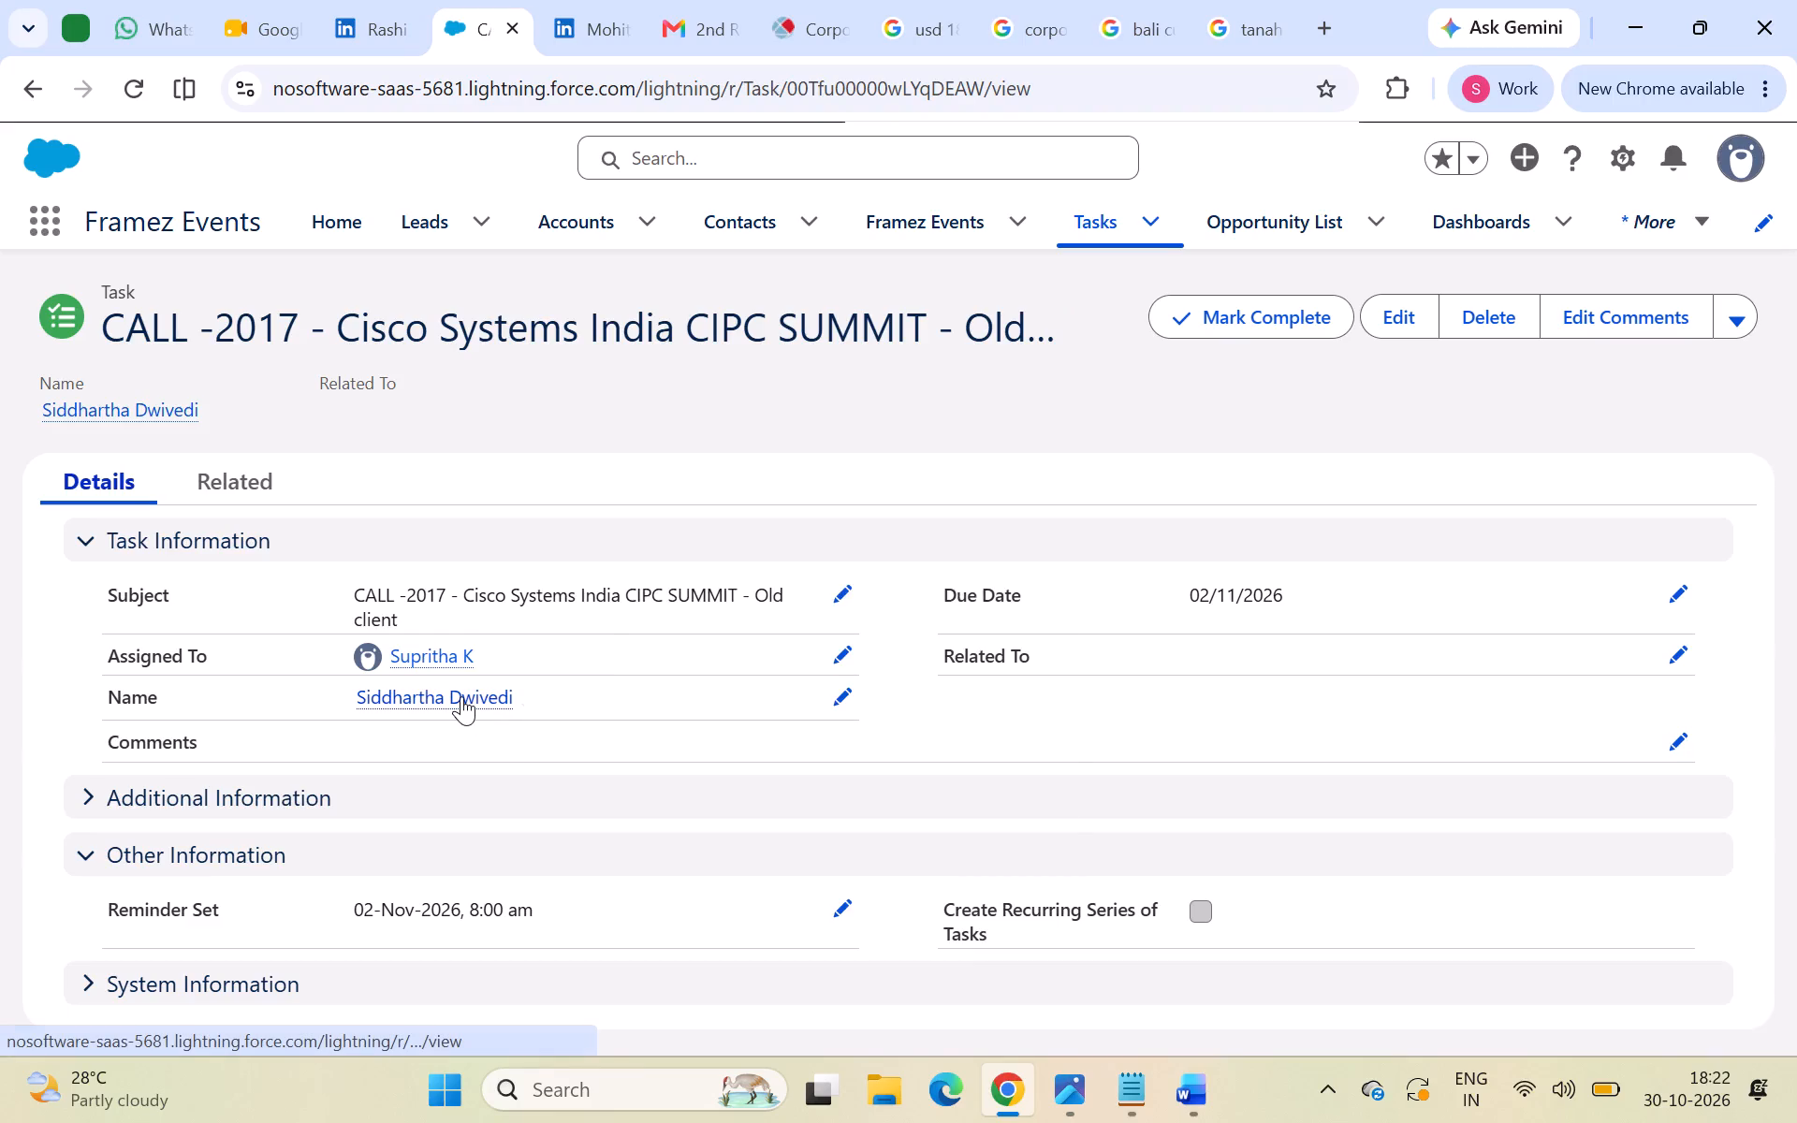
click(461, 696)
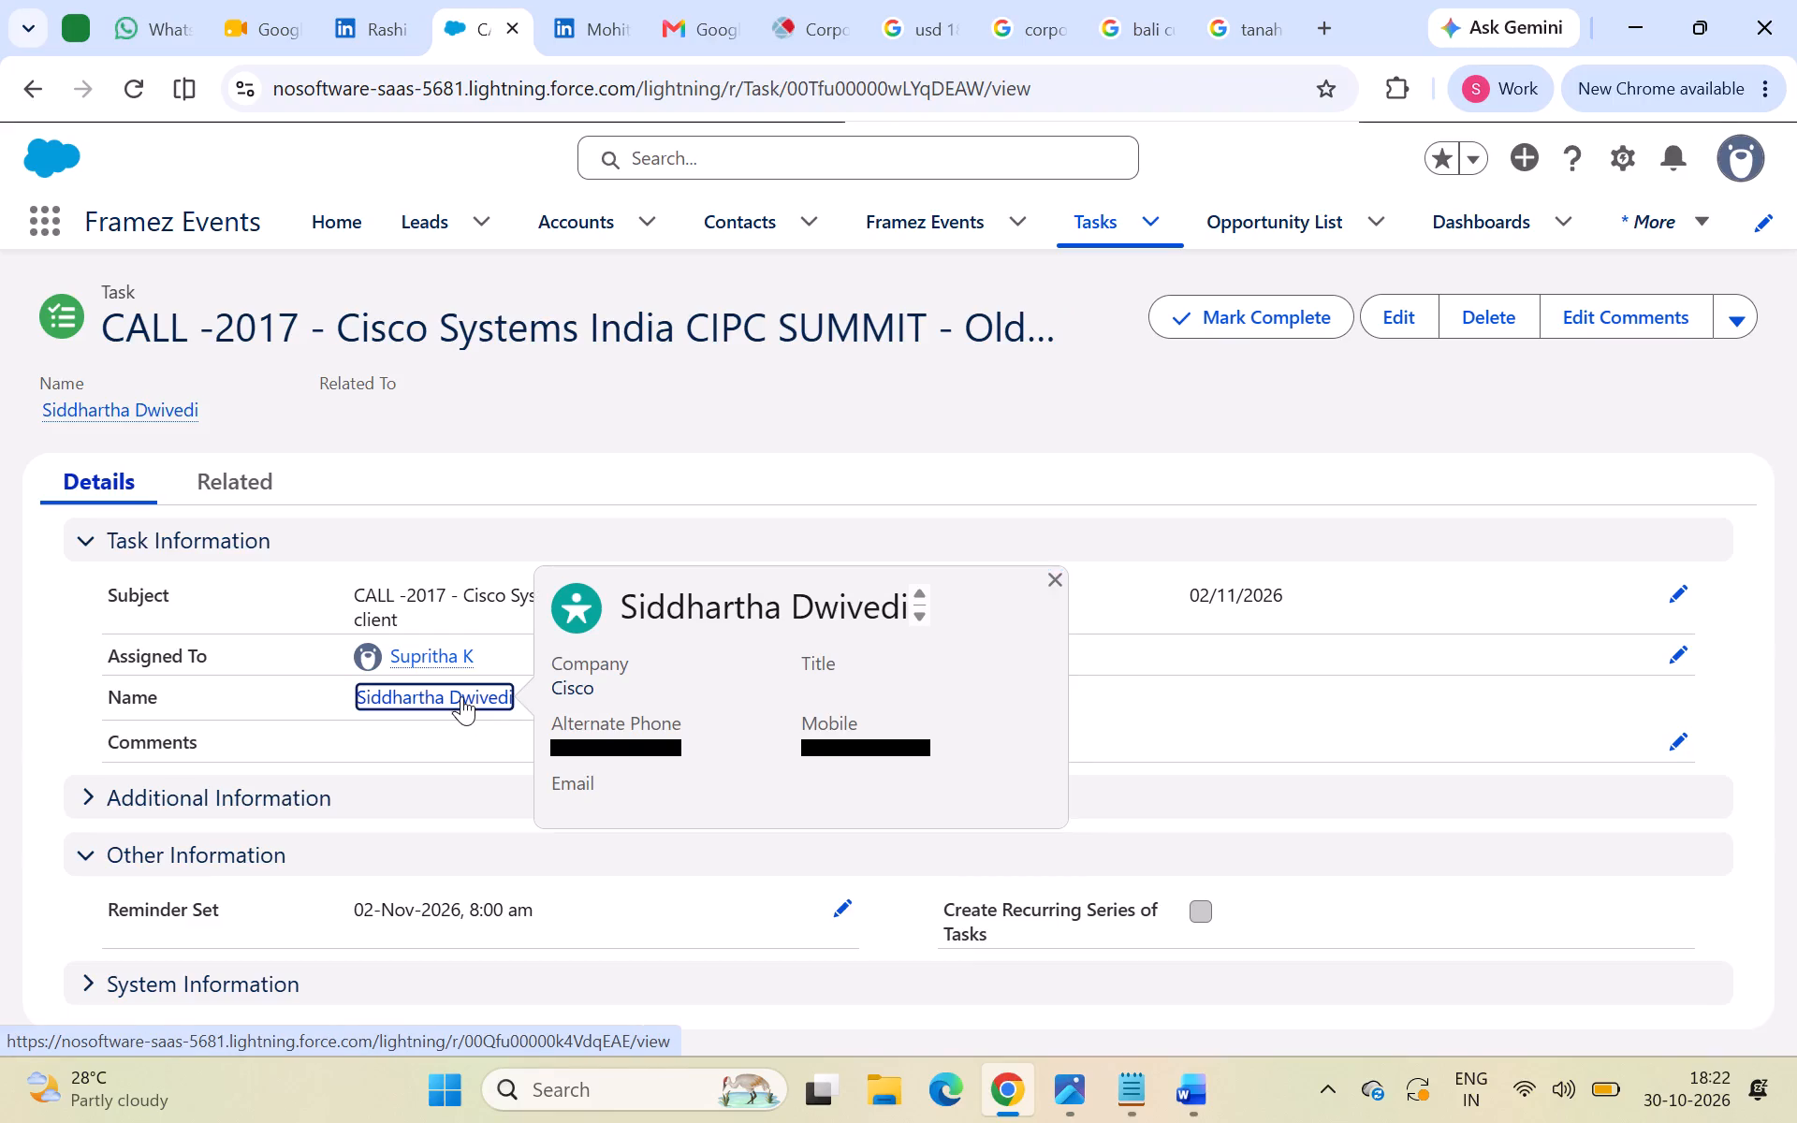
scroll(461, 696, down, 5)
scroll(461, 696, up, 1)
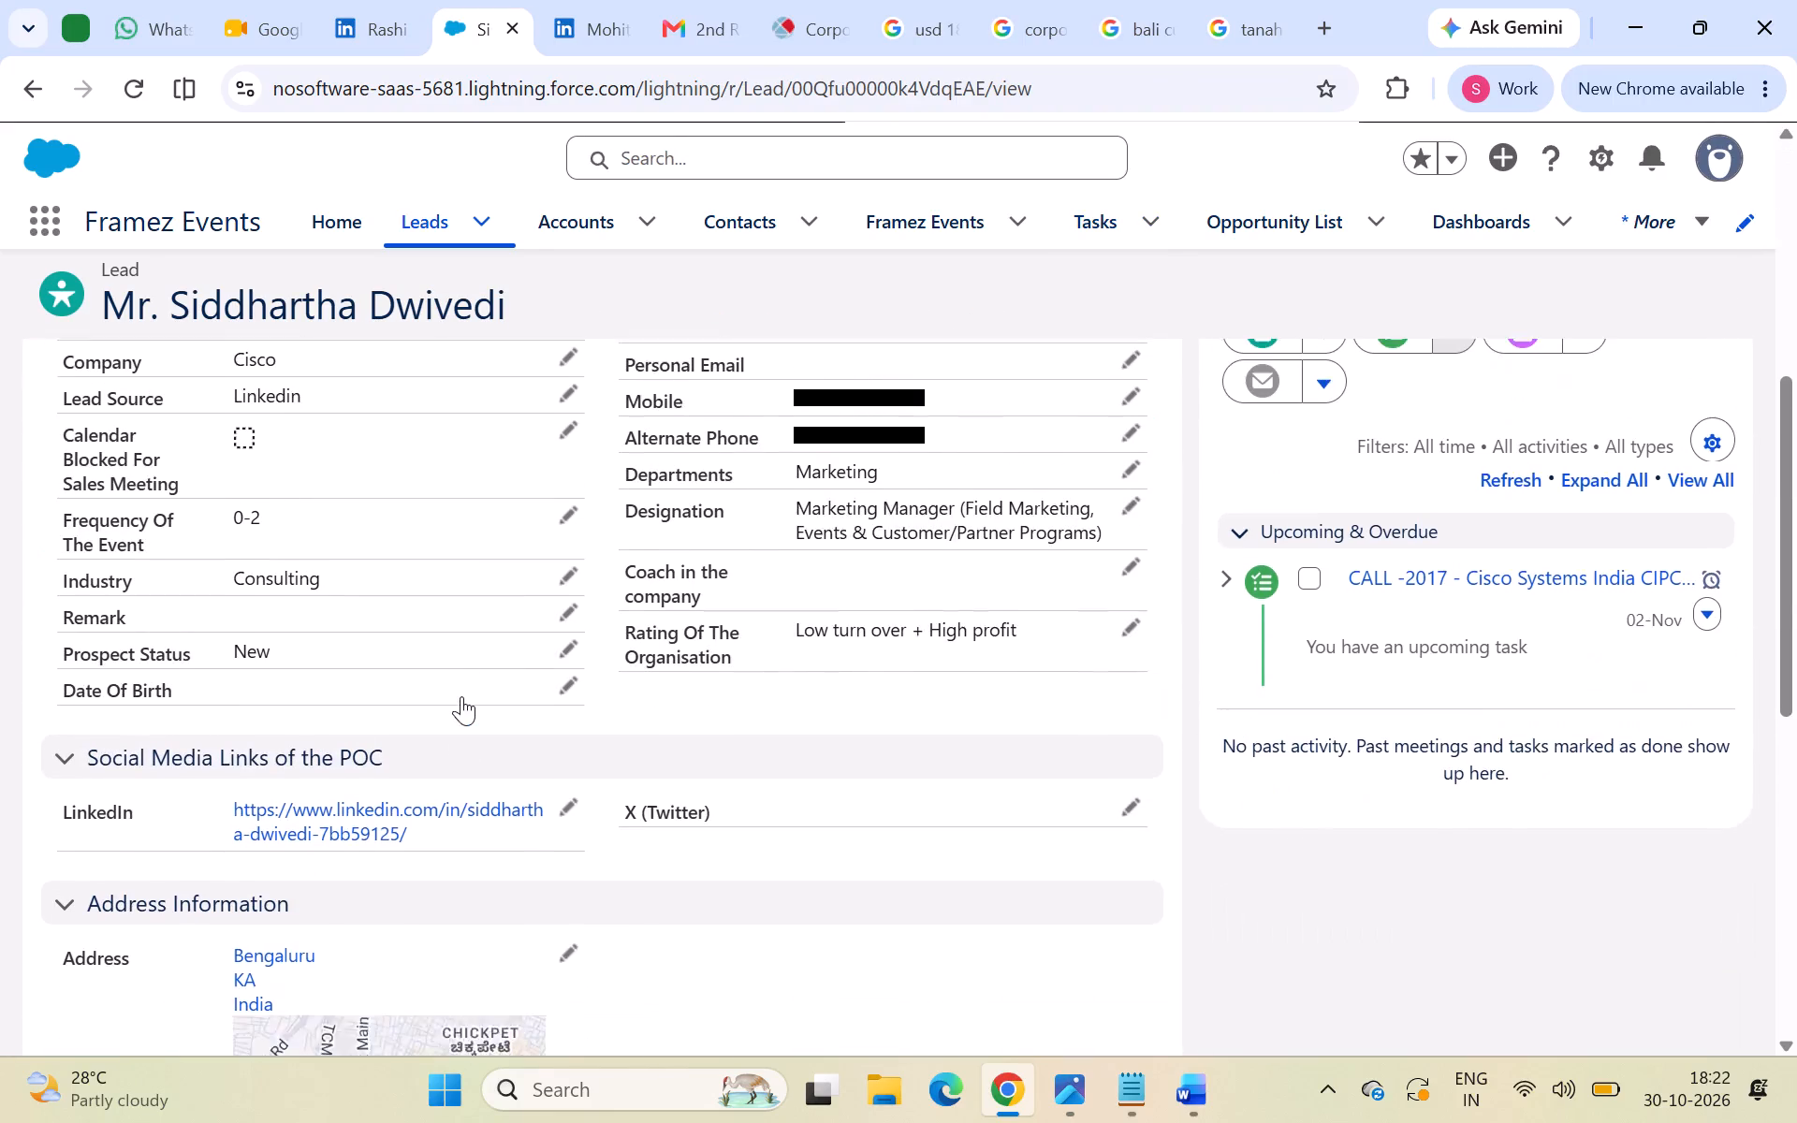
scroll(461, 696, up, 3)
scroll(461, 696, down, 2)
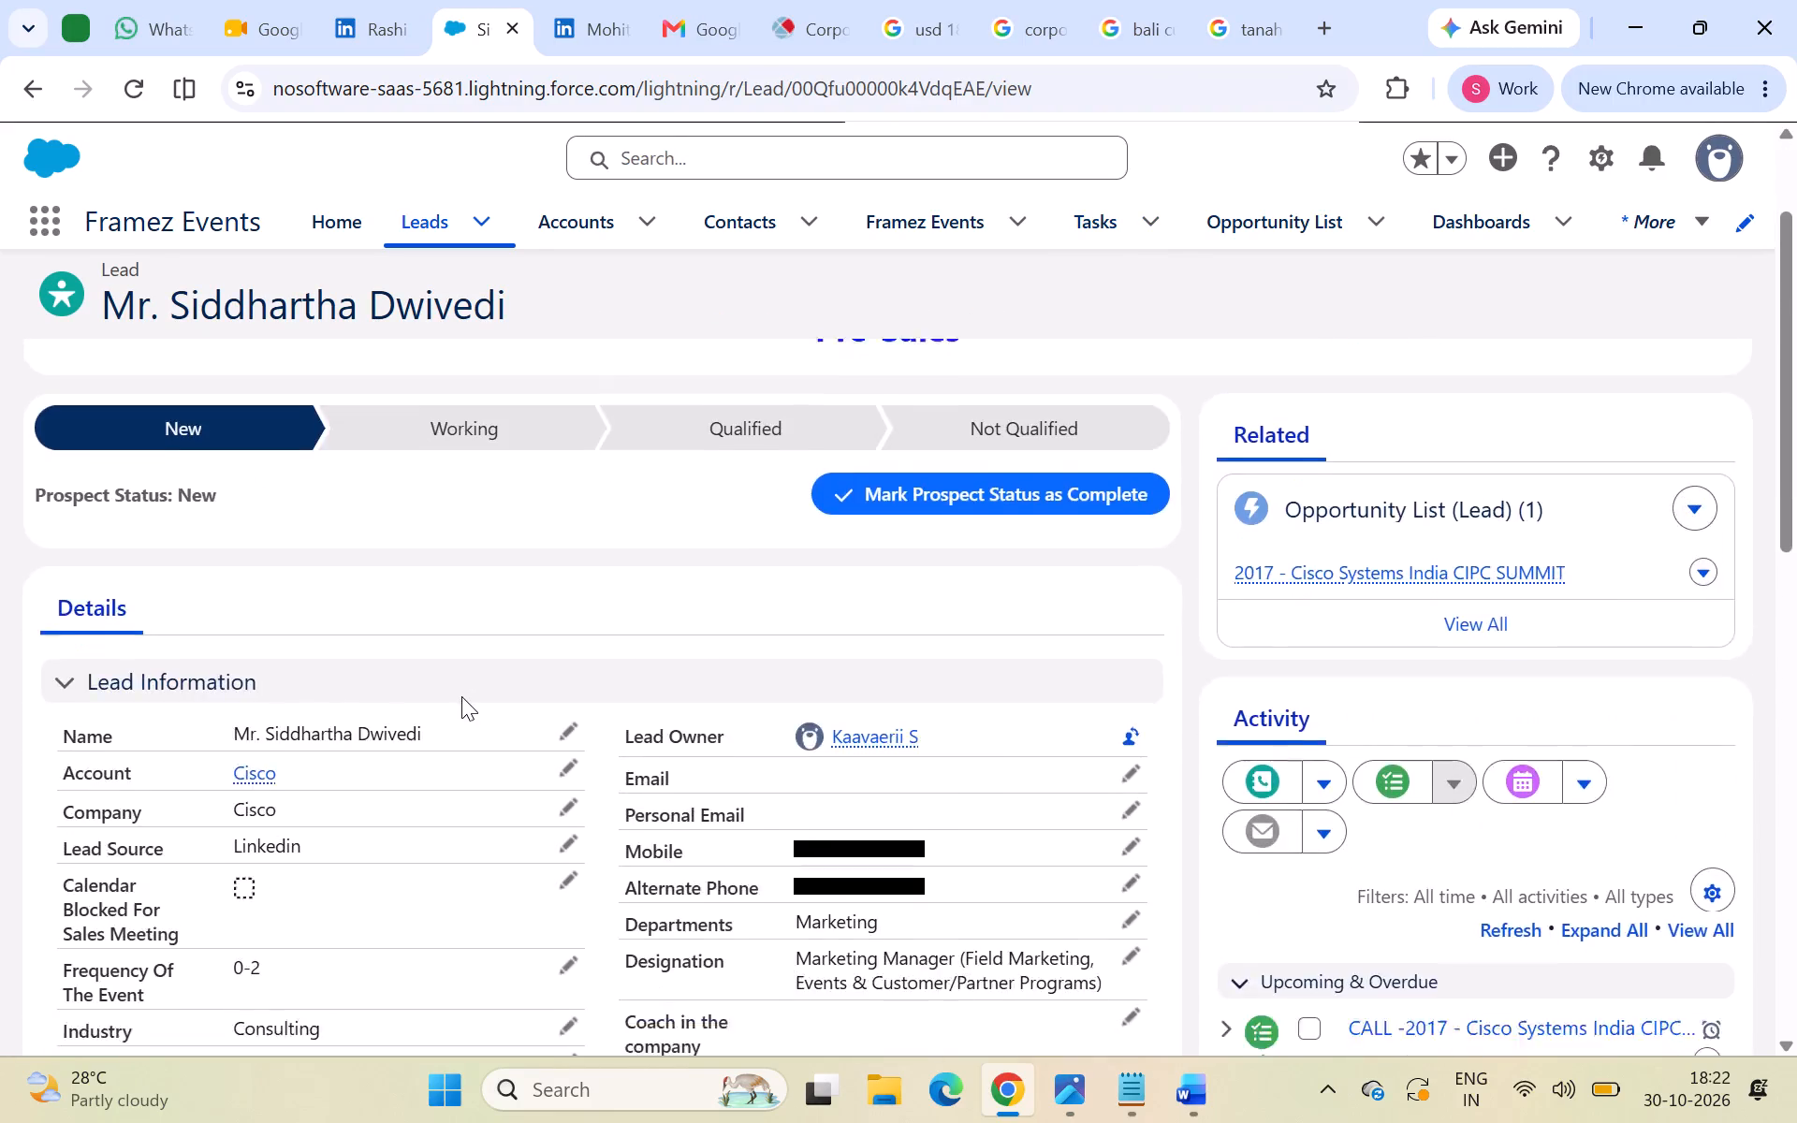
scroll(466, 693, up, 2)
scroll(466, 693, down, 2)
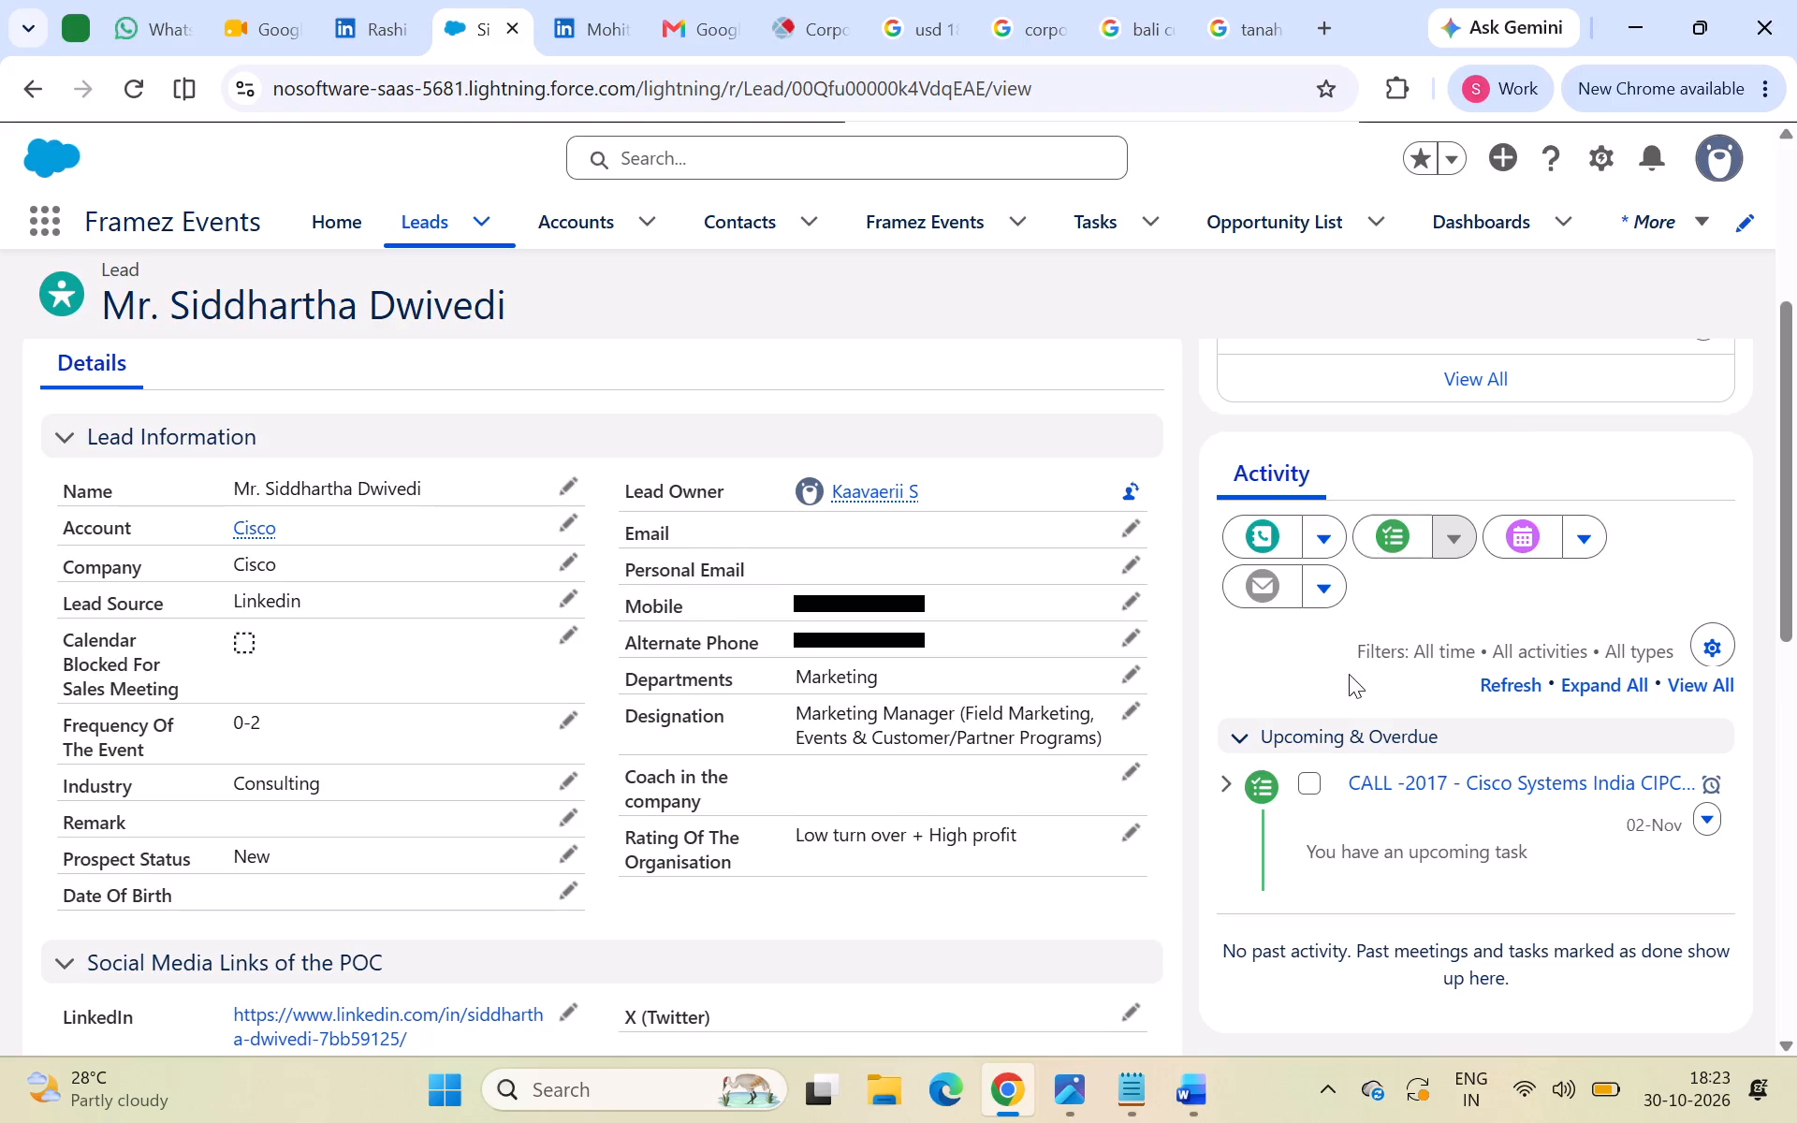
Review the Cisco lead's information, related opportunity and upcoming activity.
scroll(1349, 674, up, 5)
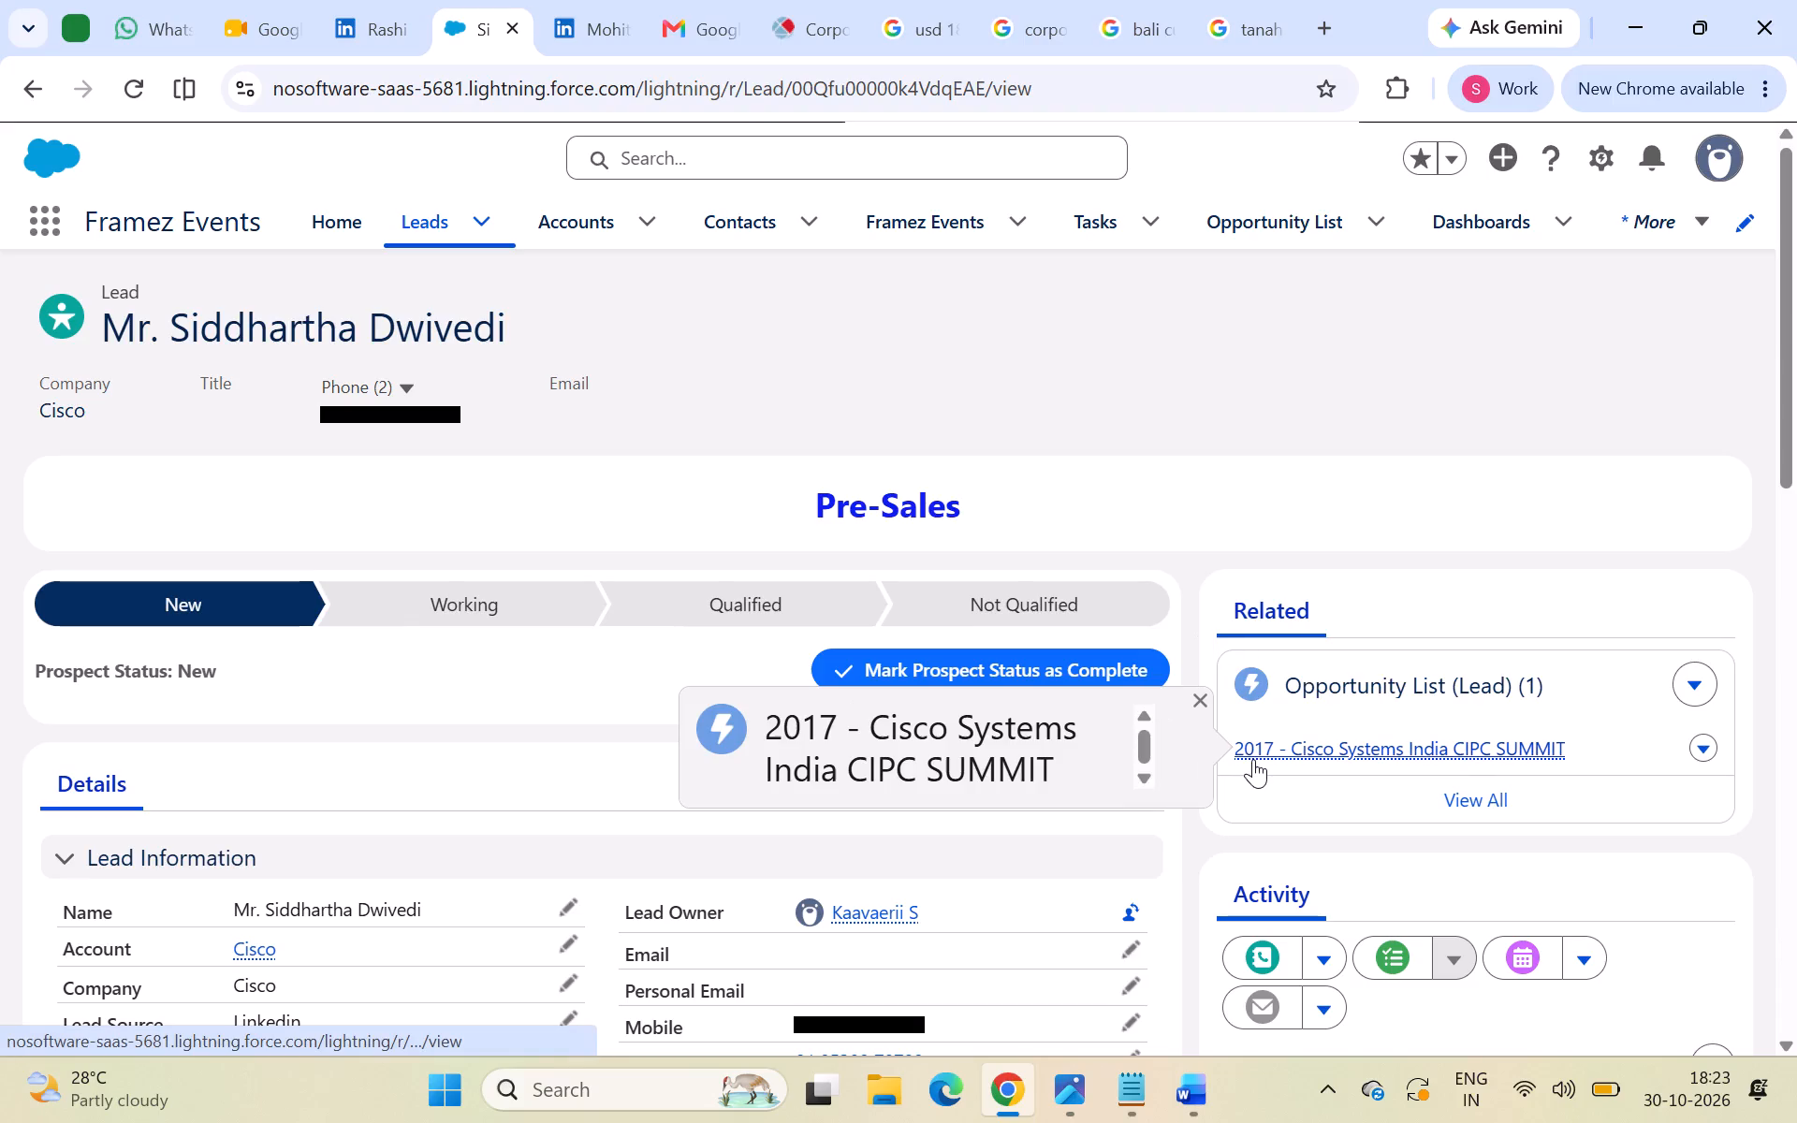
scroll(1239, 790, down, 8)
scroll(1242, 783, up, 3)
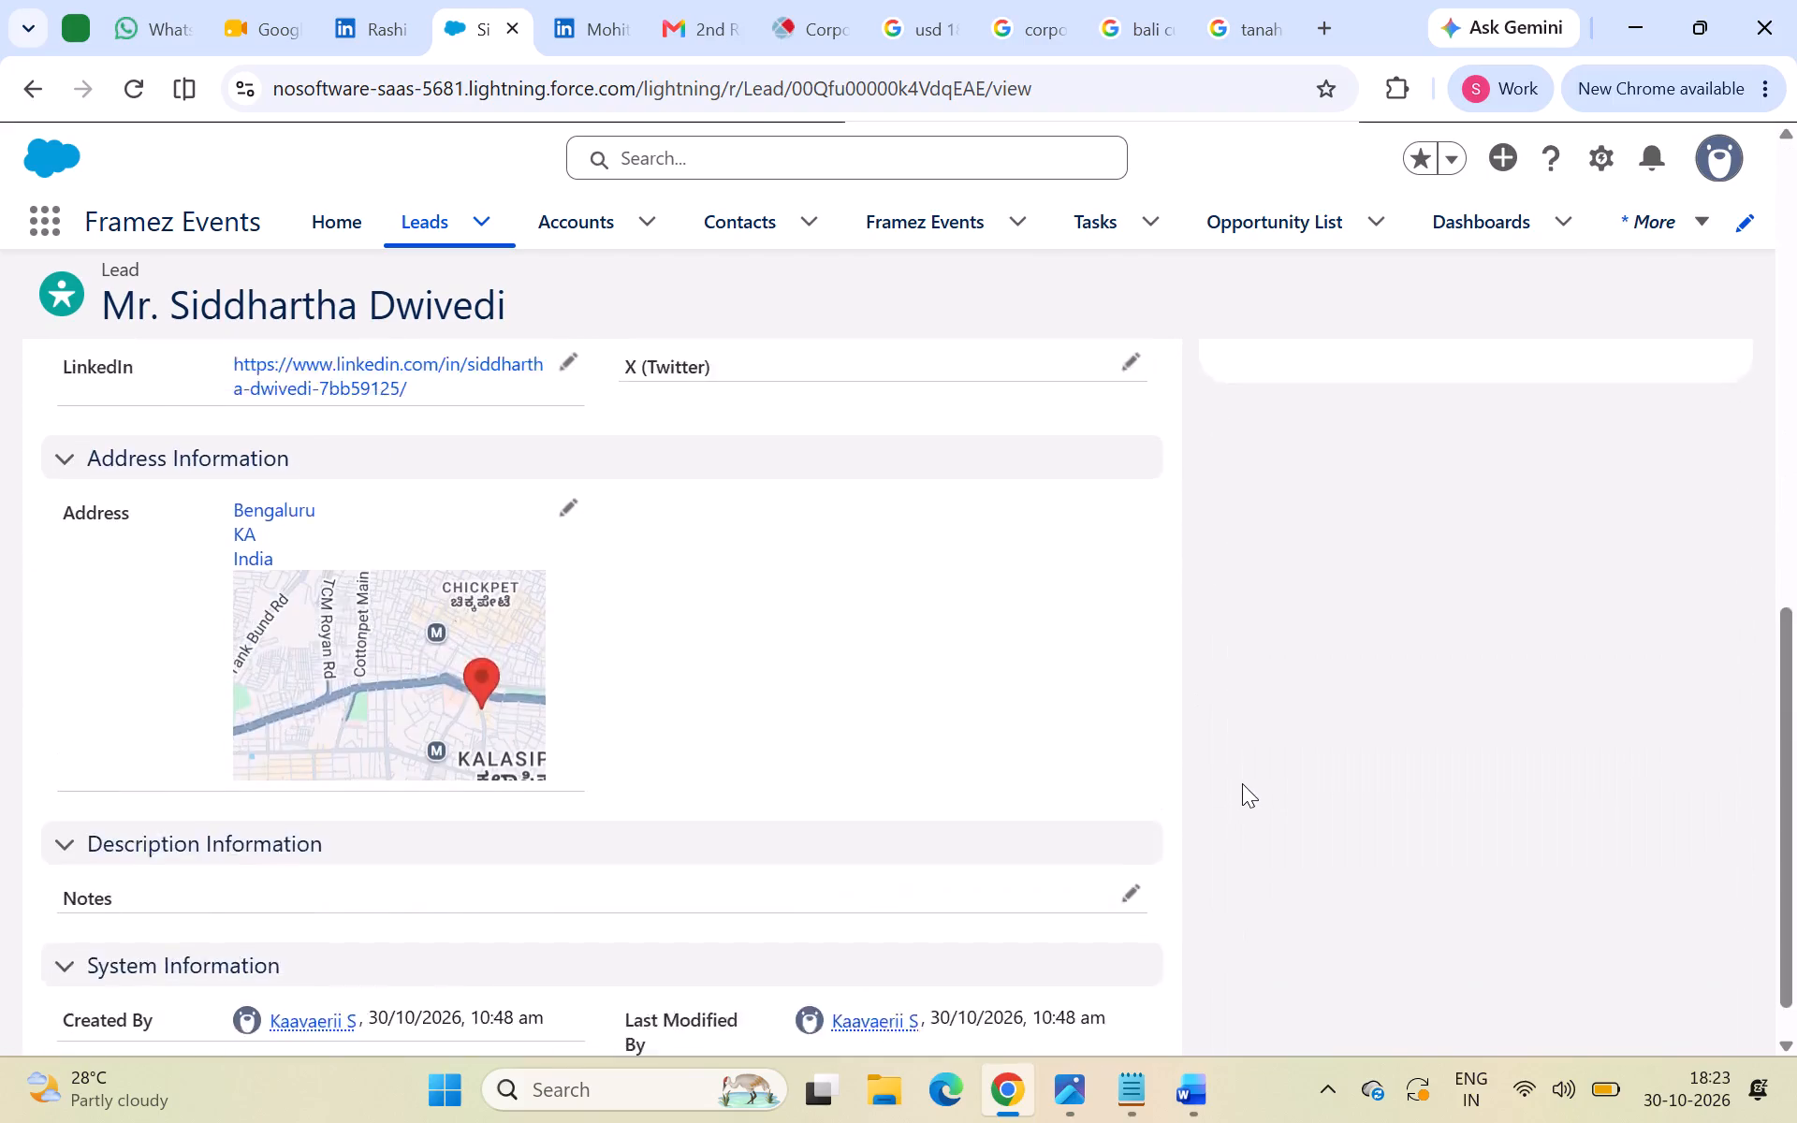
scroll(1242, 783, up, 3)
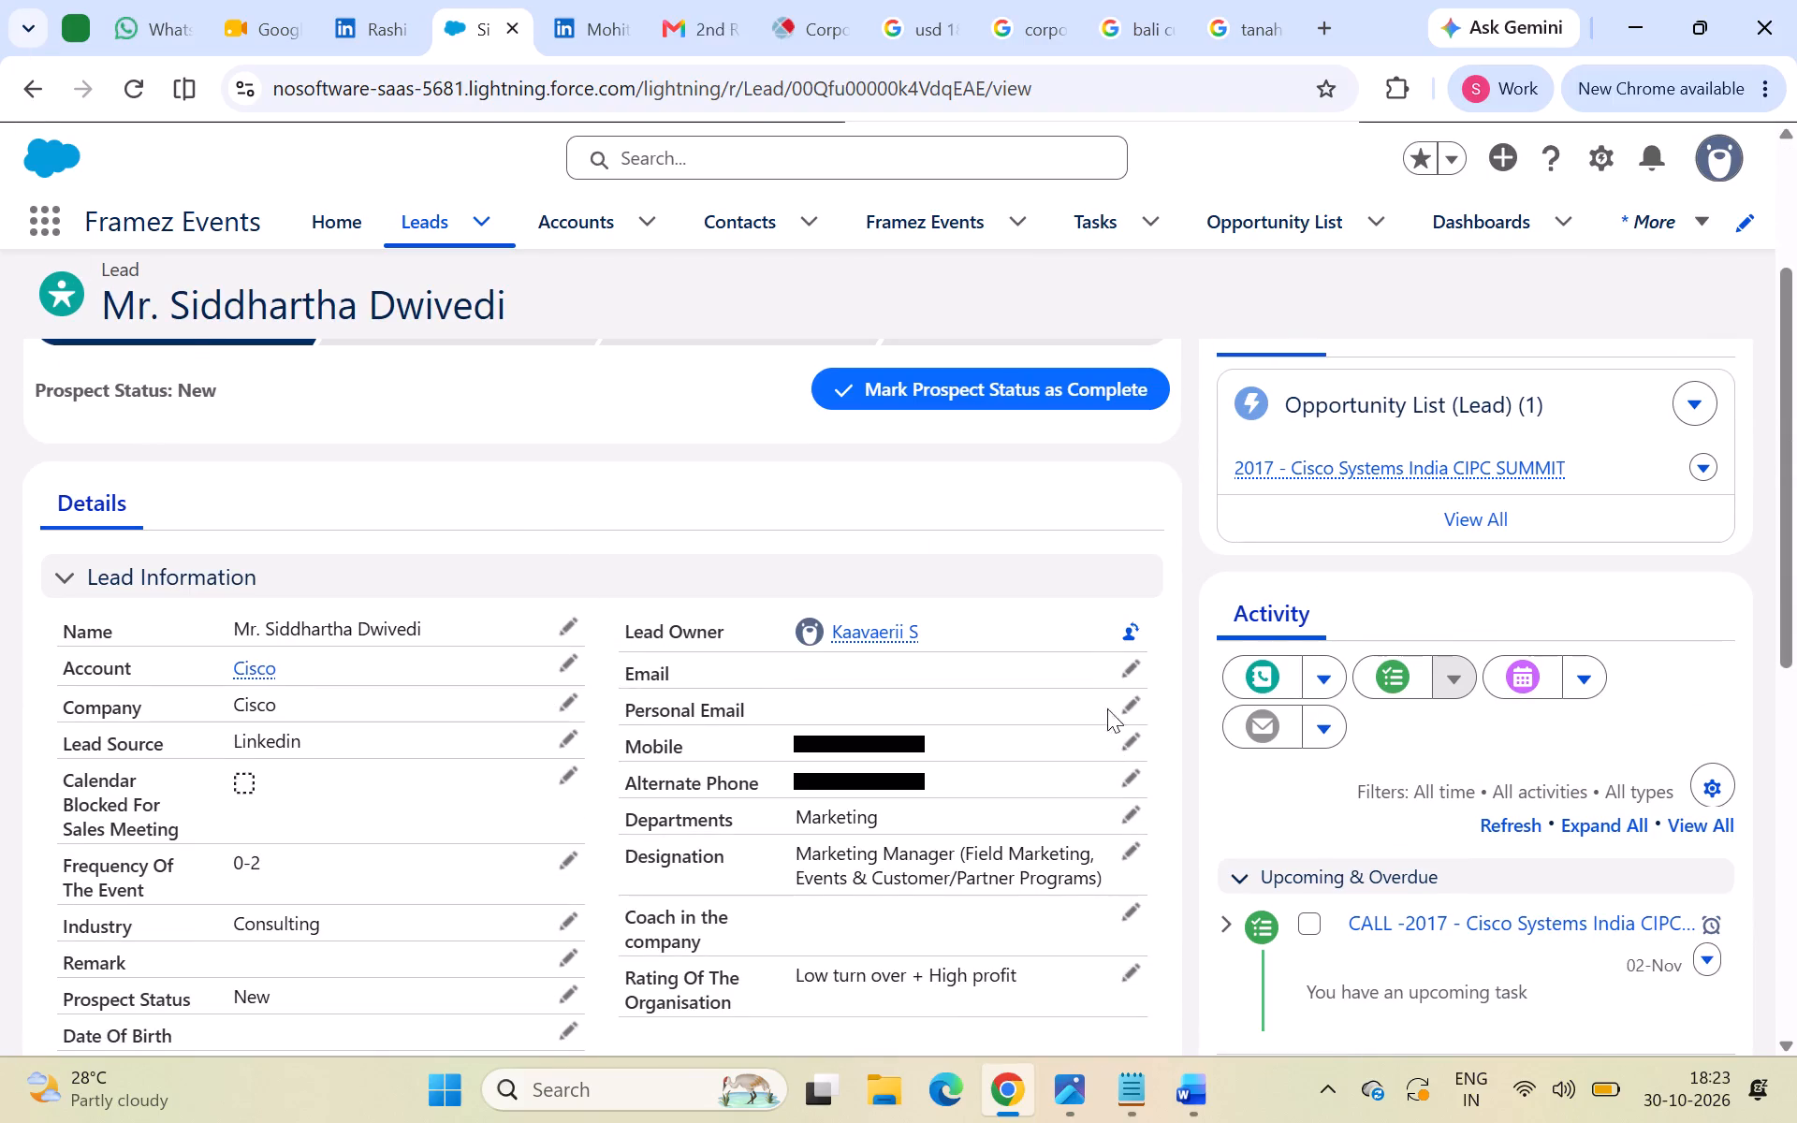
Open the related "2017 - Cisco Systems India CIPC SUMMIT" opportunity, review its details, and return to the Cisco lead.
click(1369, 459)
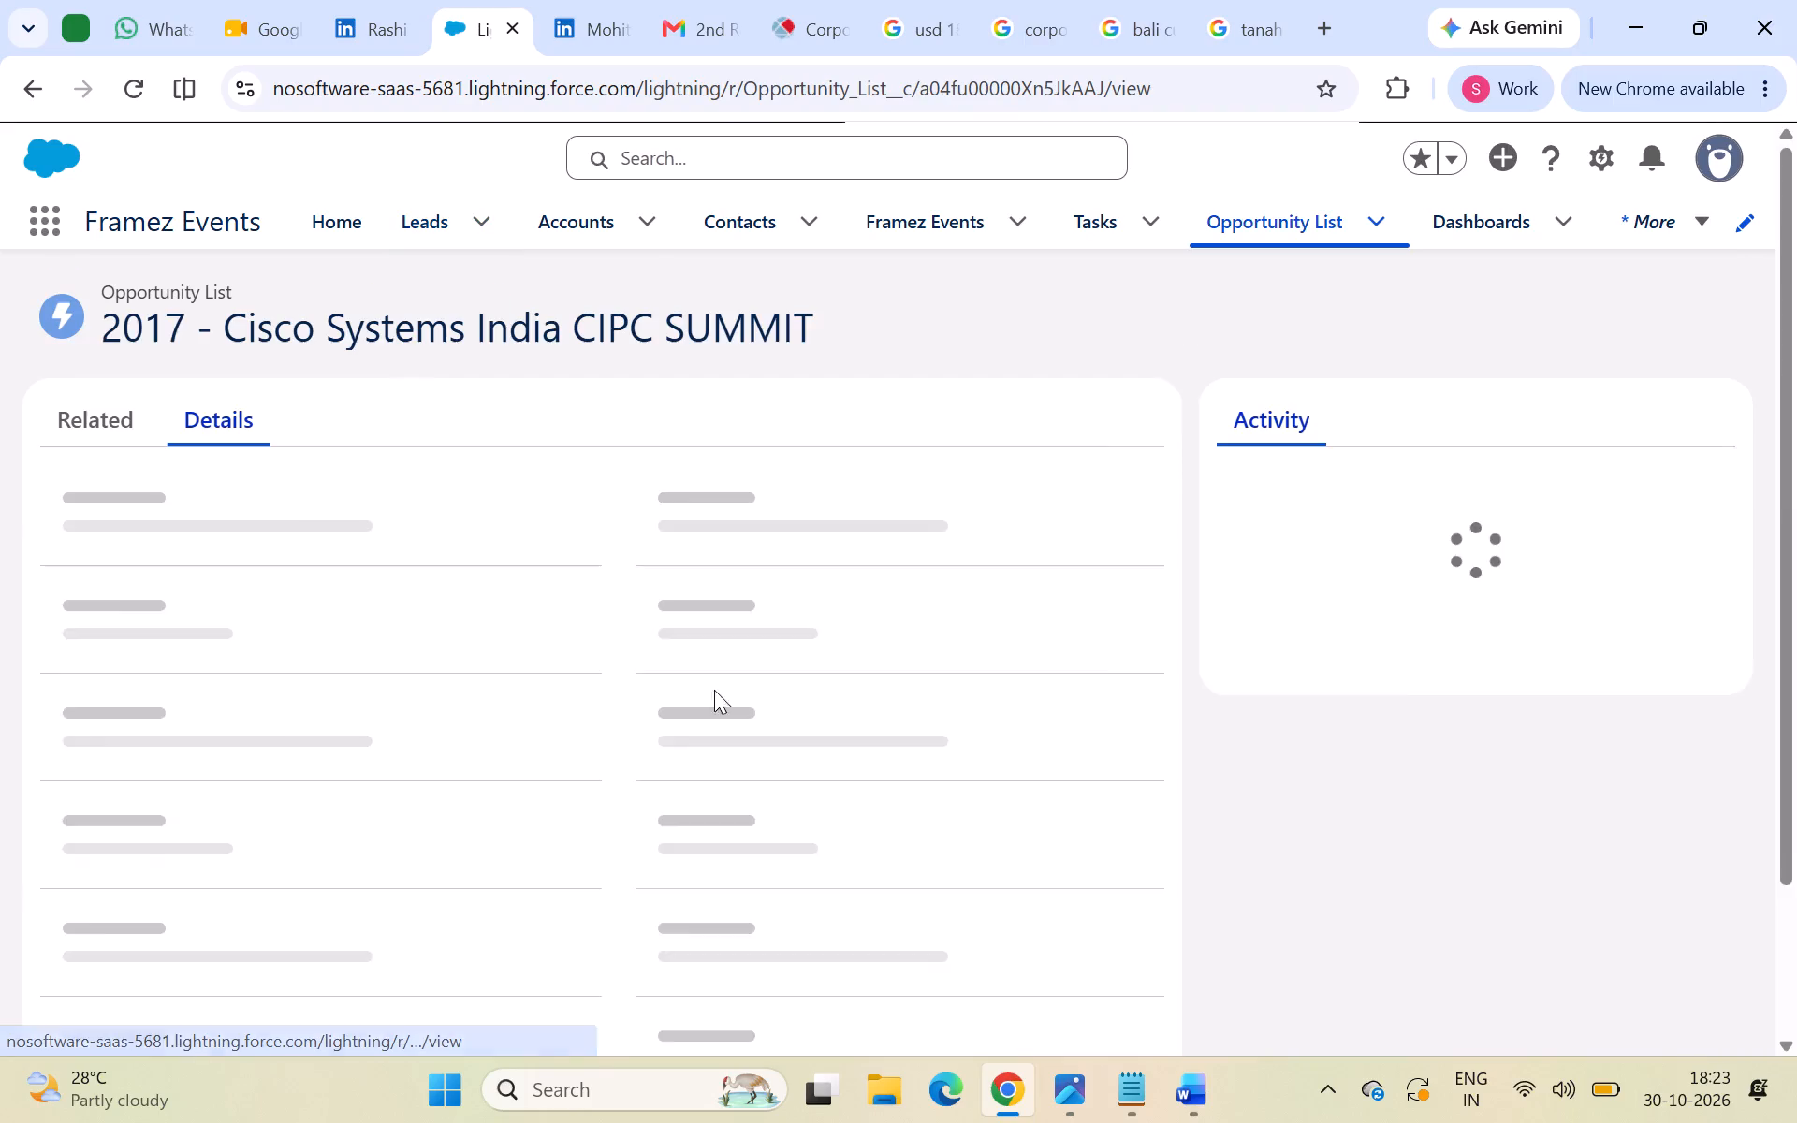
scroll(590, 758, down, 2)
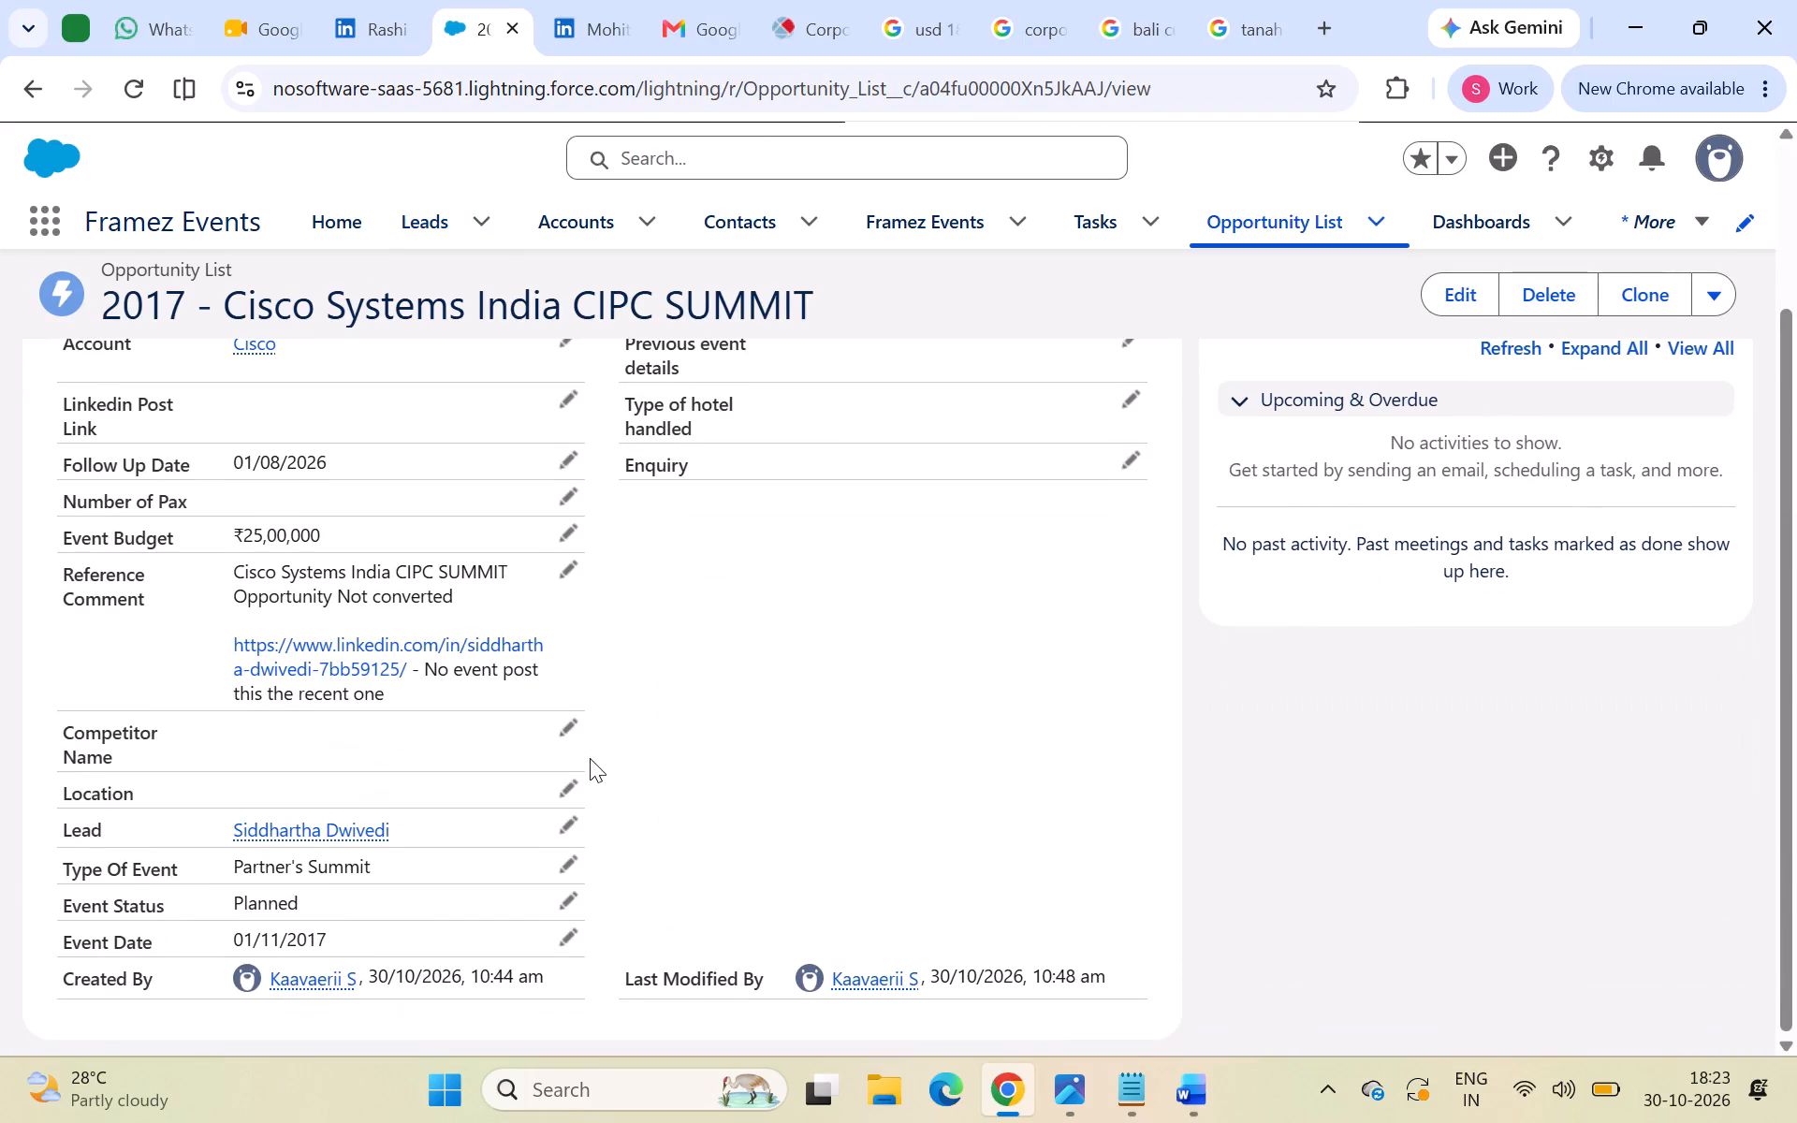
scroll(590, 758, up, 3)
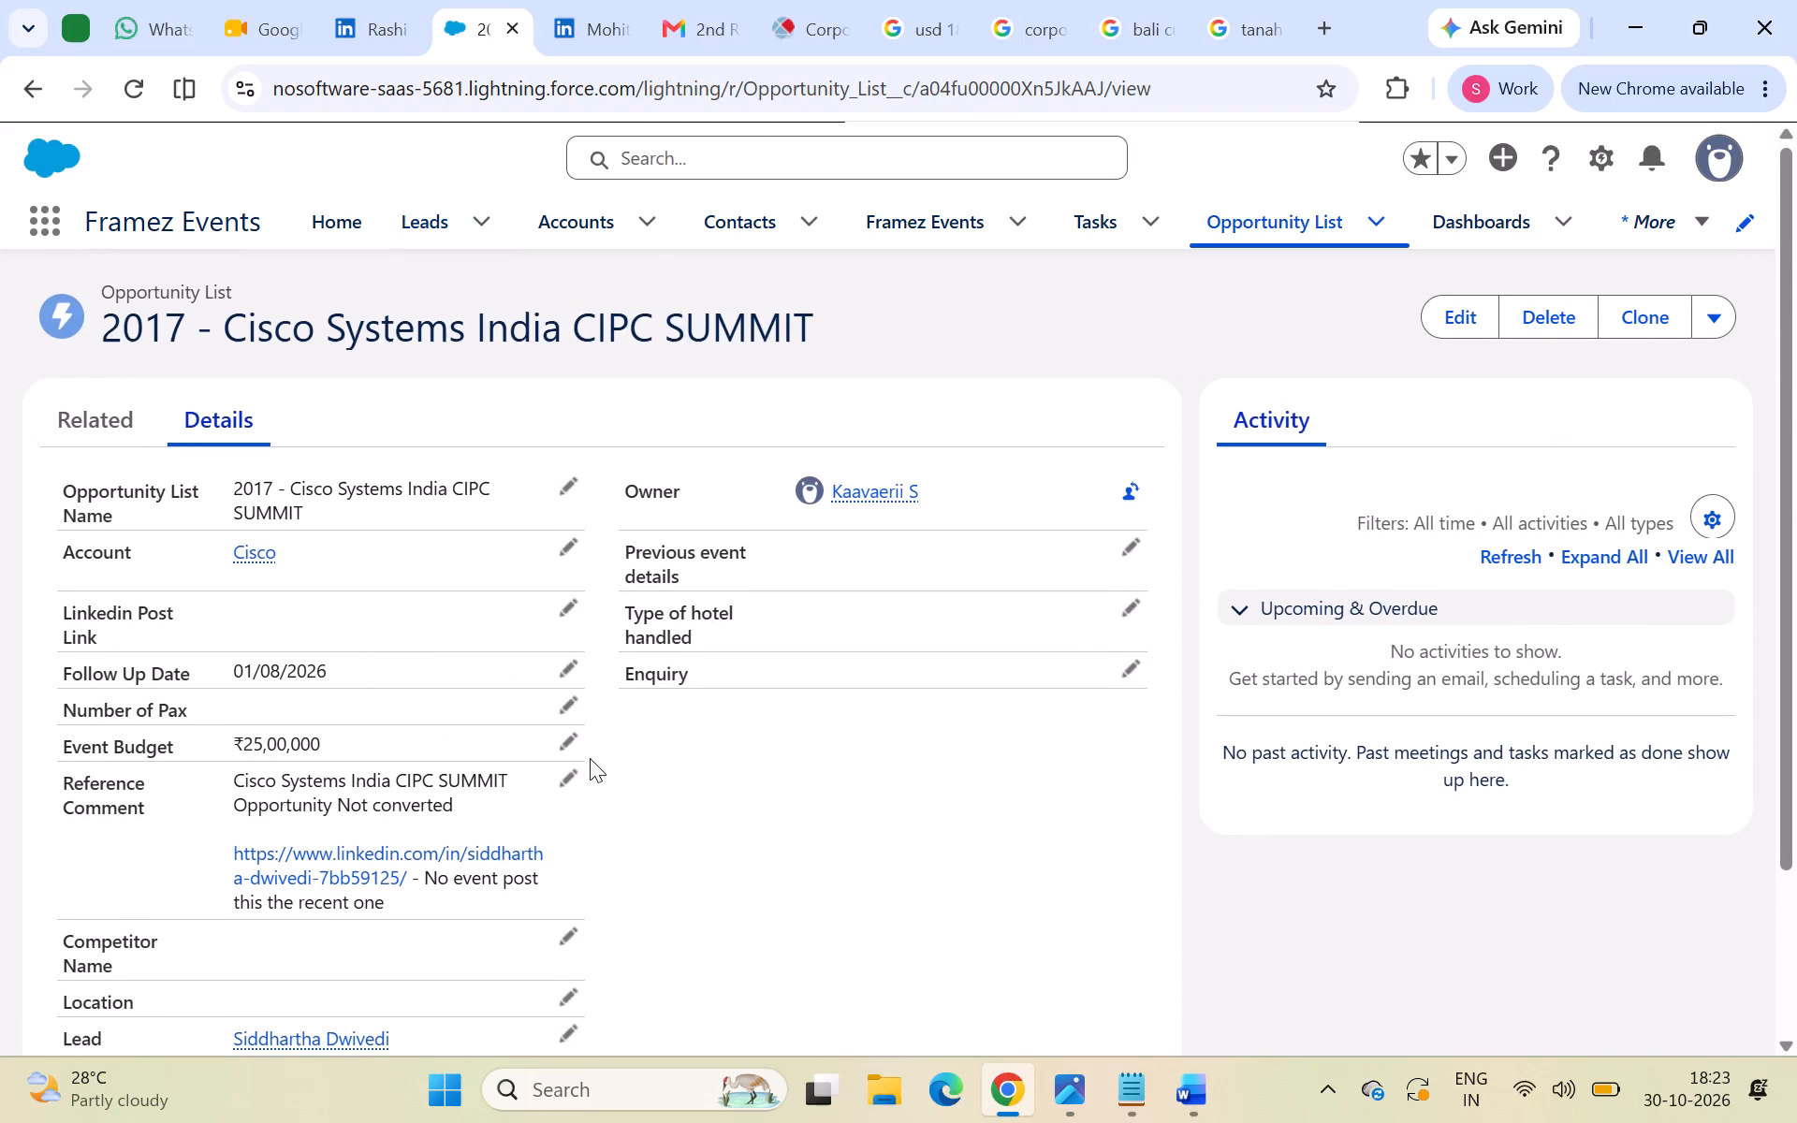
scroll(590, 758, down, 5)
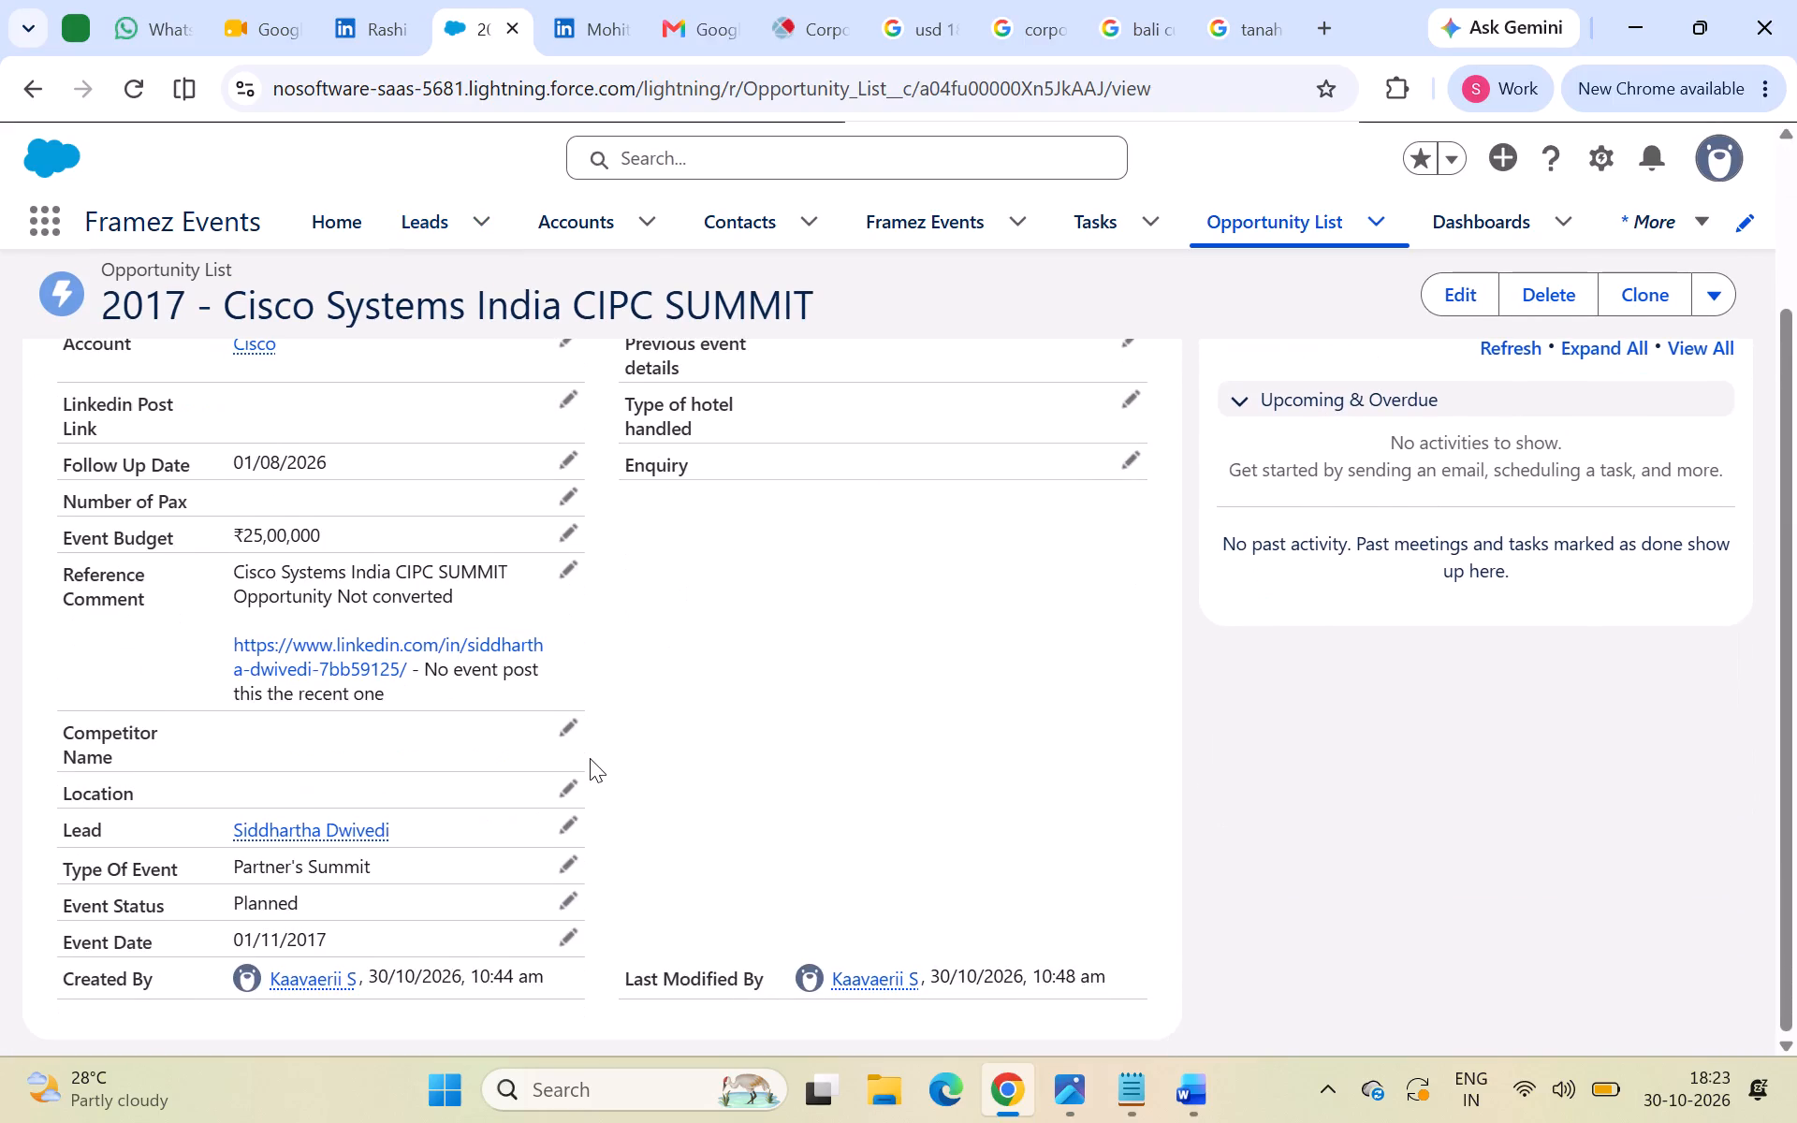
click(15, 55)
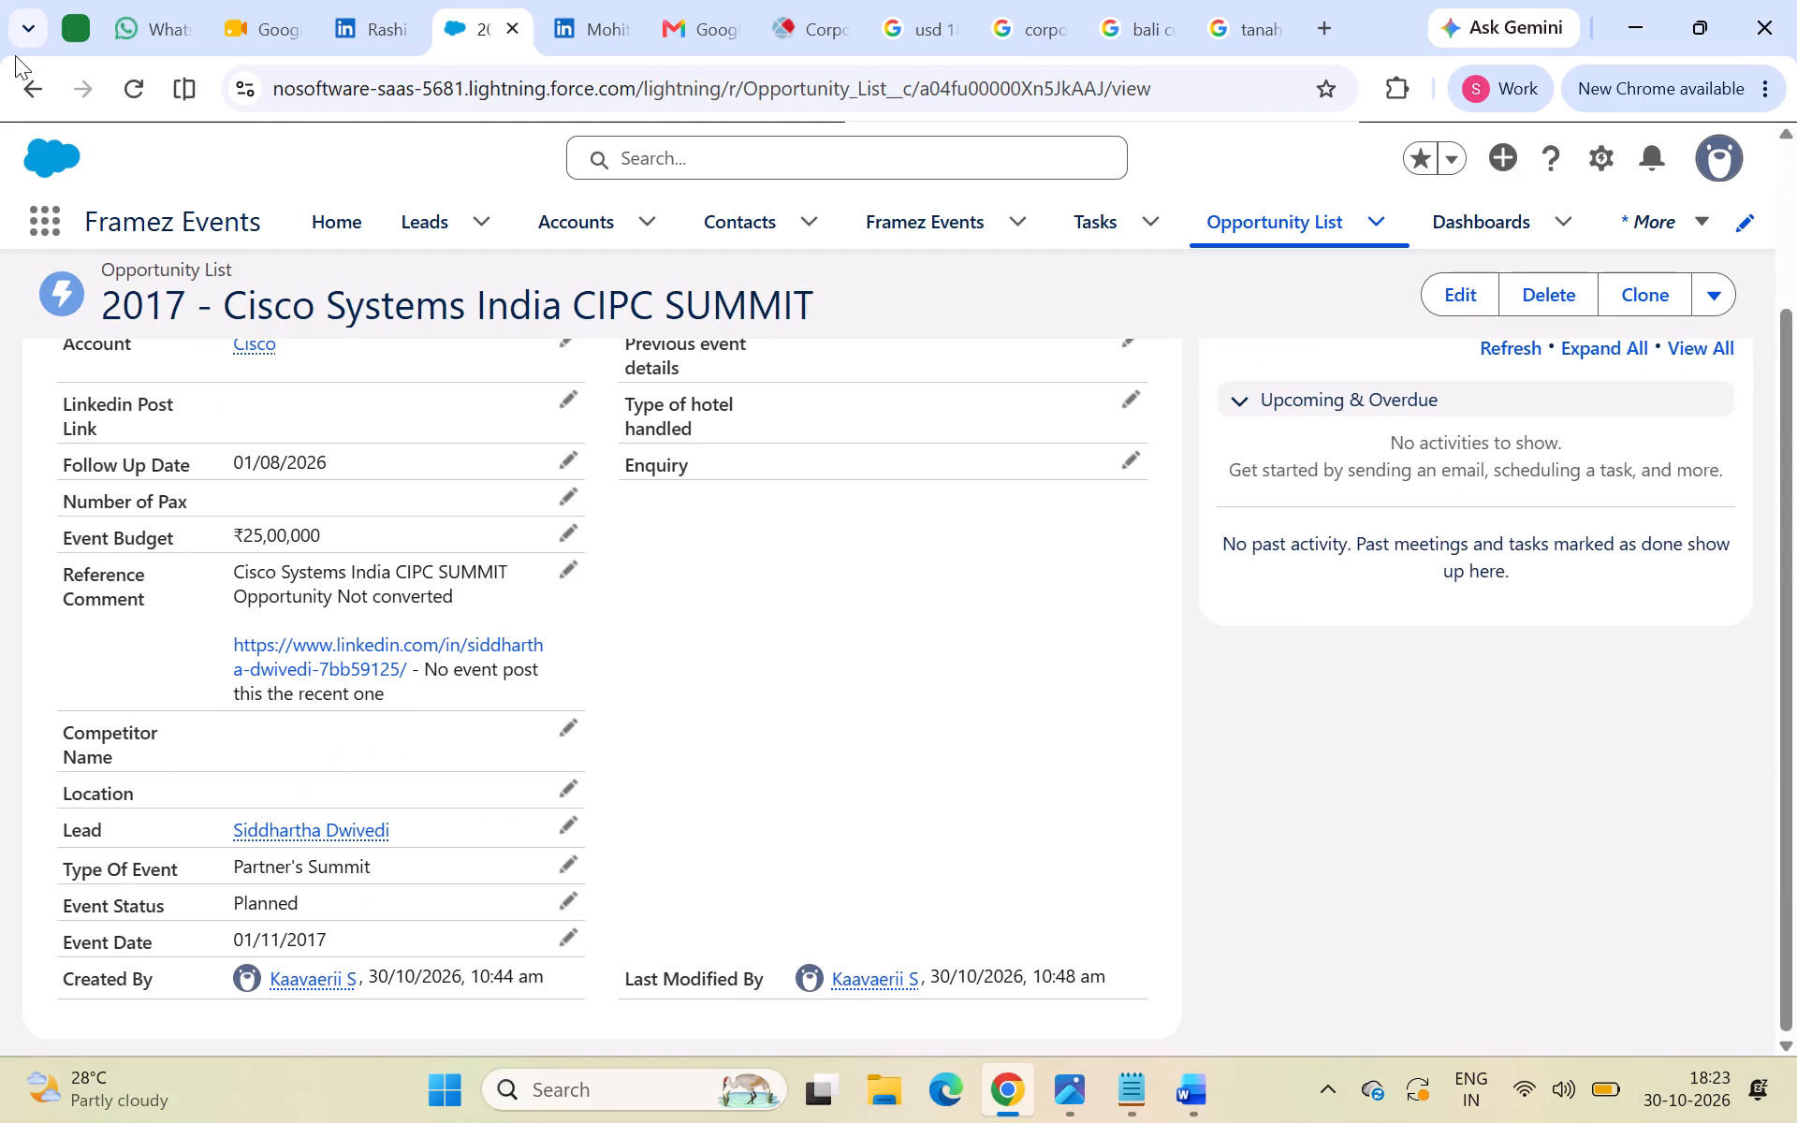
click(27, 92)
Open the LinkedIn profile linked on the Cisco lead to check it, and return to the lead record.
scroll(622, 835, down, 5)
scroll(420, 849, down, 3)
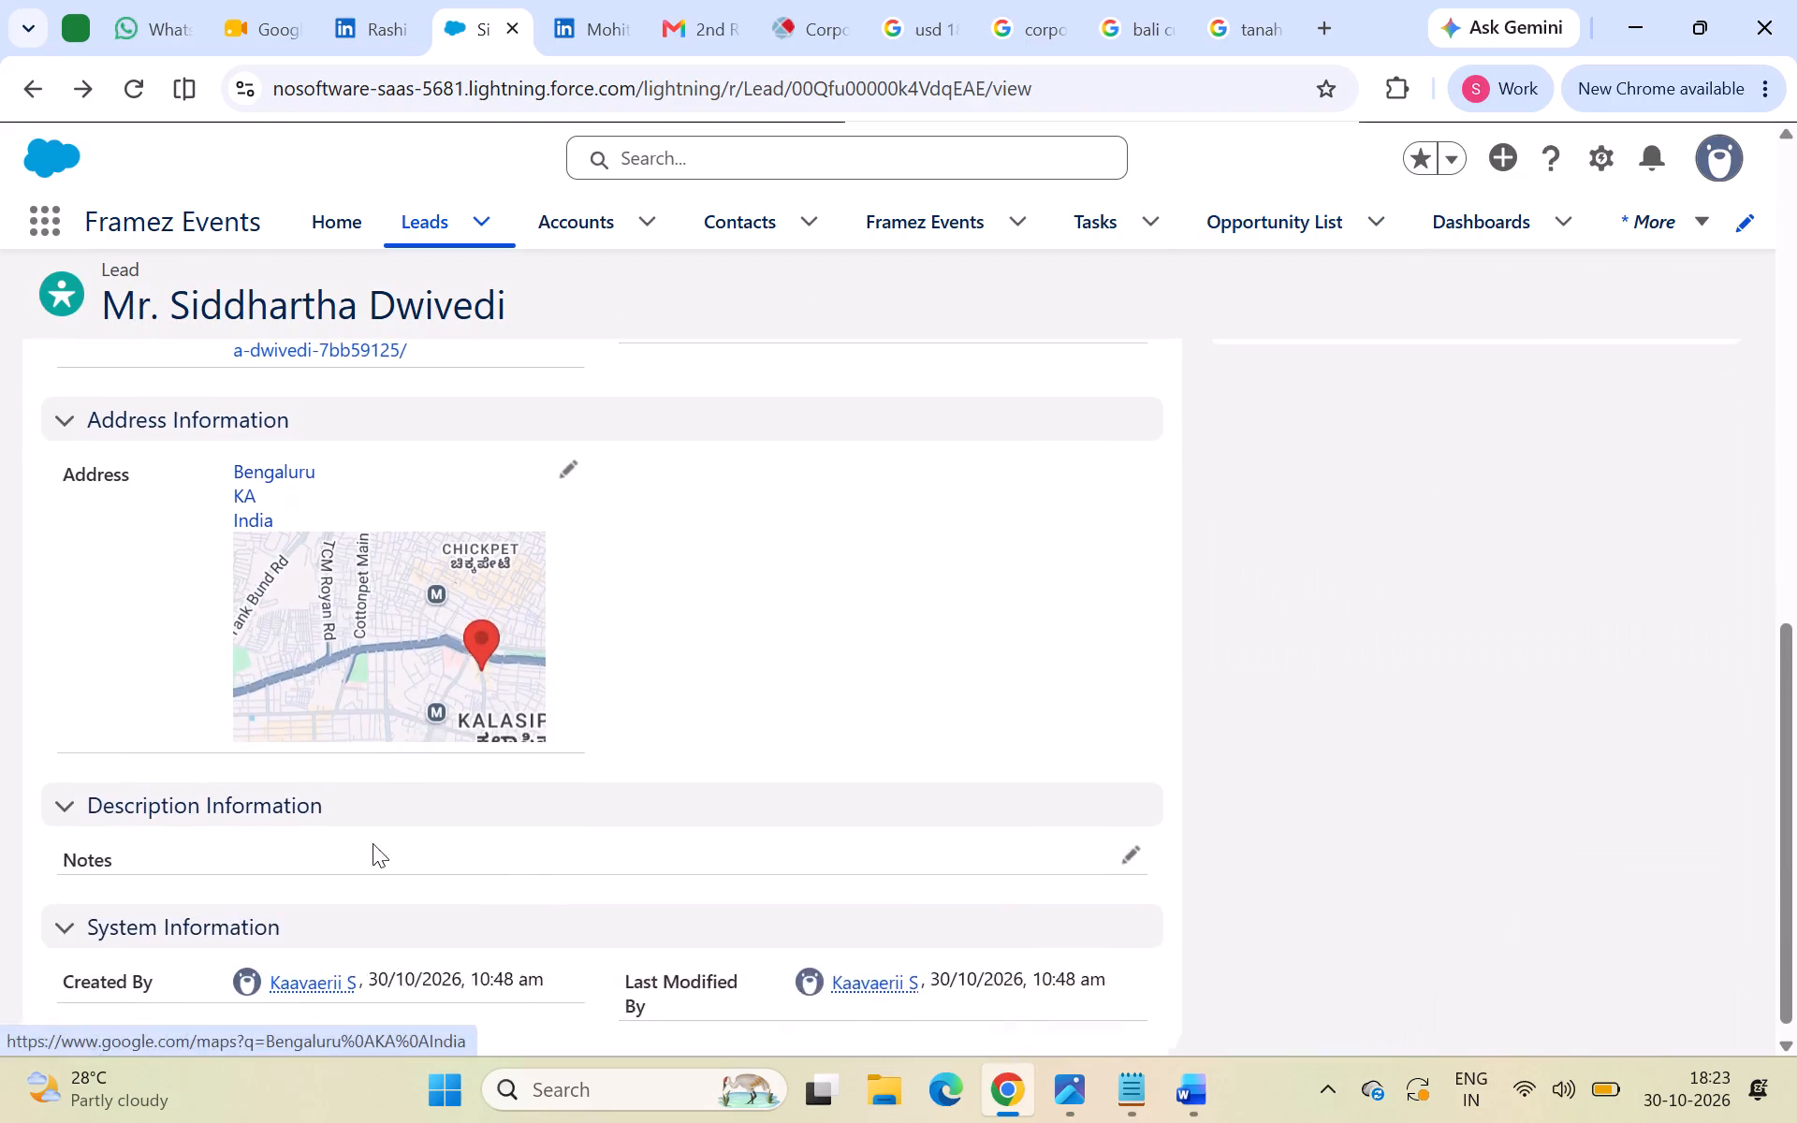
scroll(305, 830, up, 3)
click(351, 760)
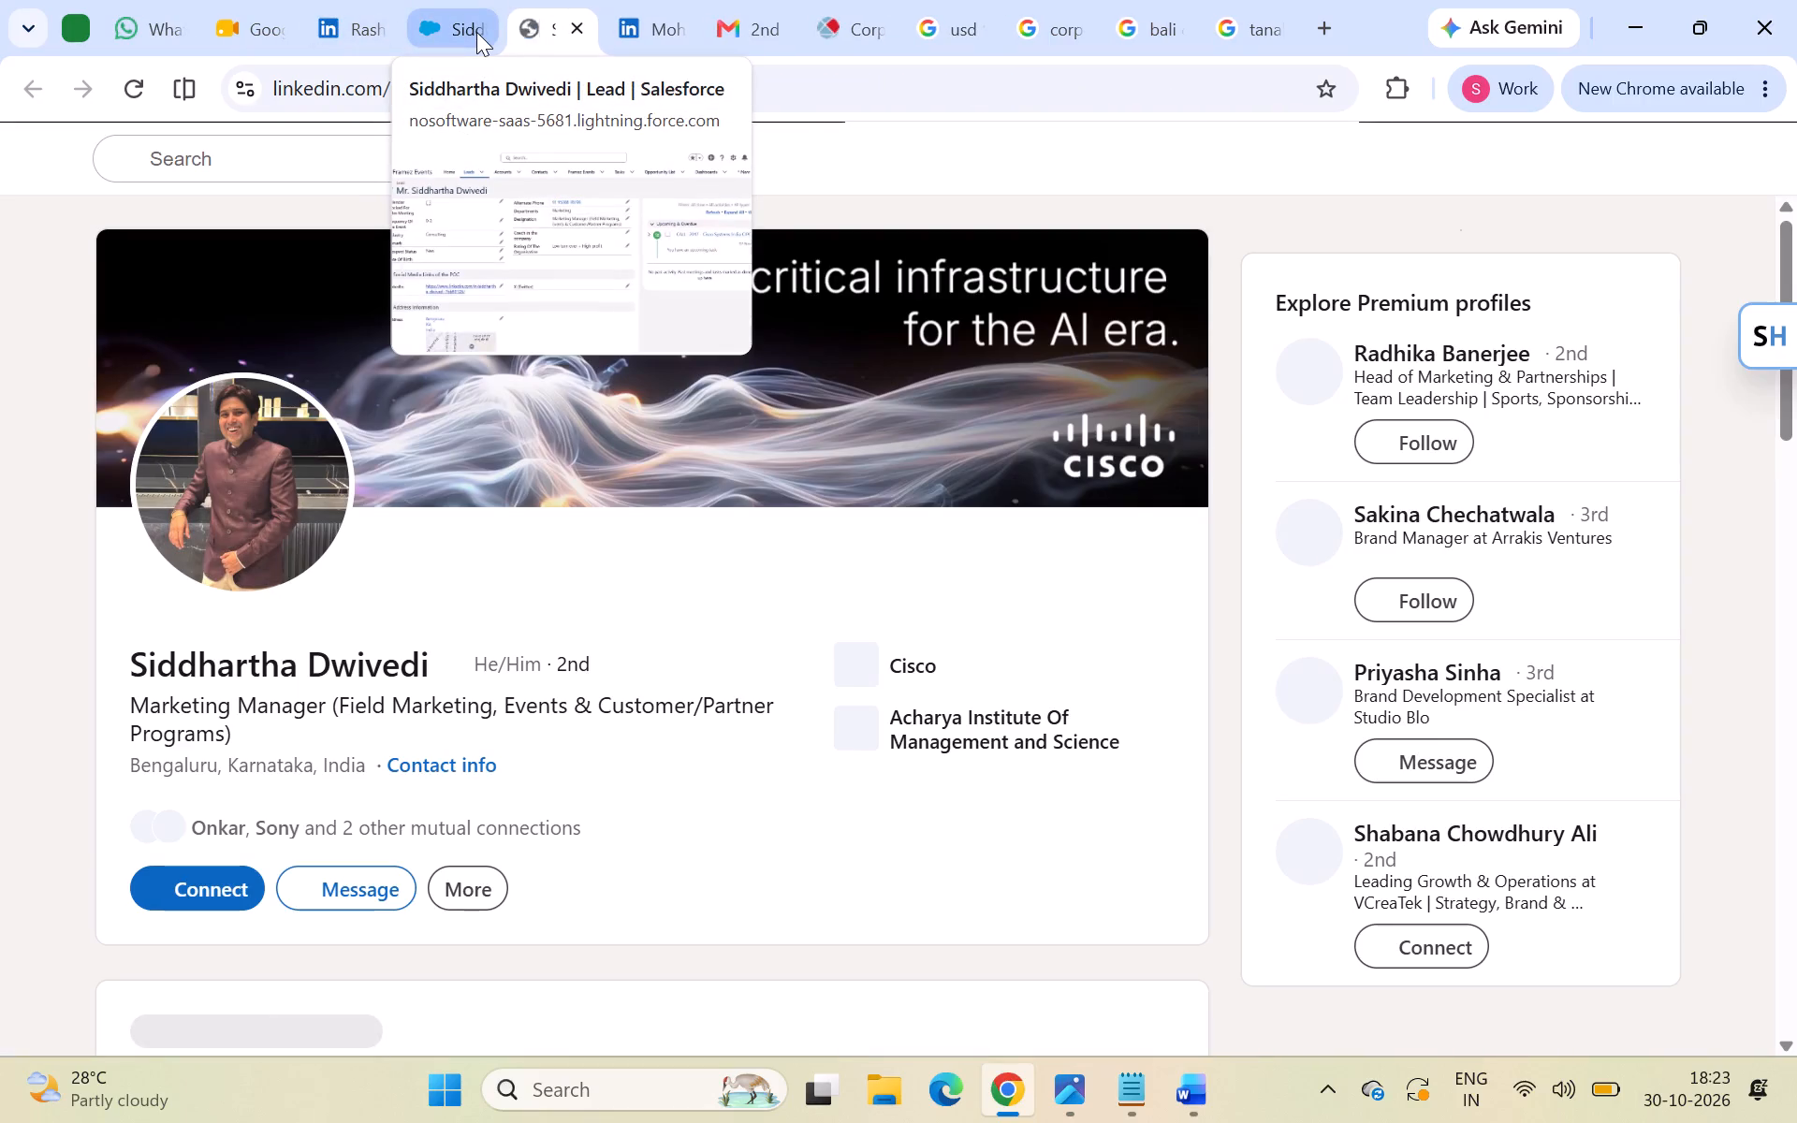
click(476, 32)
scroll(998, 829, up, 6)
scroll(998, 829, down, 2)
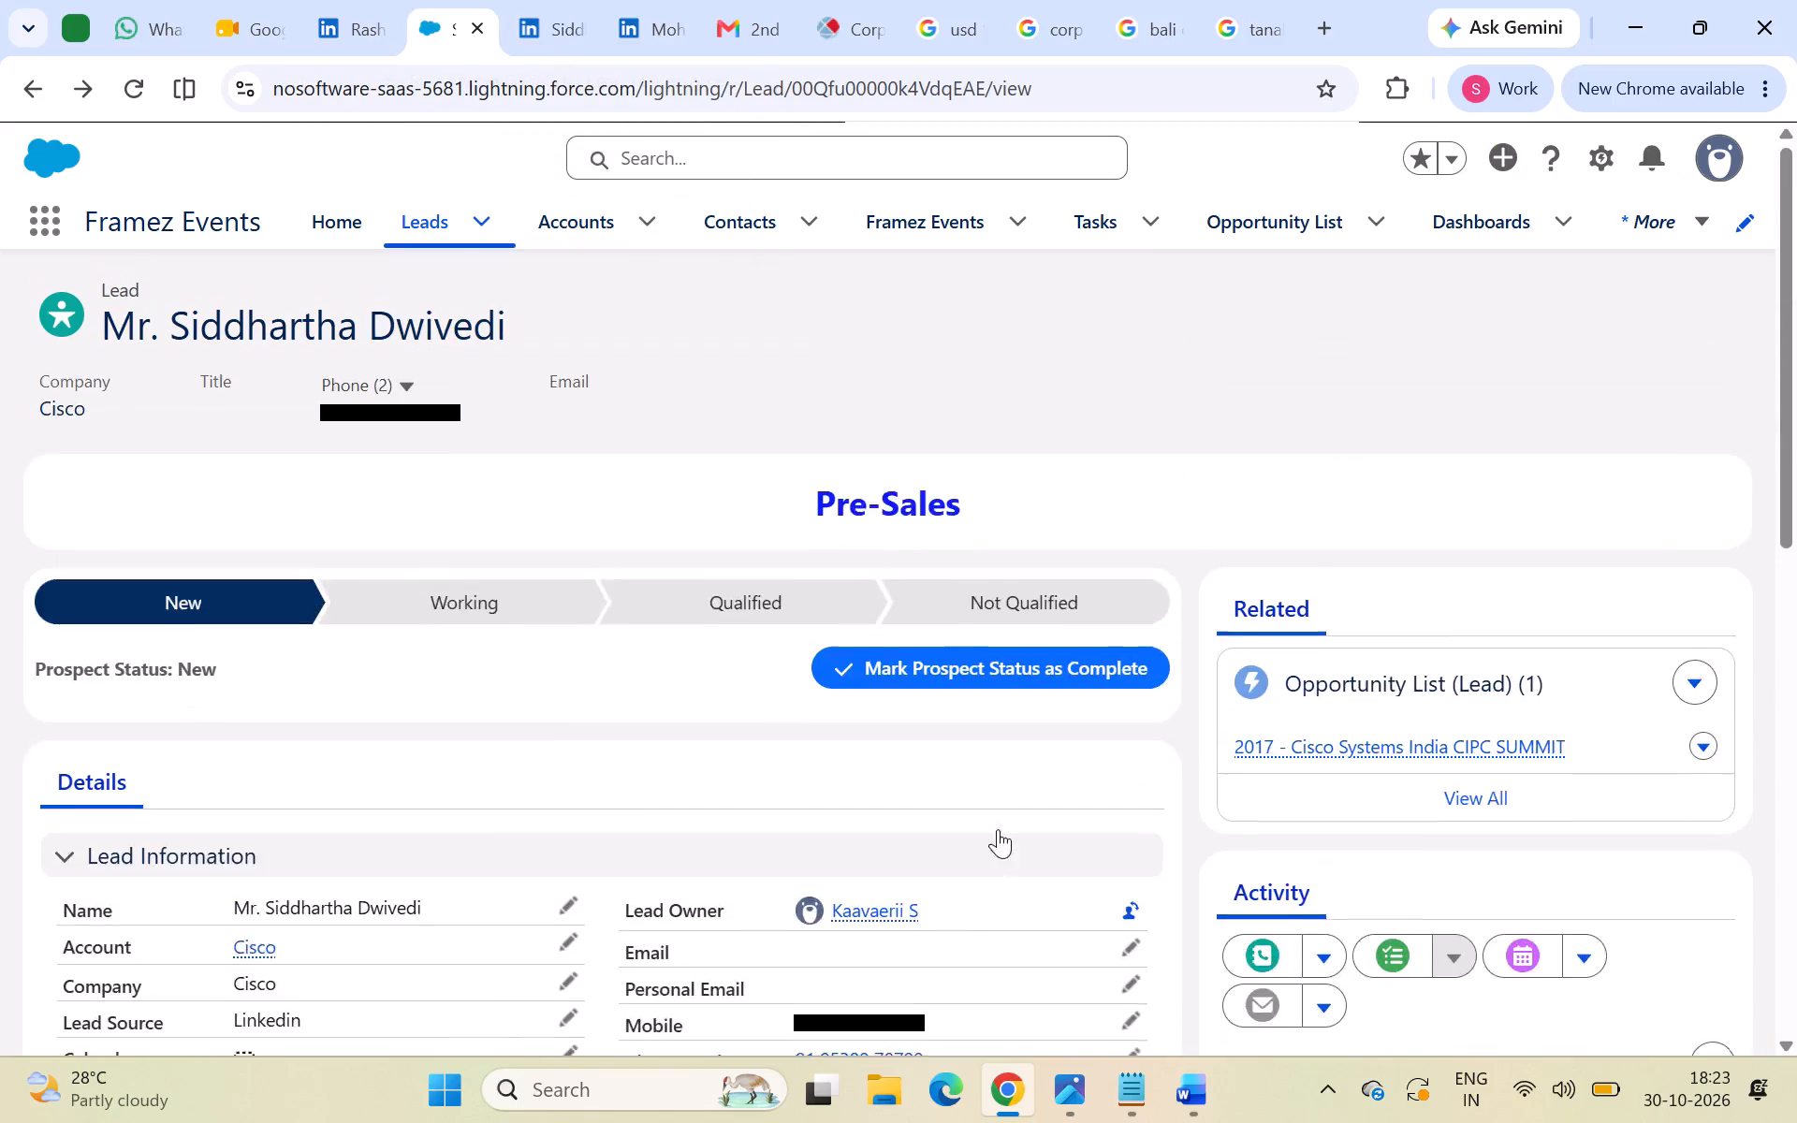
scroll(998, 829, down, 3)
Reopen the Cisco contact's LinkedIn profile and examine the work experience, education and certifications.
click(588, 0)
scroll(936, 607, down, 6)
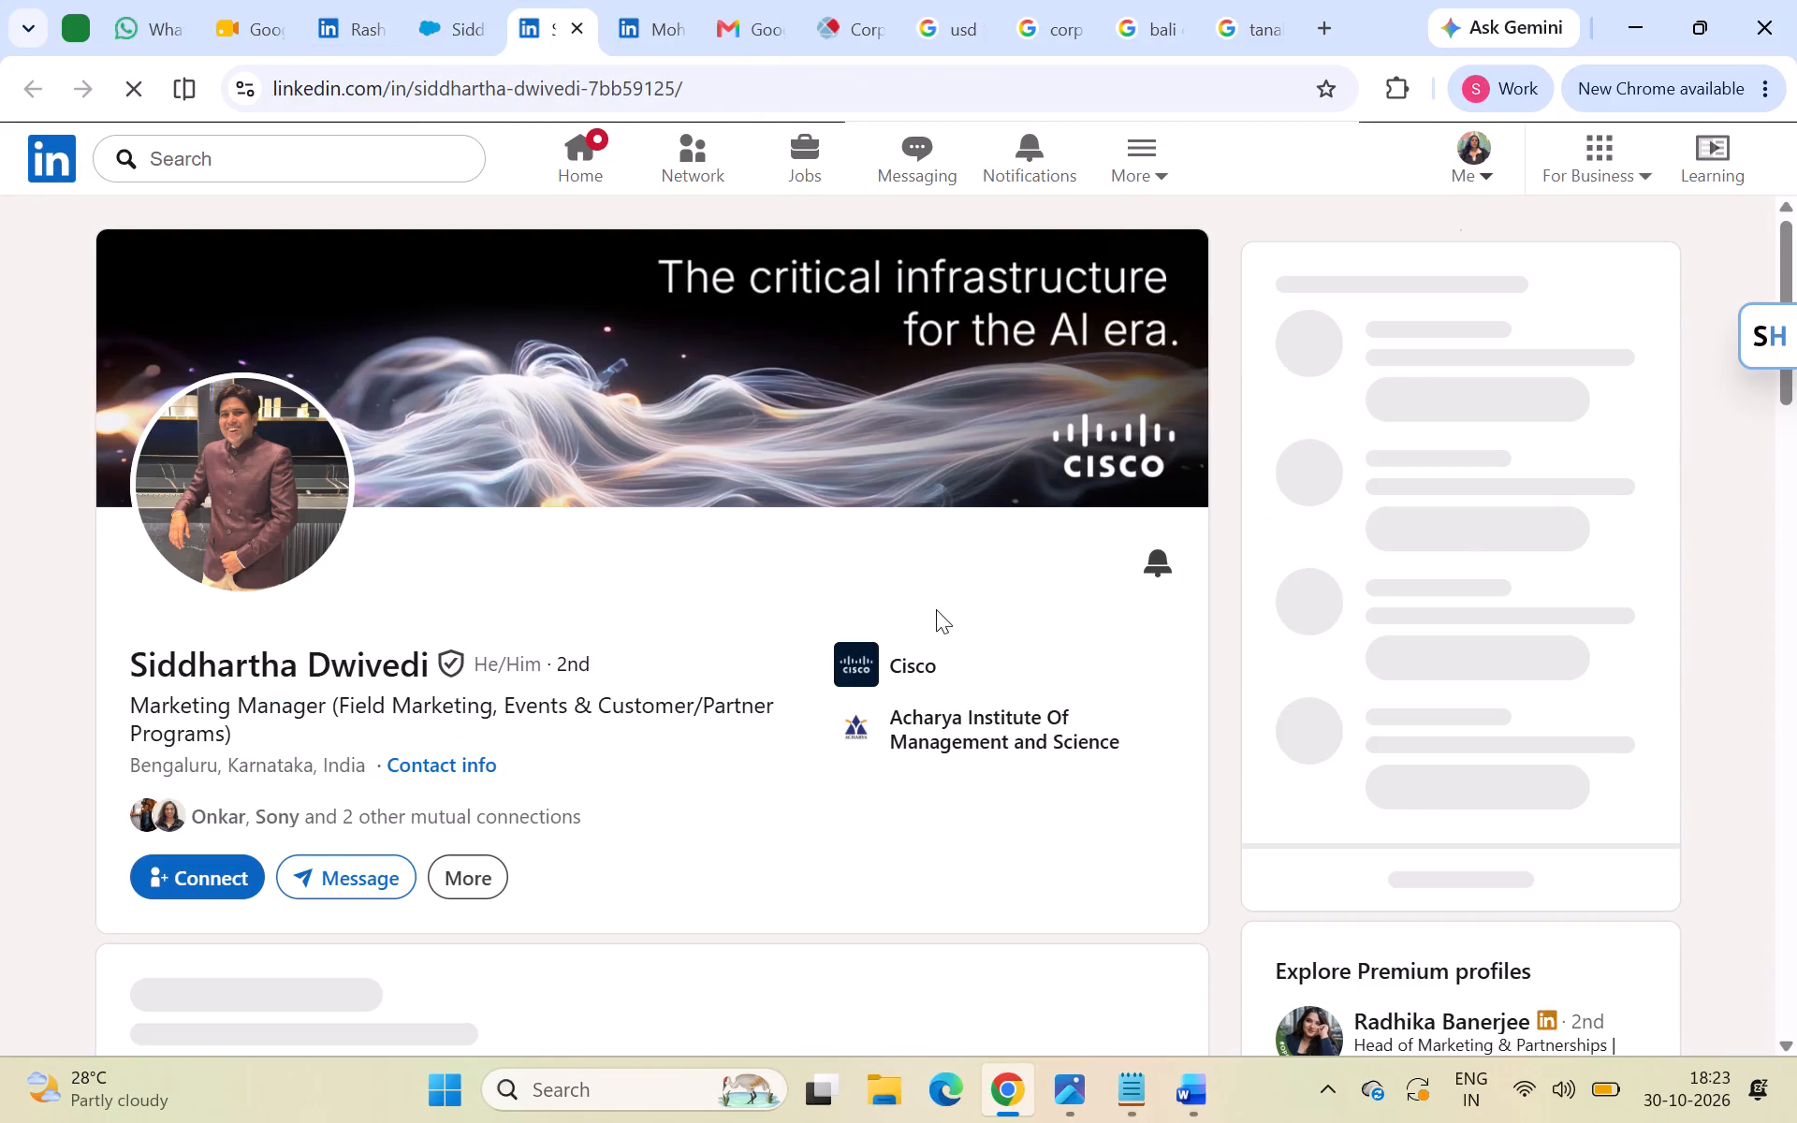
scroll(936, 609, down, 8)
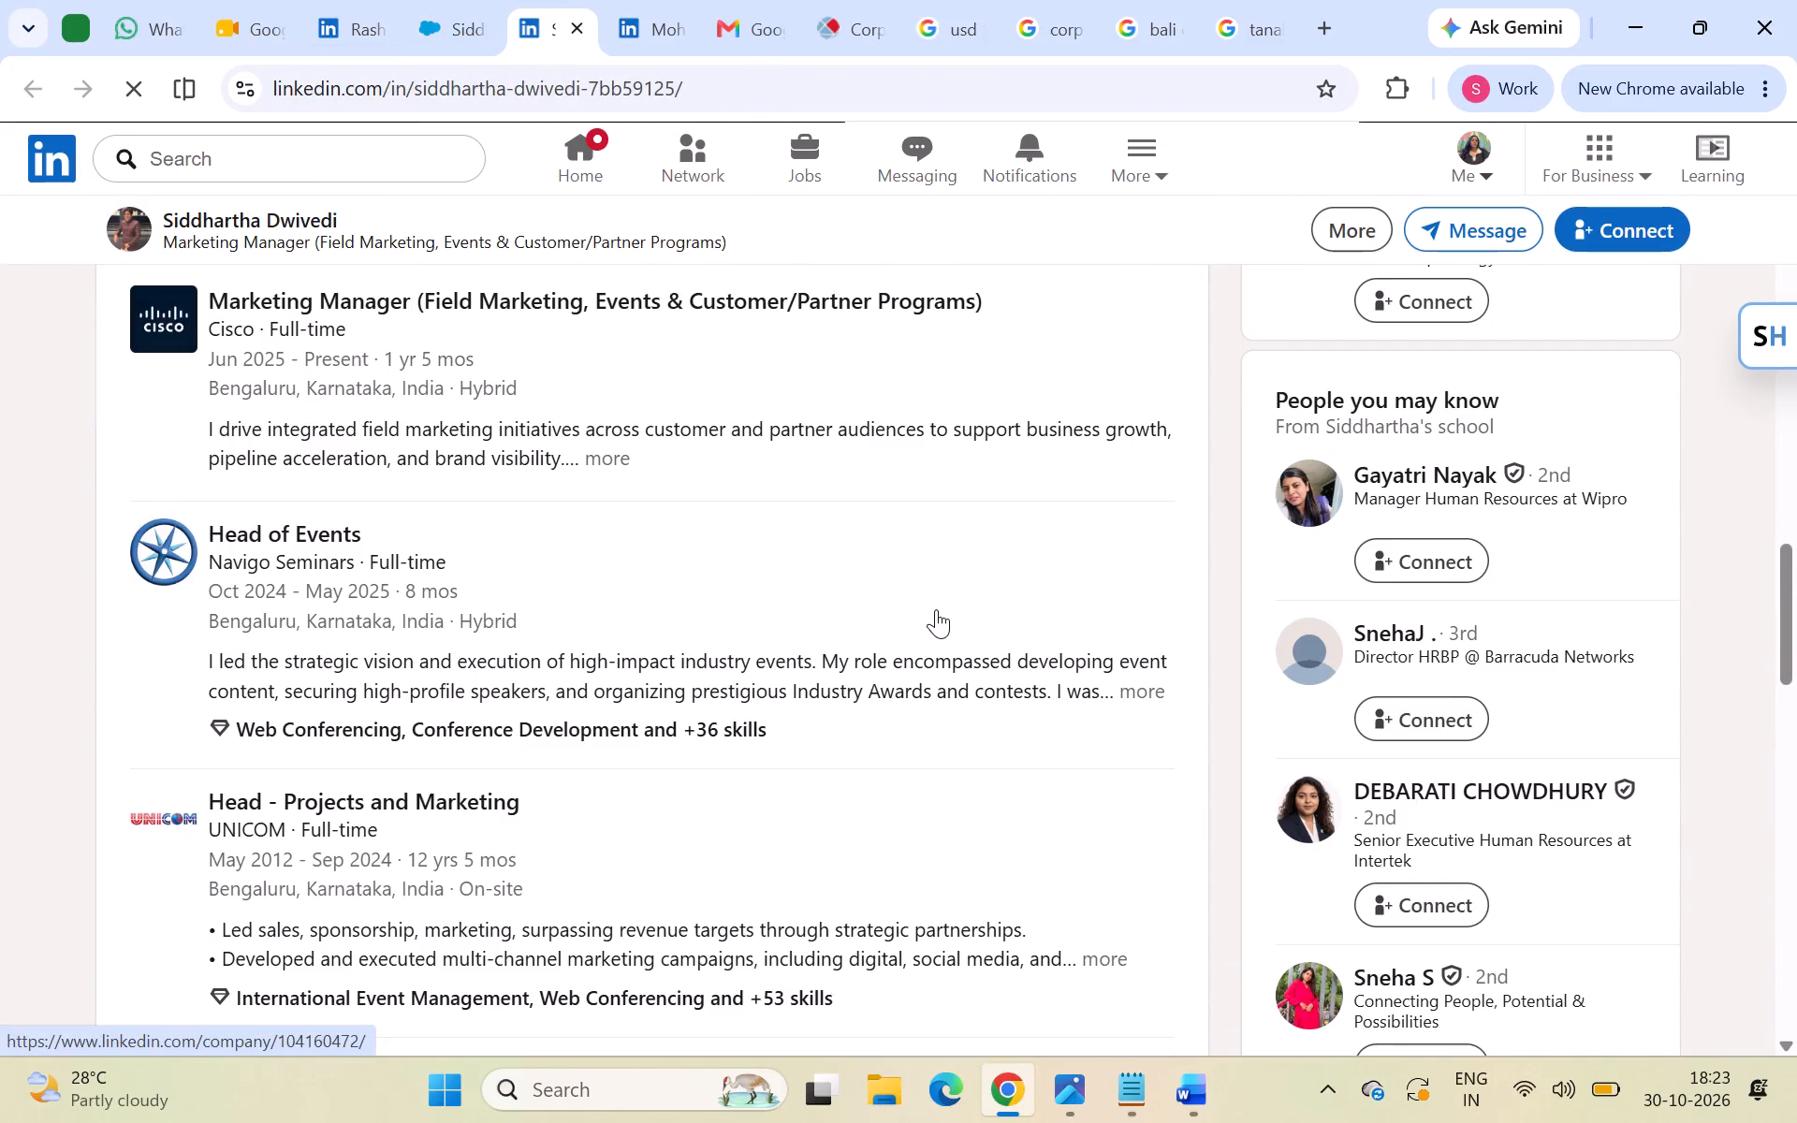
scroll(936, 609, up, 4)
scroll(936, 609, down, 4)
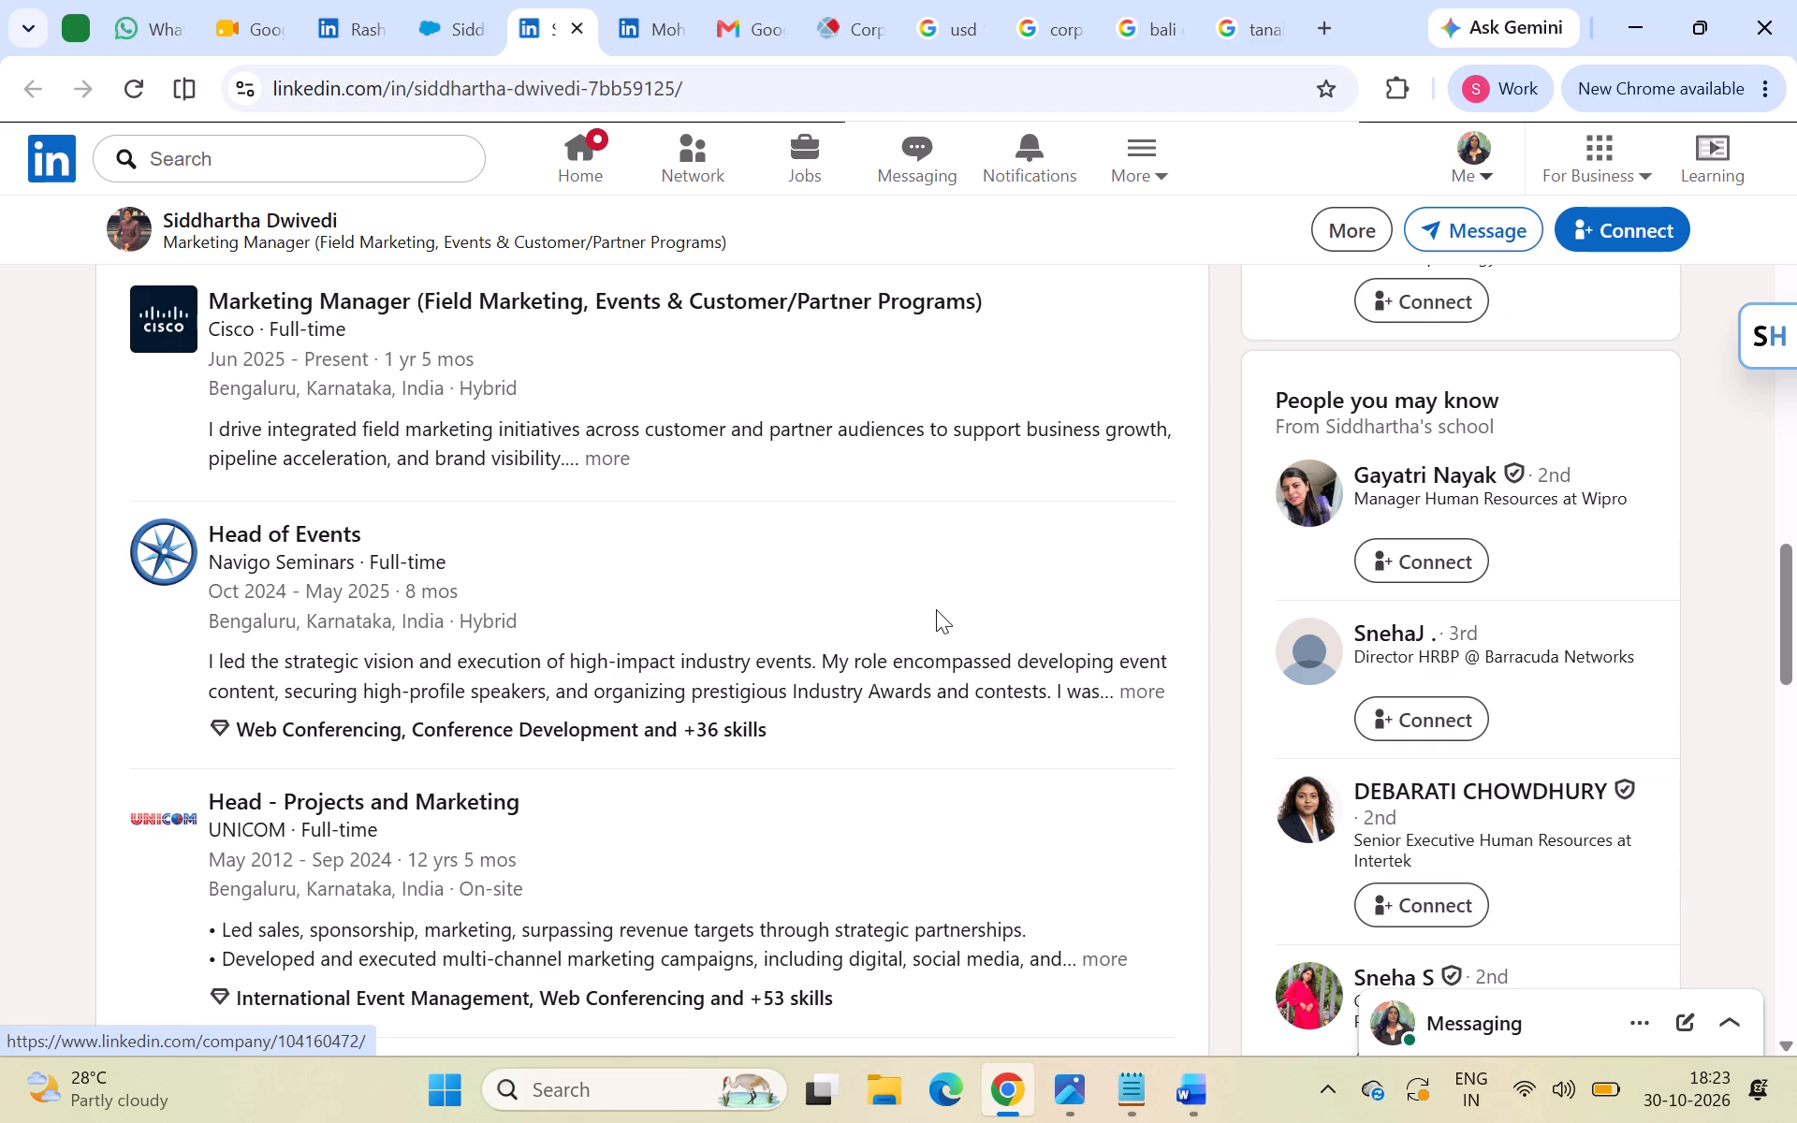
scroll(936, 609, down, 6)
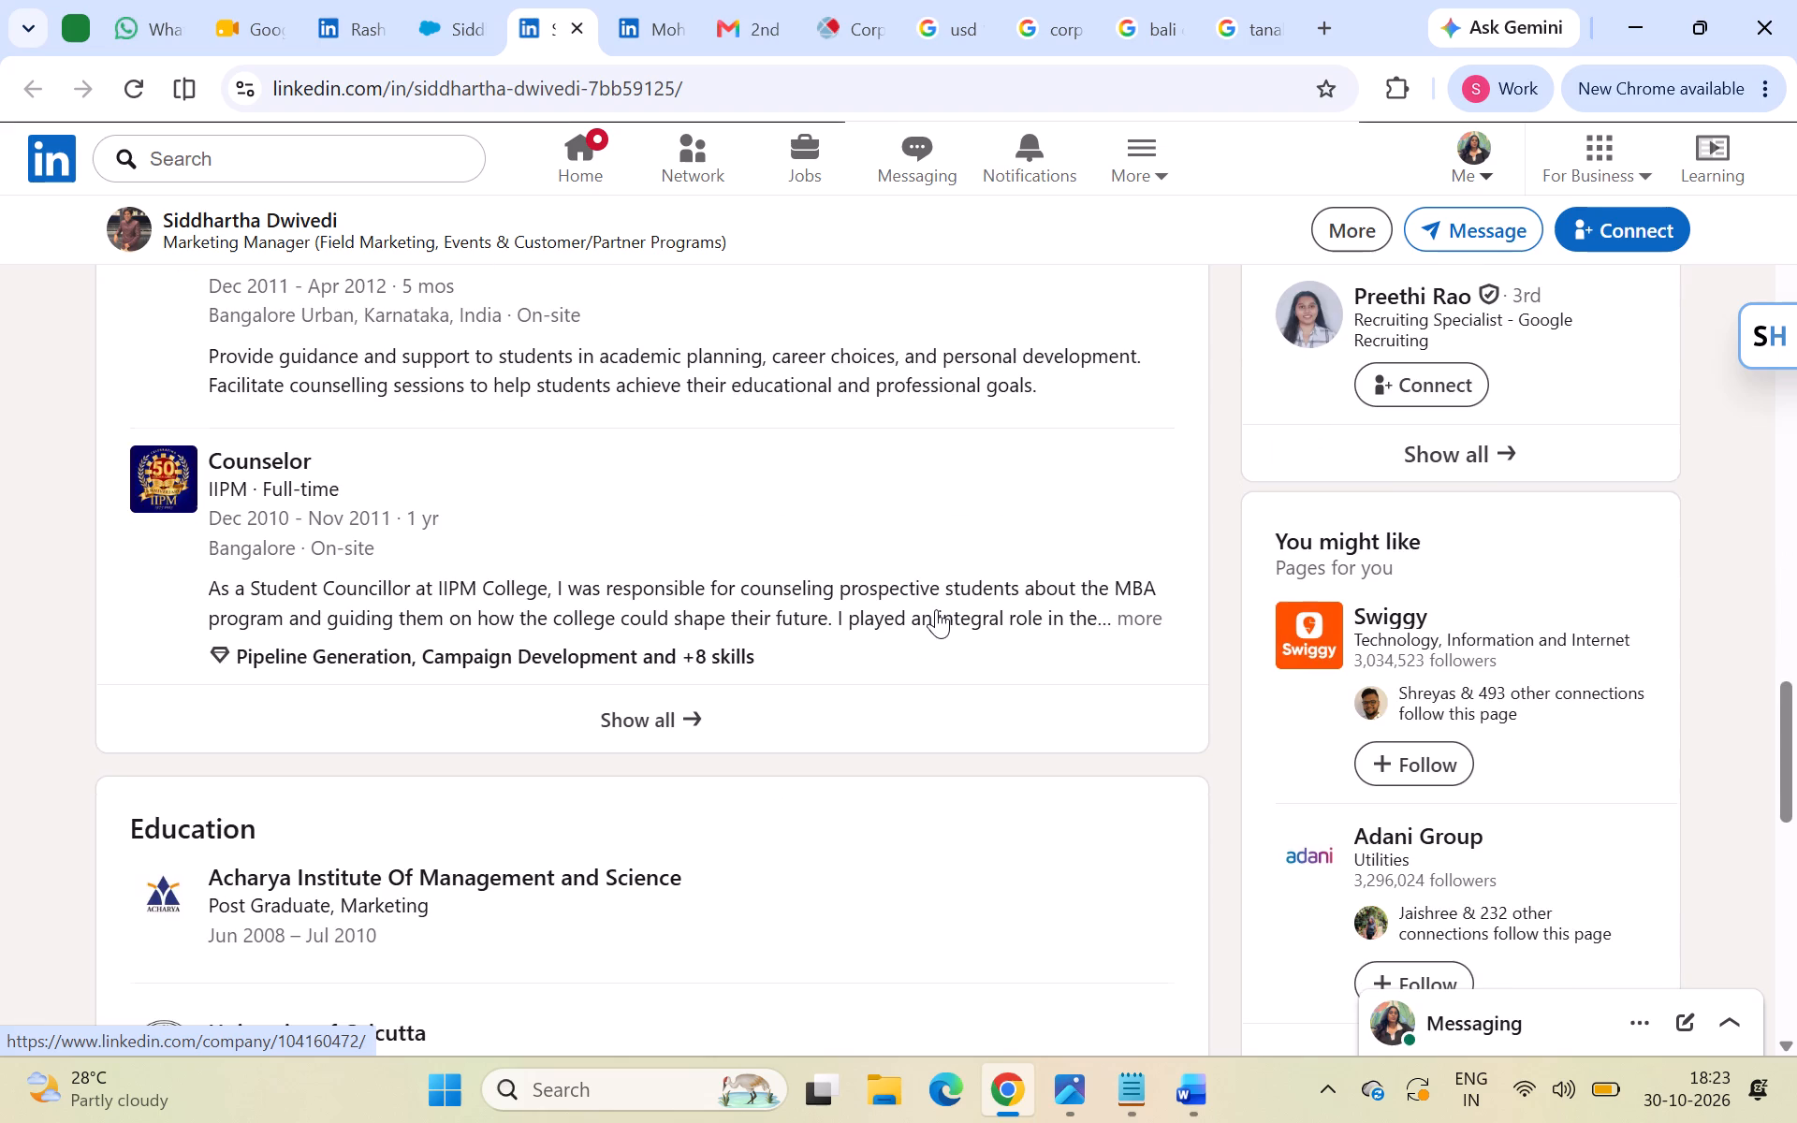
scroll(936, 609, down, 3)
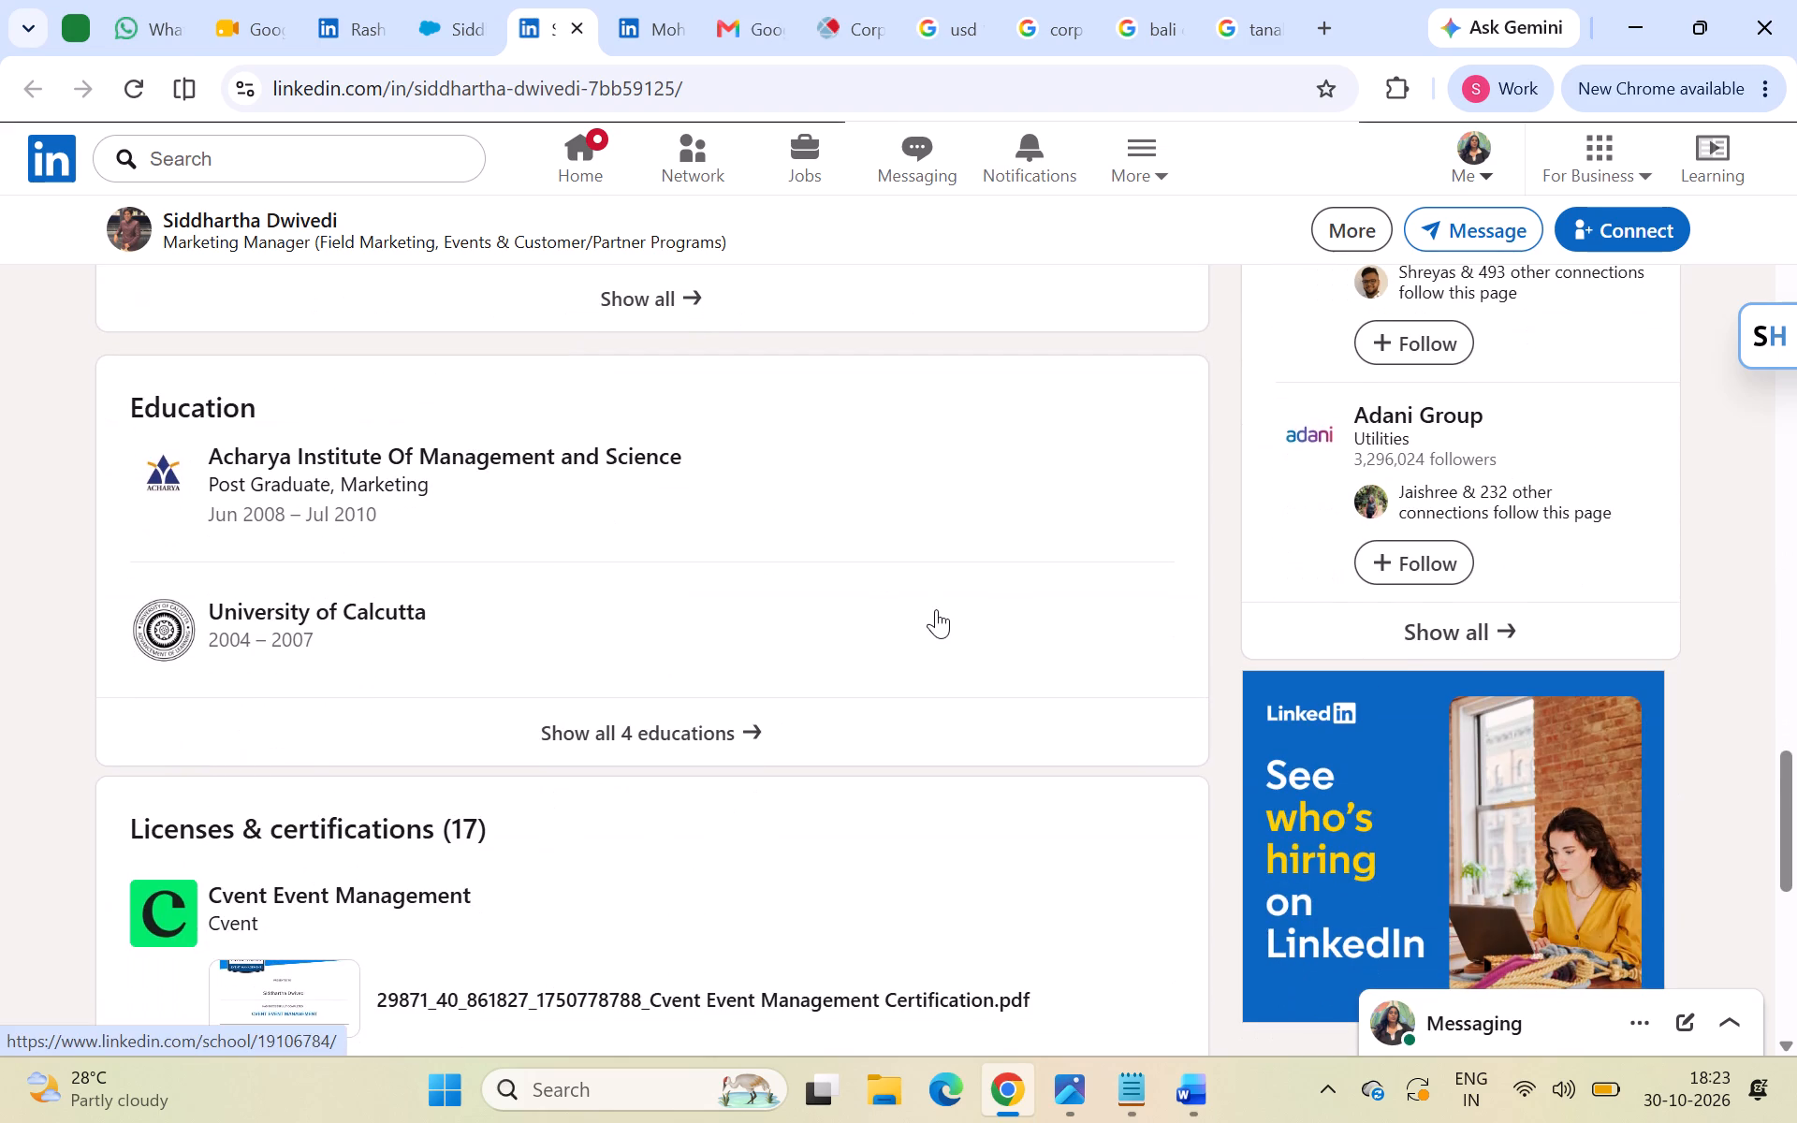
Return to the Cisco lead in Salesforce and review its contact details, designation, social media links, related opportunity and activity.
click(447, 0)
scroll(854, 464, up, 6)
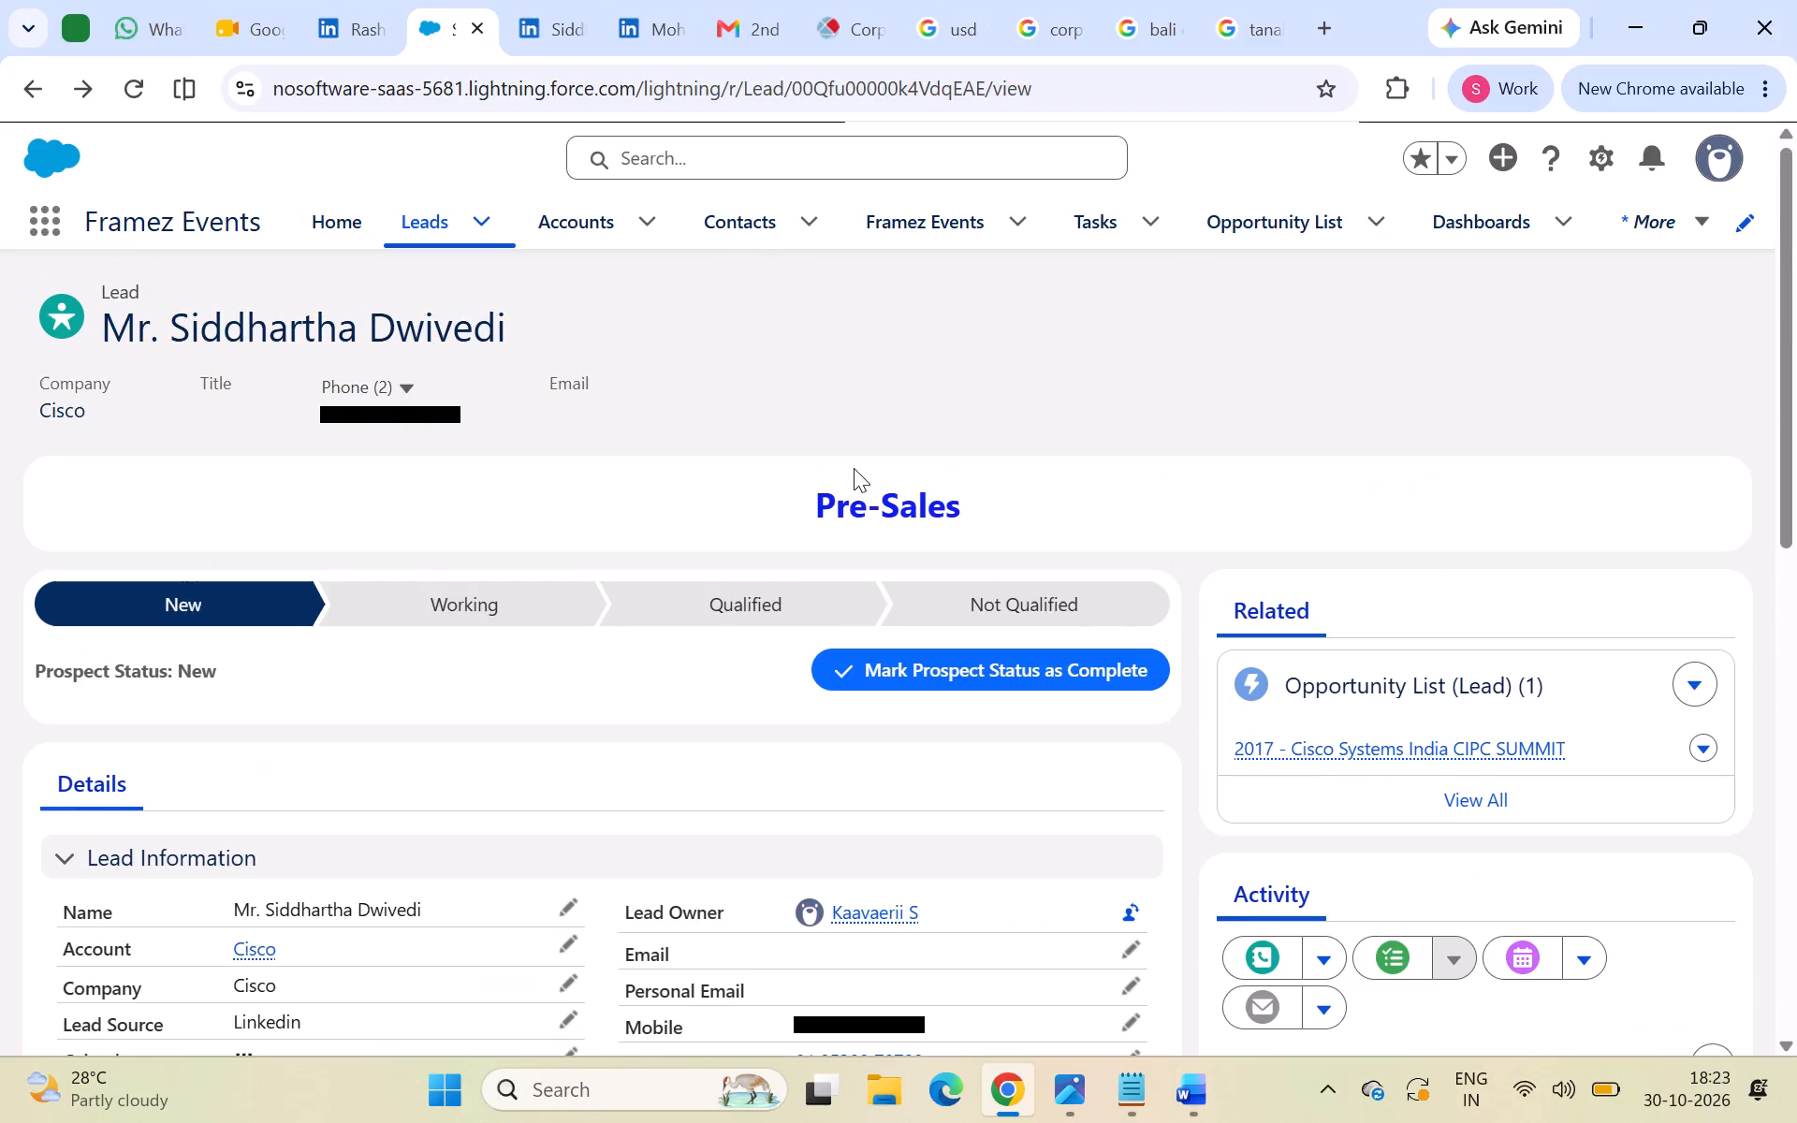
scroll(854, 469, down, 2)
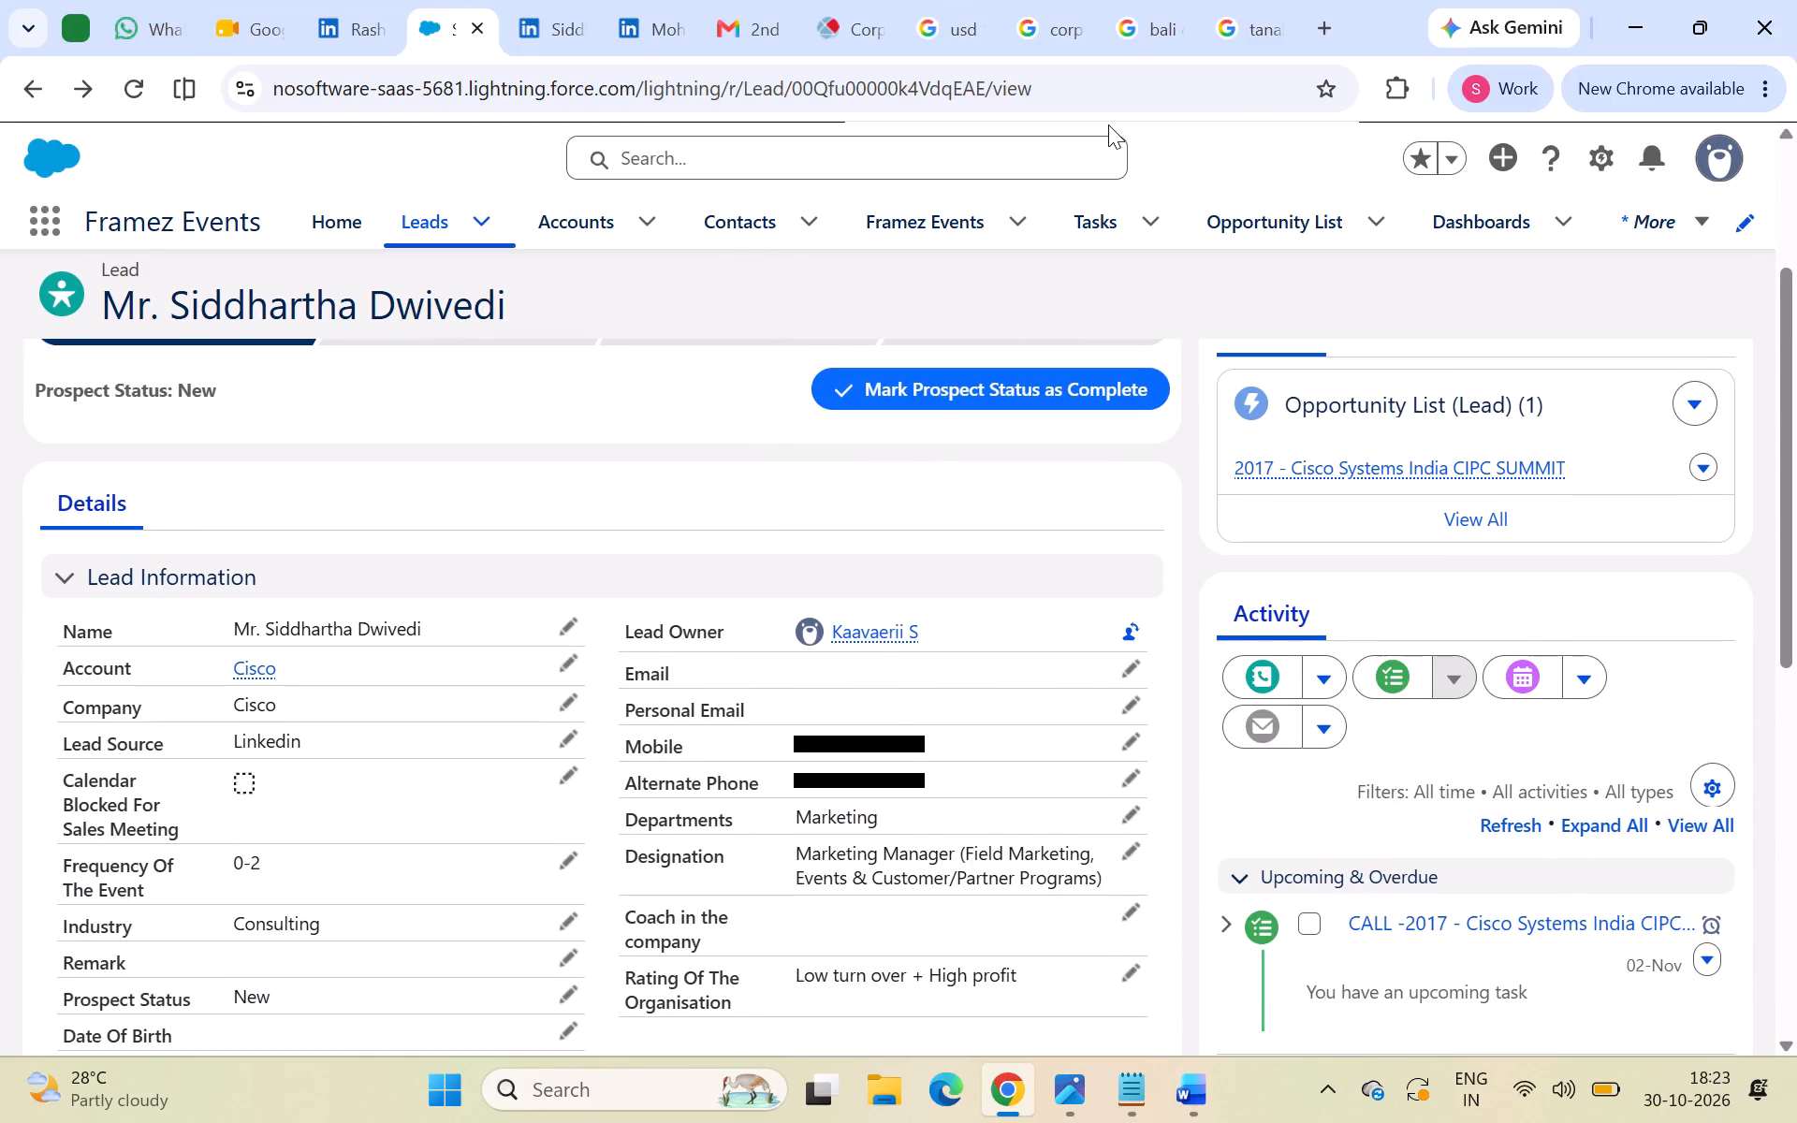
scroll(1322, 556, up, 3)
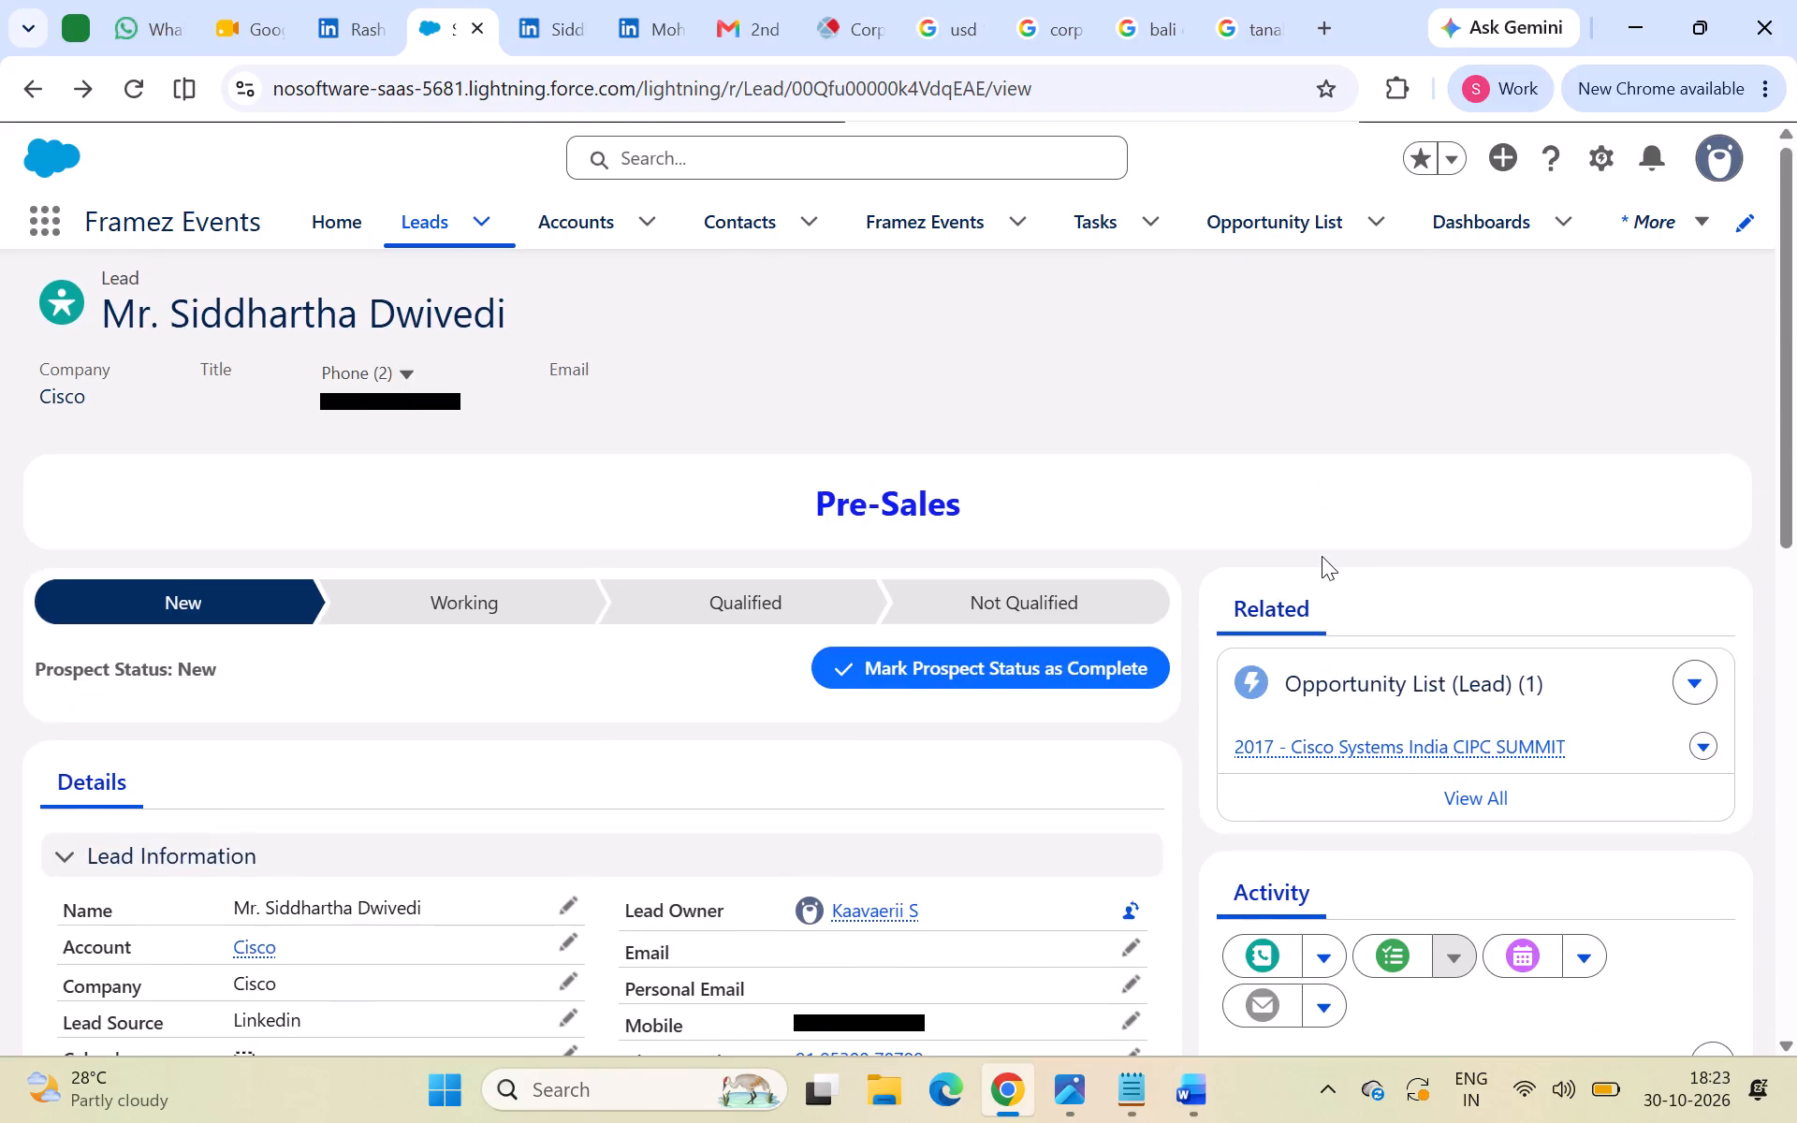
scroll(1322, 556, up, 1)
scroll(1322, 556, down, 5)
scroll(1328, 554, up, 3)
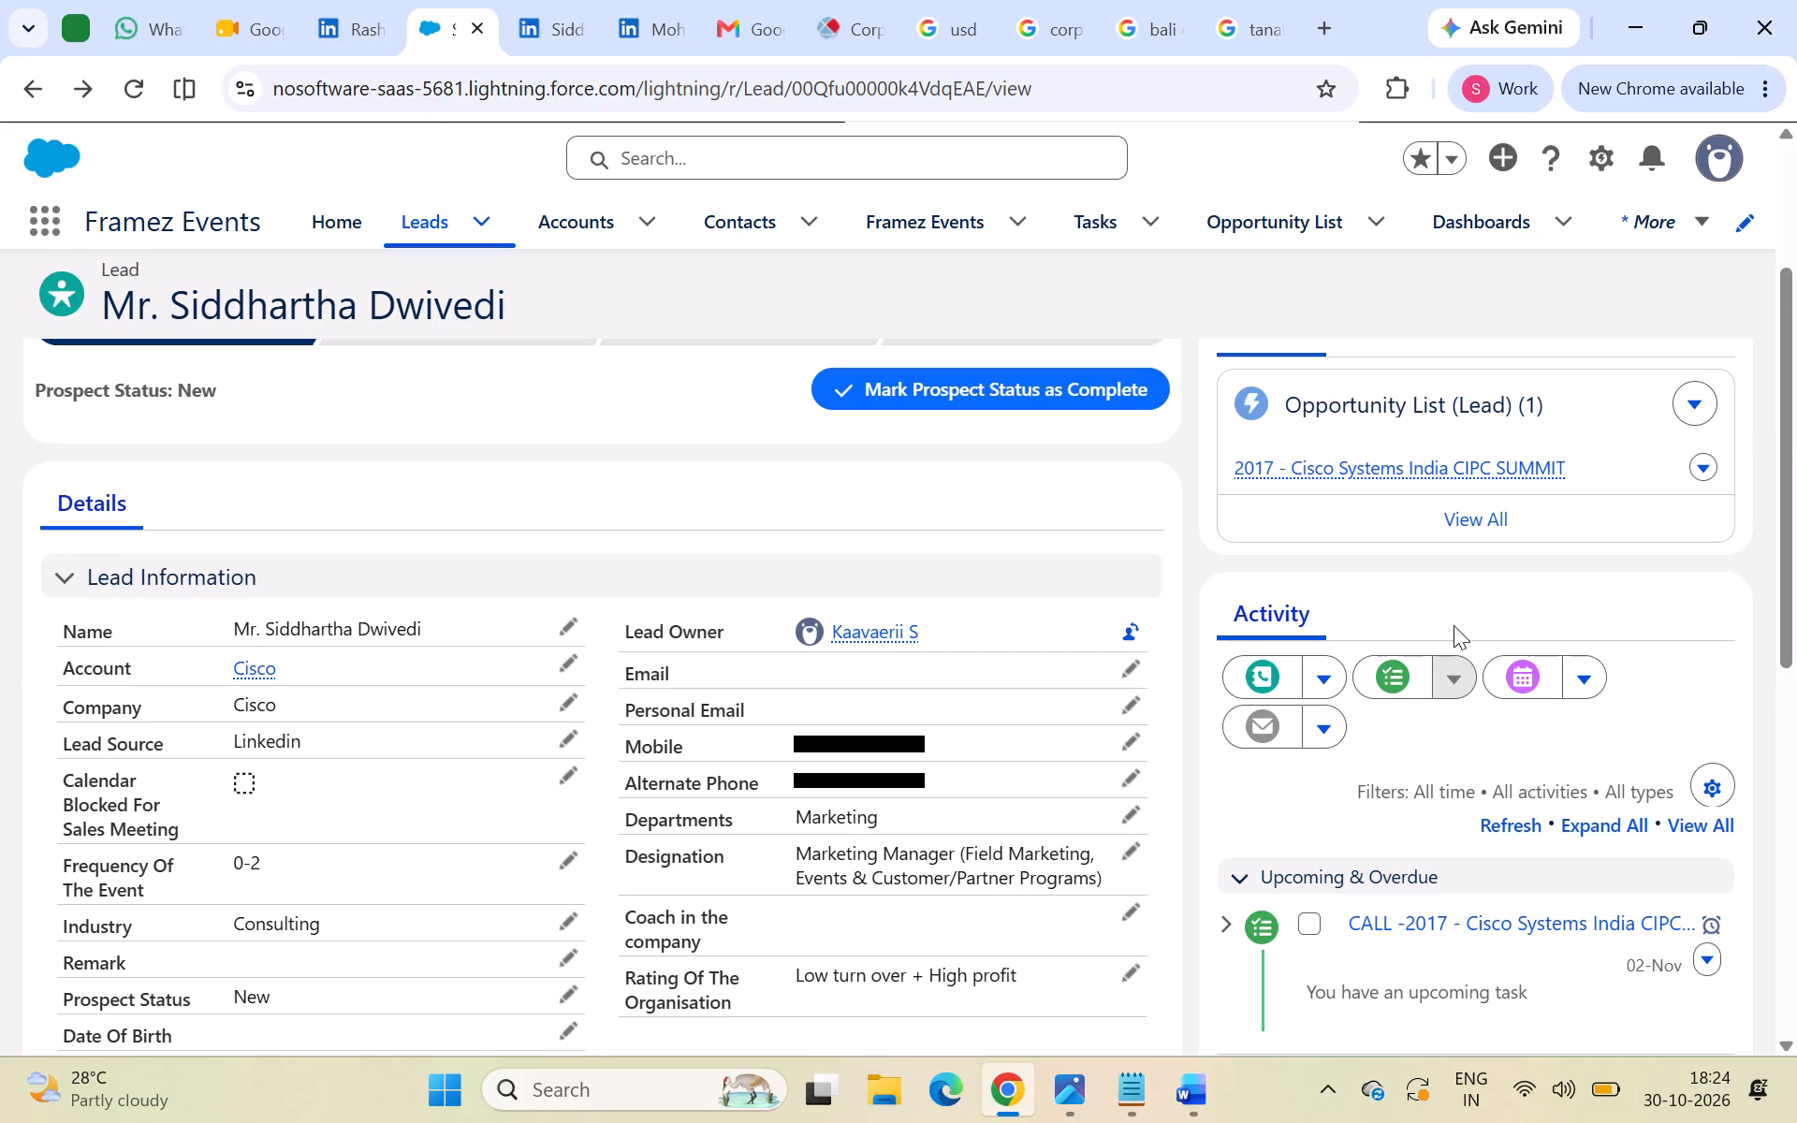
click(584, 527)
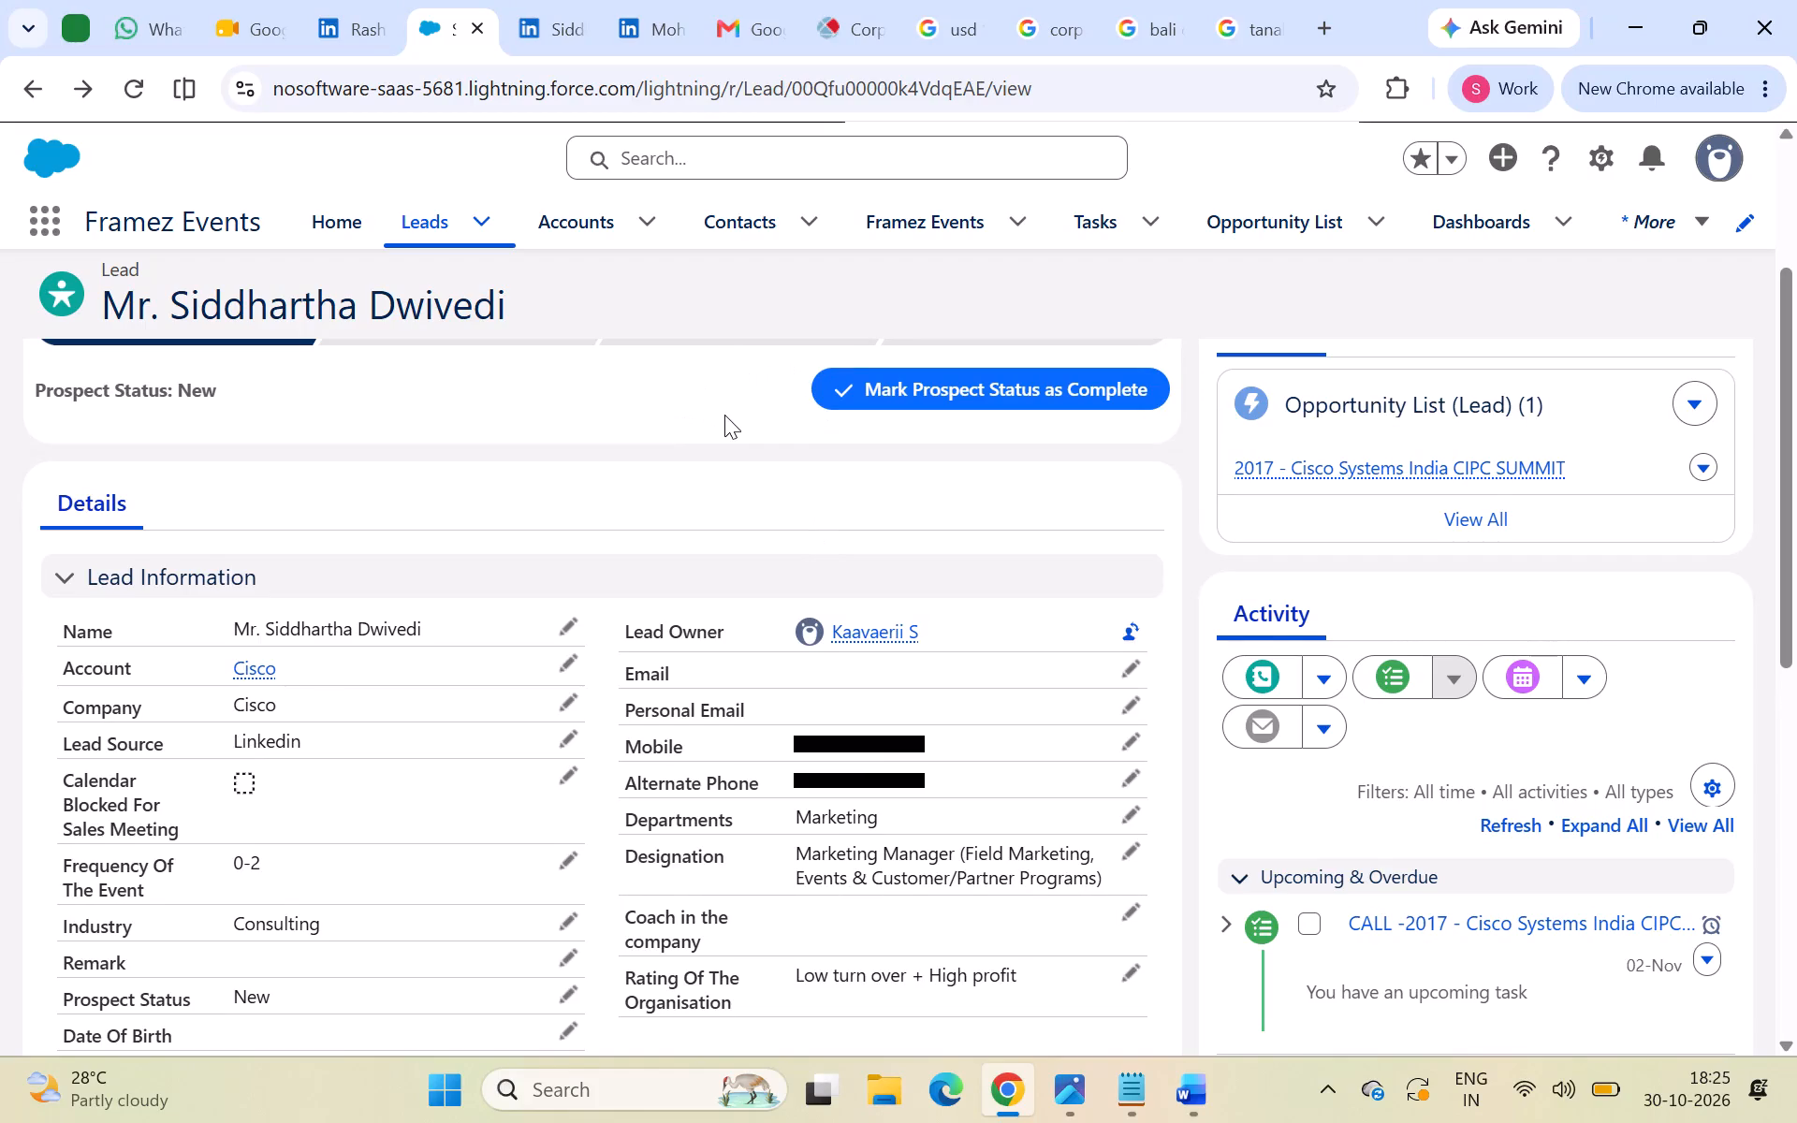
scroll(724, 415, up, 4)
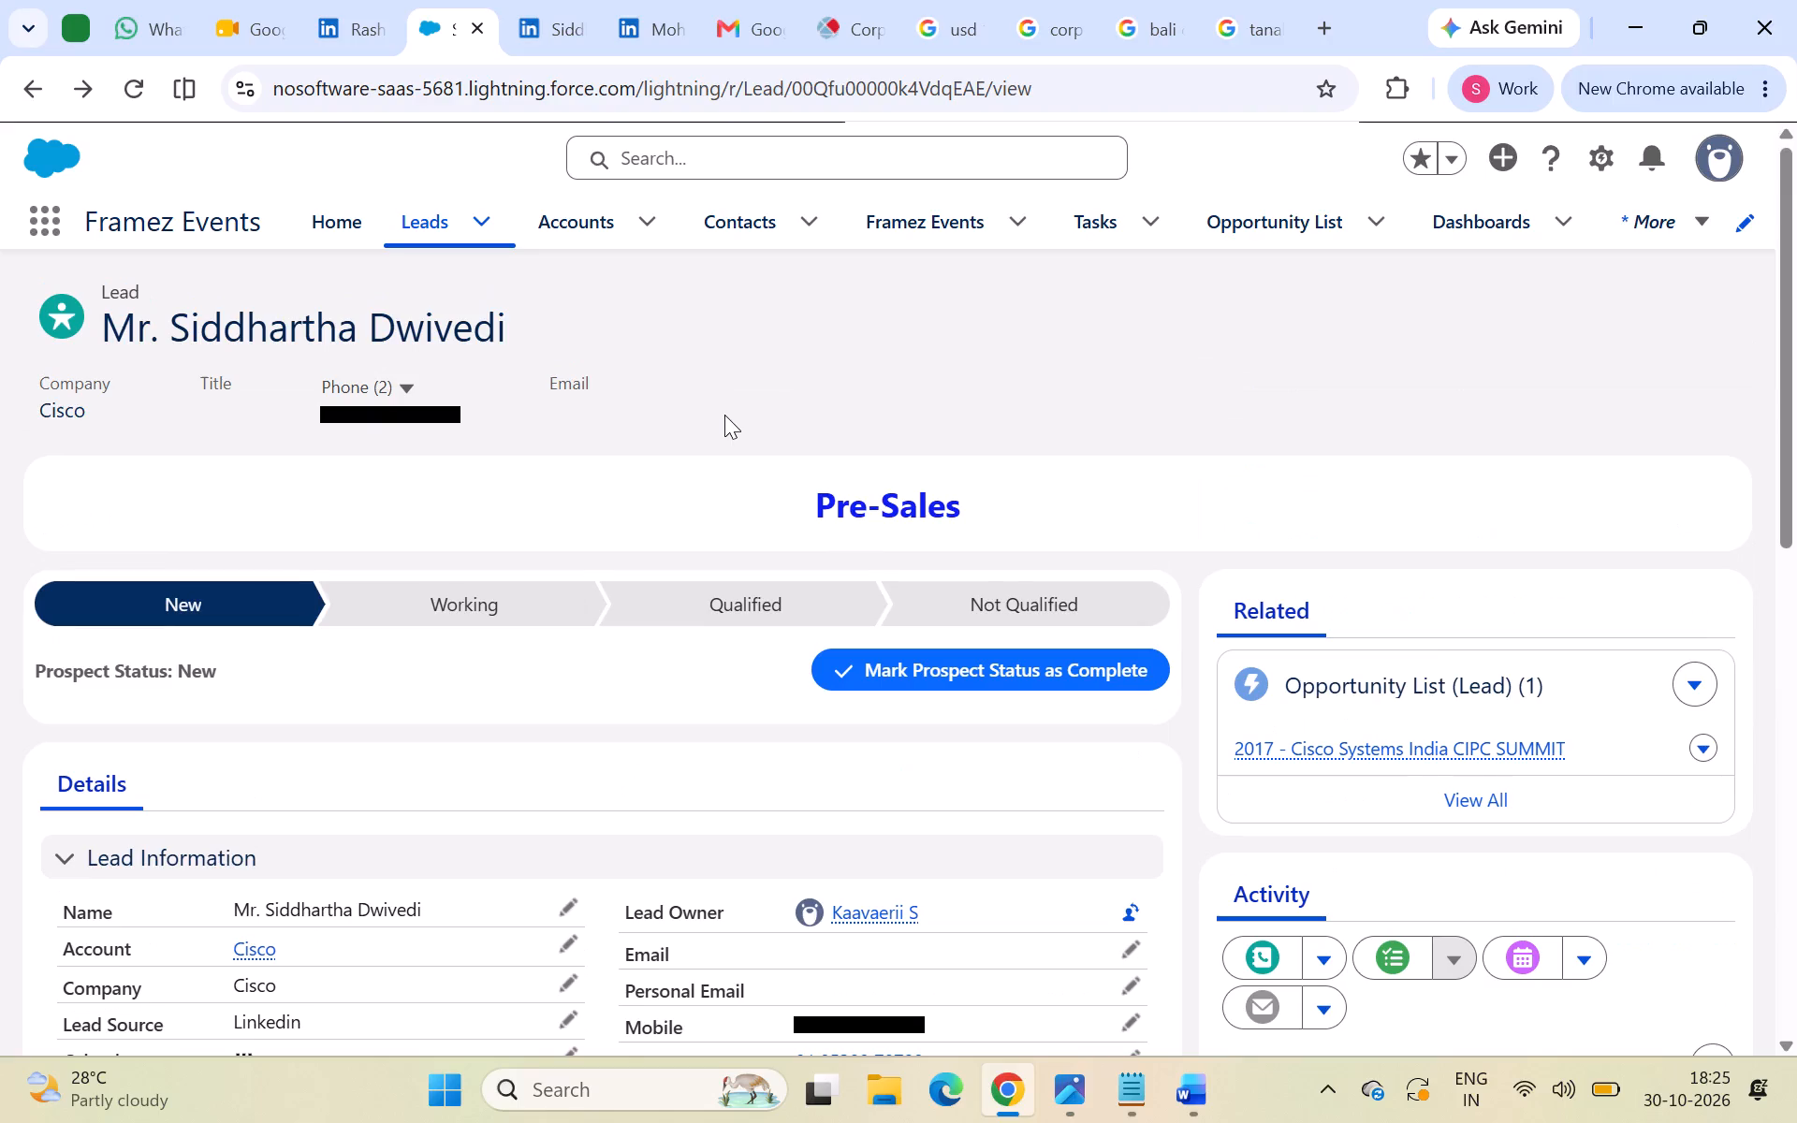
scroll(724, 415, down, 1)
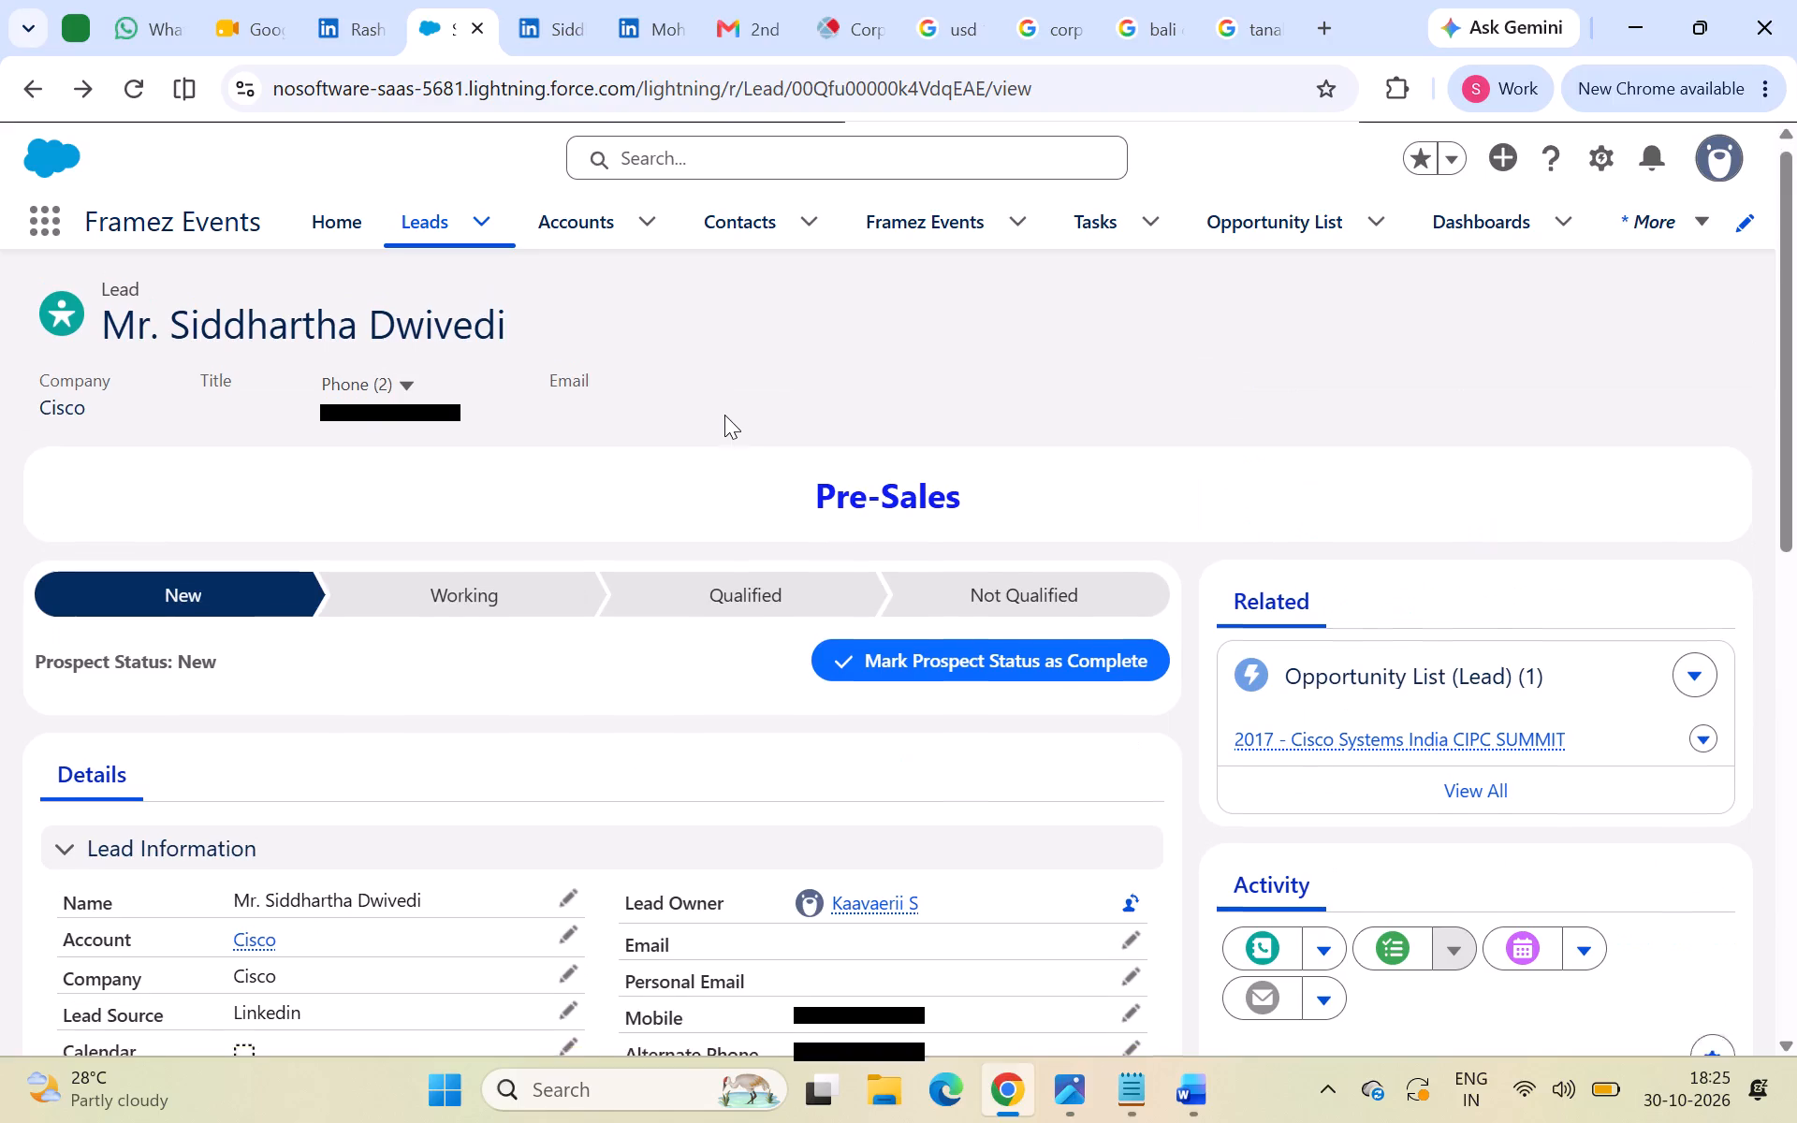
scroll(724, 415, down, 3)
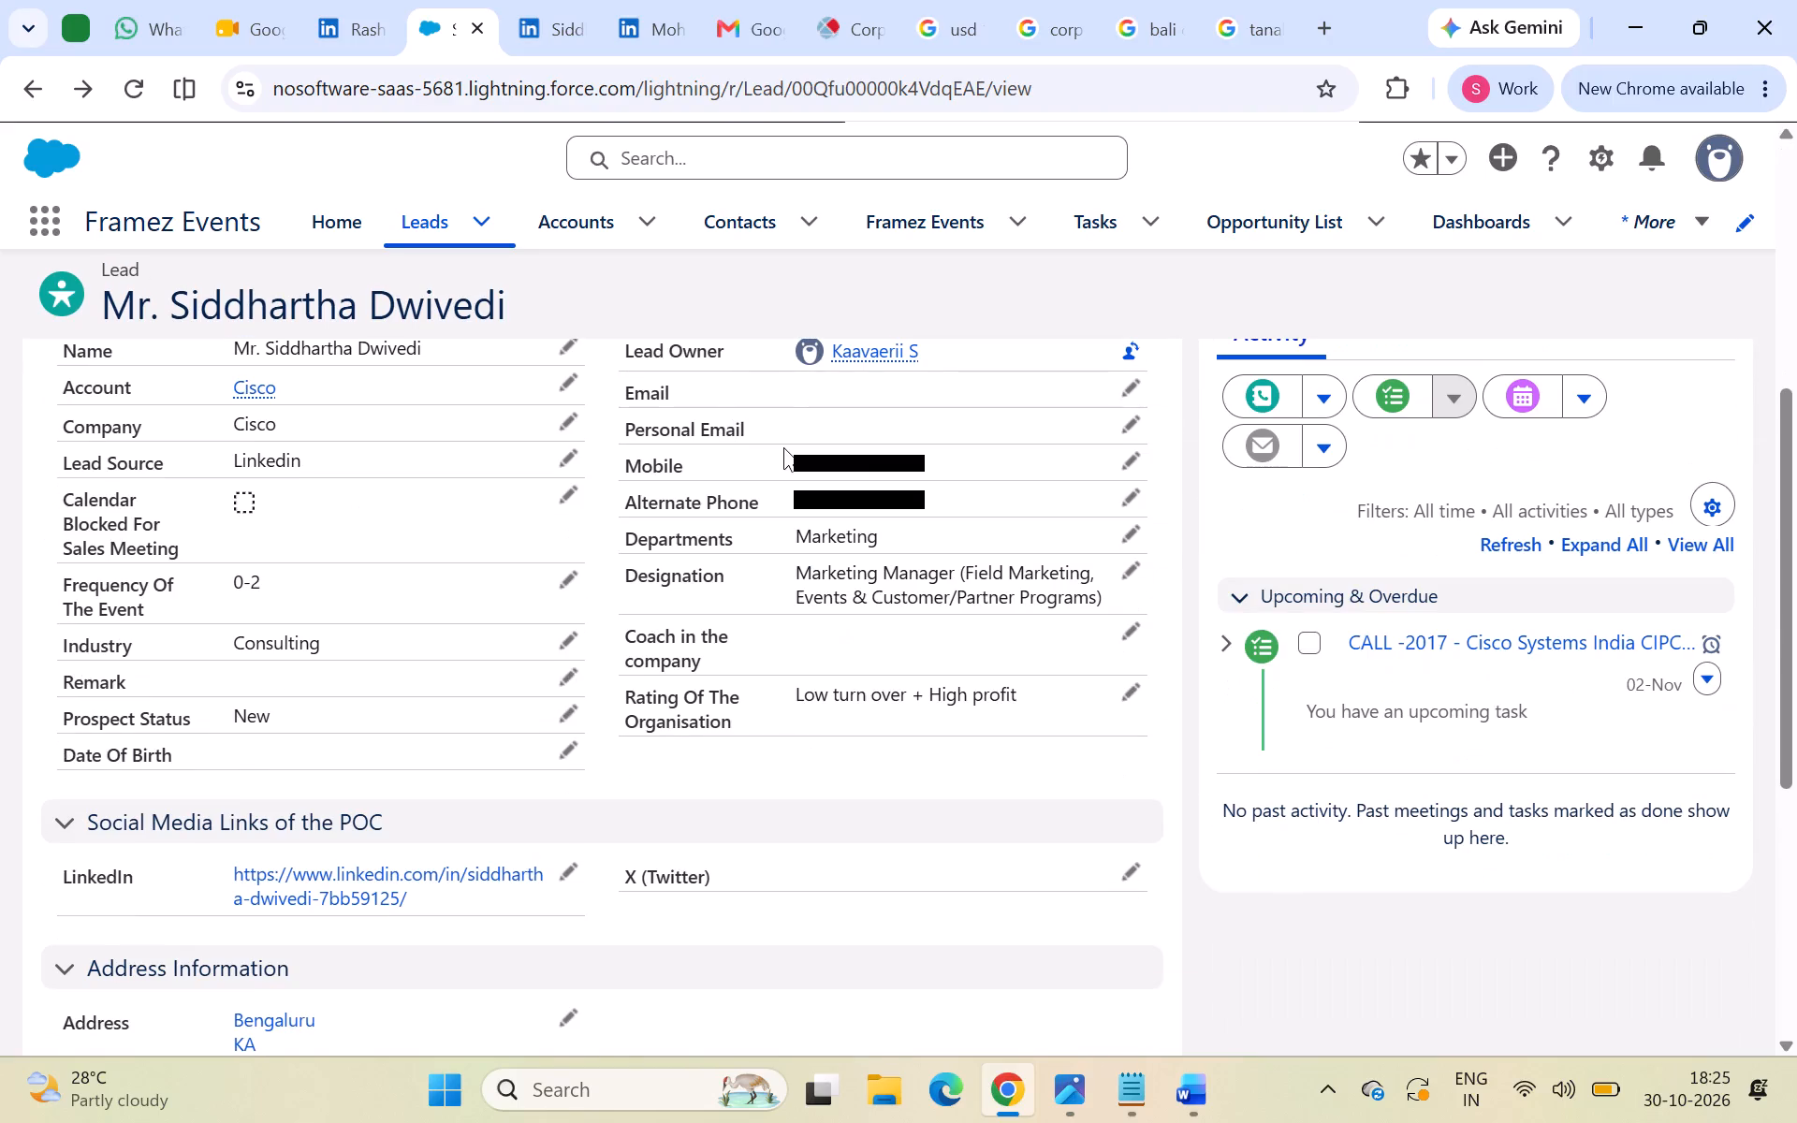
scroll(783, 447, up, 7)
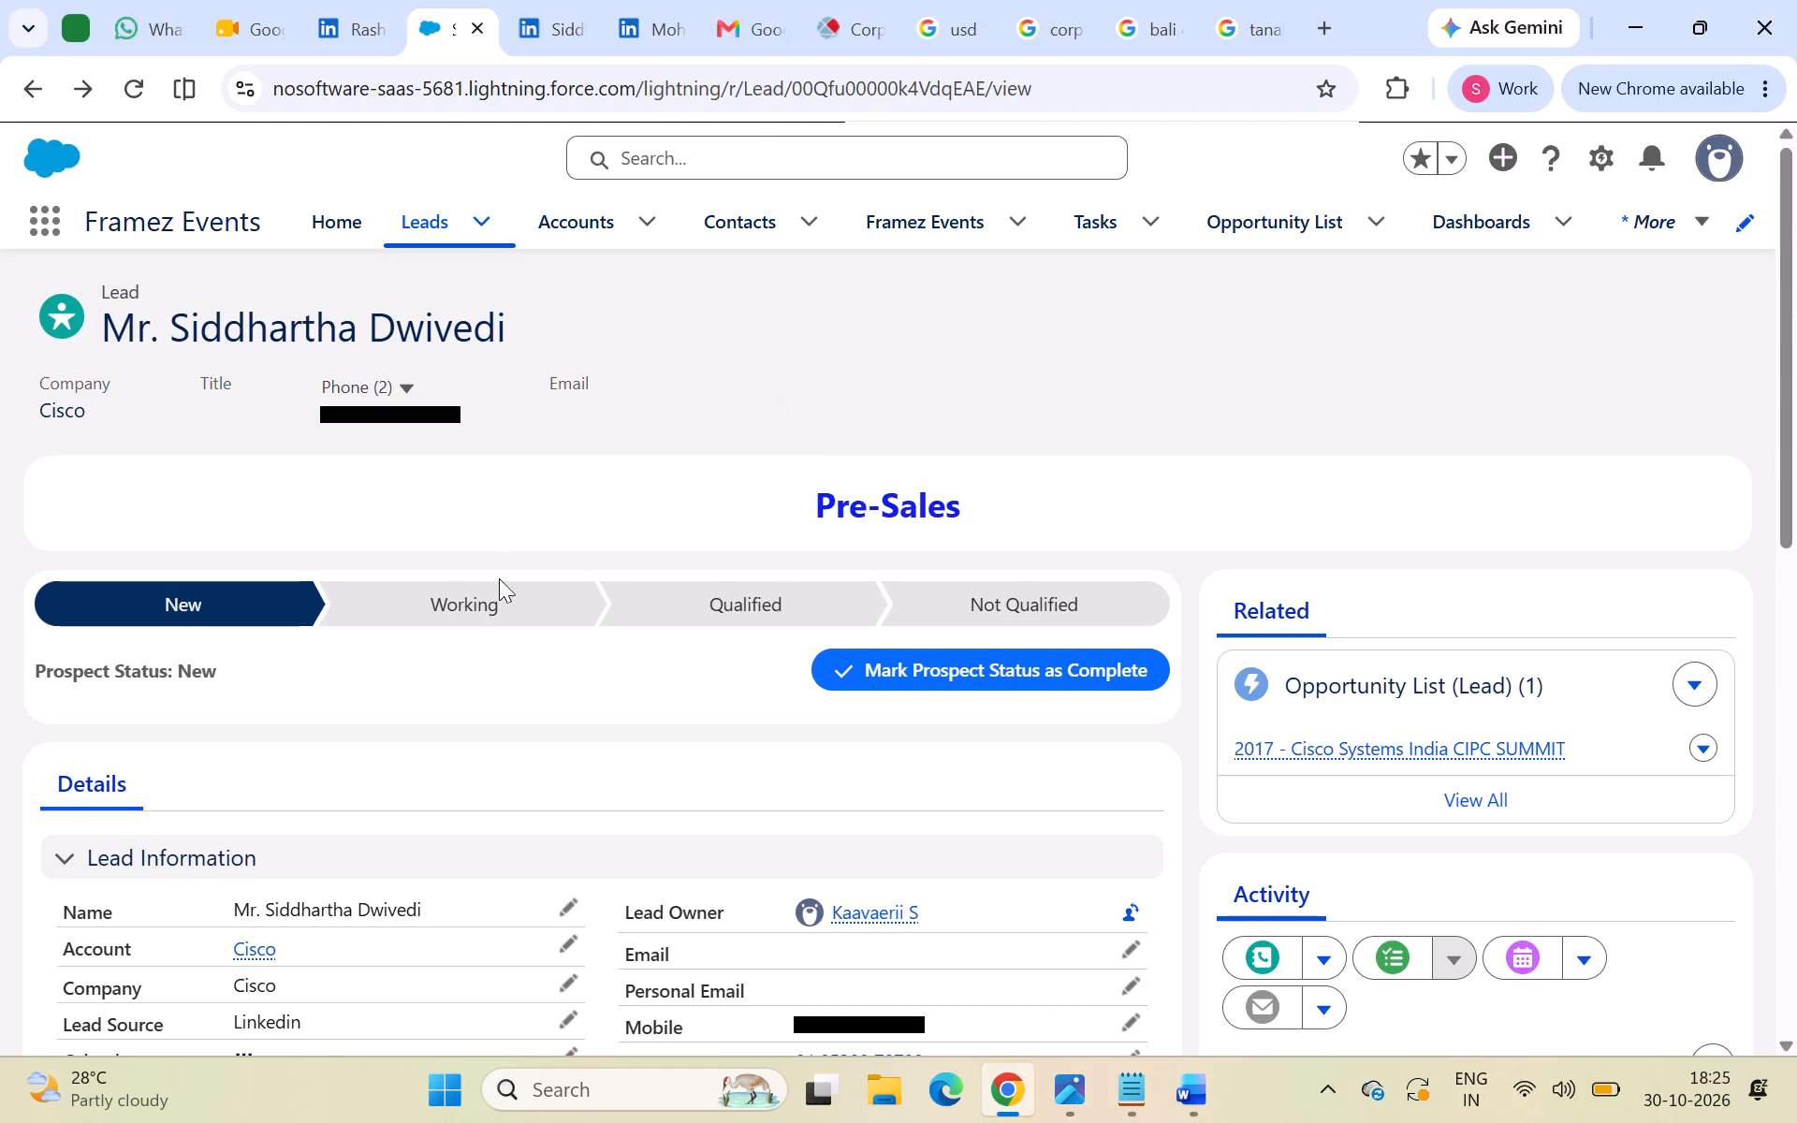
scroll(1716, 561, down, 5)
scroll(1471, 576, up, 2)
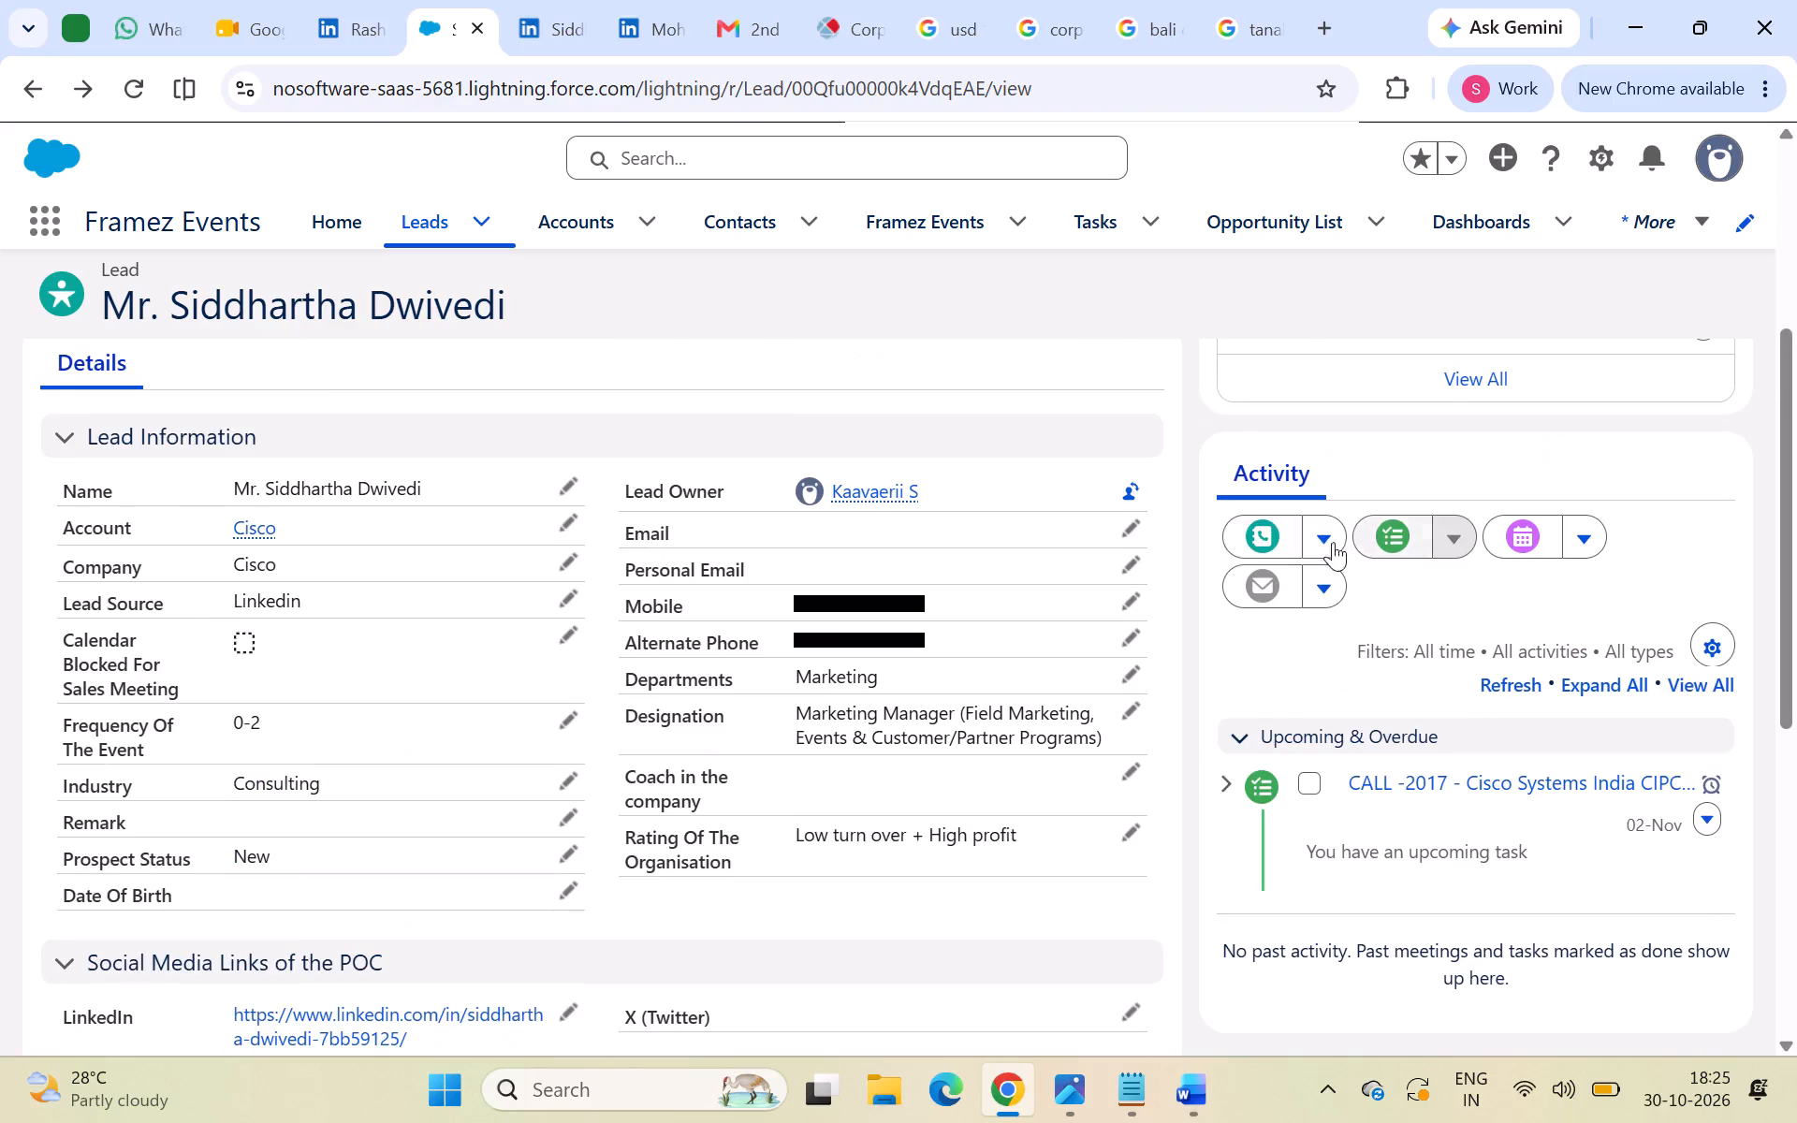
Log a call on the lead: "spoke regarding the given opportunity, he mentioned we need to empanel and only then he can start working on event with us".
click(1277, 528)
click(1267, 699)
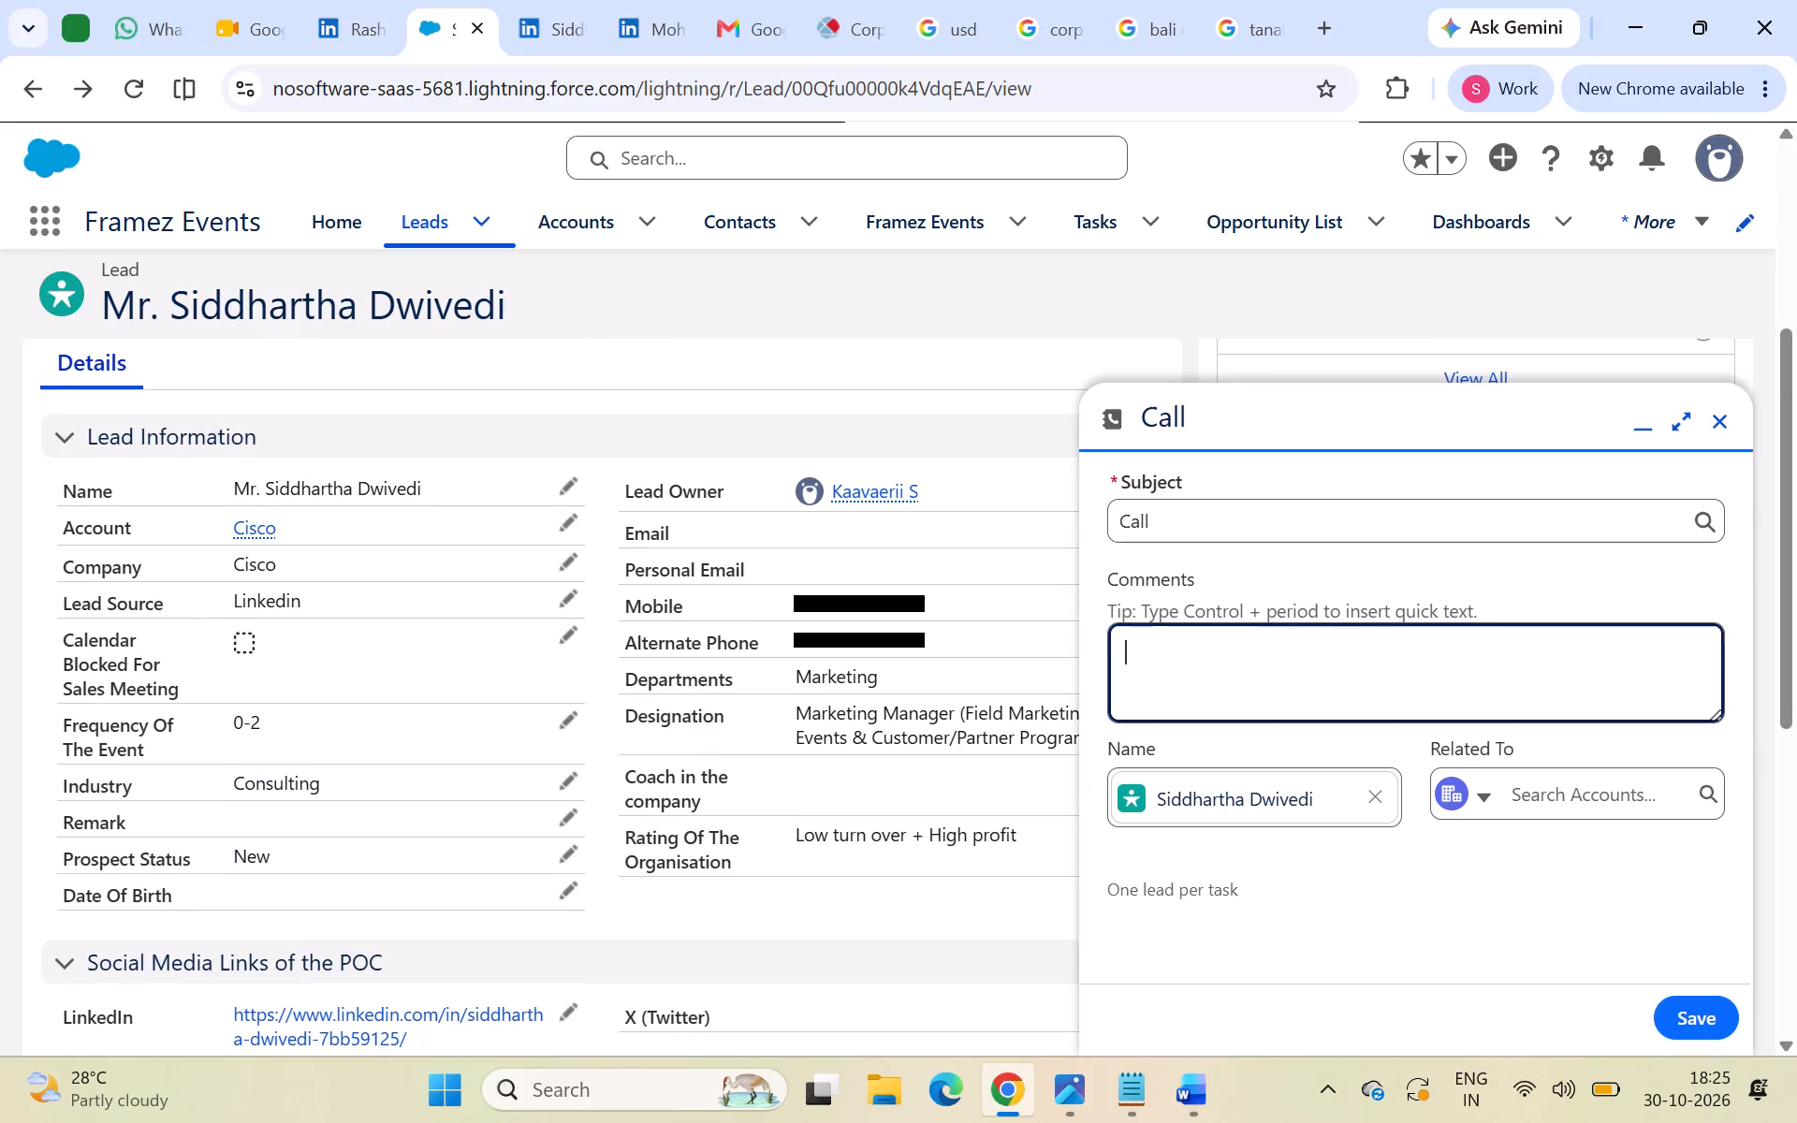
text(spoke regarding the)
key(space)
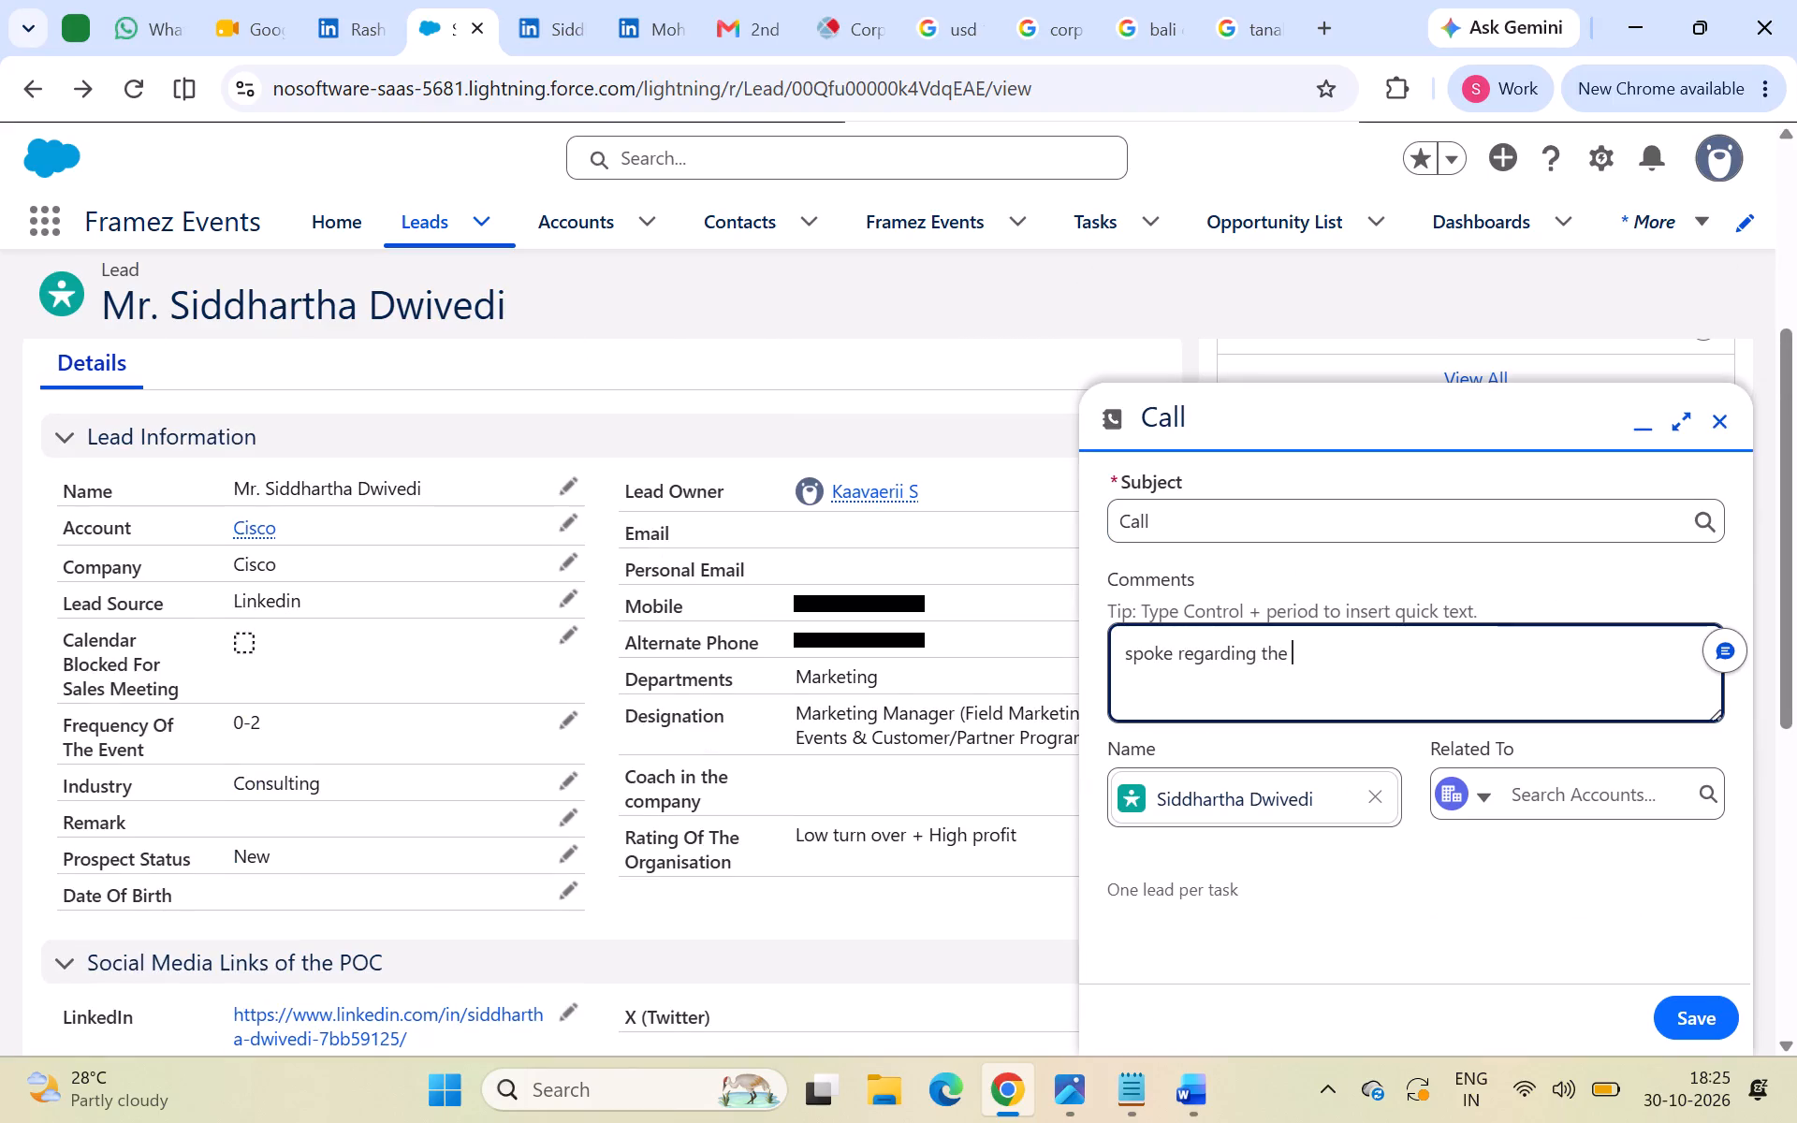
text(given)
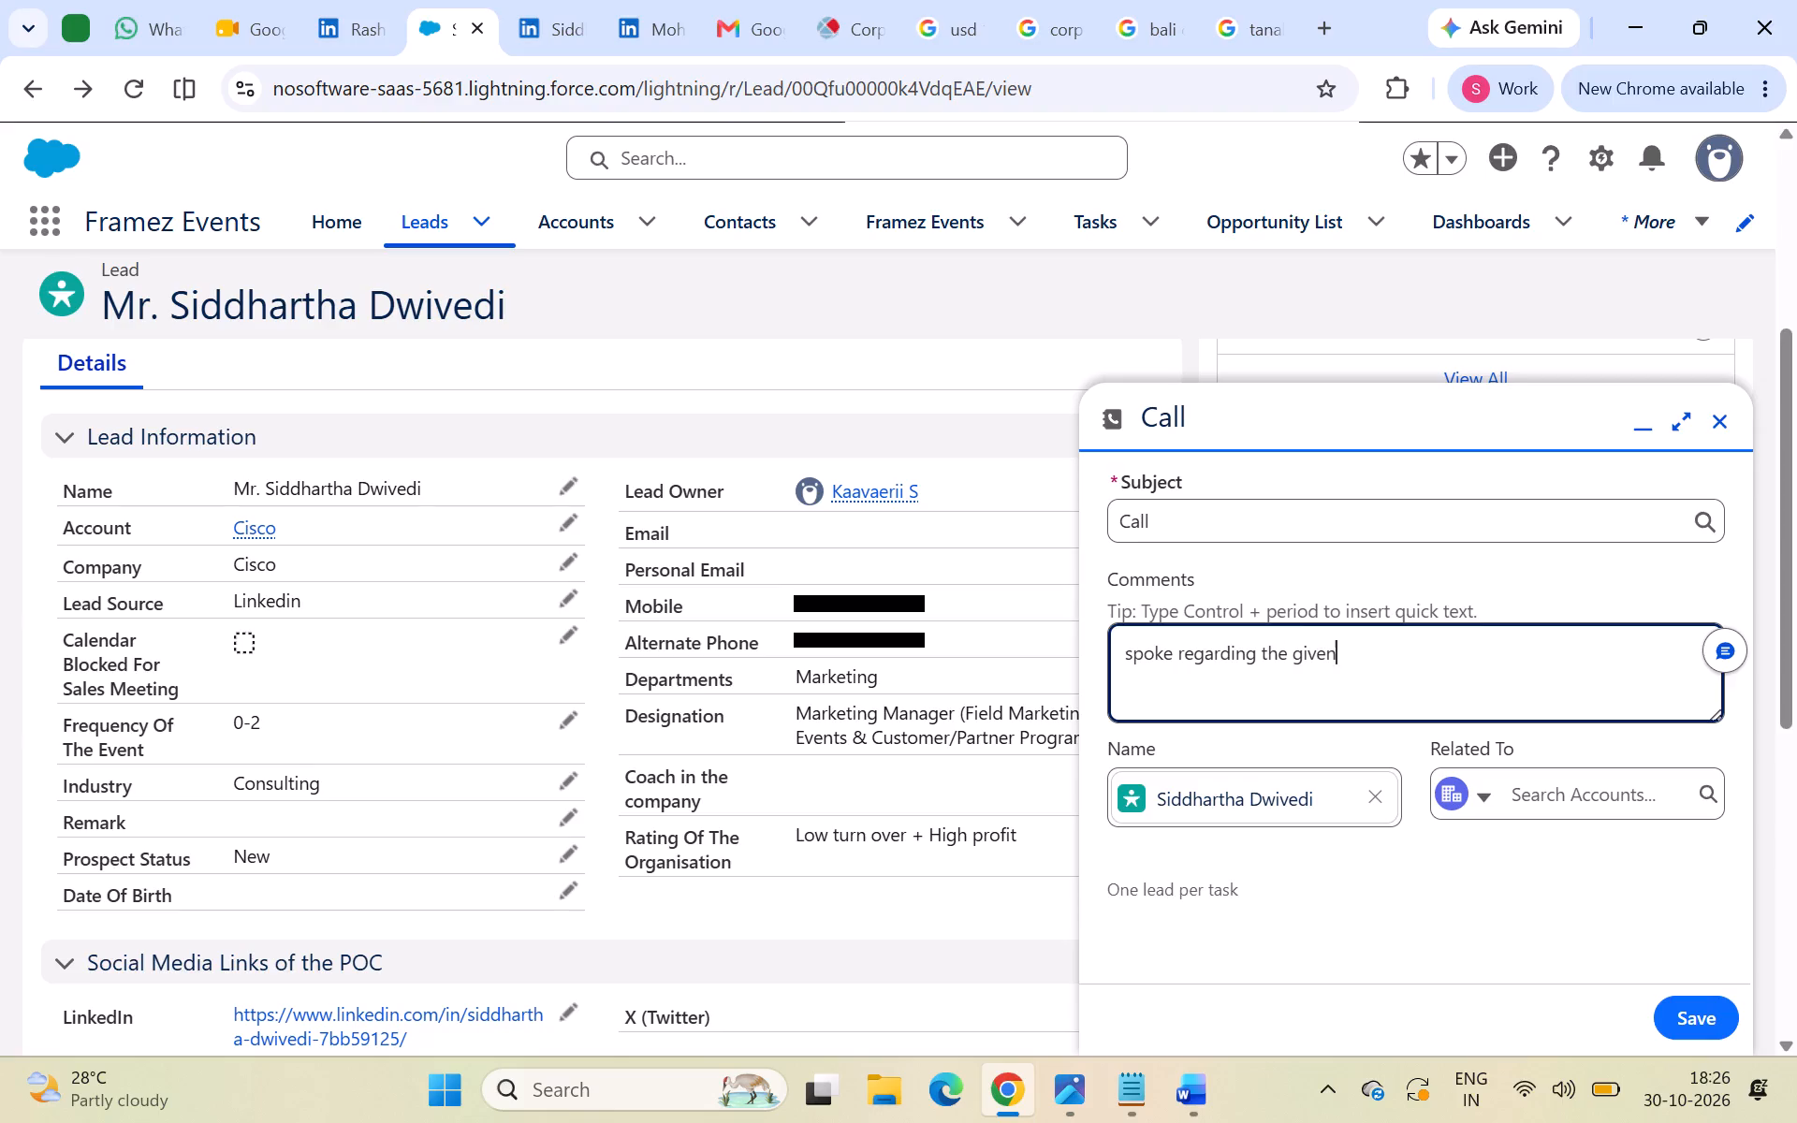
key(space)
text(opportunity,)
key(space)
text(he mentiond)
key(BackSpace)
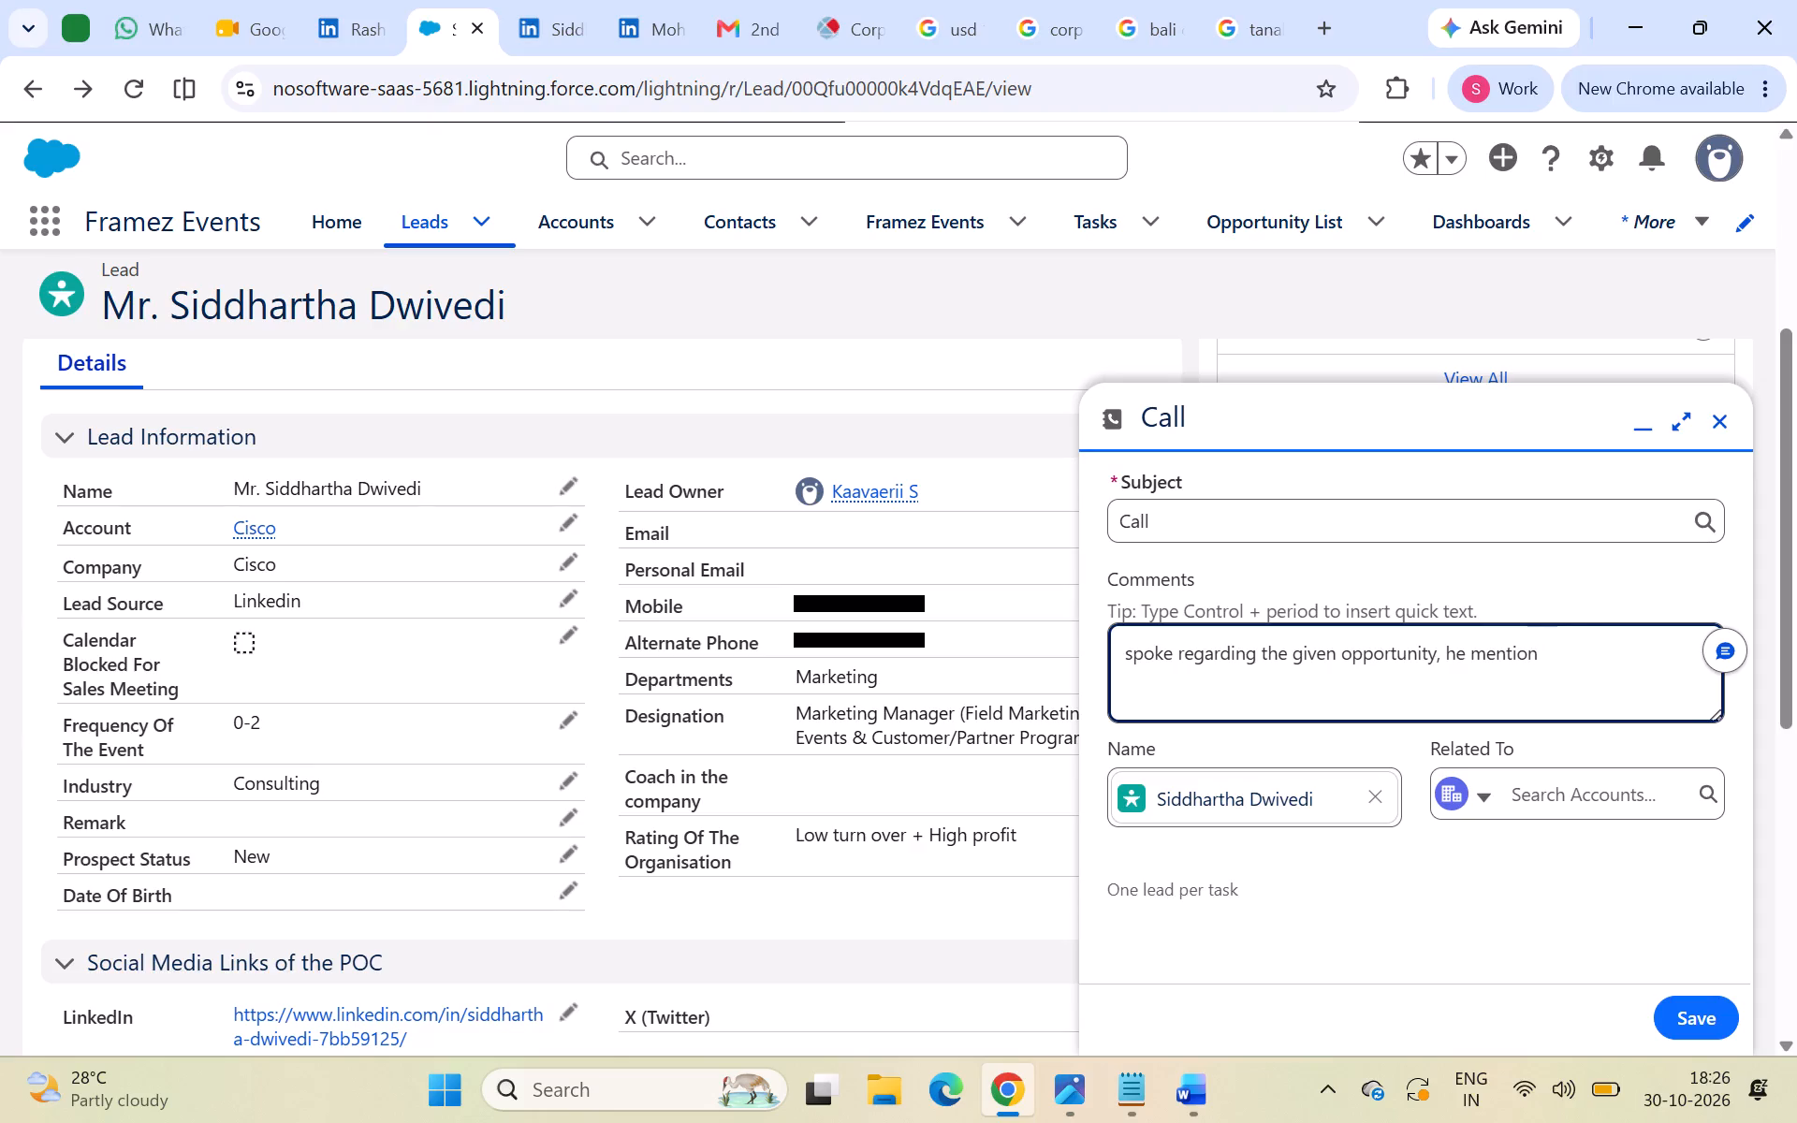
text(ed h)
key(BackSpace)
text(we need to empanel and)
key(space)
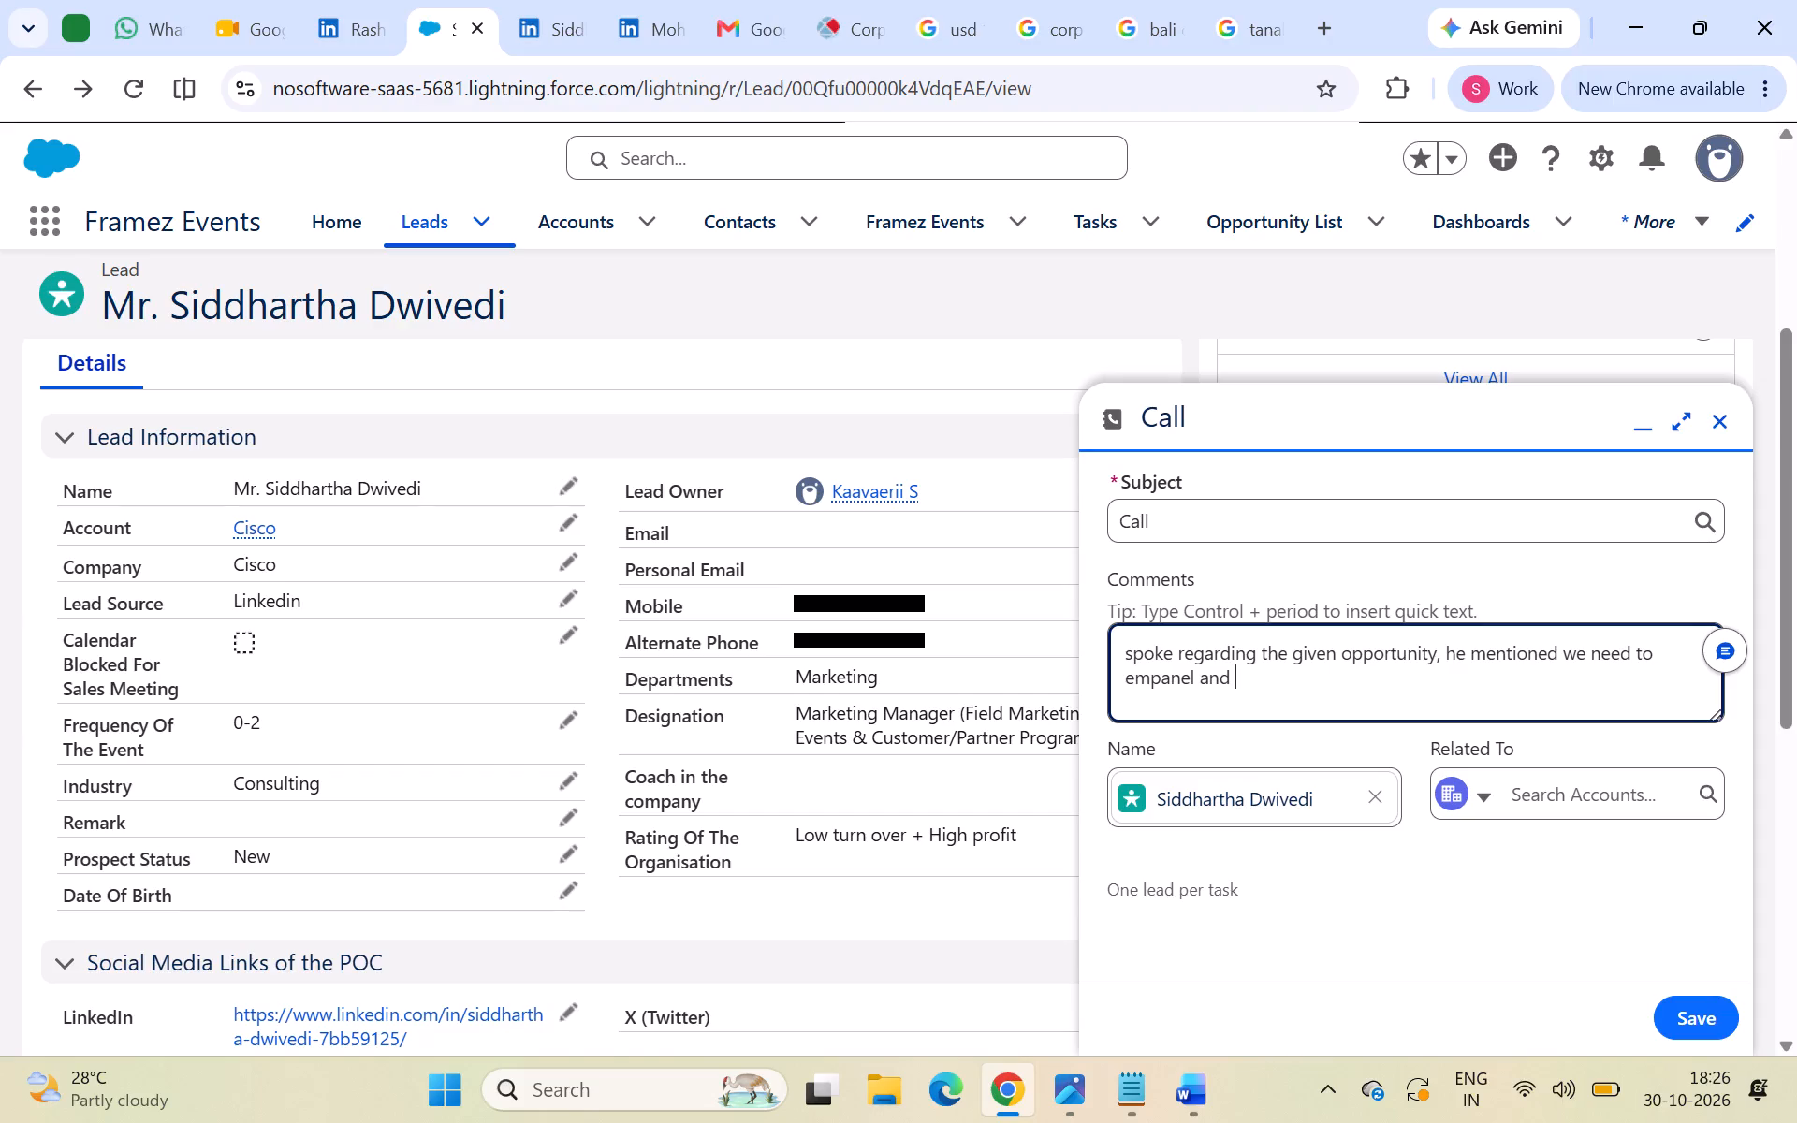
text(only then he can start working on th)
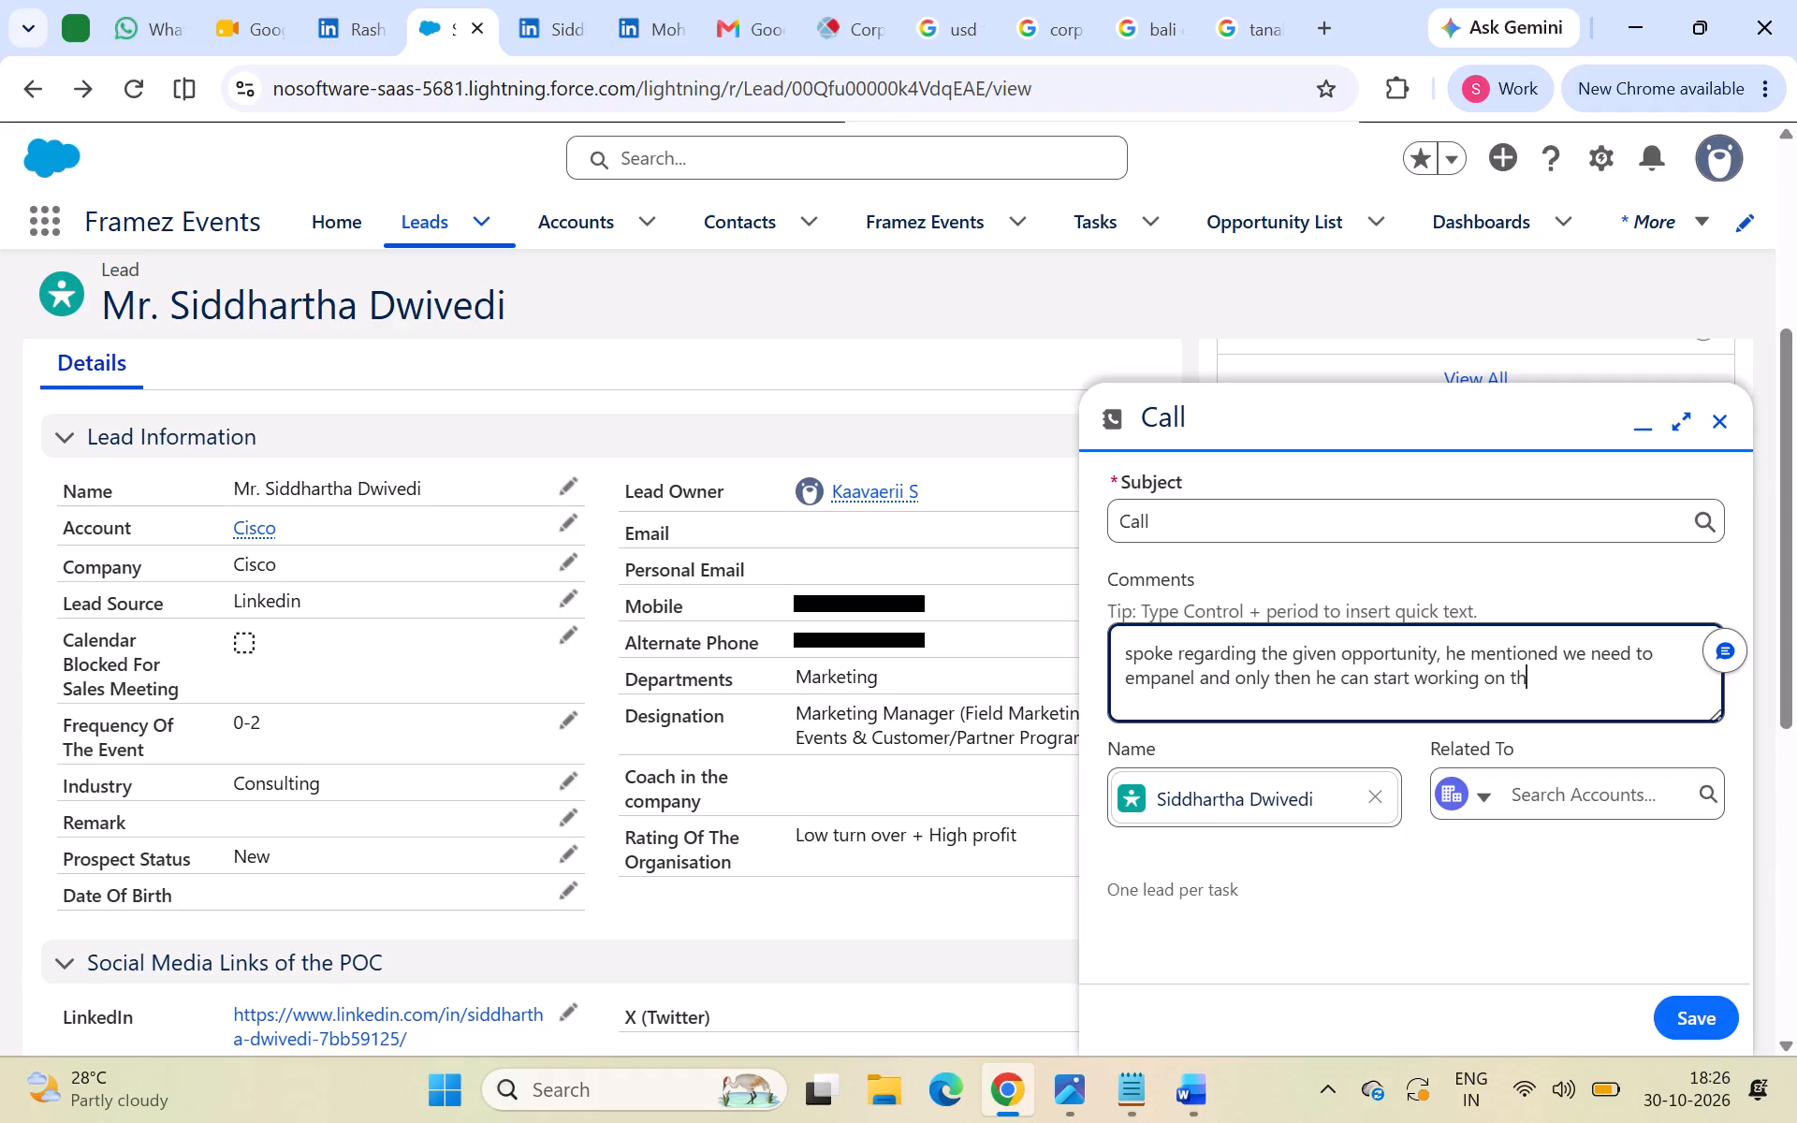
key(BackSpace)
key(BackSpace)
text(event with us)
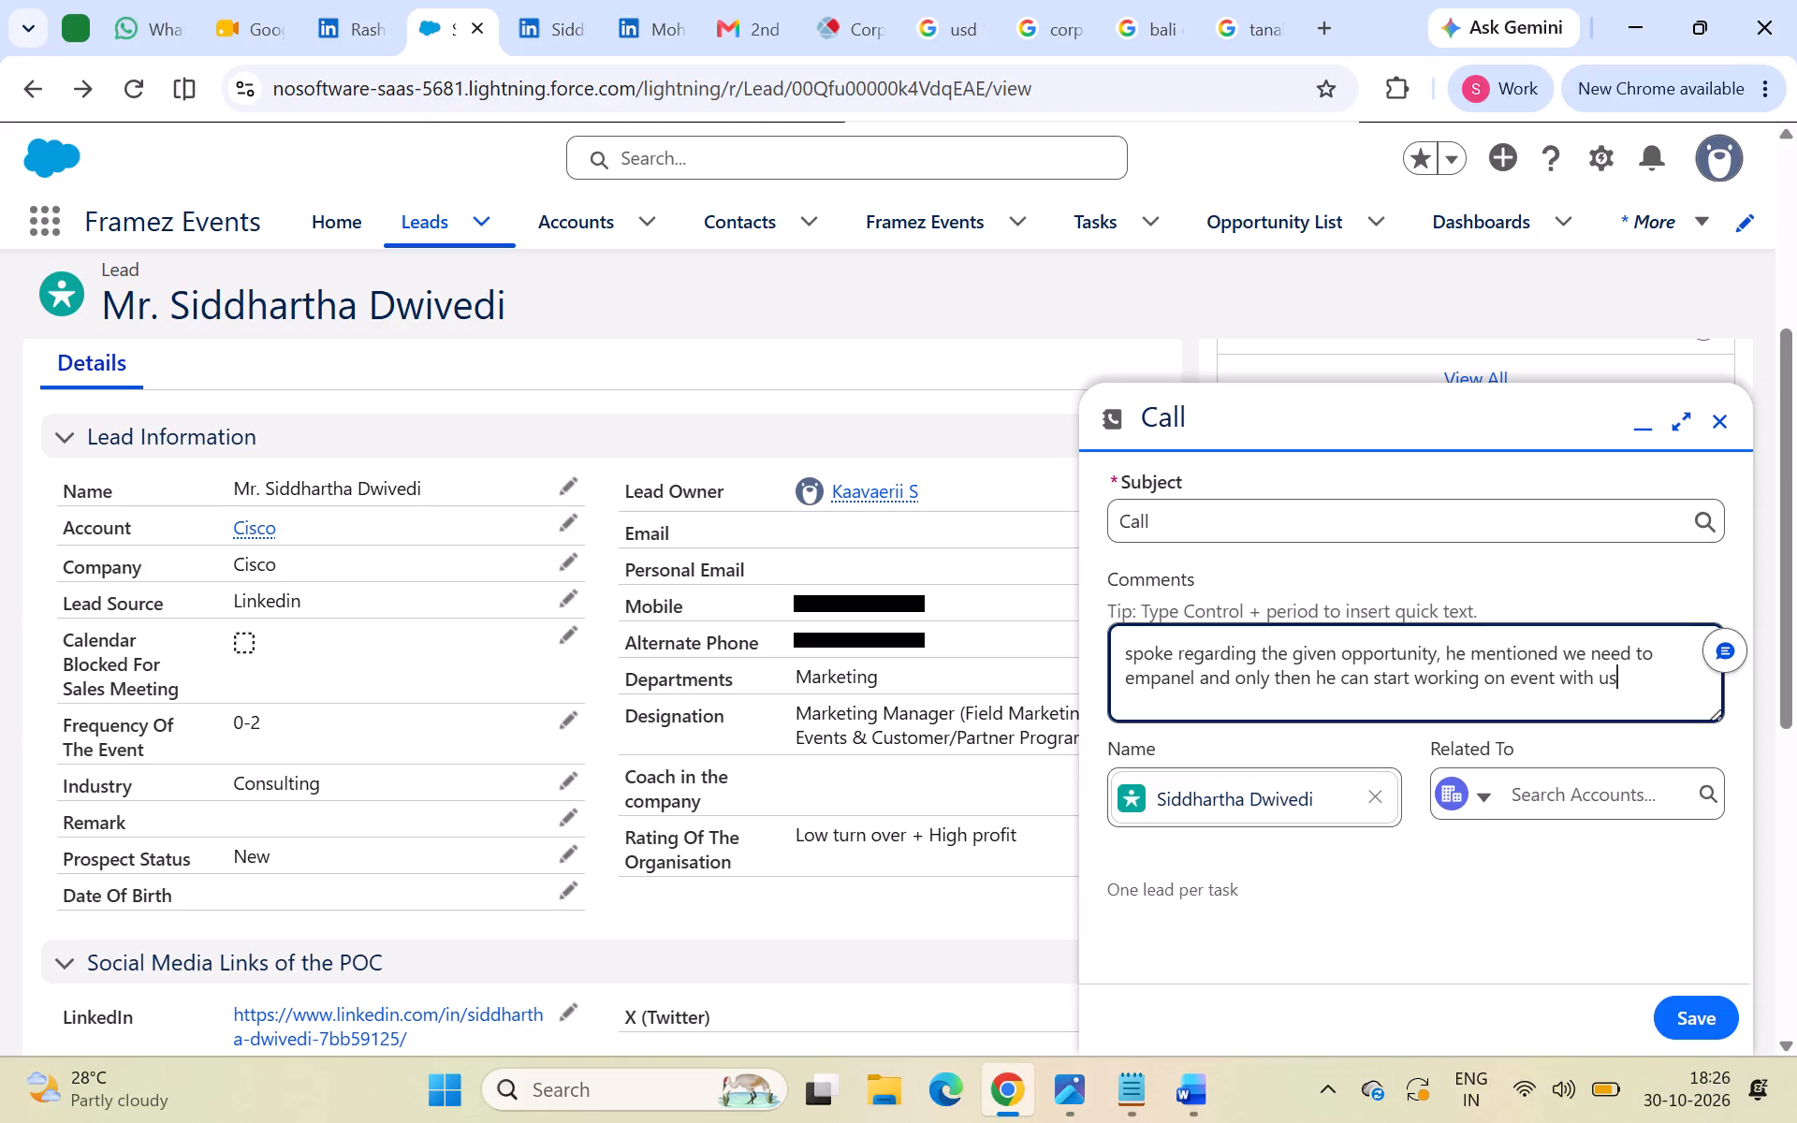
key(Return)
click(1731, 1014)
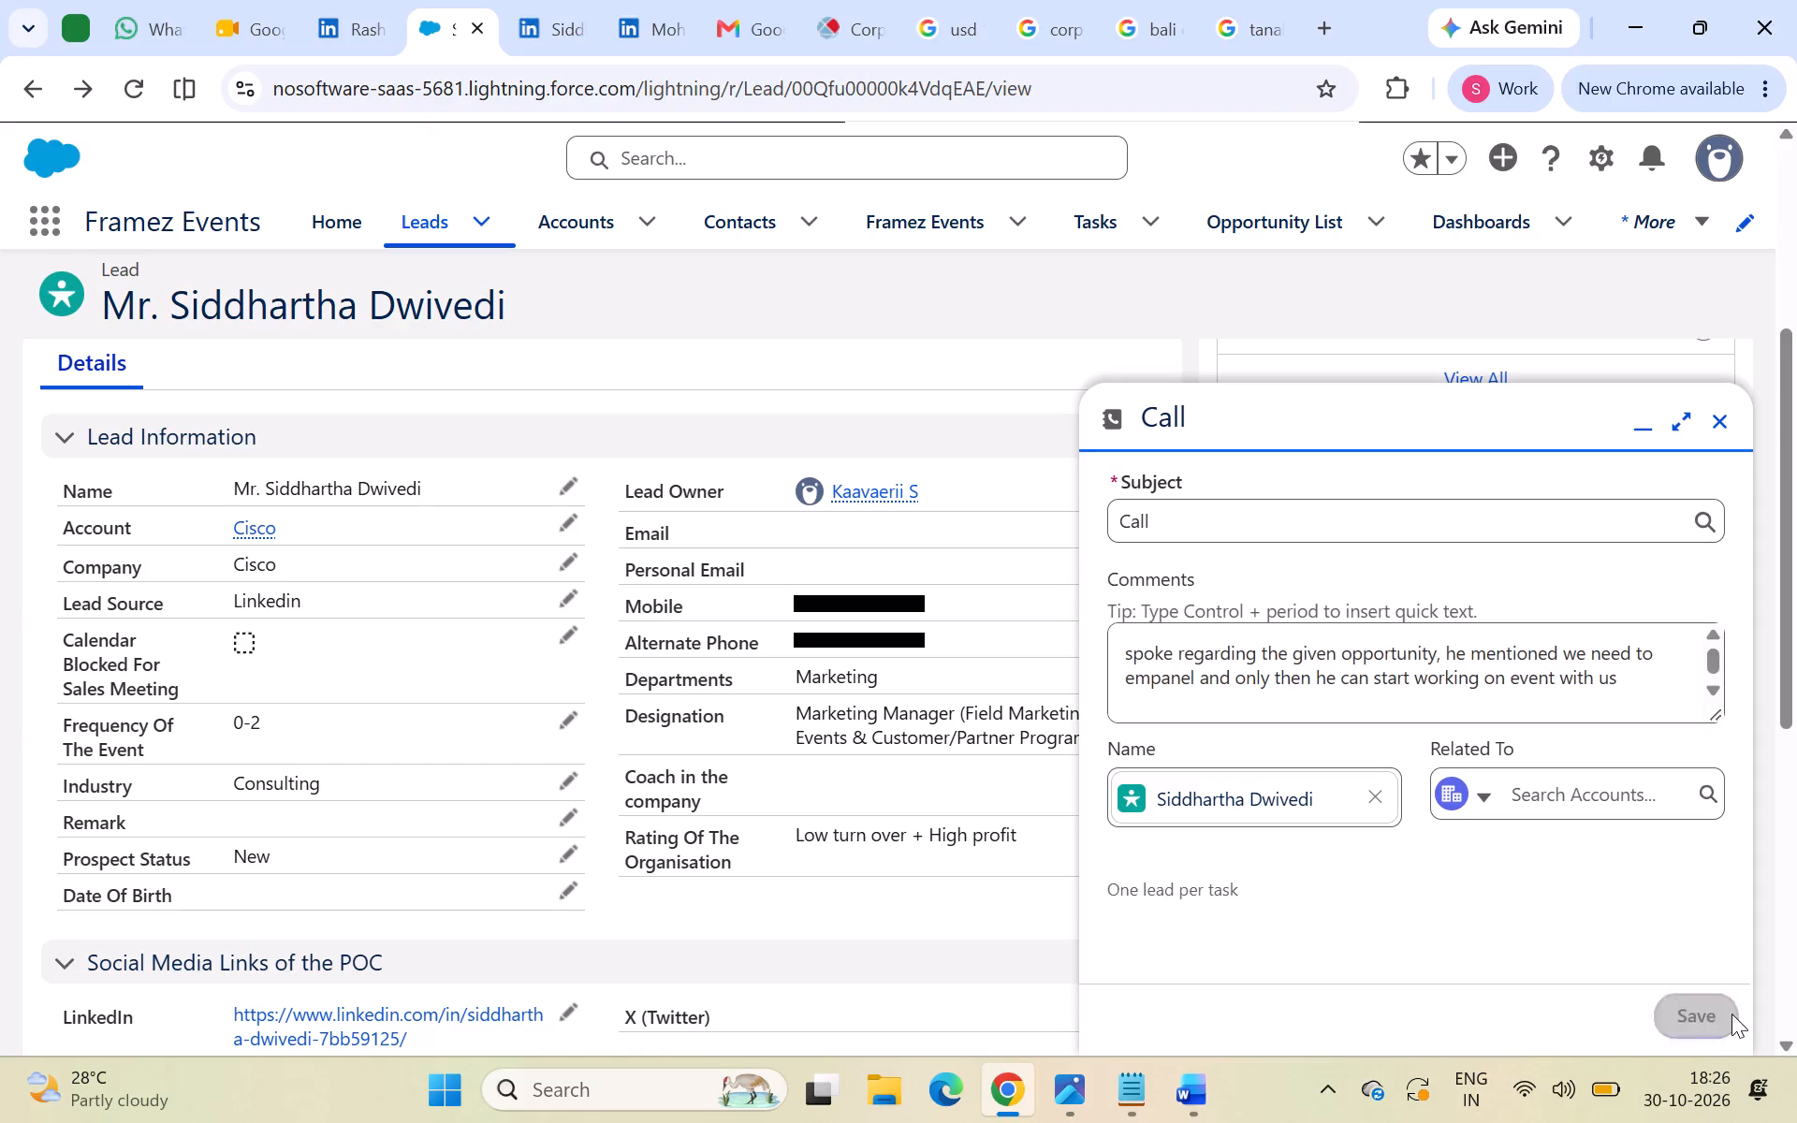
Return from the Cisco lead to the old-client call search results and expand the Tasks results to the full list.
click(23, 96)
click(34, 91)
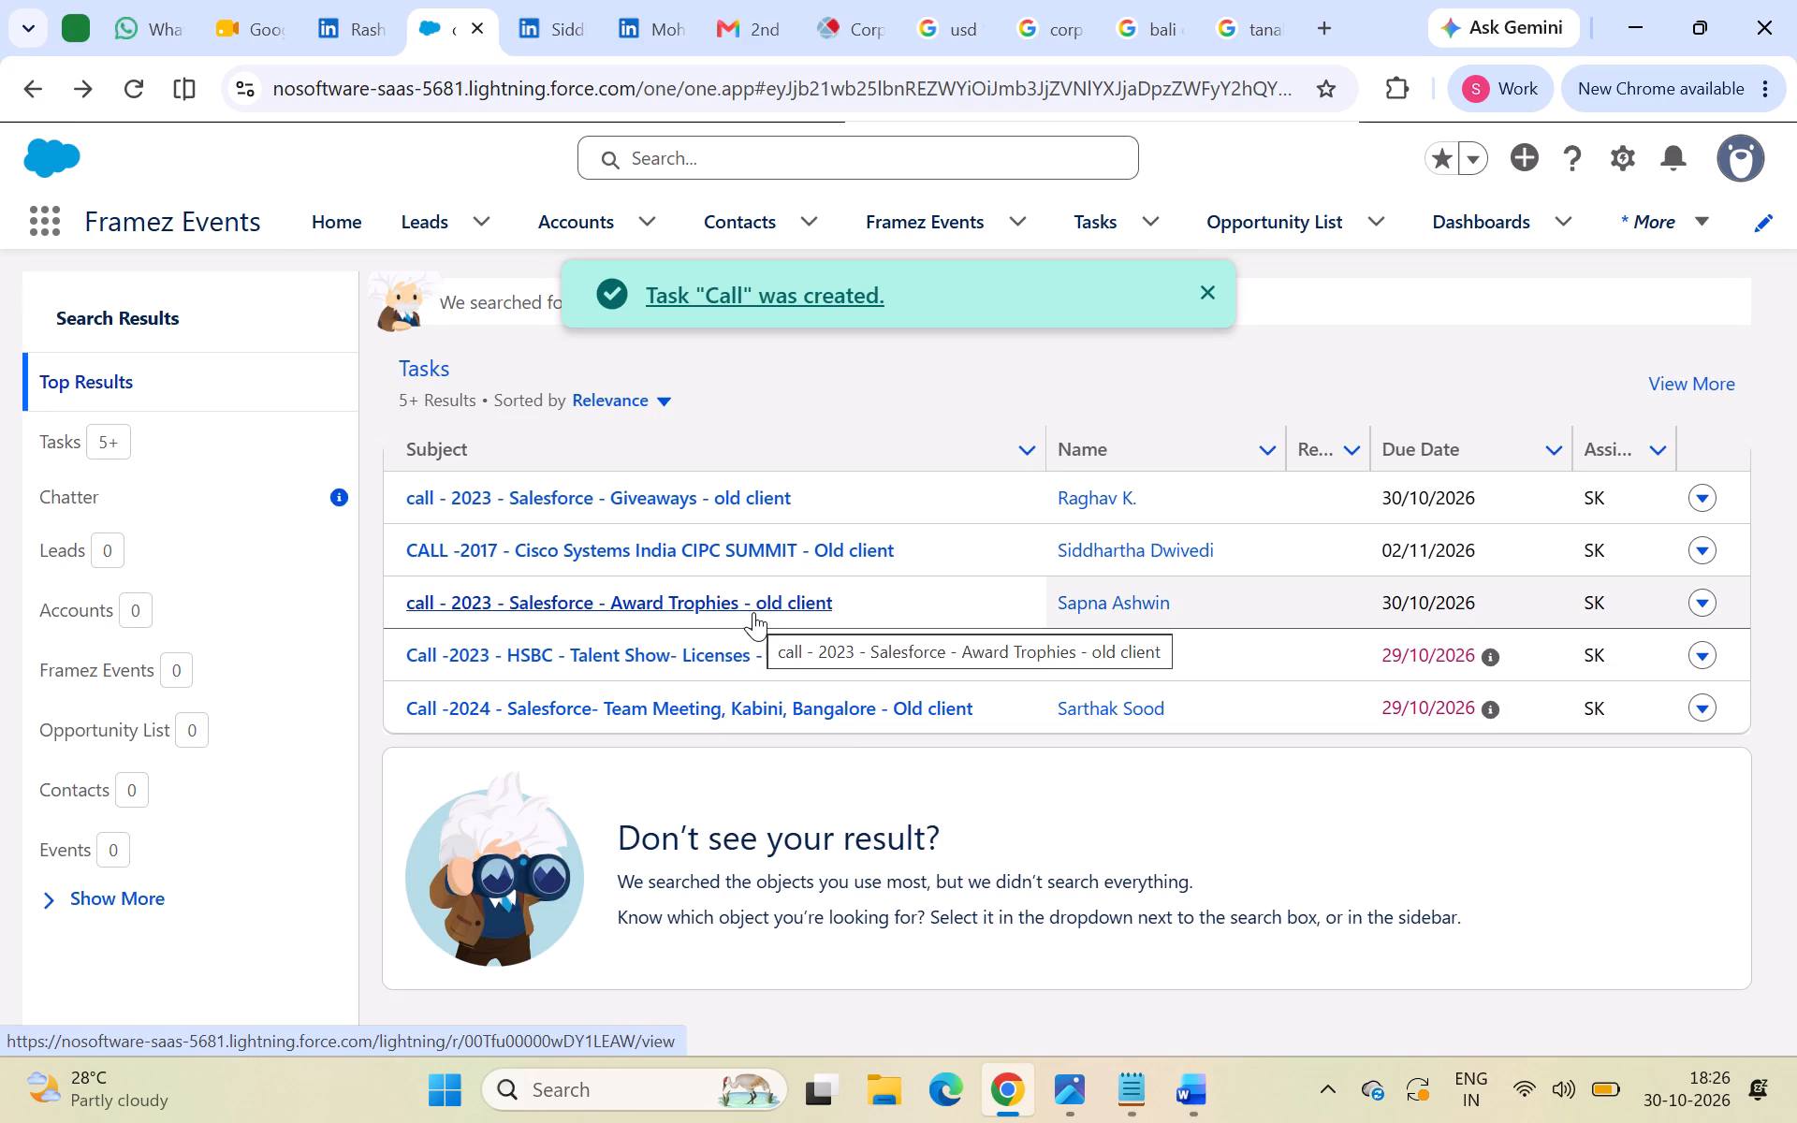
click(1679, 397)
click(1680, 392)
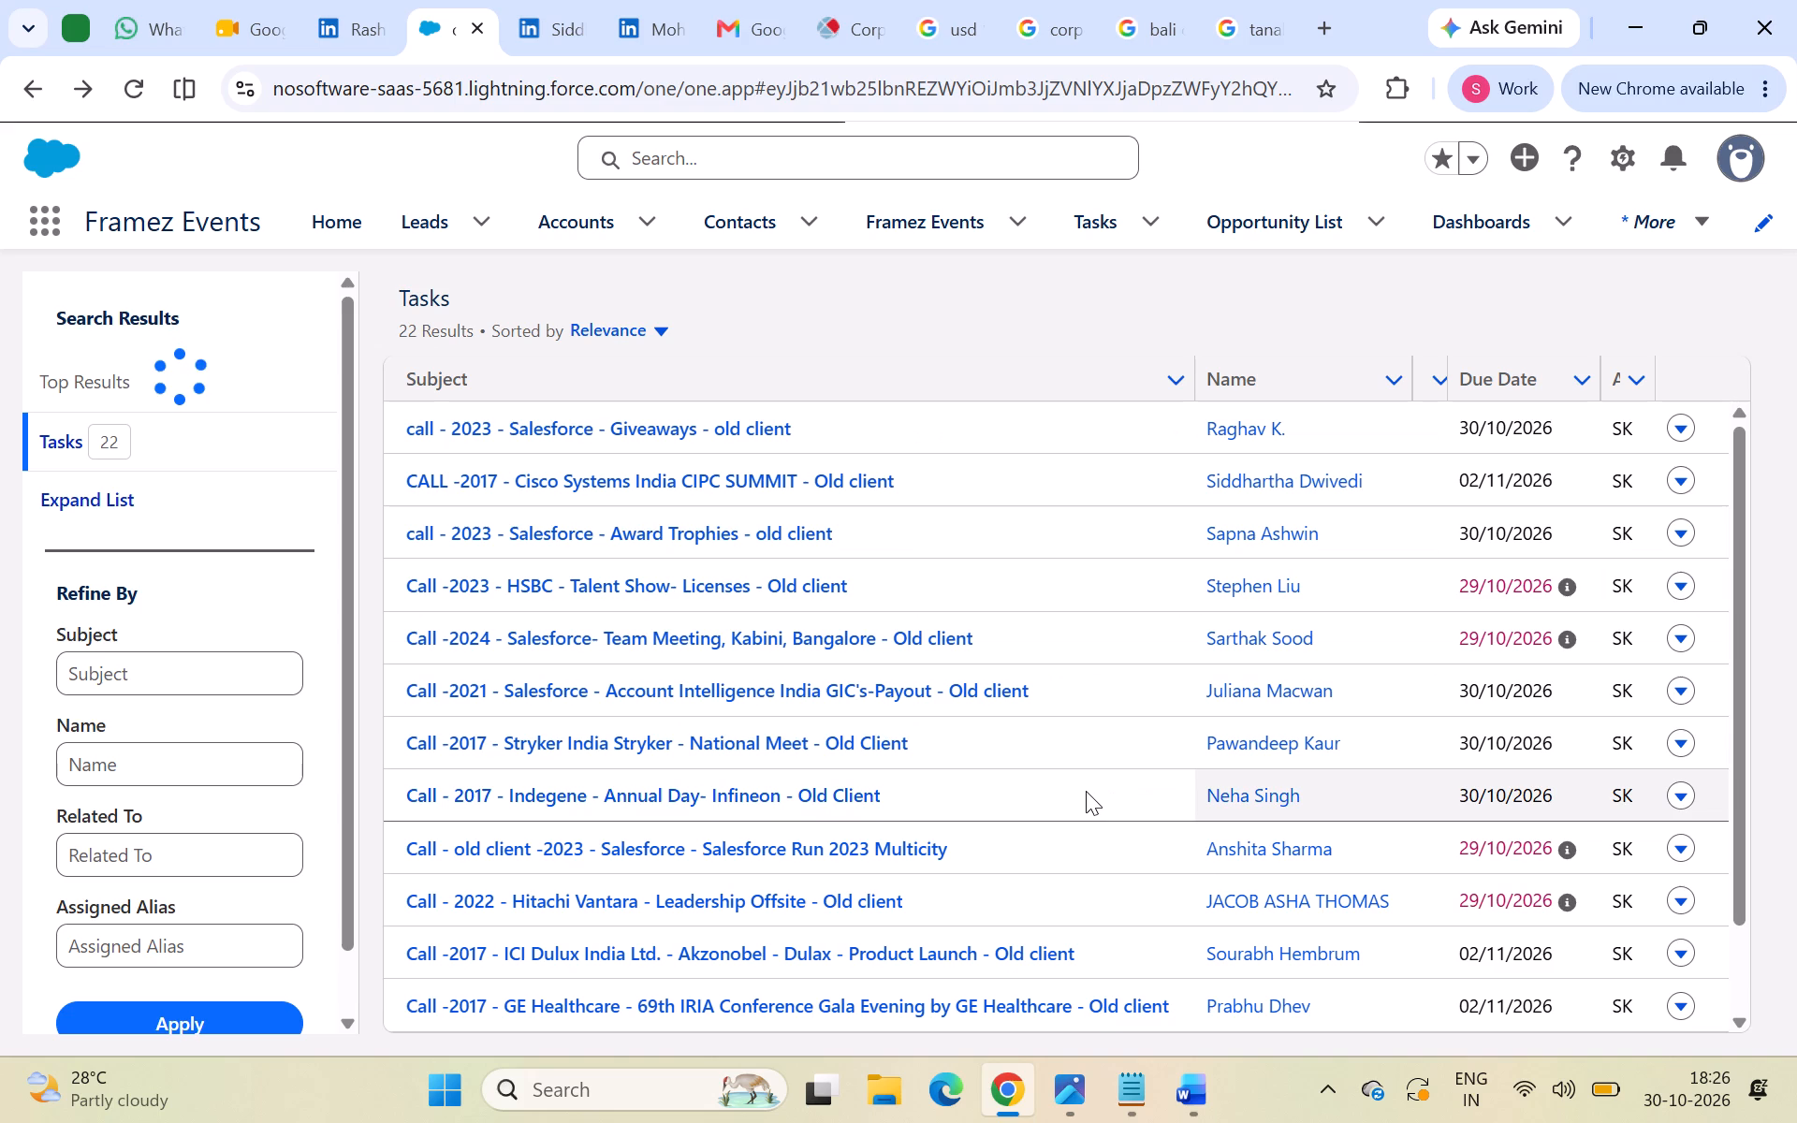
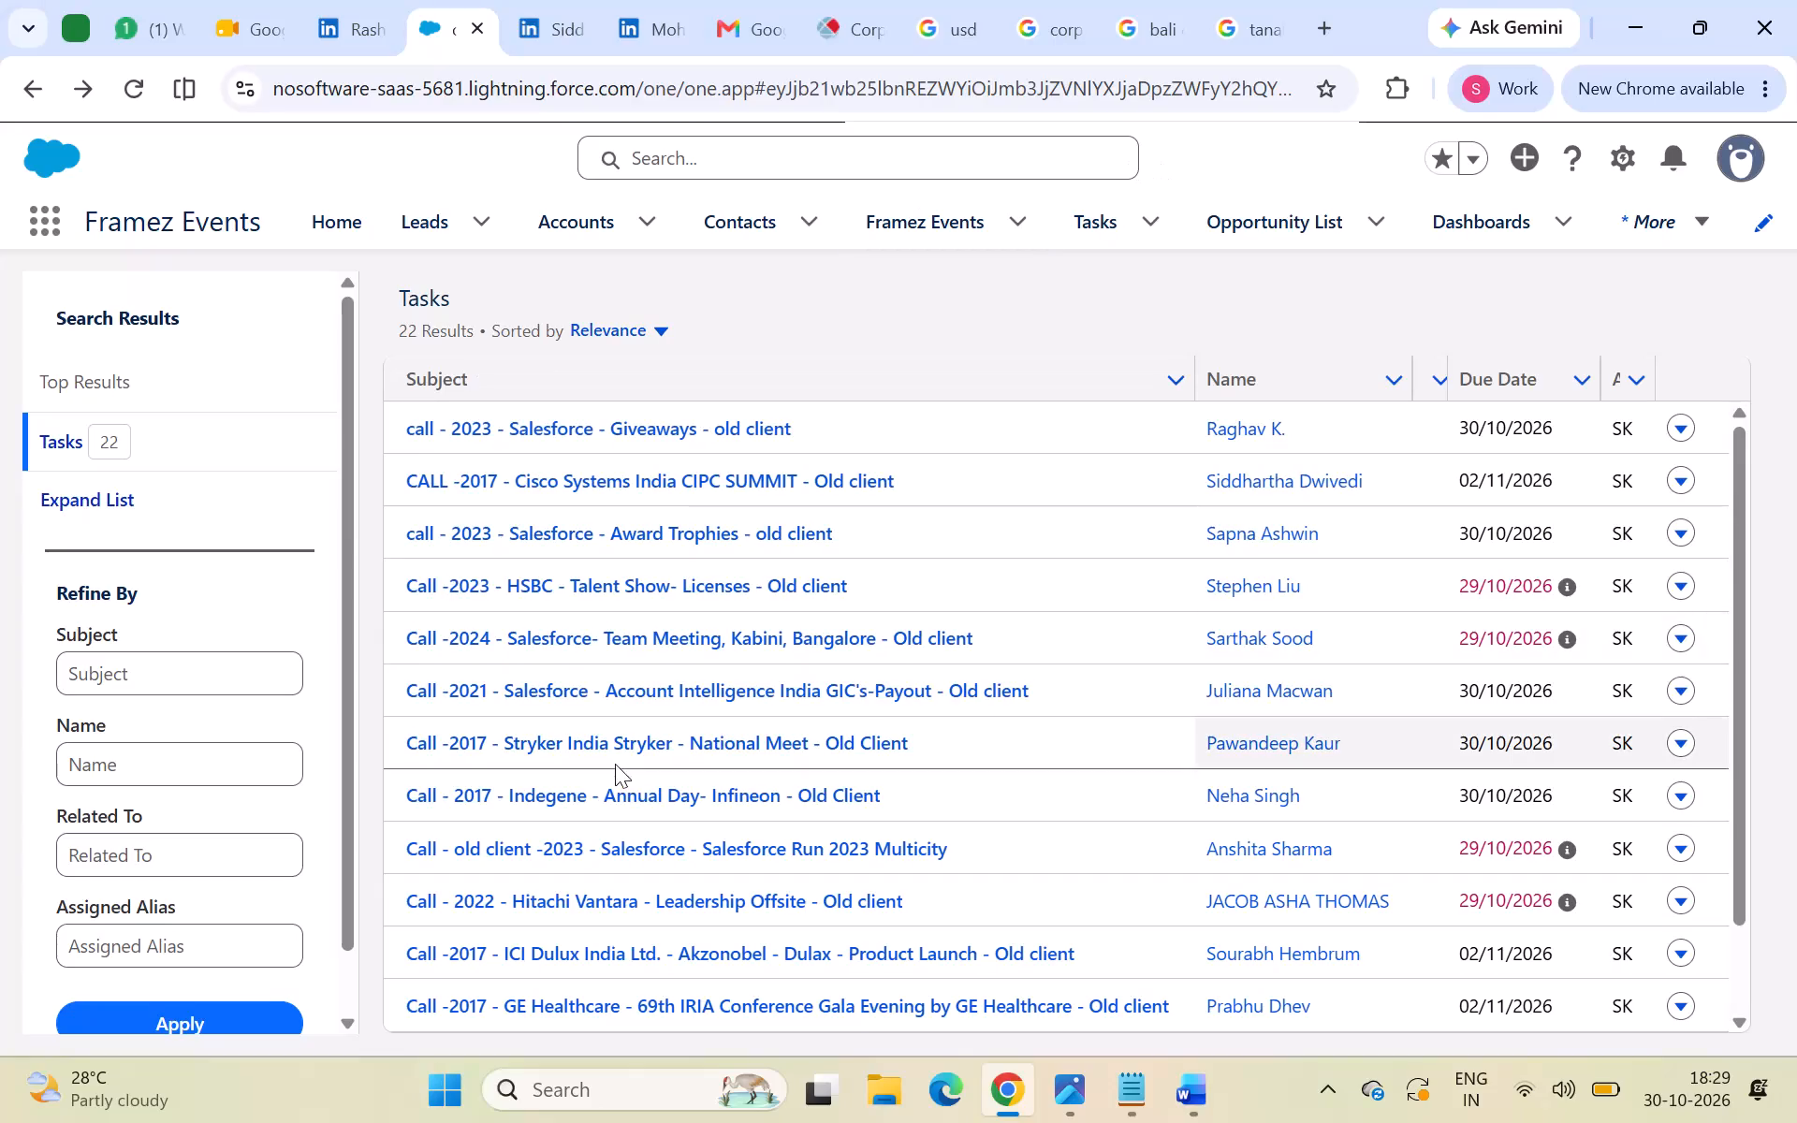
Look through the old-client call tasks in the search results for the next one to follow up.
scroll(738, 751, down, 6)
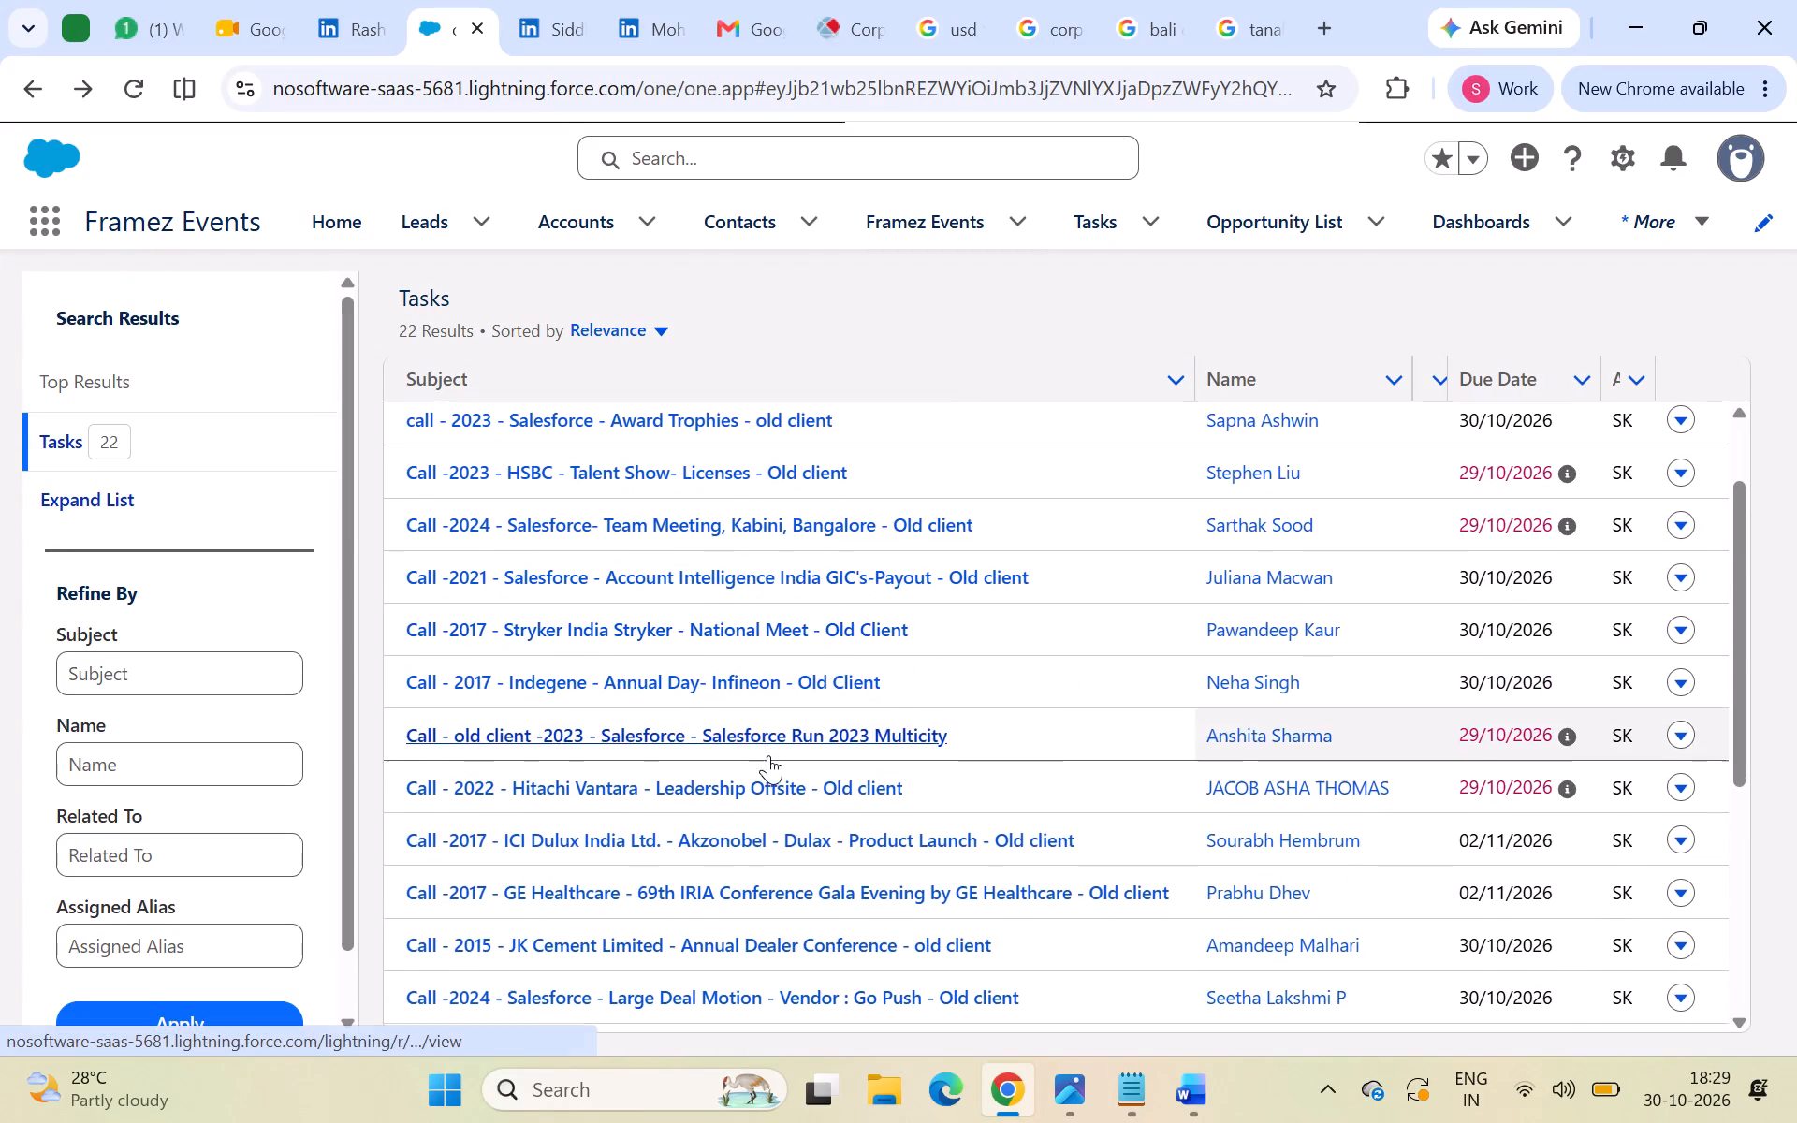
scroll(768, 755, down, 2)
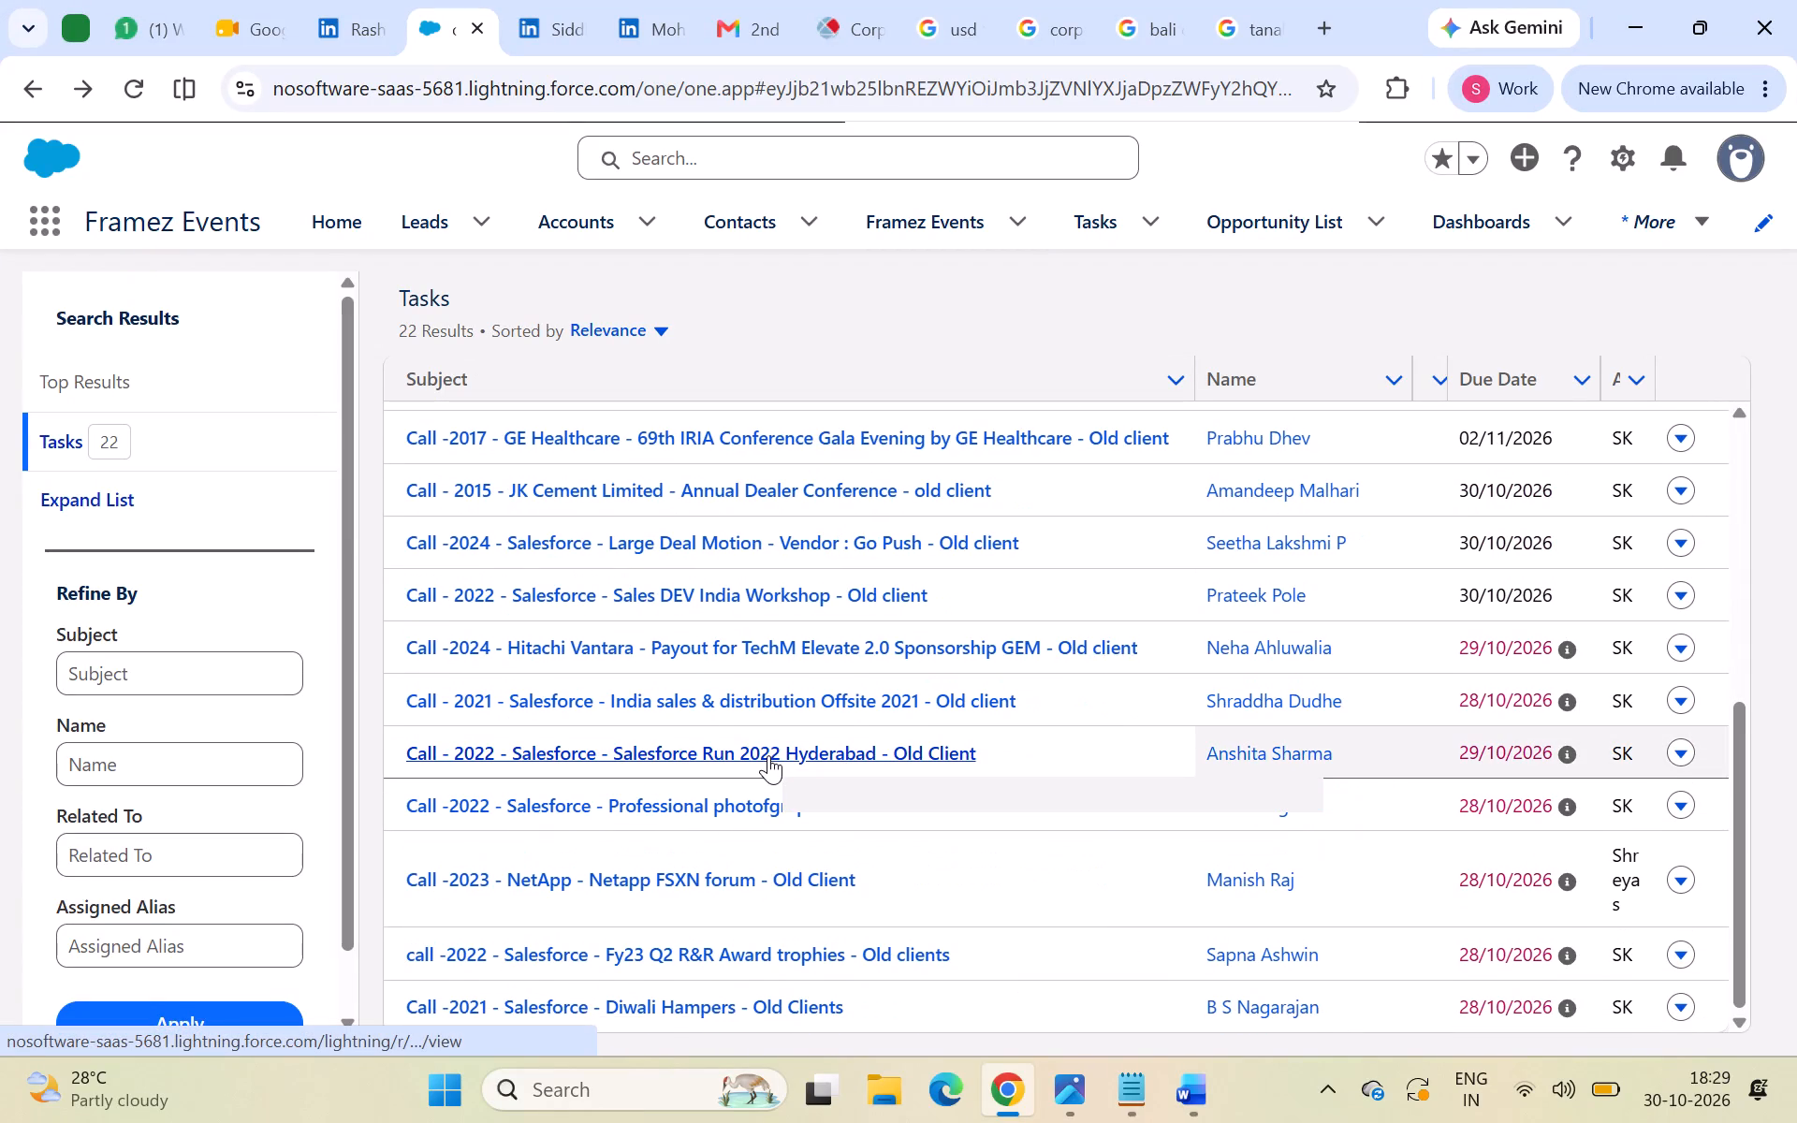
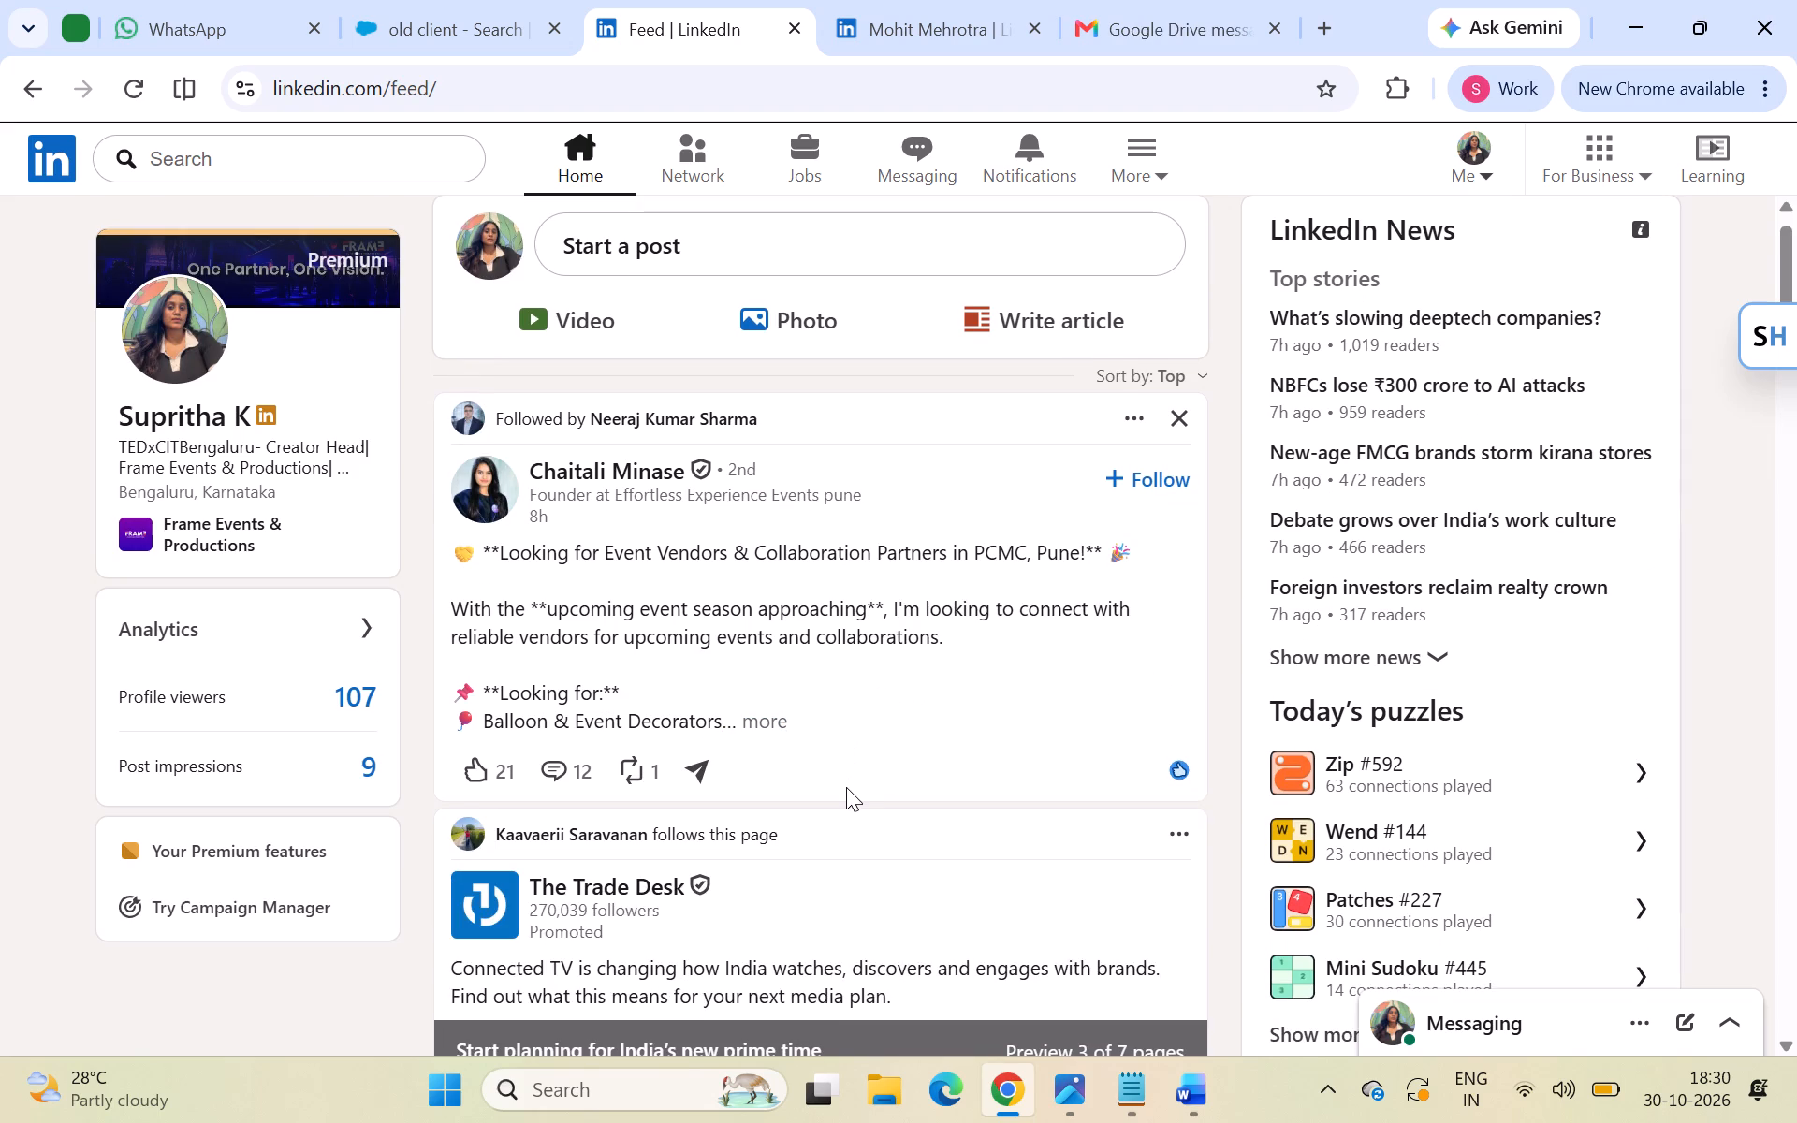
Expand the event-vendor collaboration post in the LinkedIn feed, then refresh the feed and browse its posts.
click(768, 723)
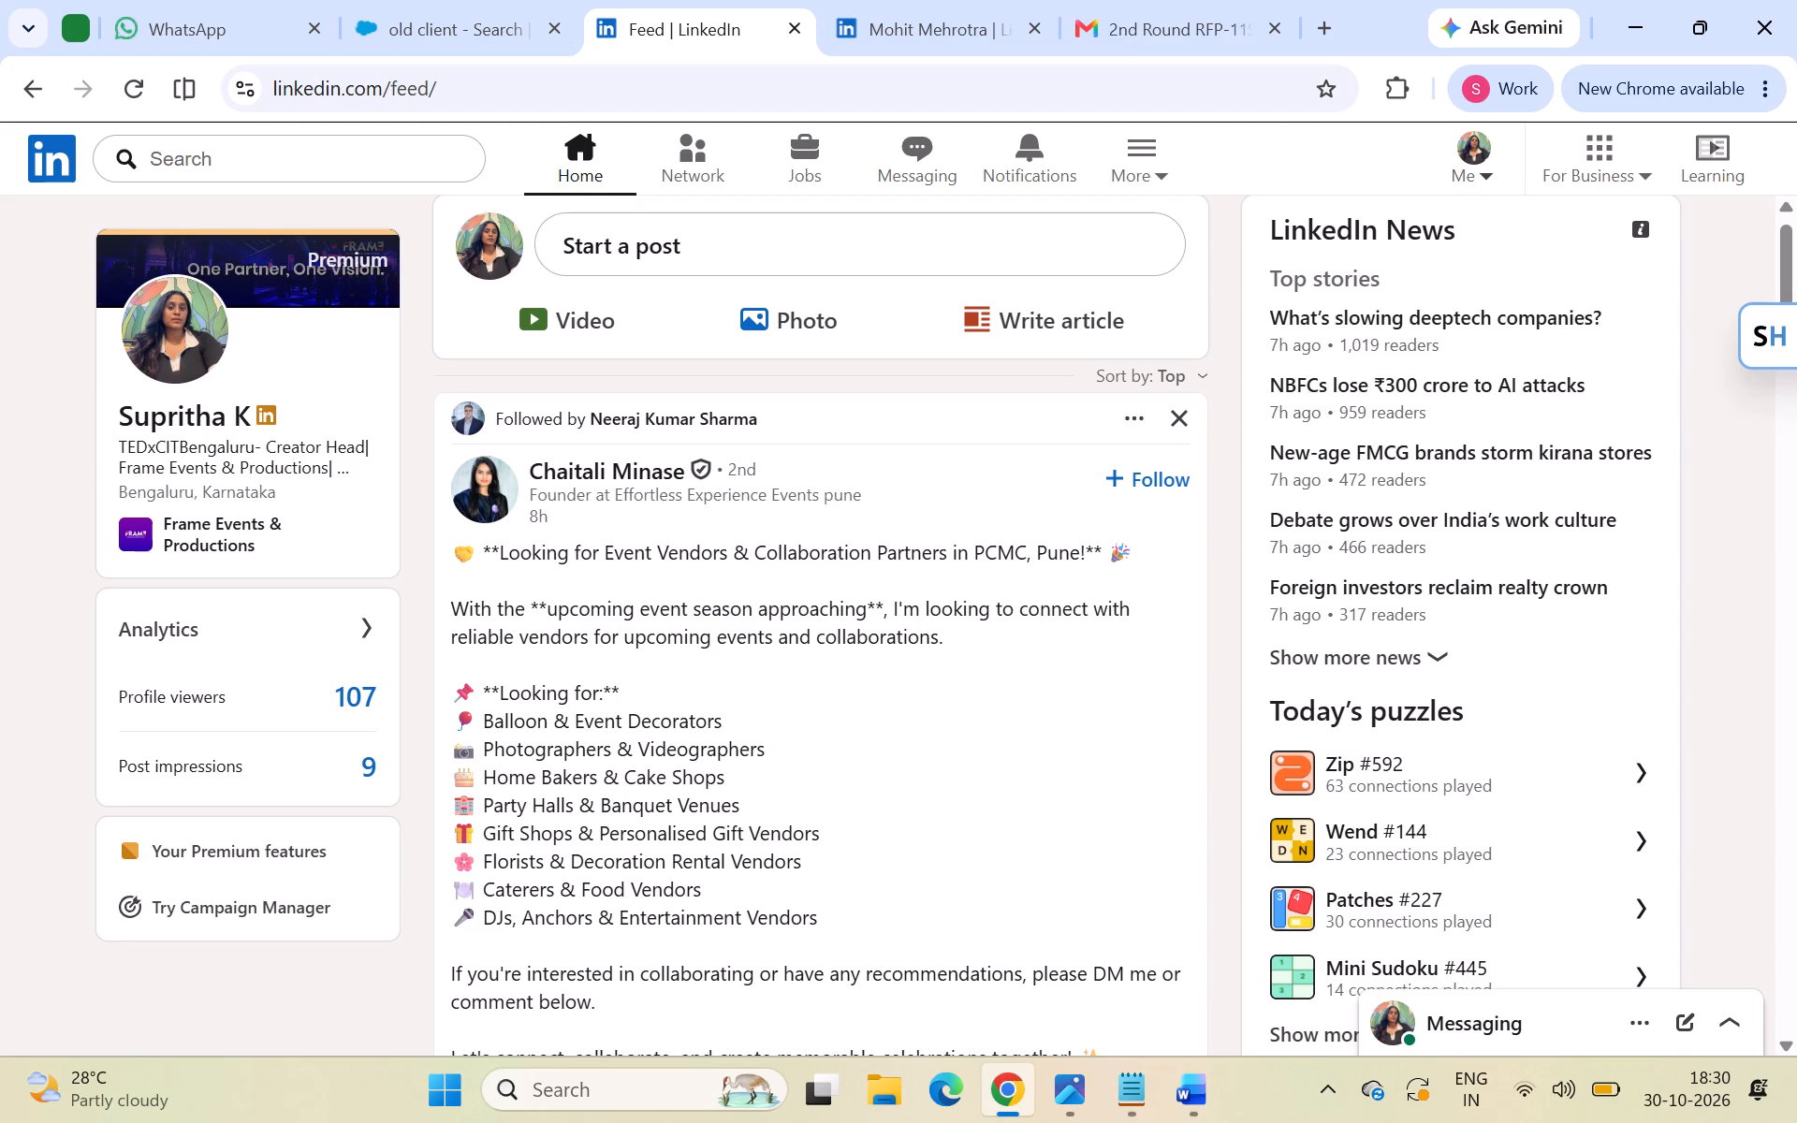
click(129, 82)
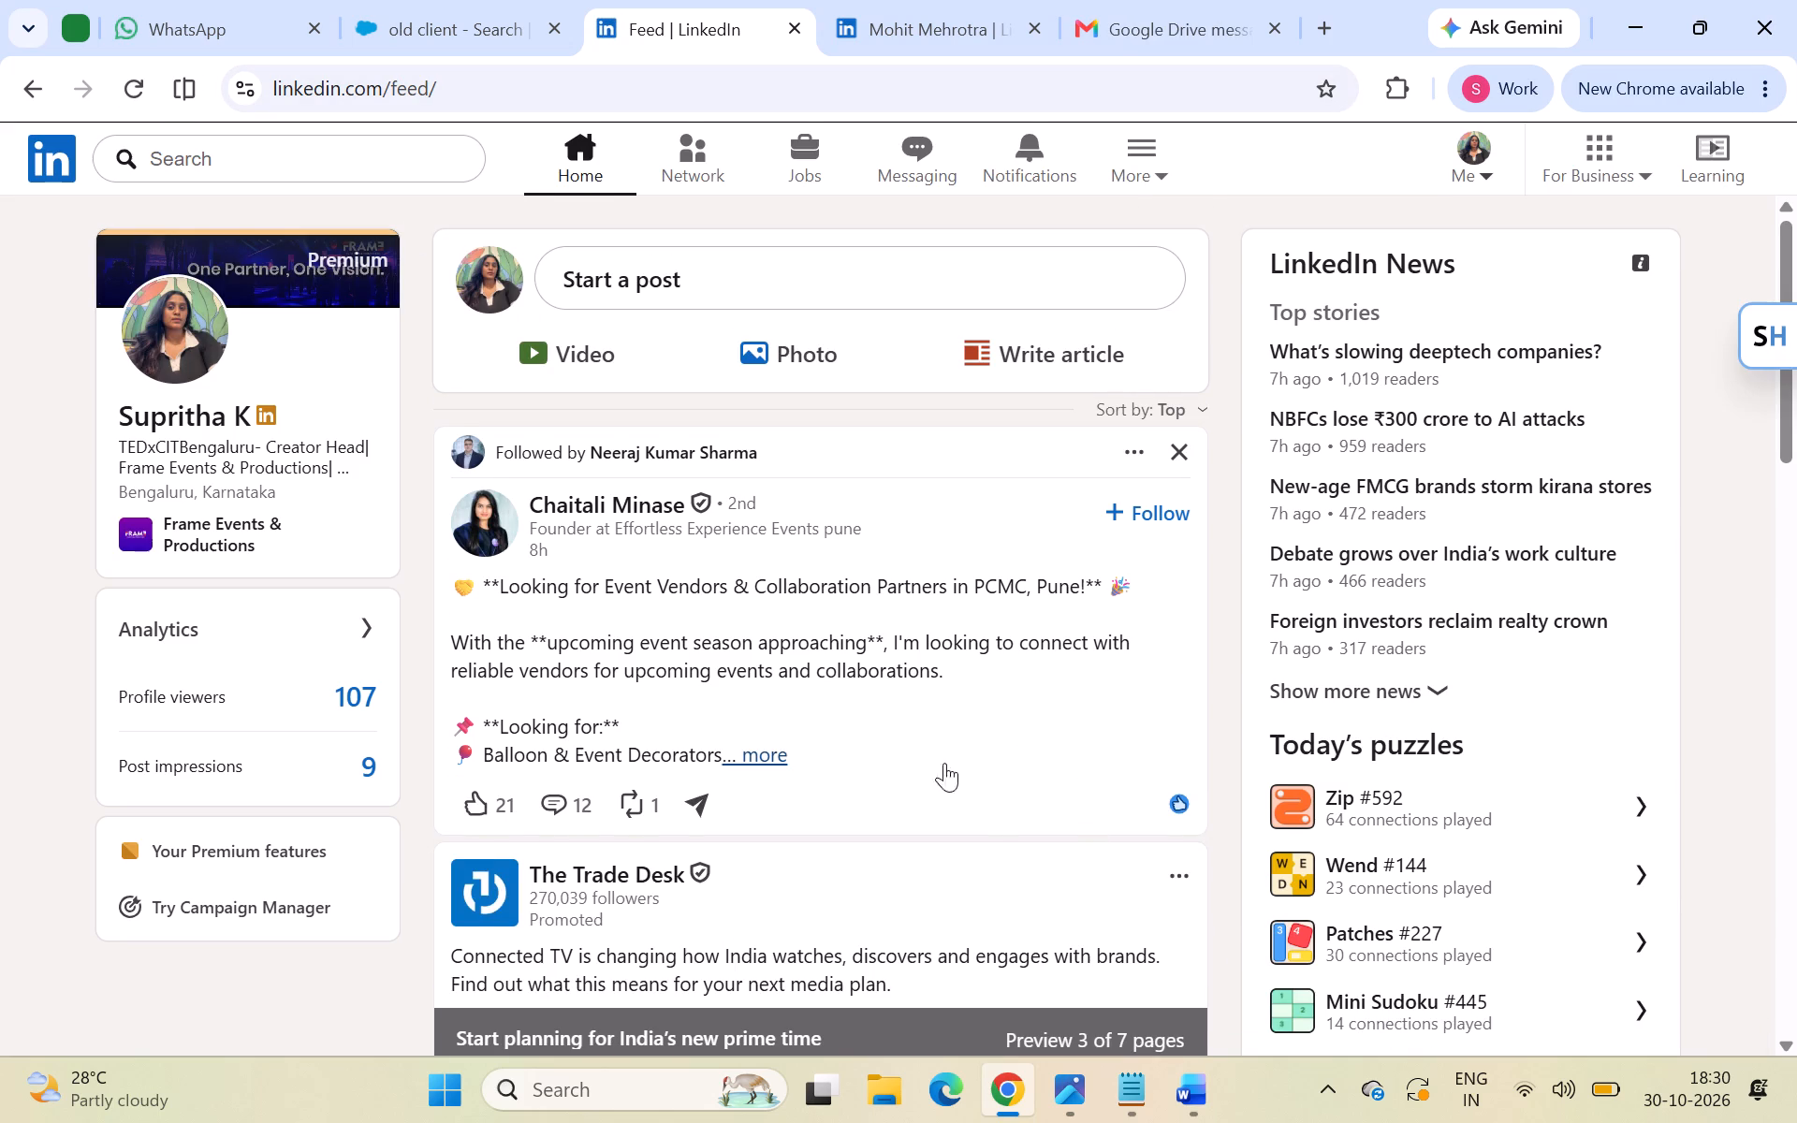
scroll(926, 774, down, 15)
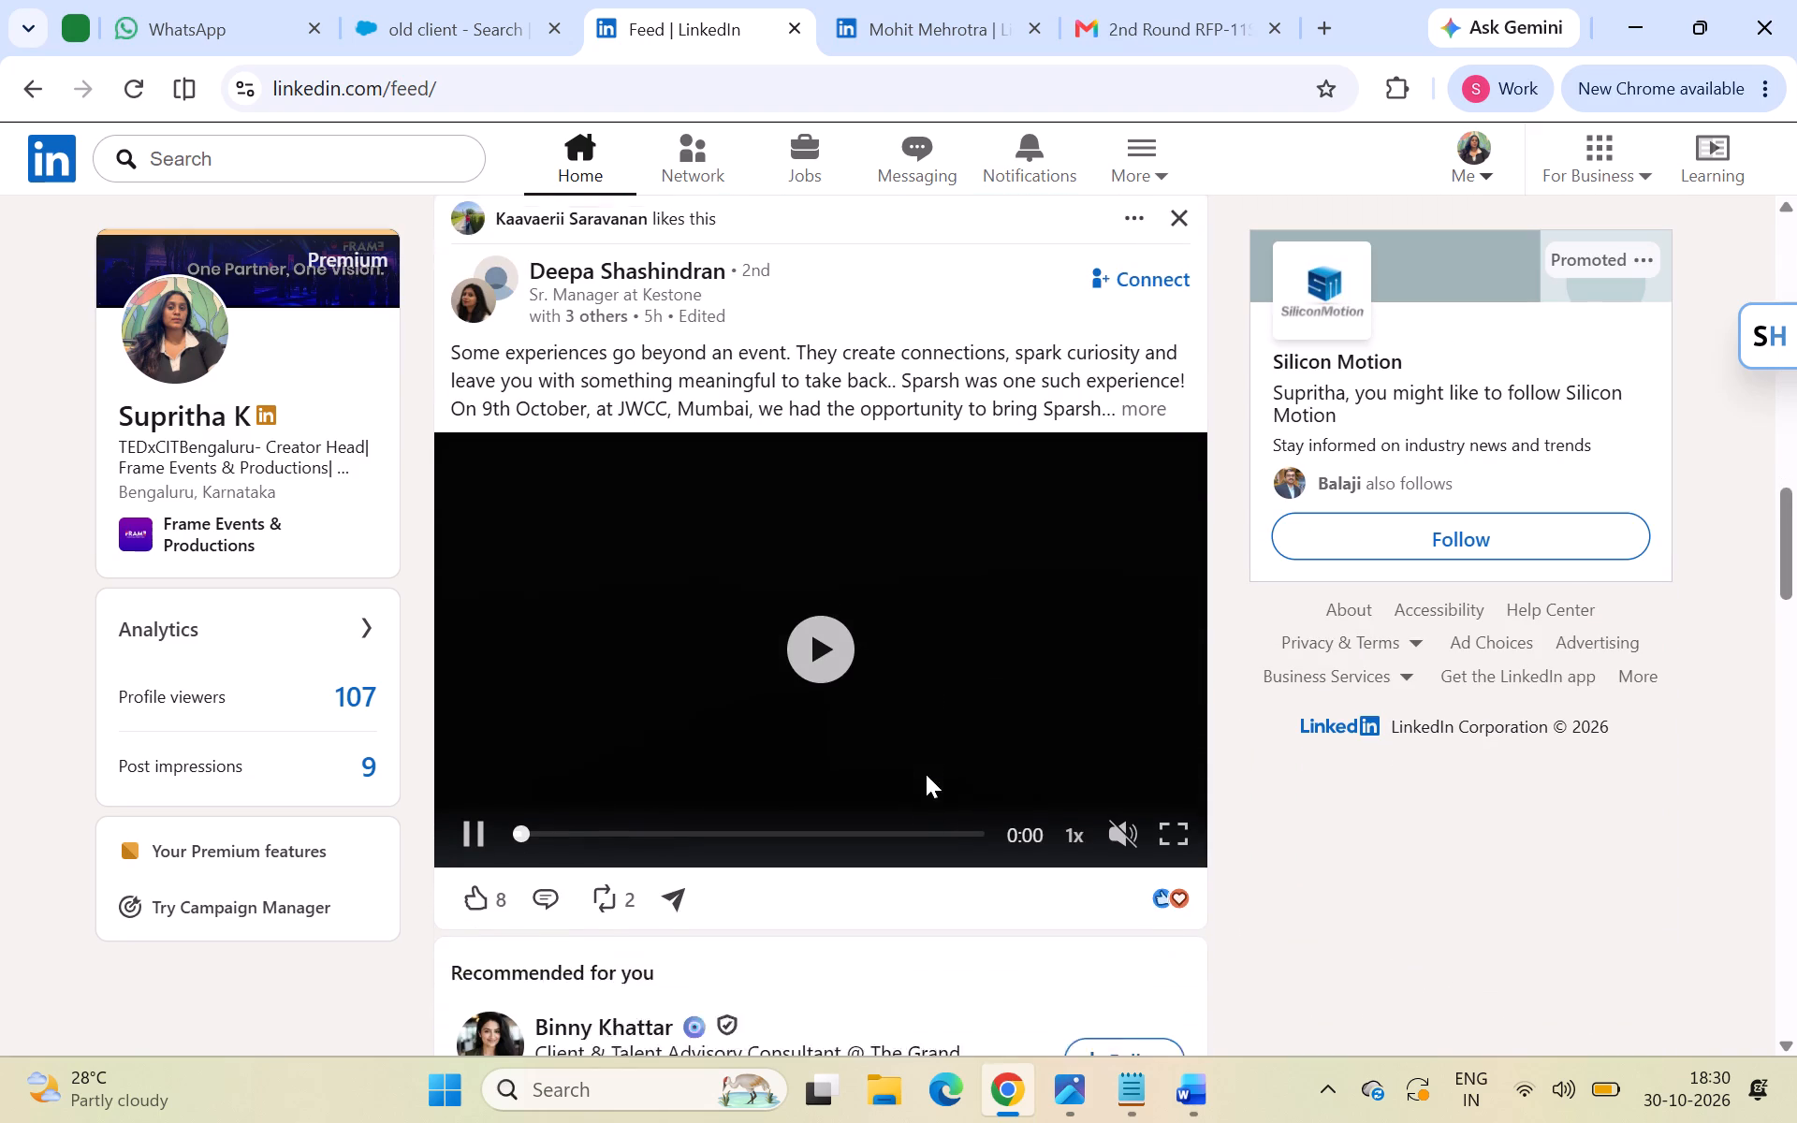
scroll(926, 774, down, 4)
scroll(926, 774, up, 5)
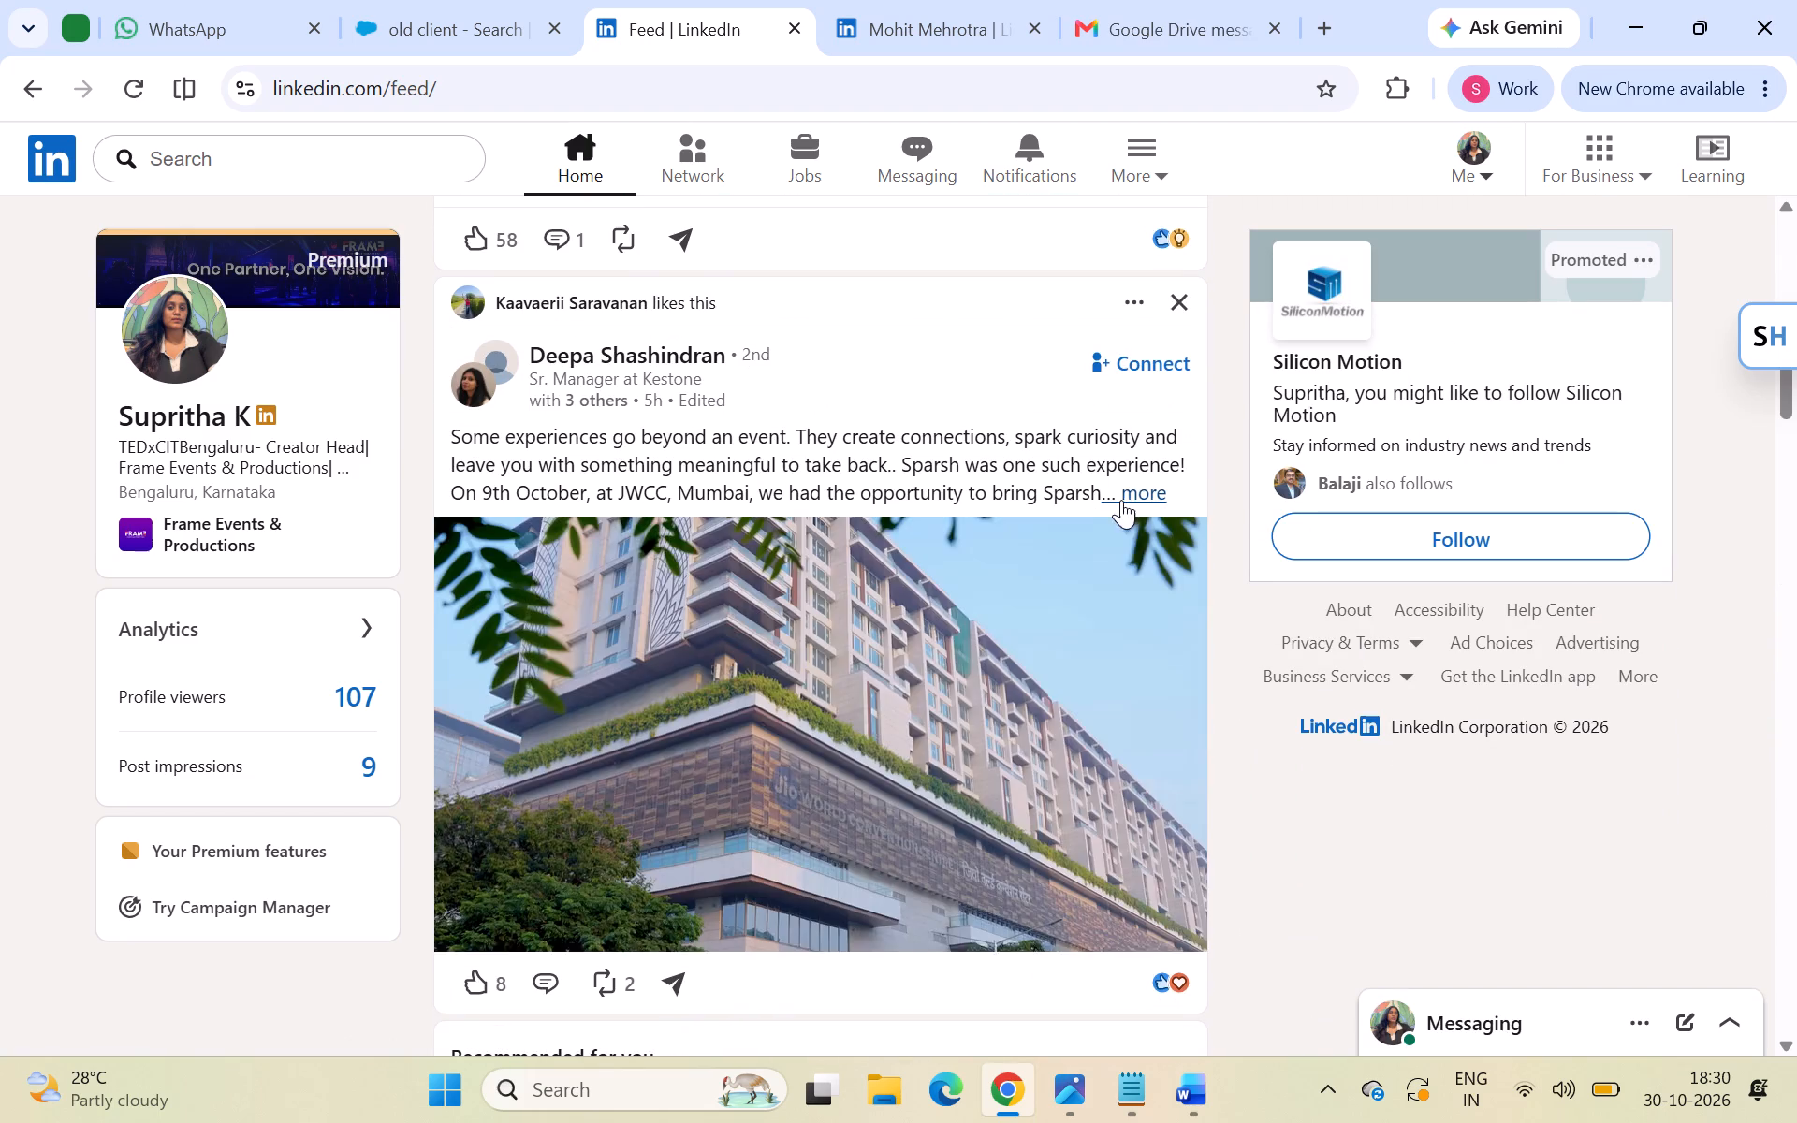
Read the full Nutanix Leadership Exchange post, check its Kestone author's profile and experience, and return to the feed.
click(1159, 496)
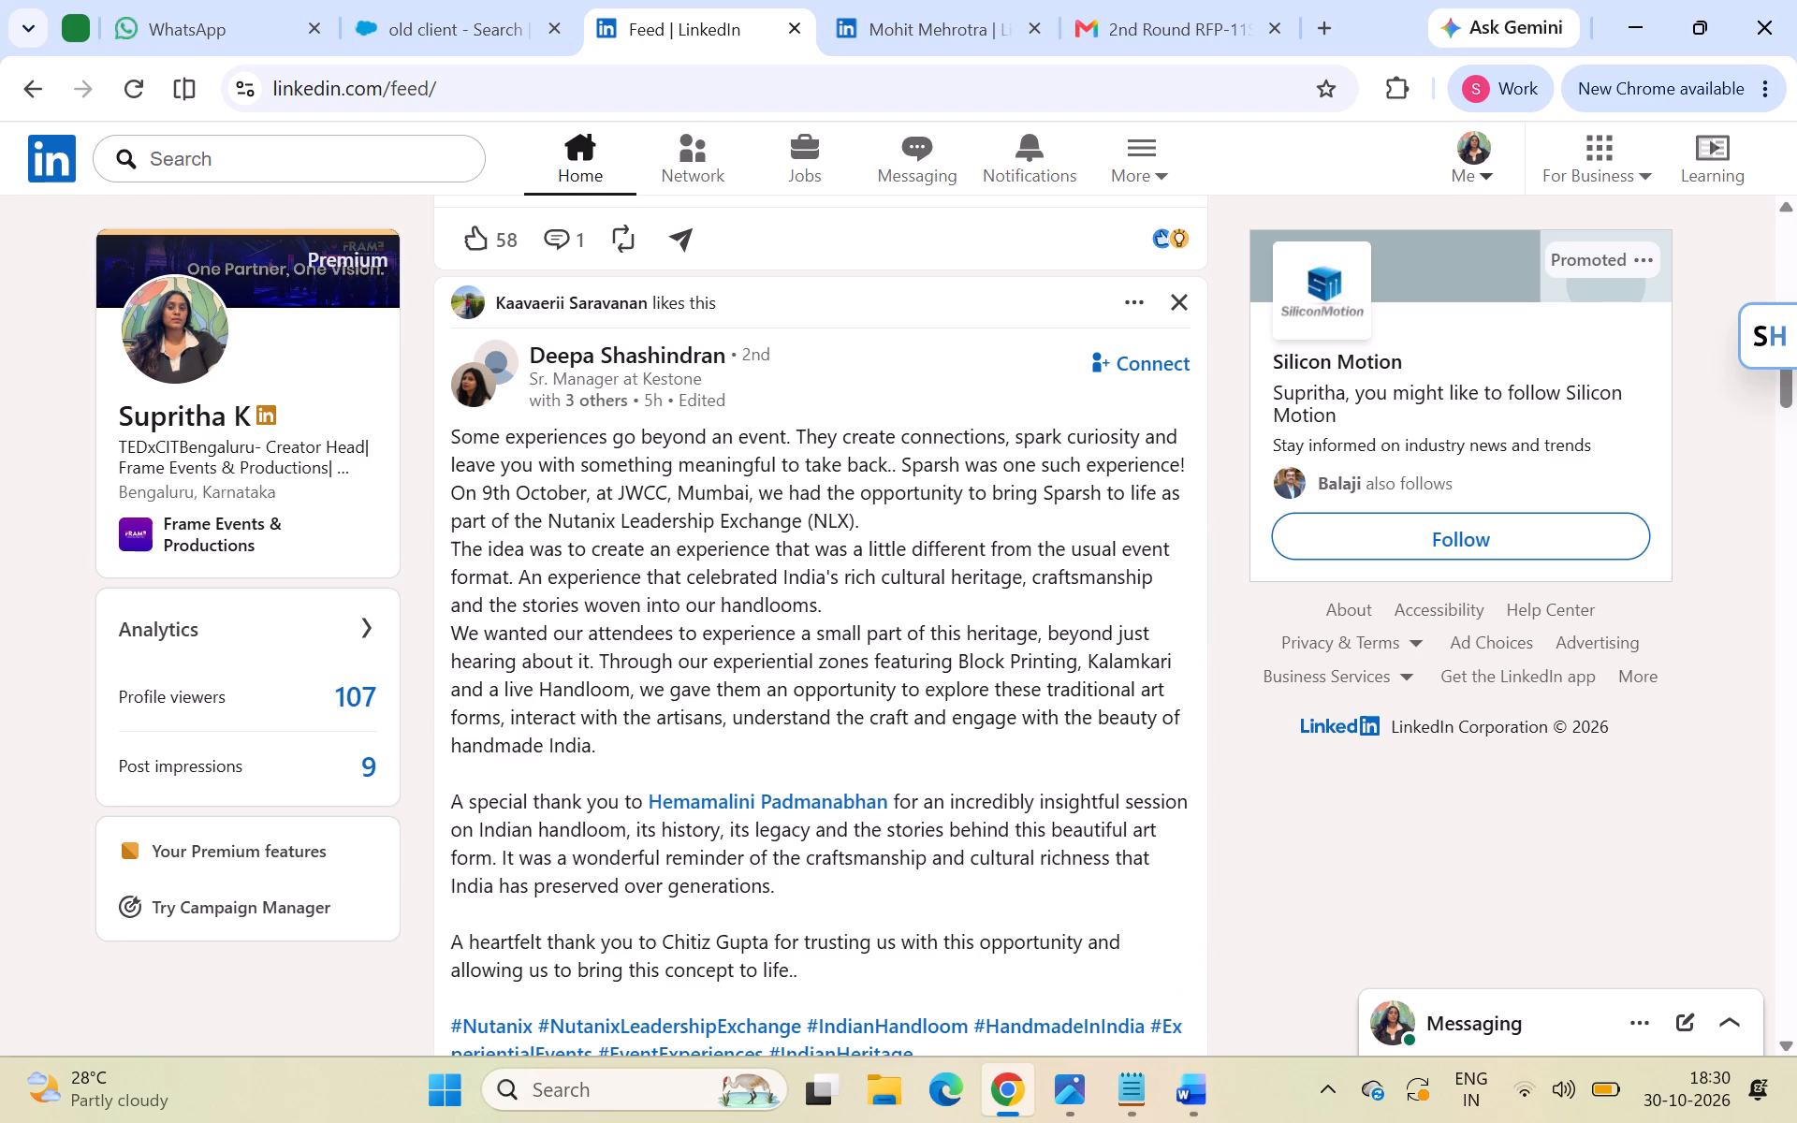
click(592, 355)
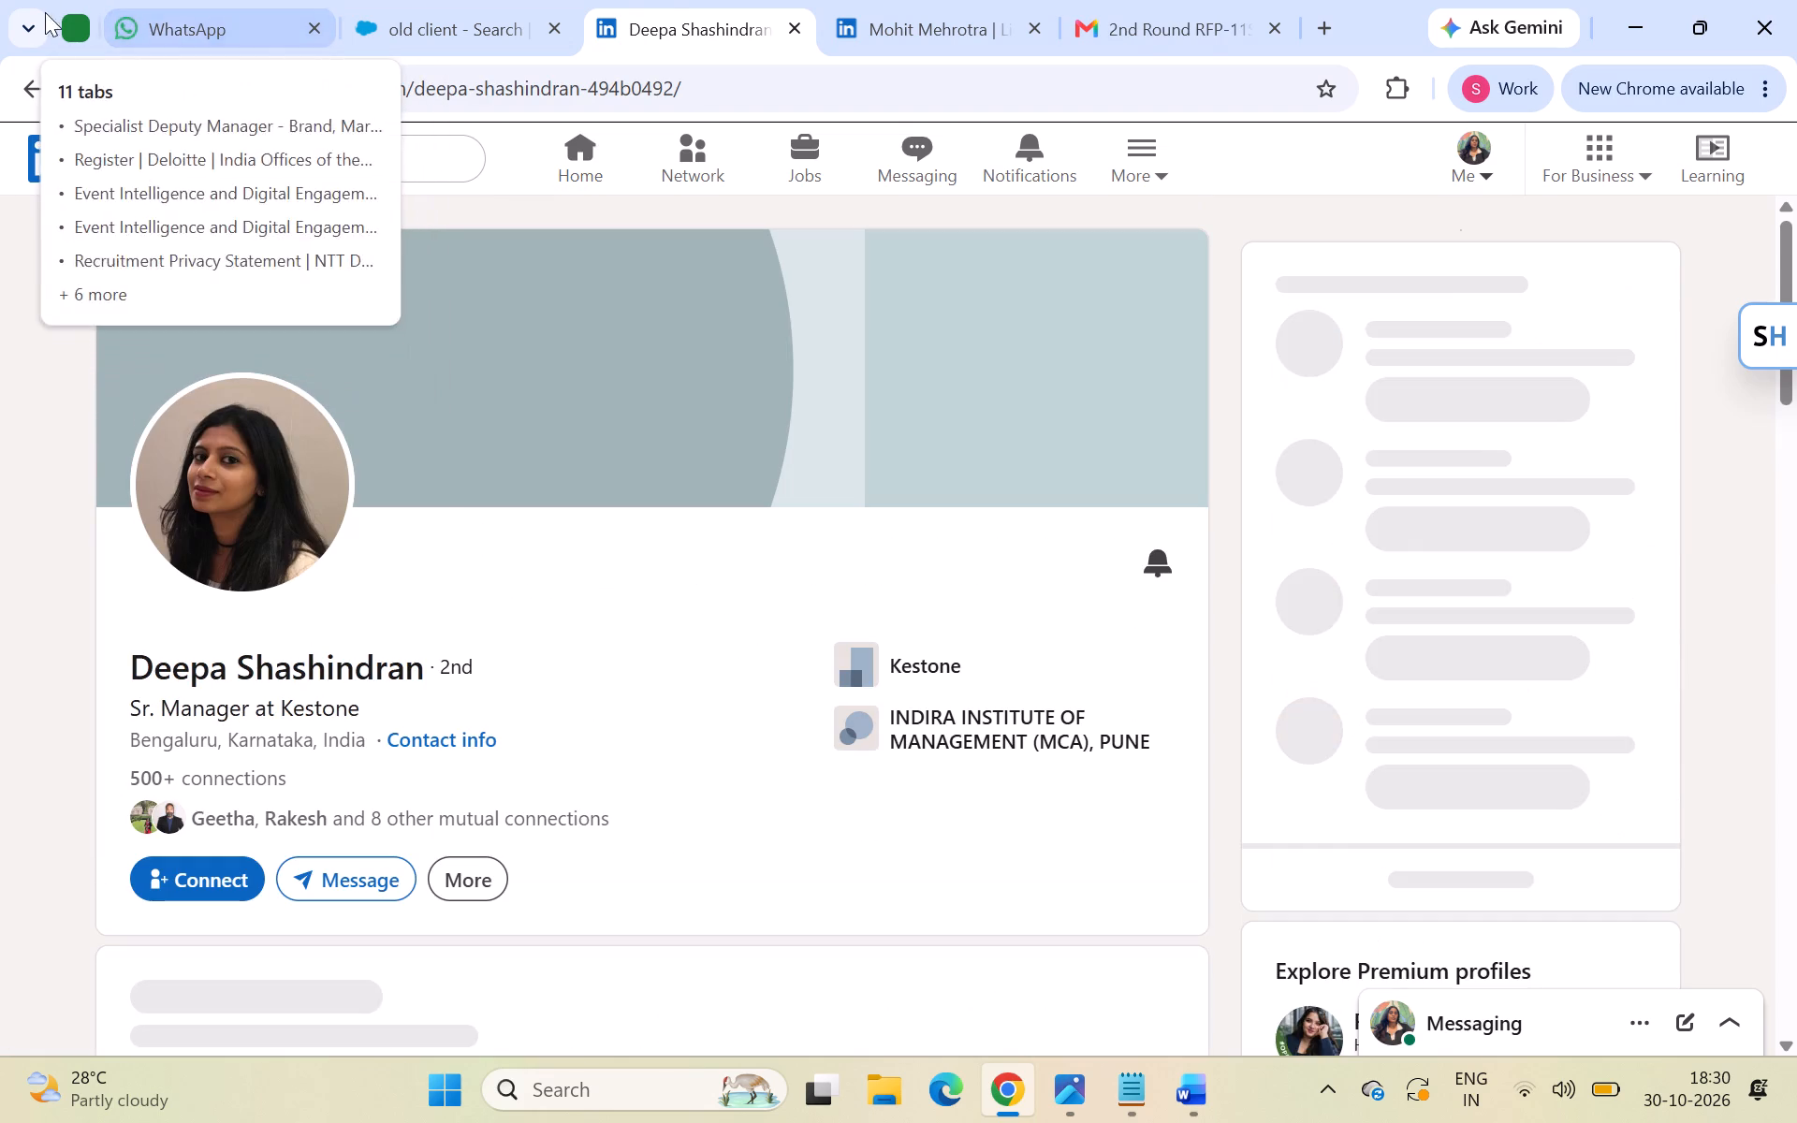
scroll(508, 971, down, 6)
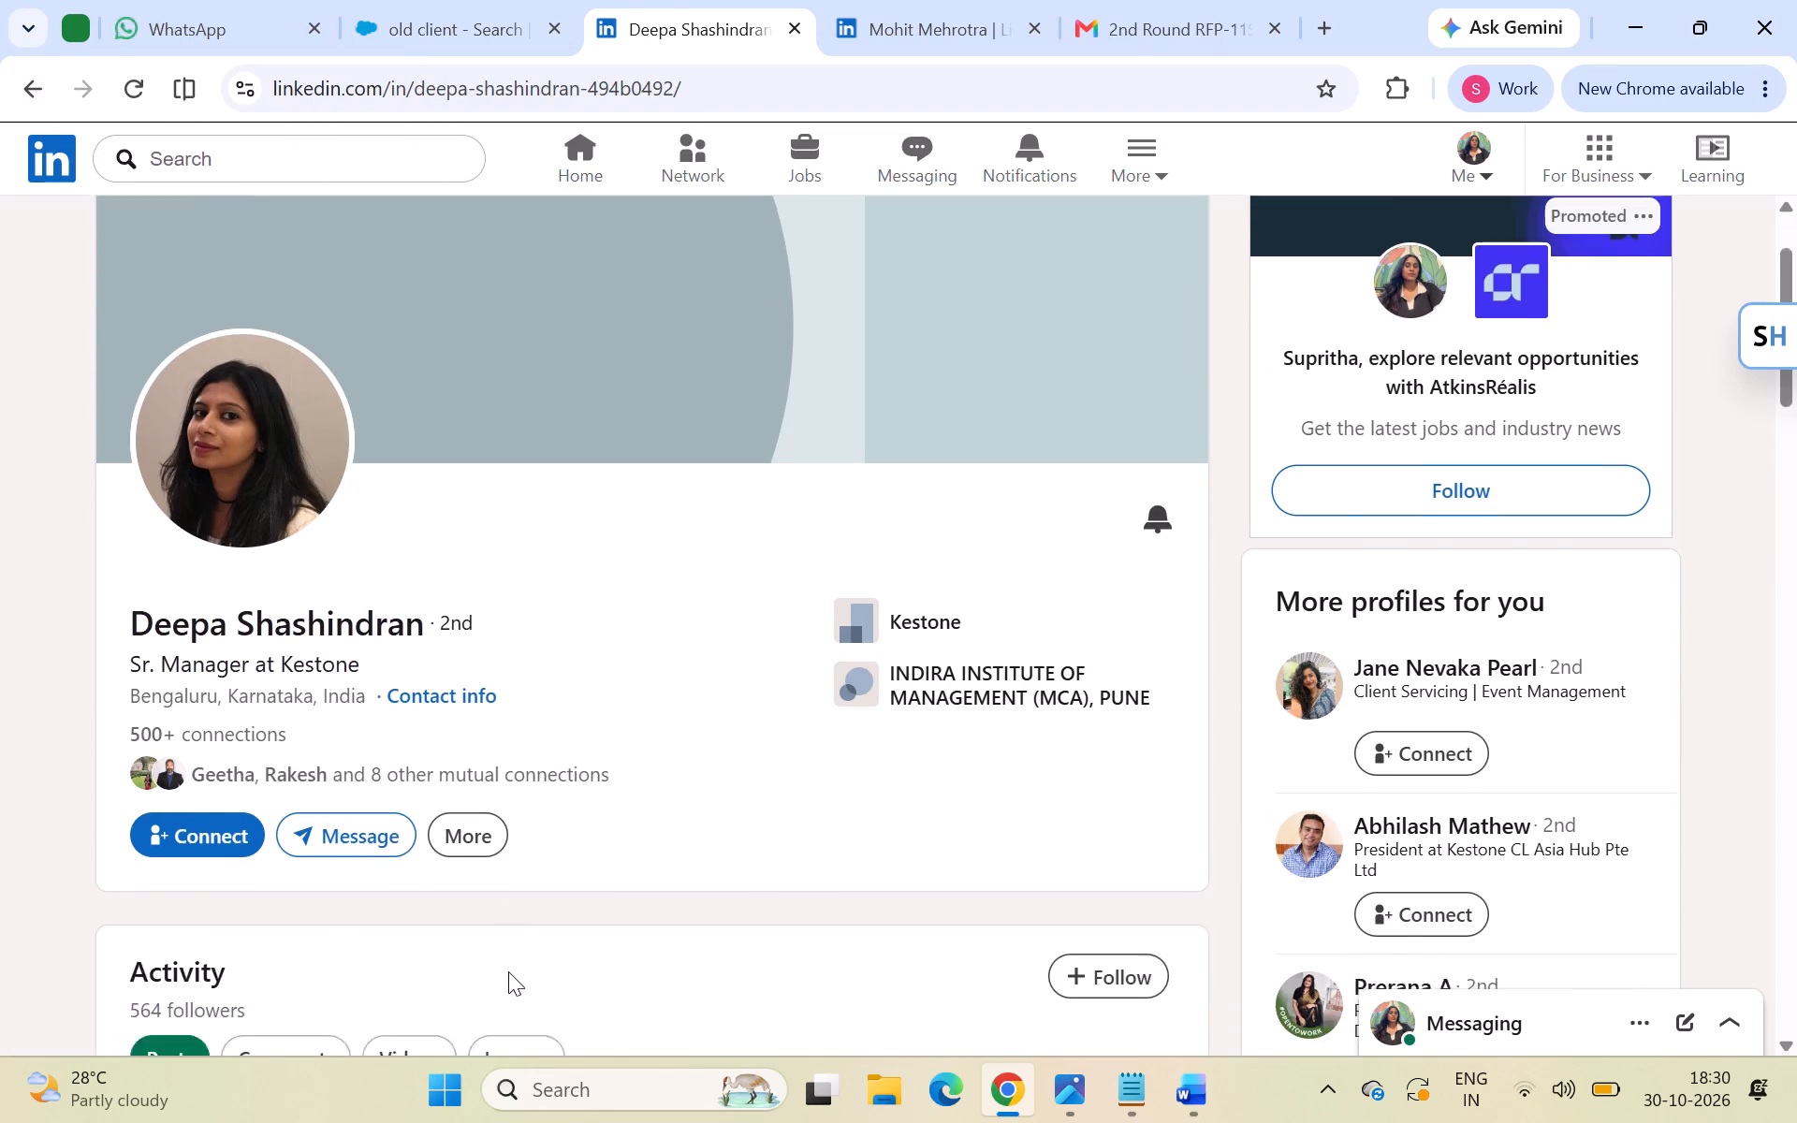
scroll(508, 970, down, 7)
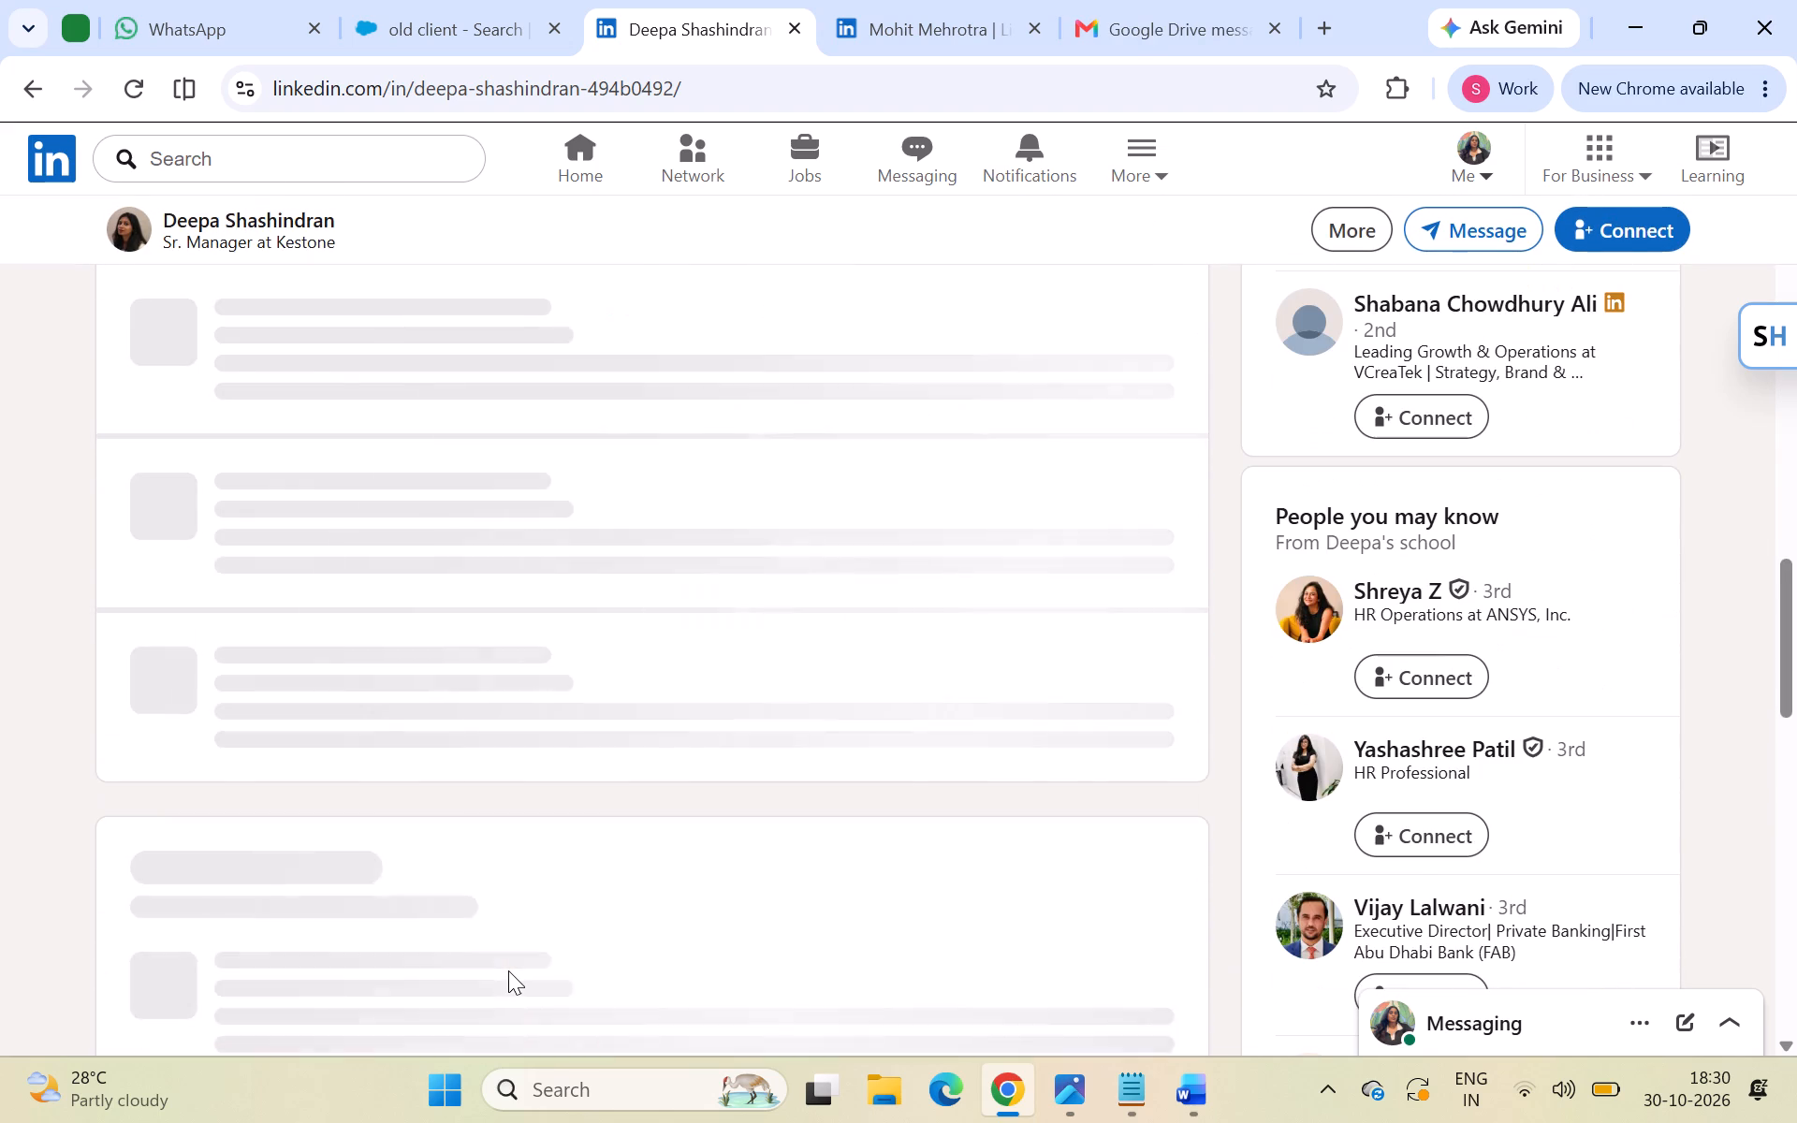
scroll(508, 970, up, 4)
scroll(508, 970, down, 3)
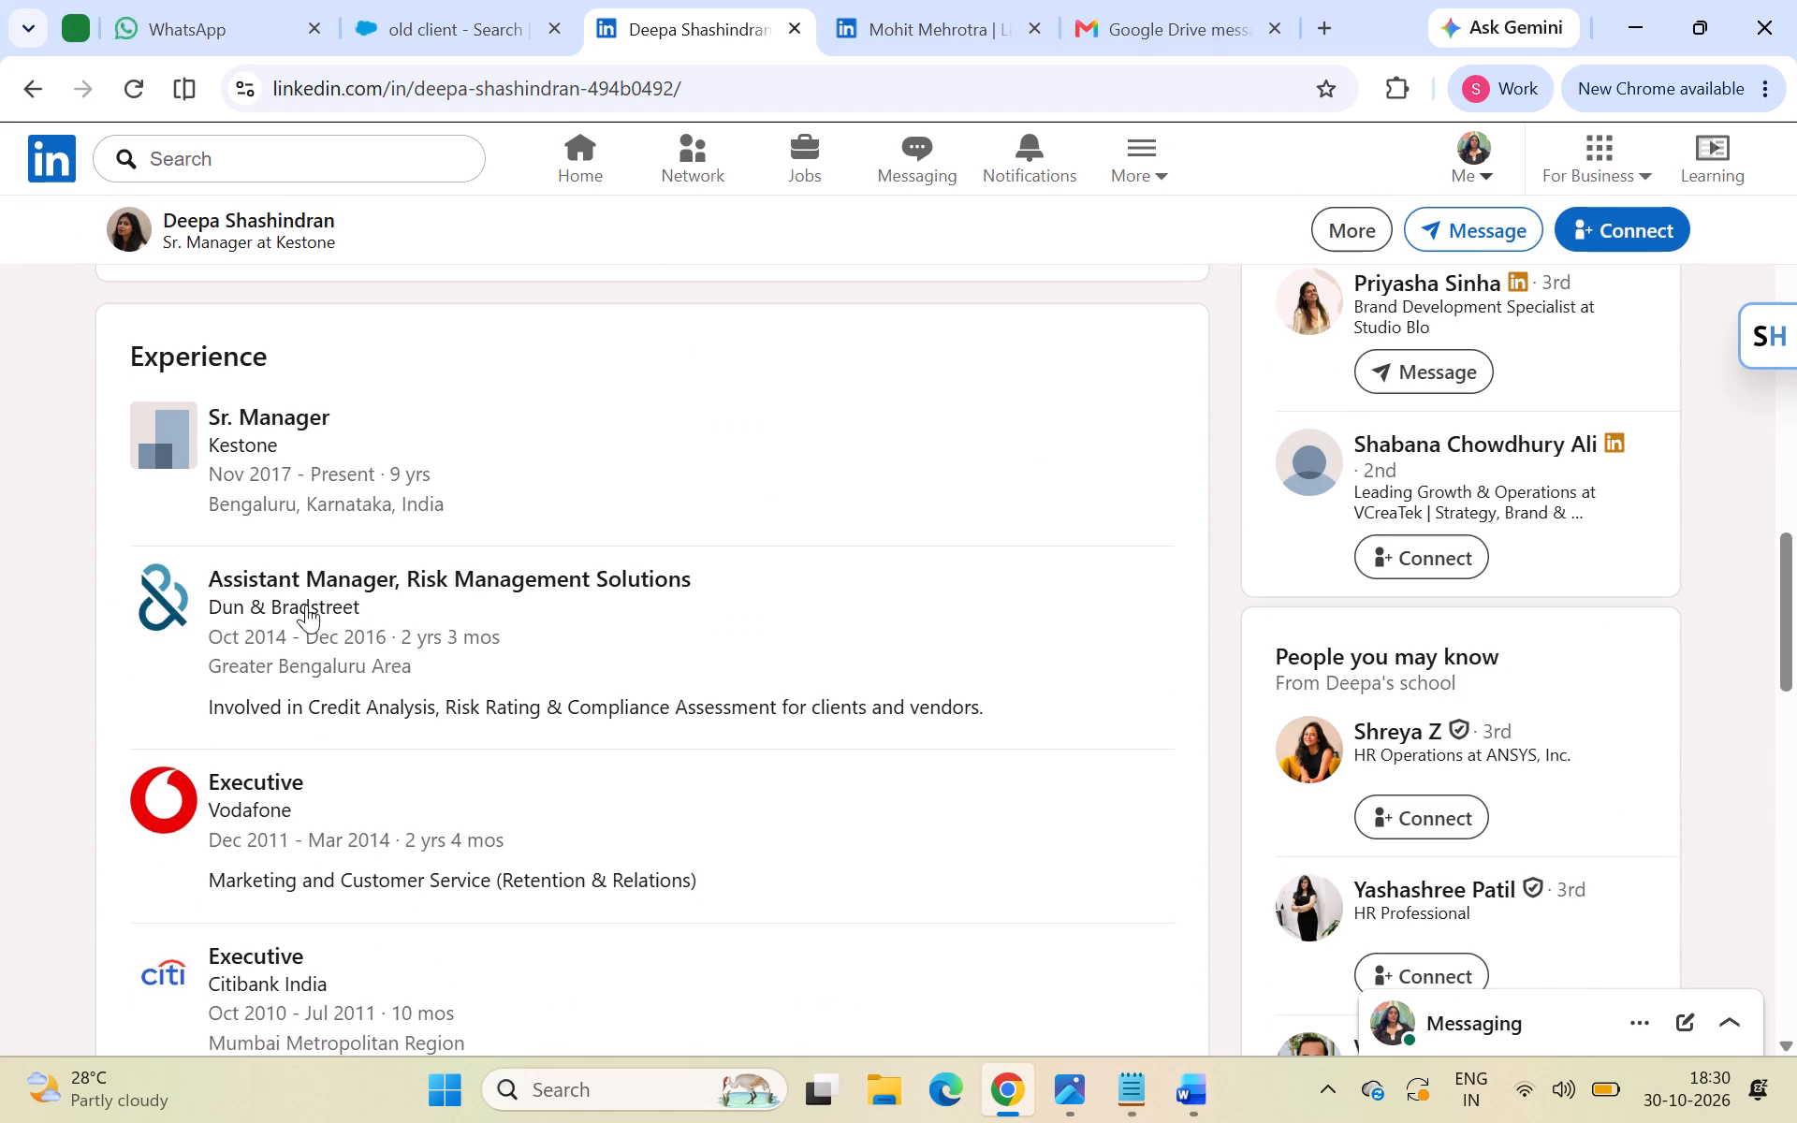
click(28, 97)
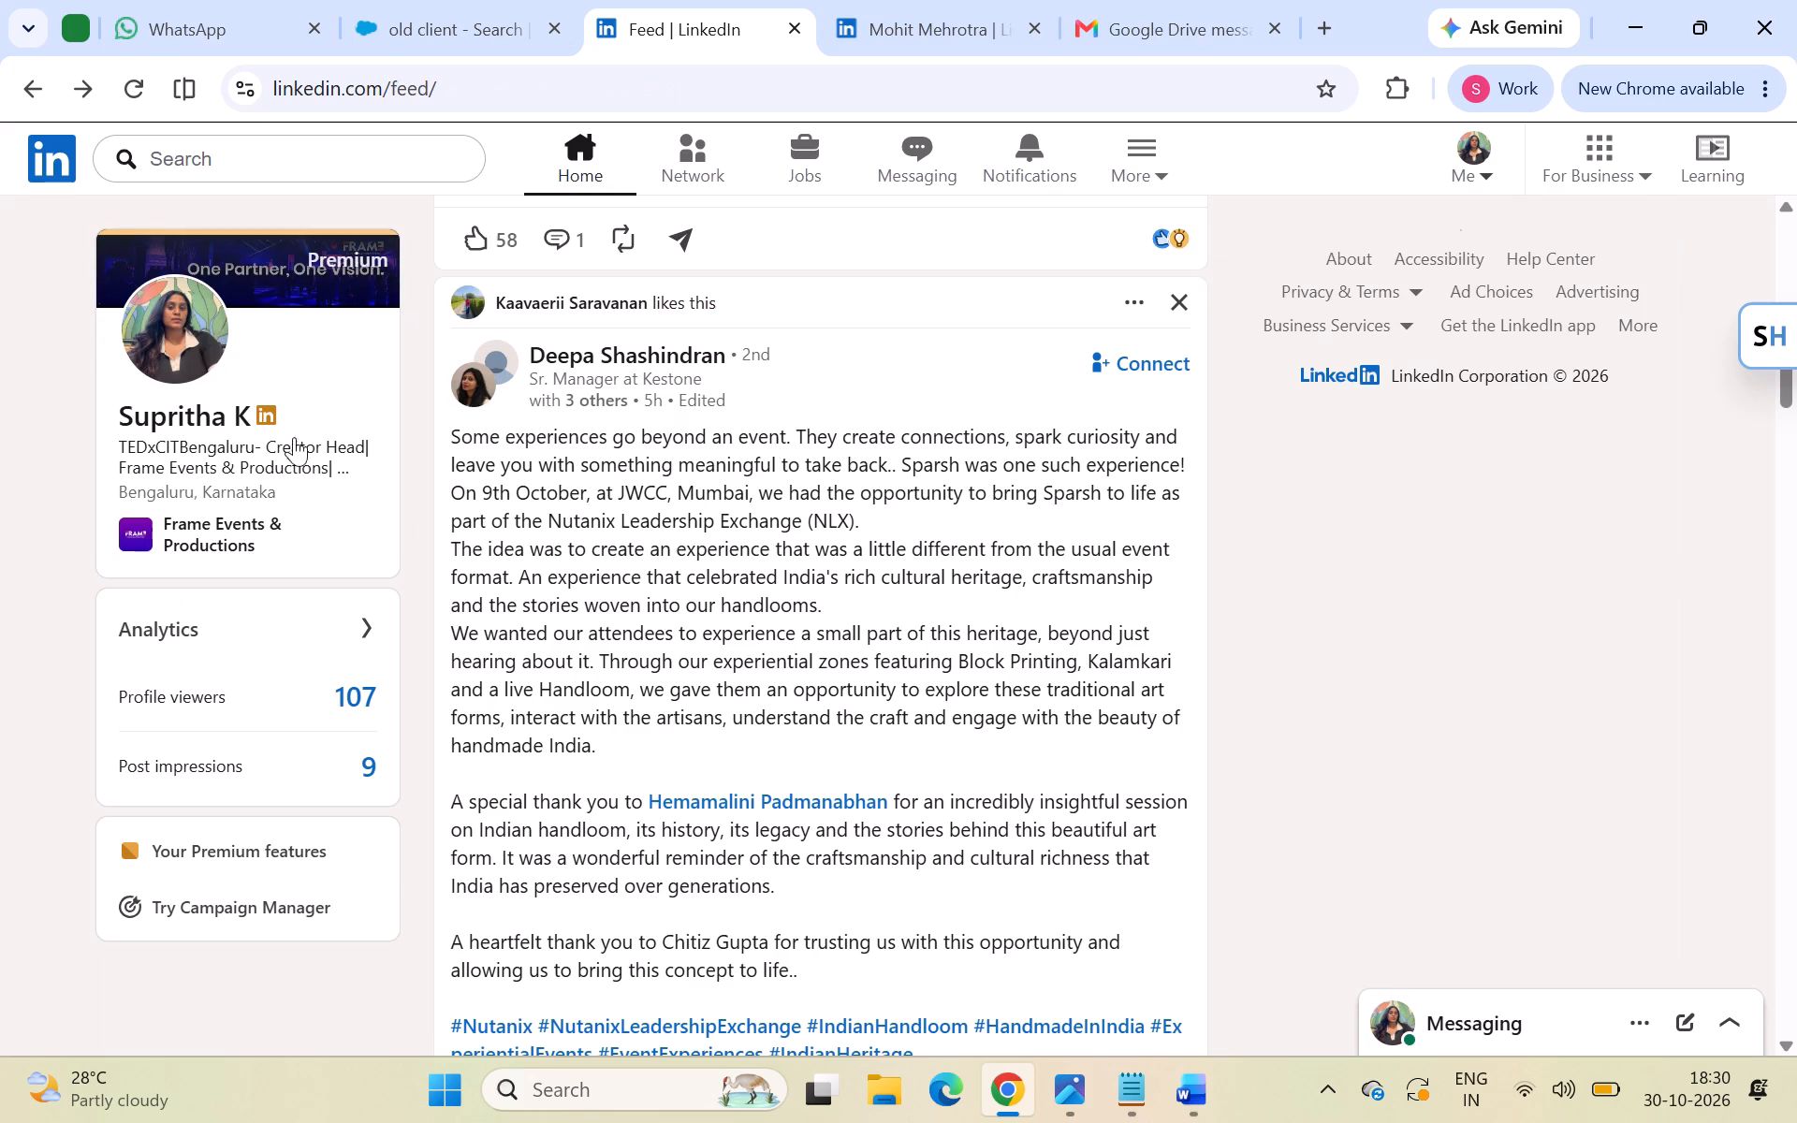
Watch the Nutanix Leadership Exchange post's video with the sound muted, skipping ahead to different parts.
scroll(740, 722, down, 5)
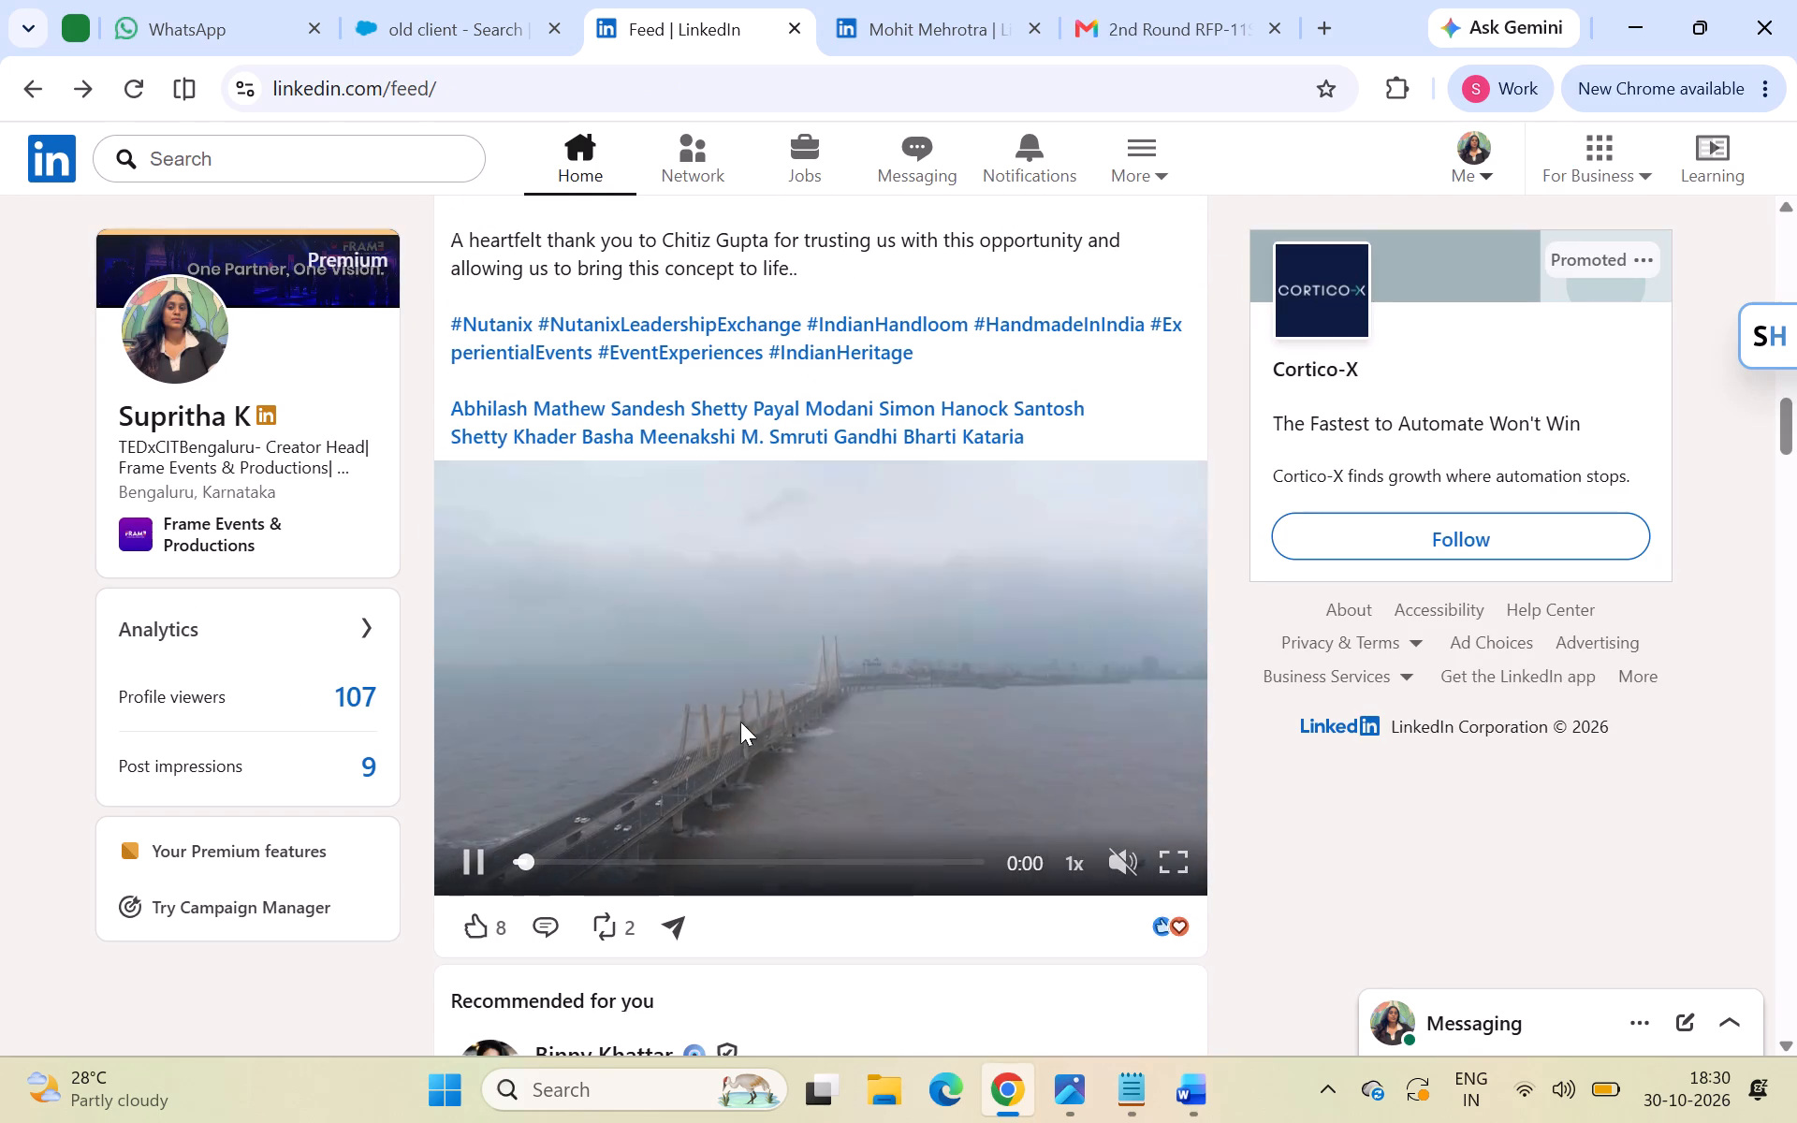
click(1122, 862)
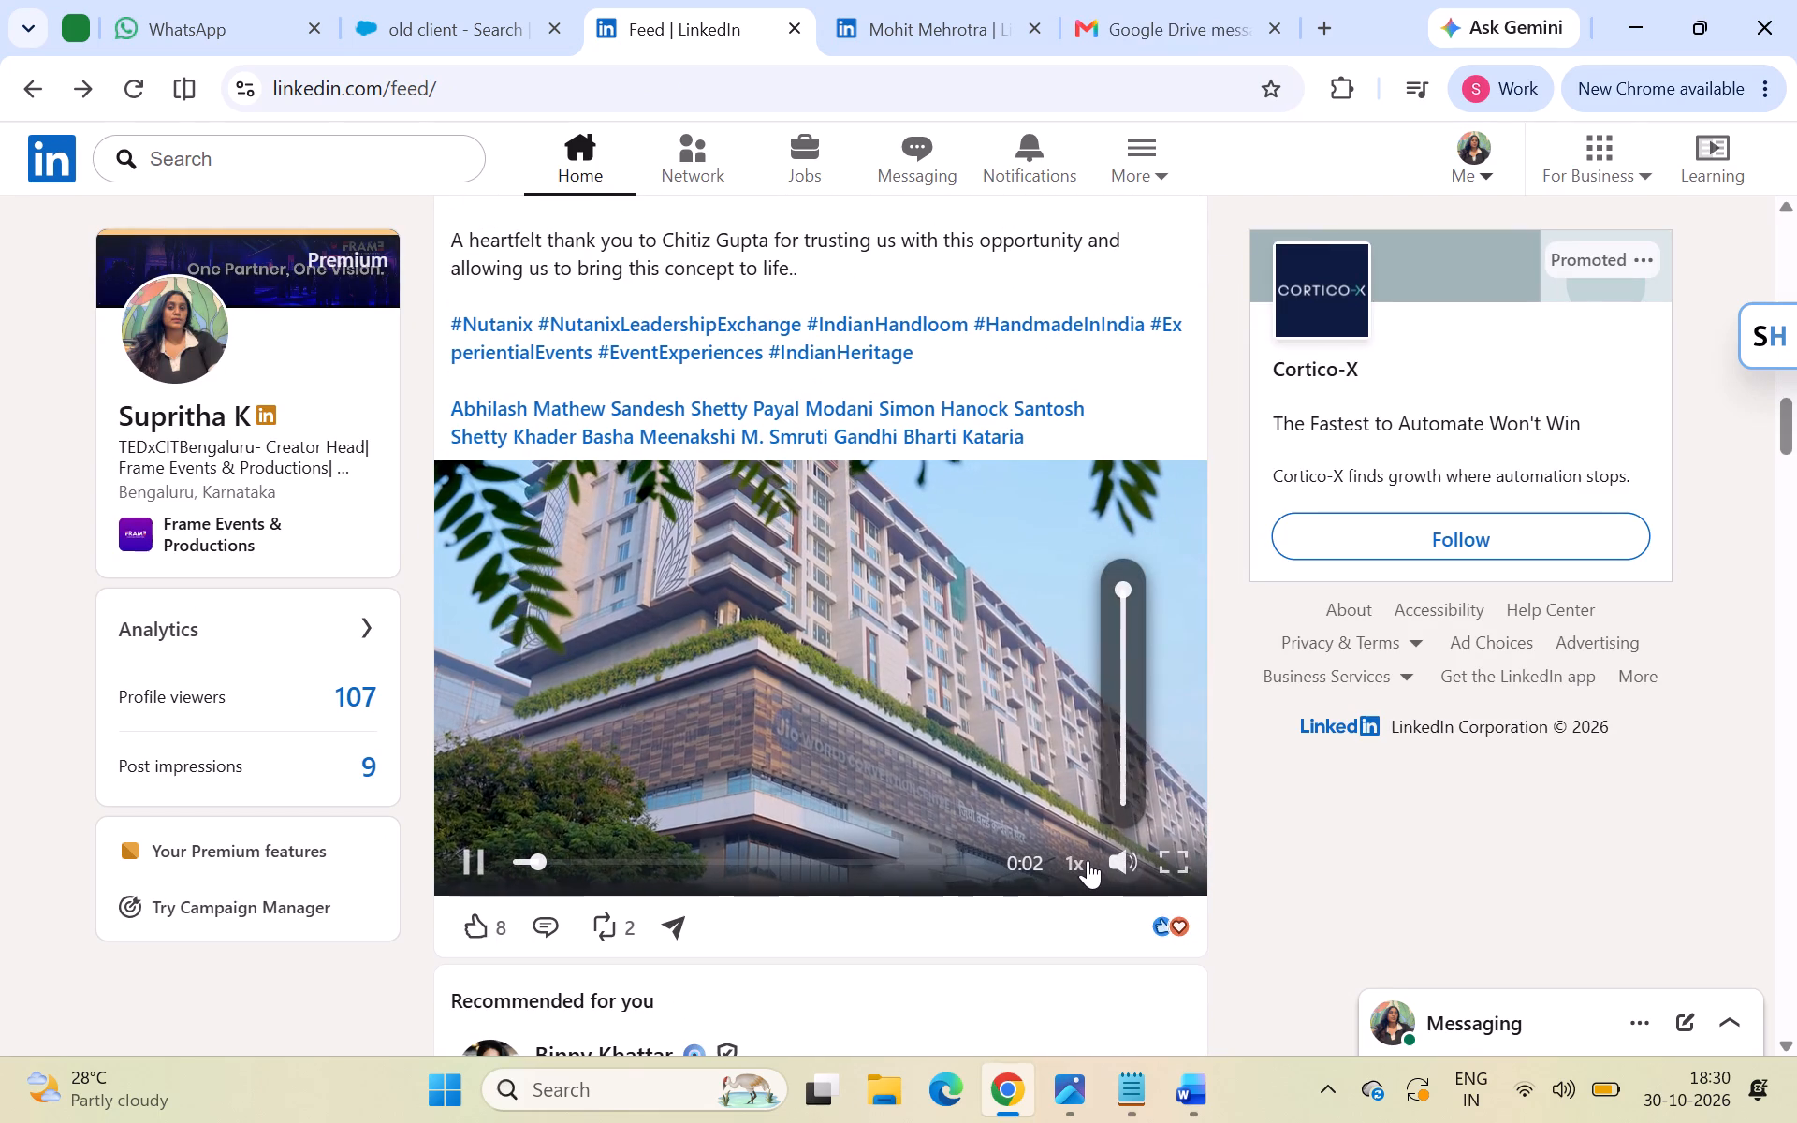
click(1118, 865)
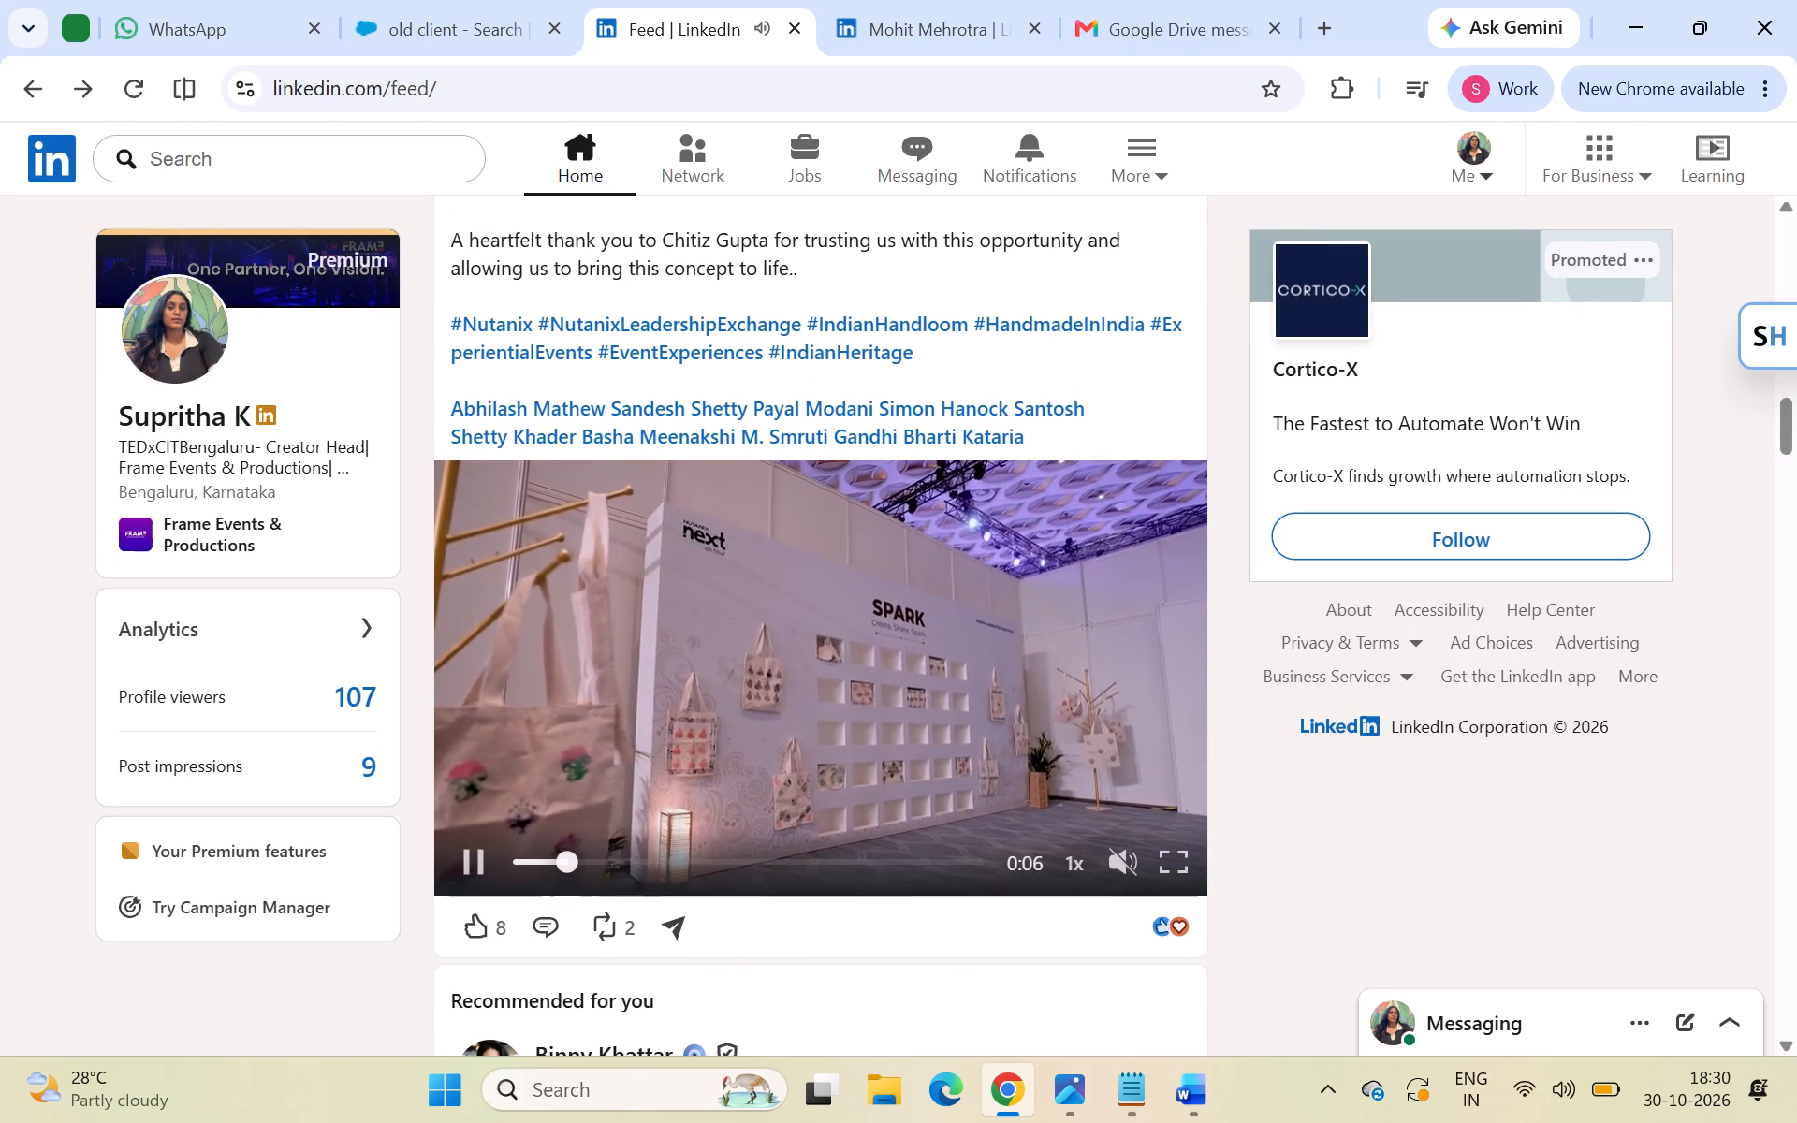
drag(555, 870, 723, 878)
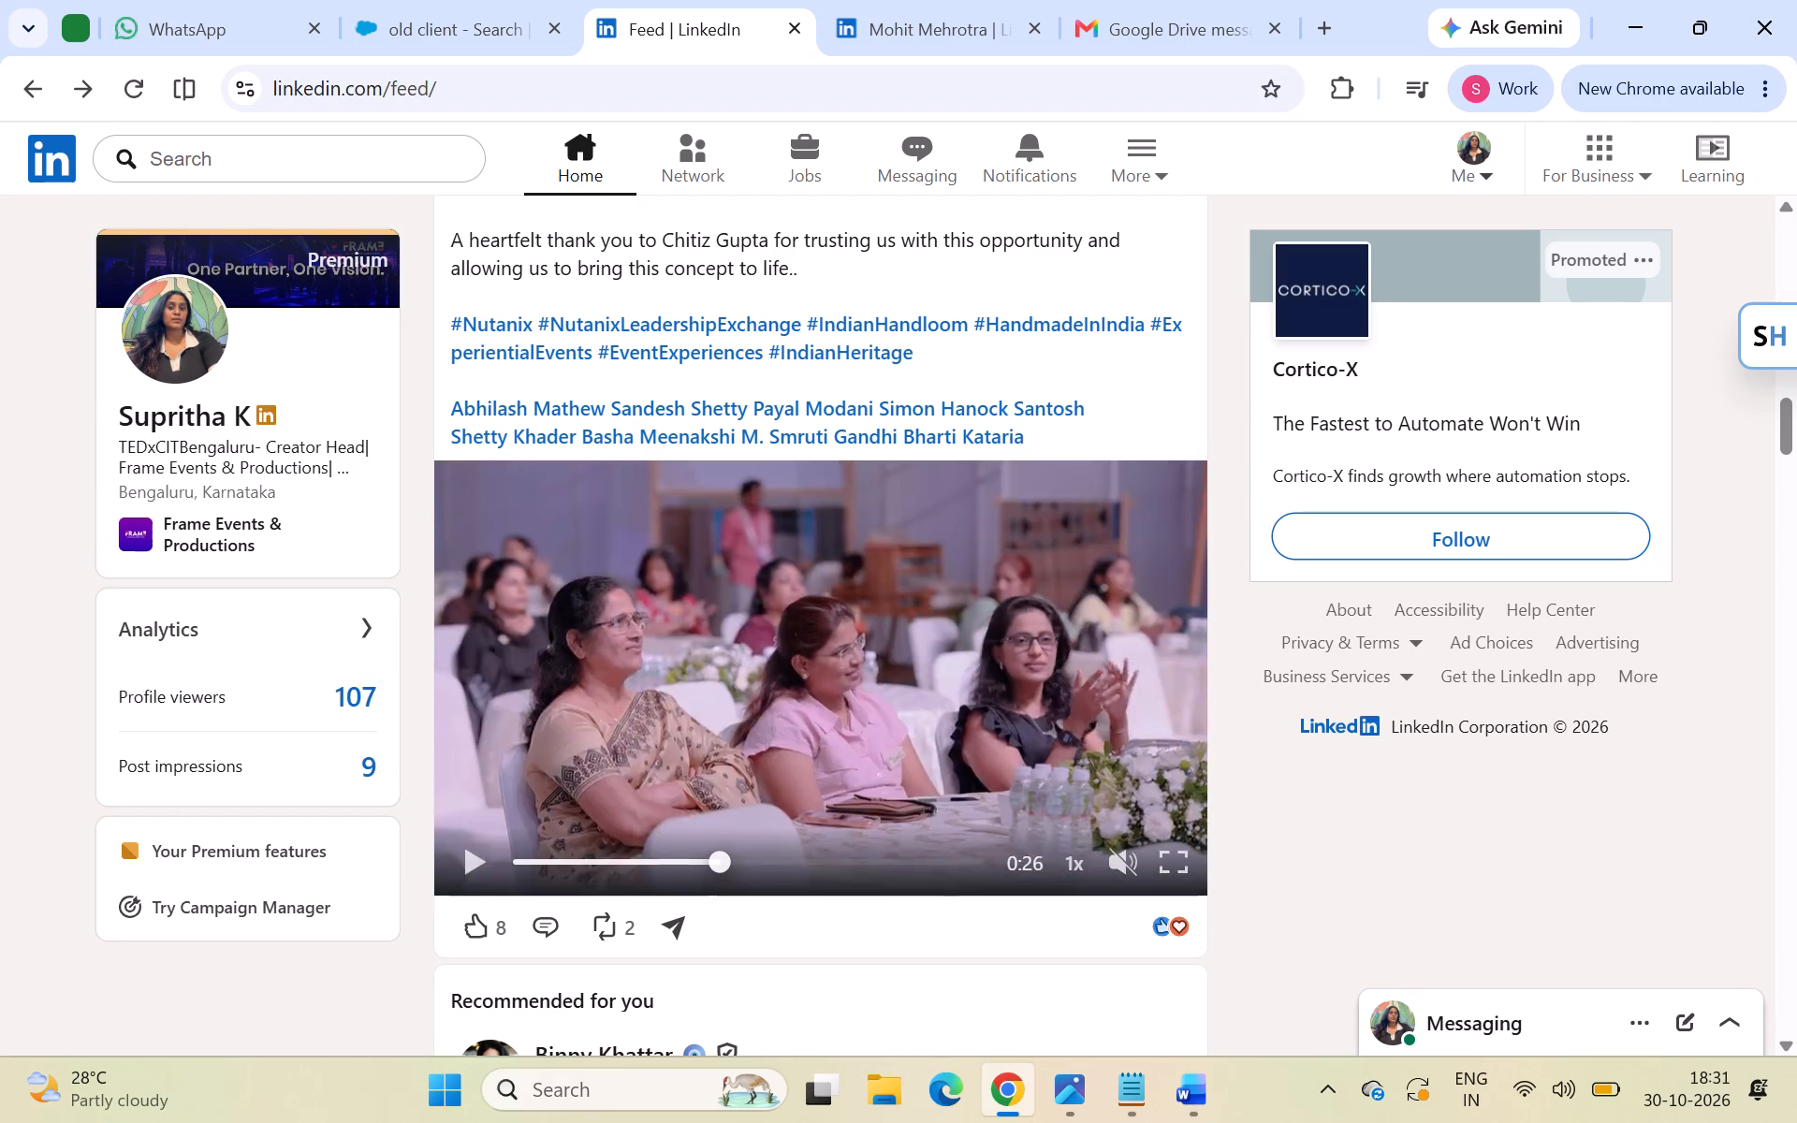
drag(723, 878, 815, 889)
drag(828, 871, 761, 869)
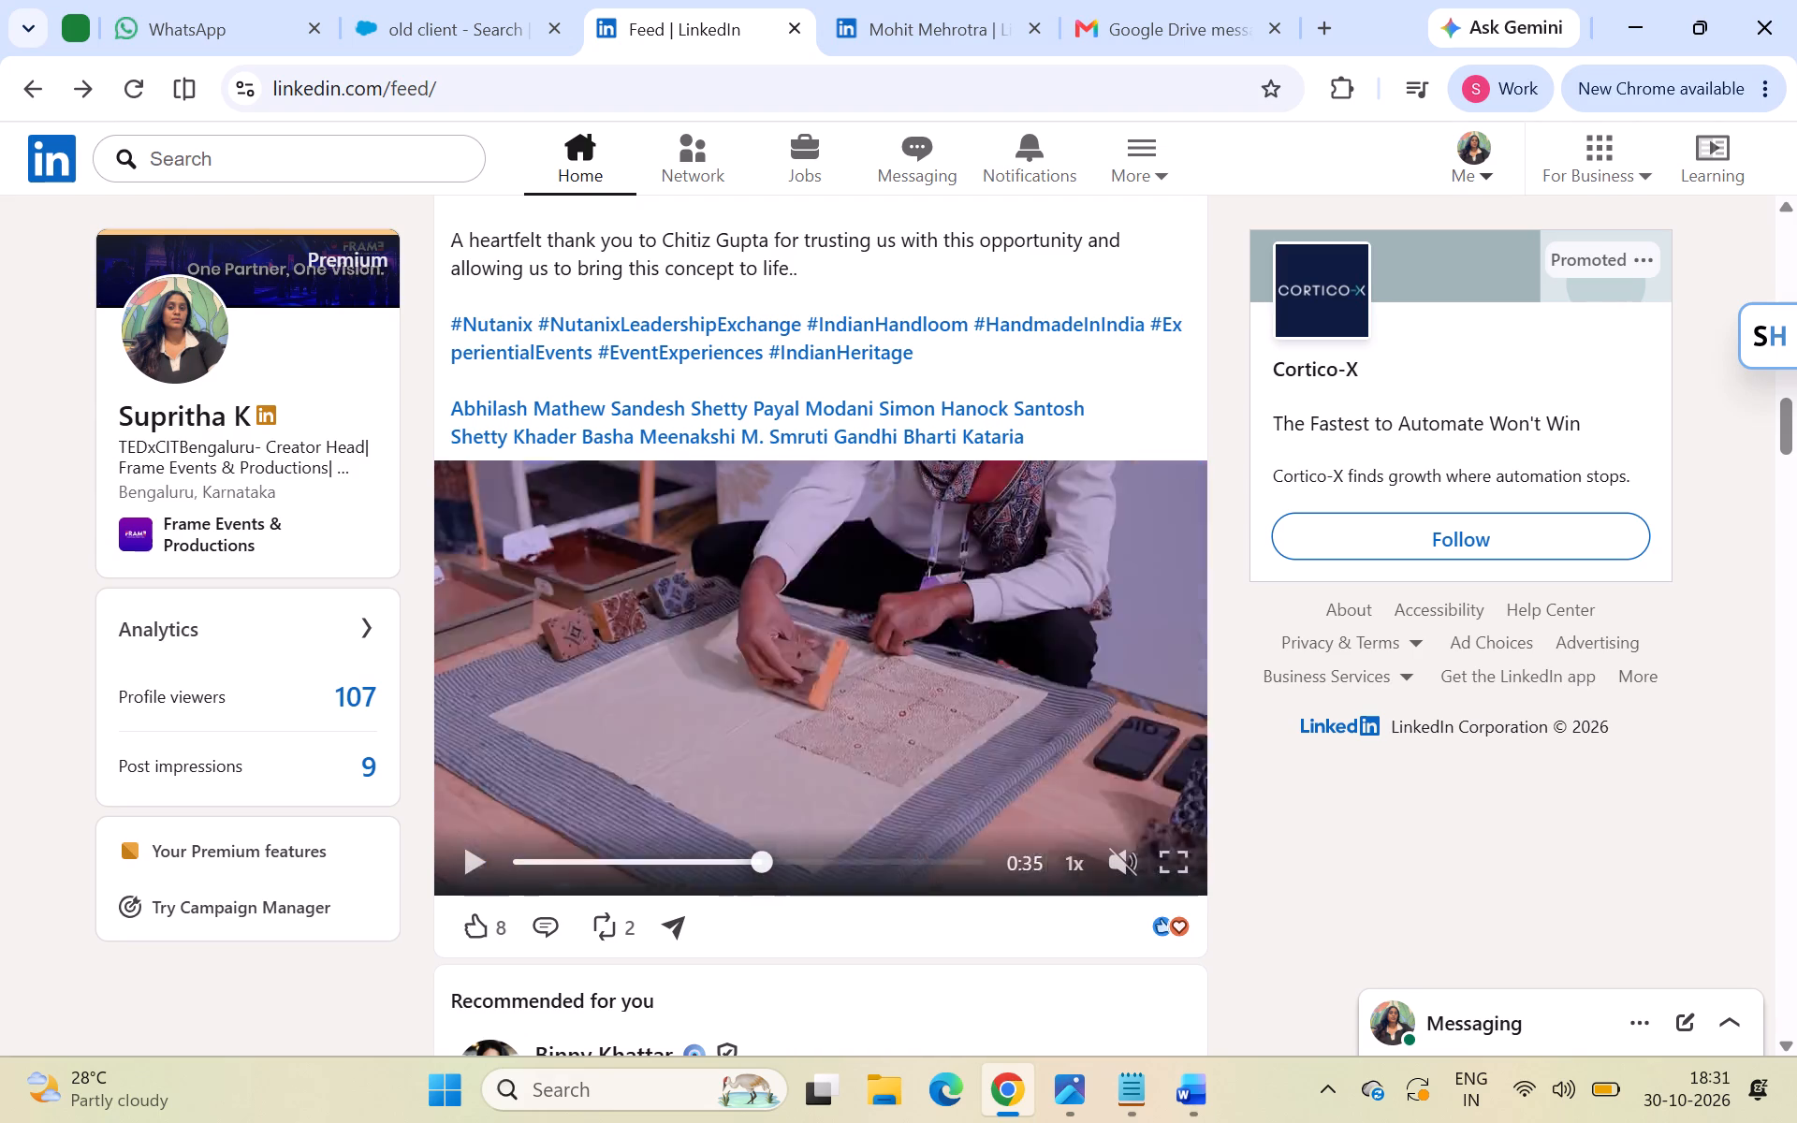
drag(761, 869, 756, 869)
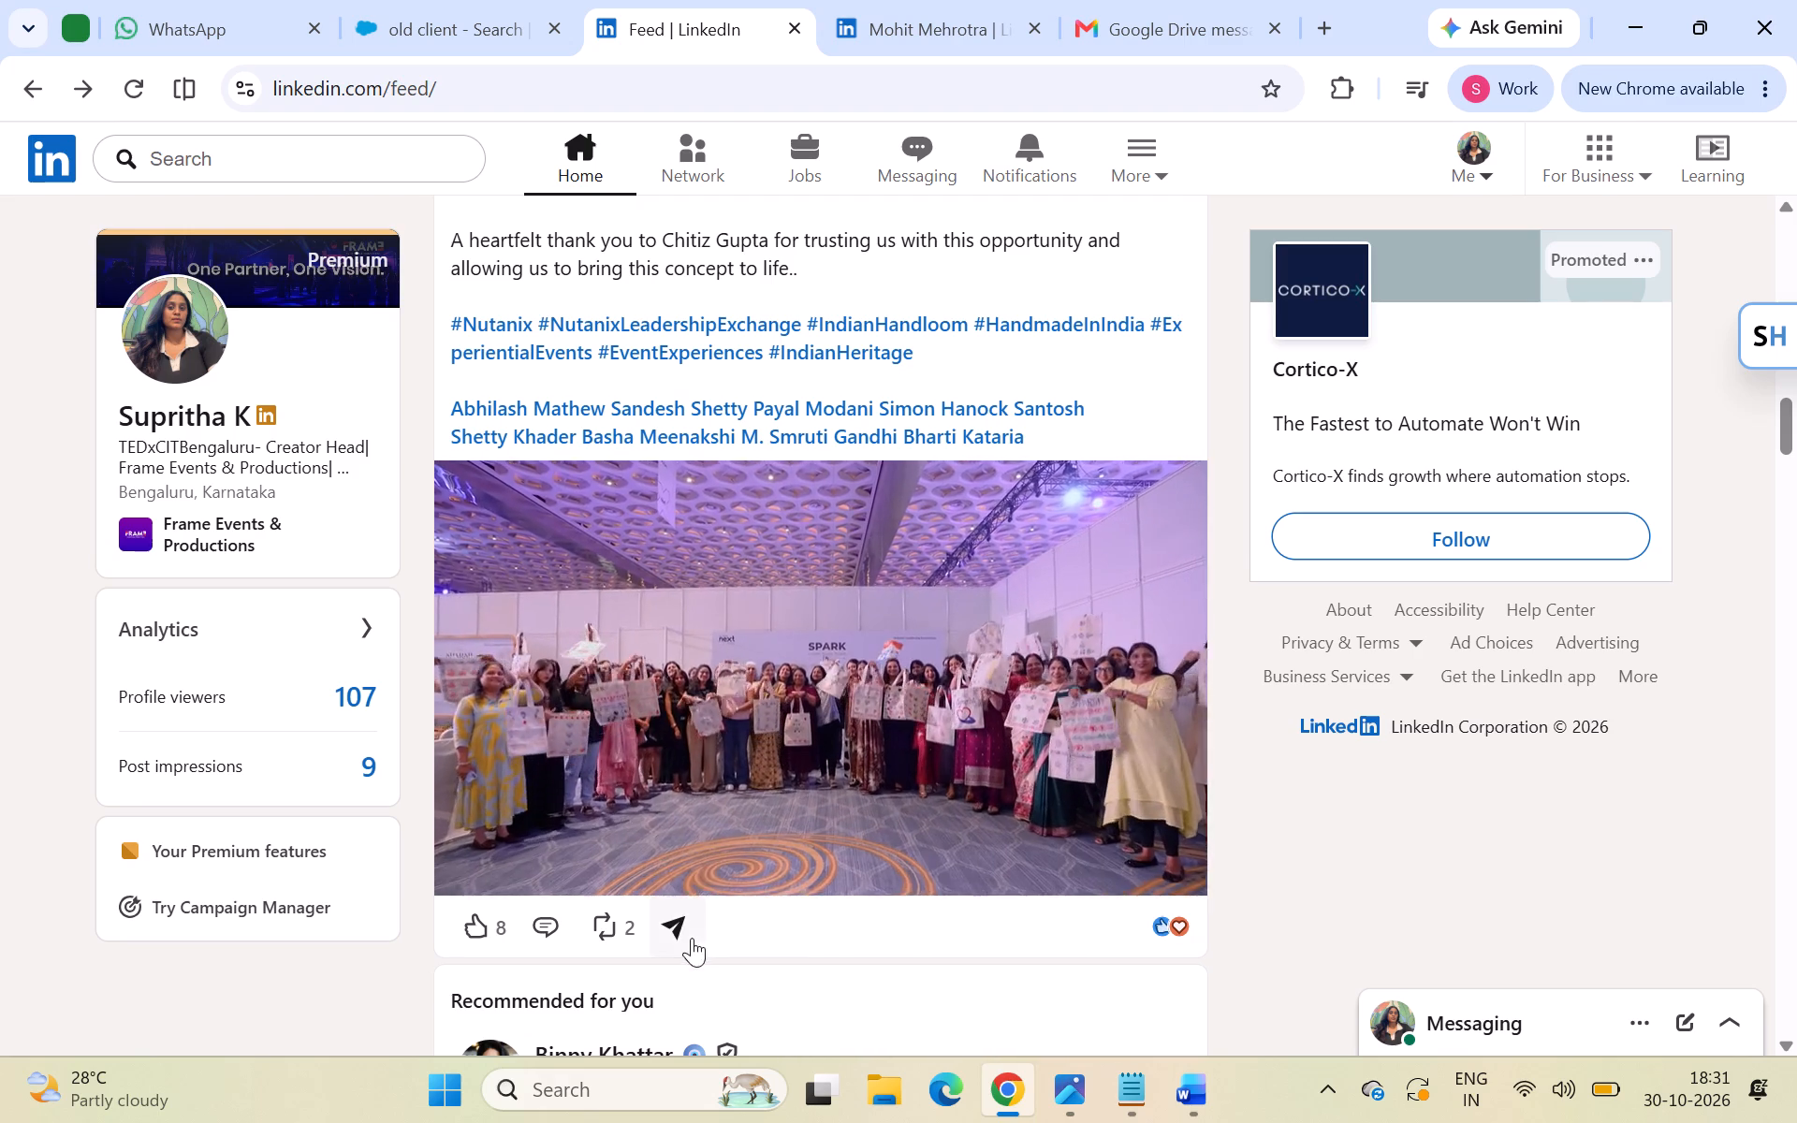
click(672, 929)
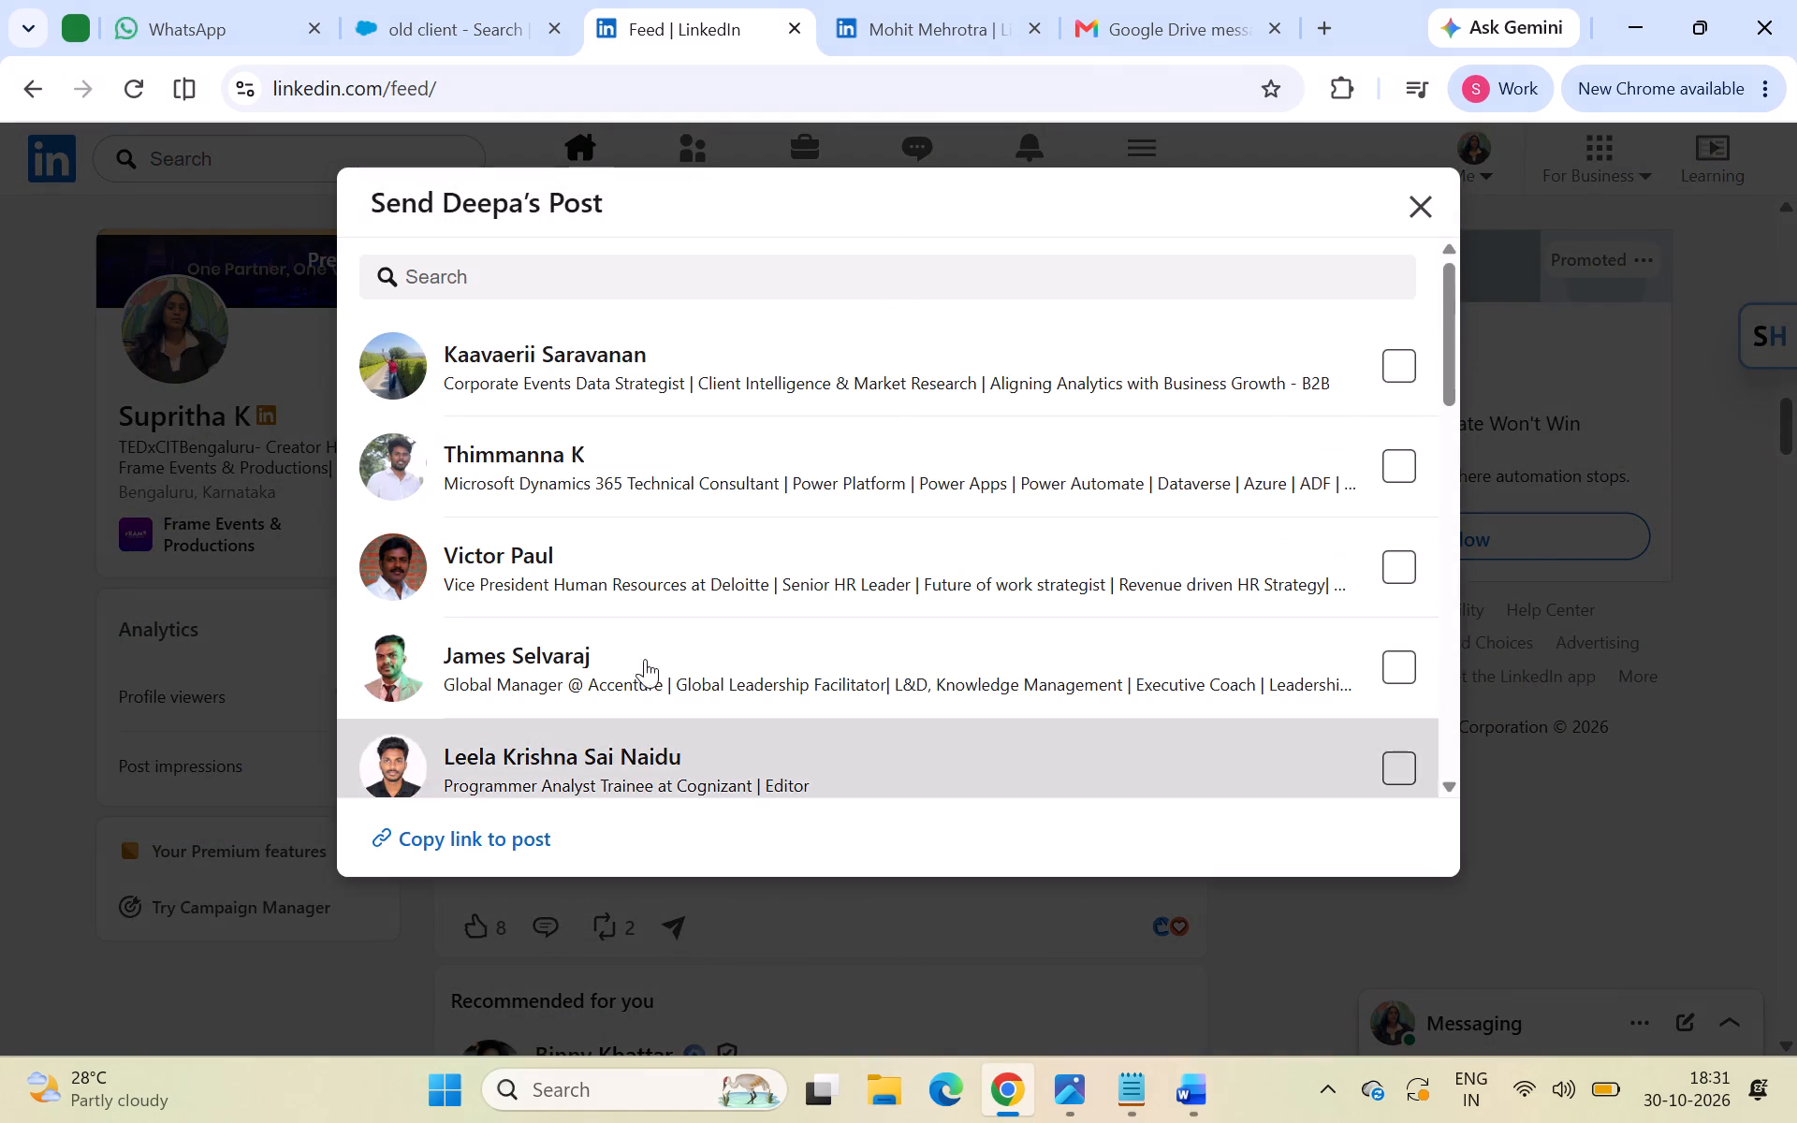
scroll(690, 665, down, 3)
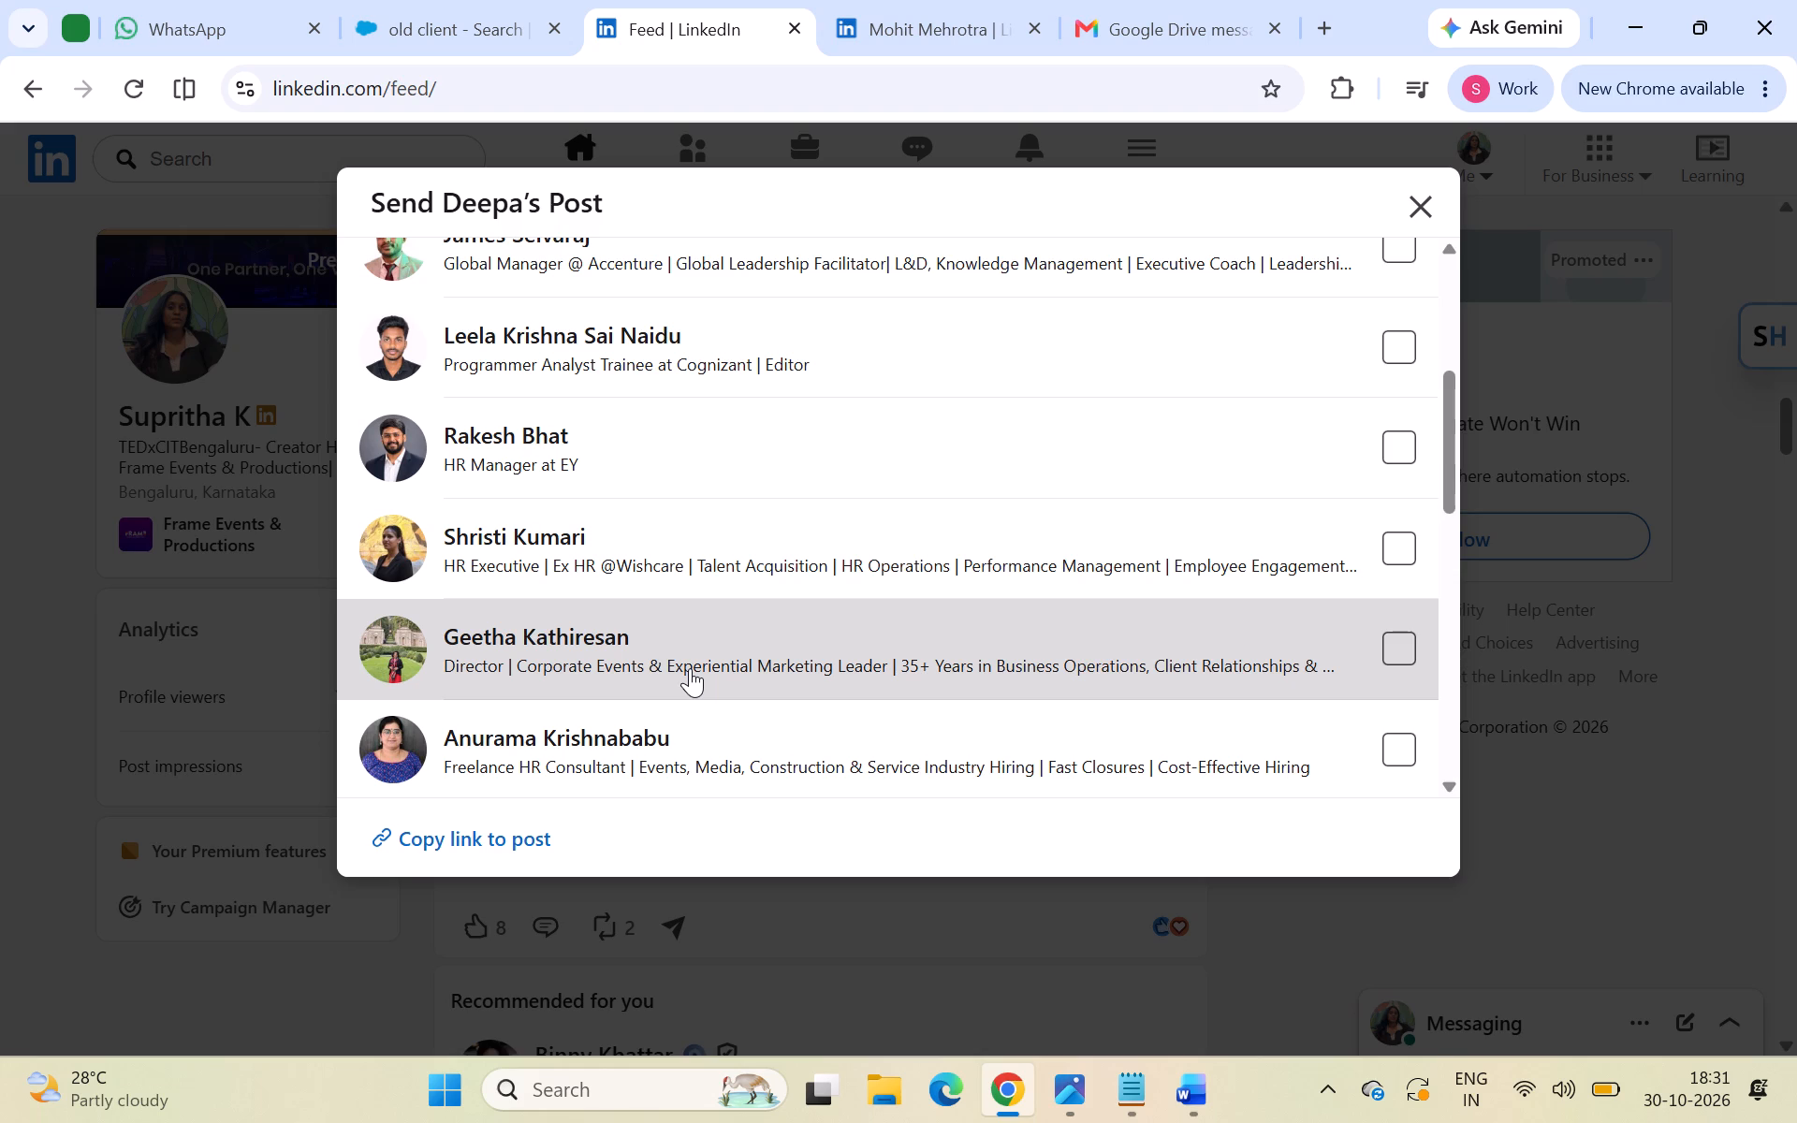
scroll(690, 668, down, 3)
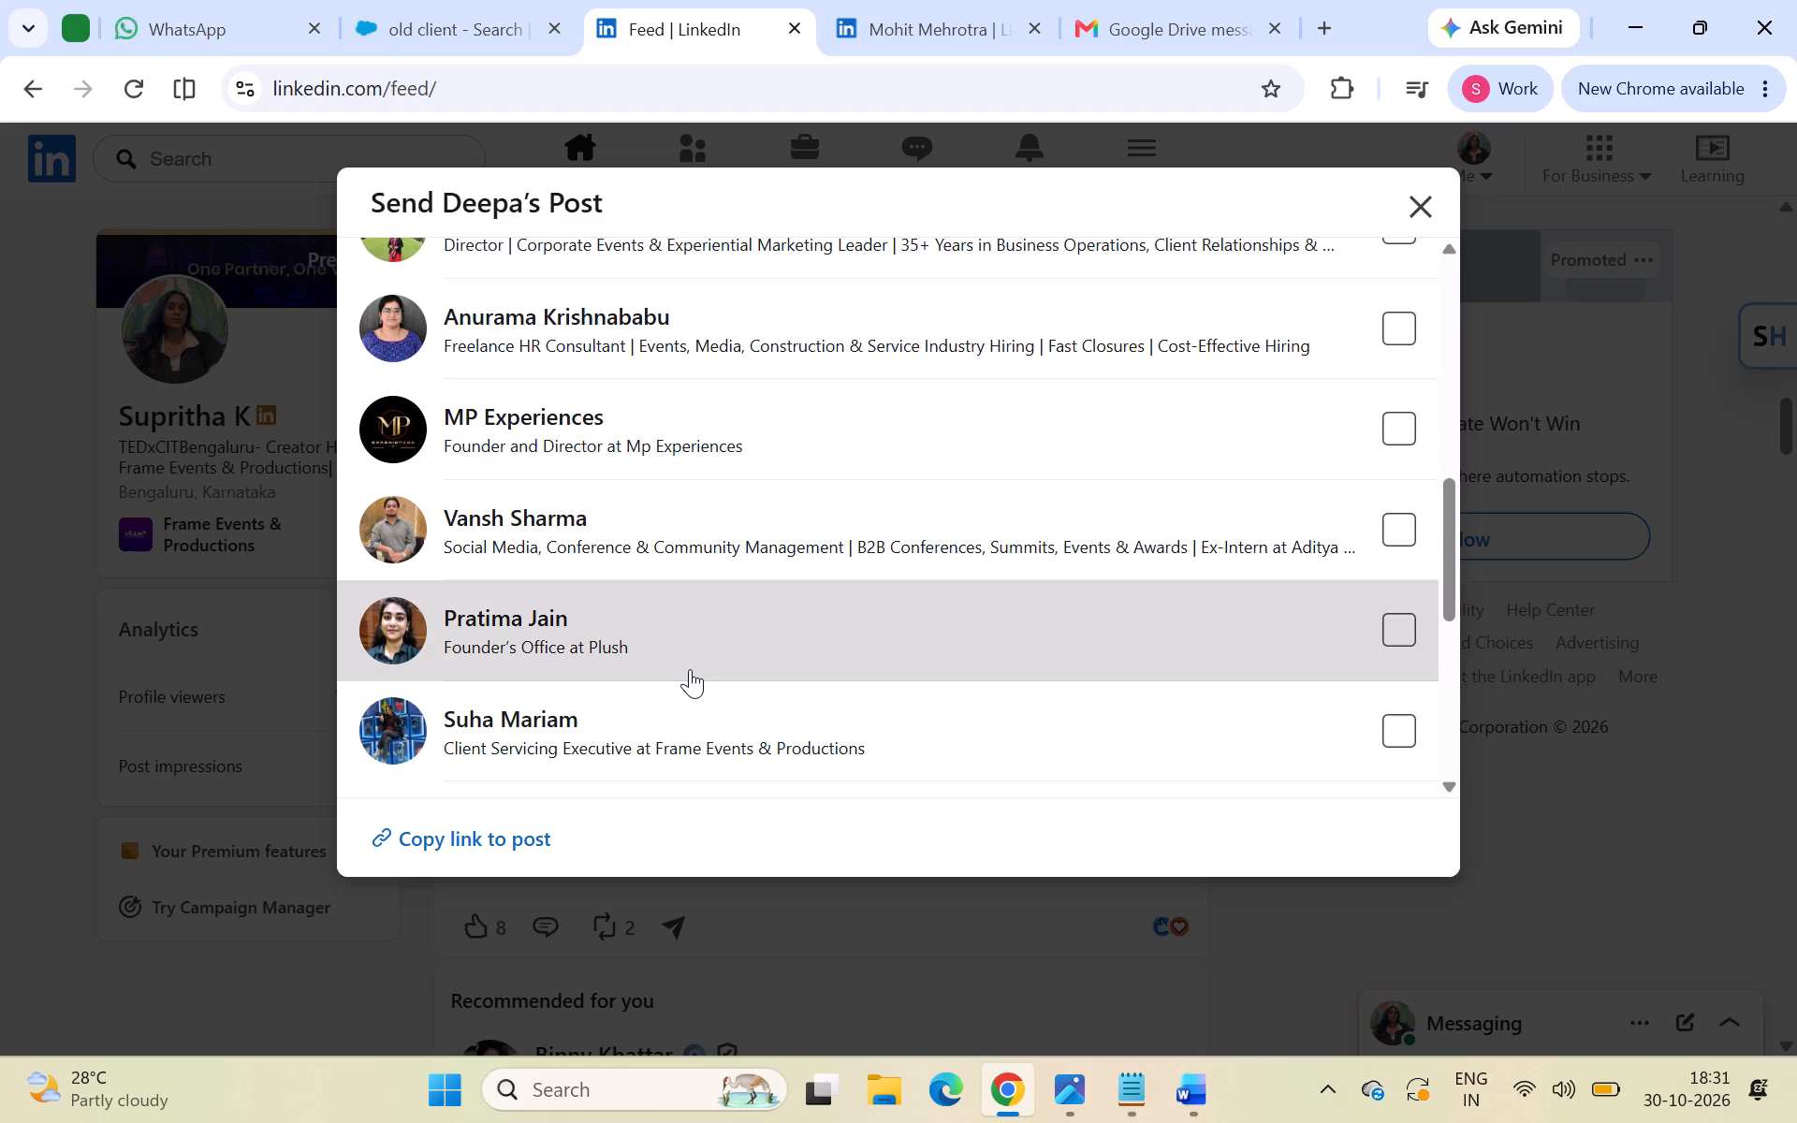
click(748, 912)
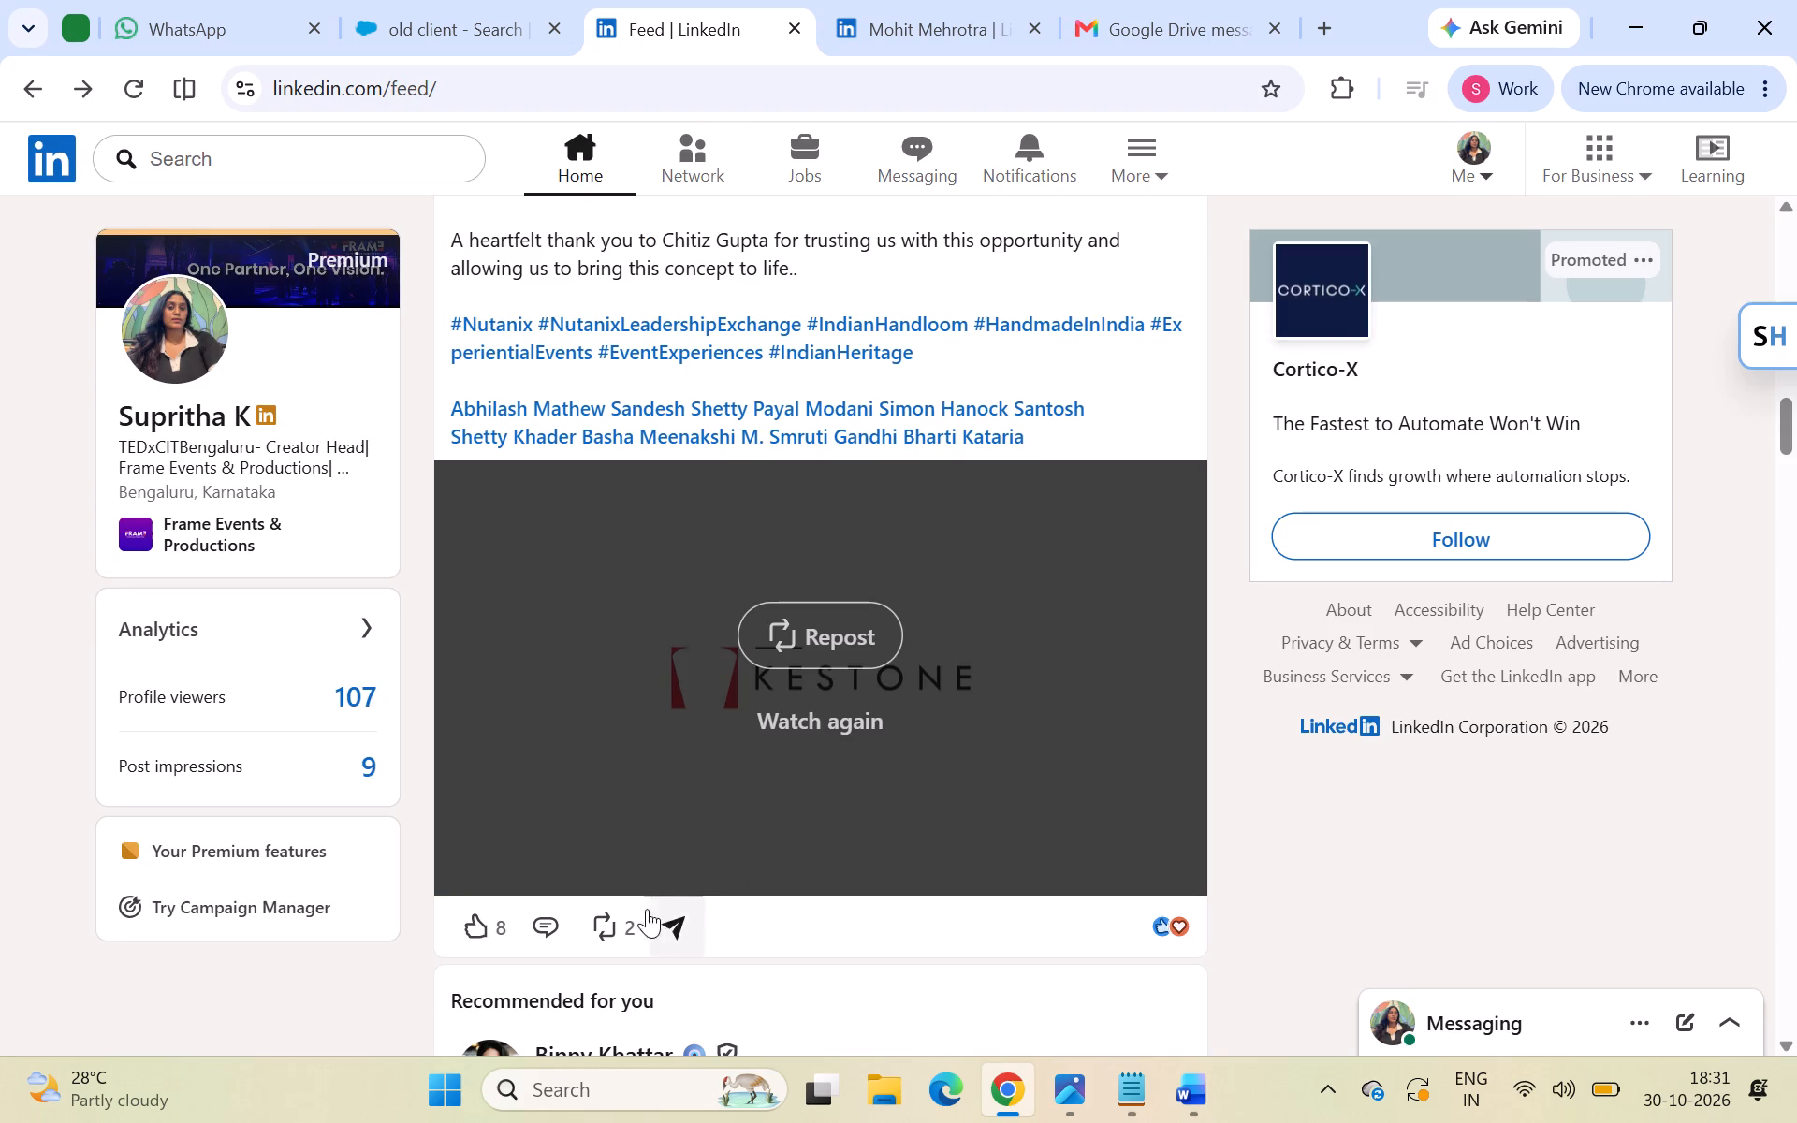
Like the Kestone manager's Nutanix Leadership Exchange post.
double_click(585, 843)
click(469, 912)
Browse further down the LinkedIn feed, refresh it, and look through the new posts.
scroll(655, 948, down, 5)
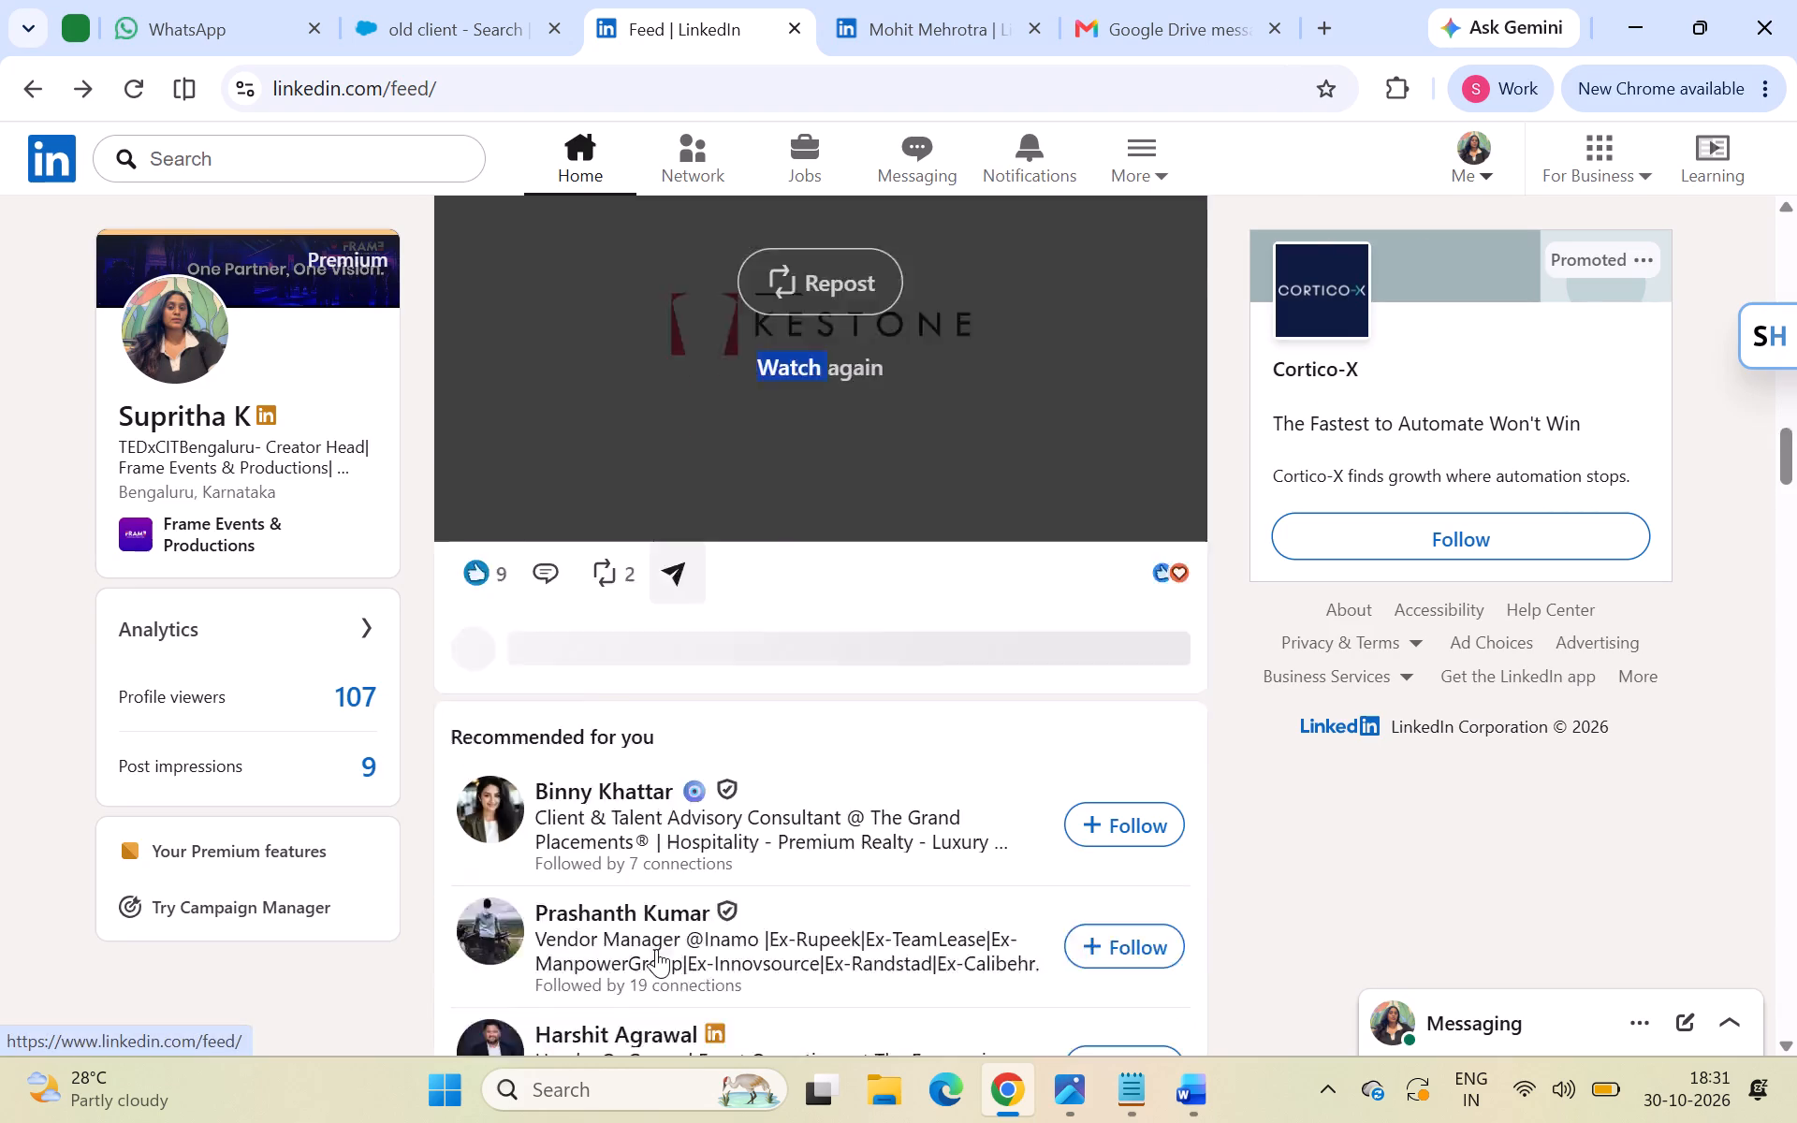
scroll(696, 947, down, 2)
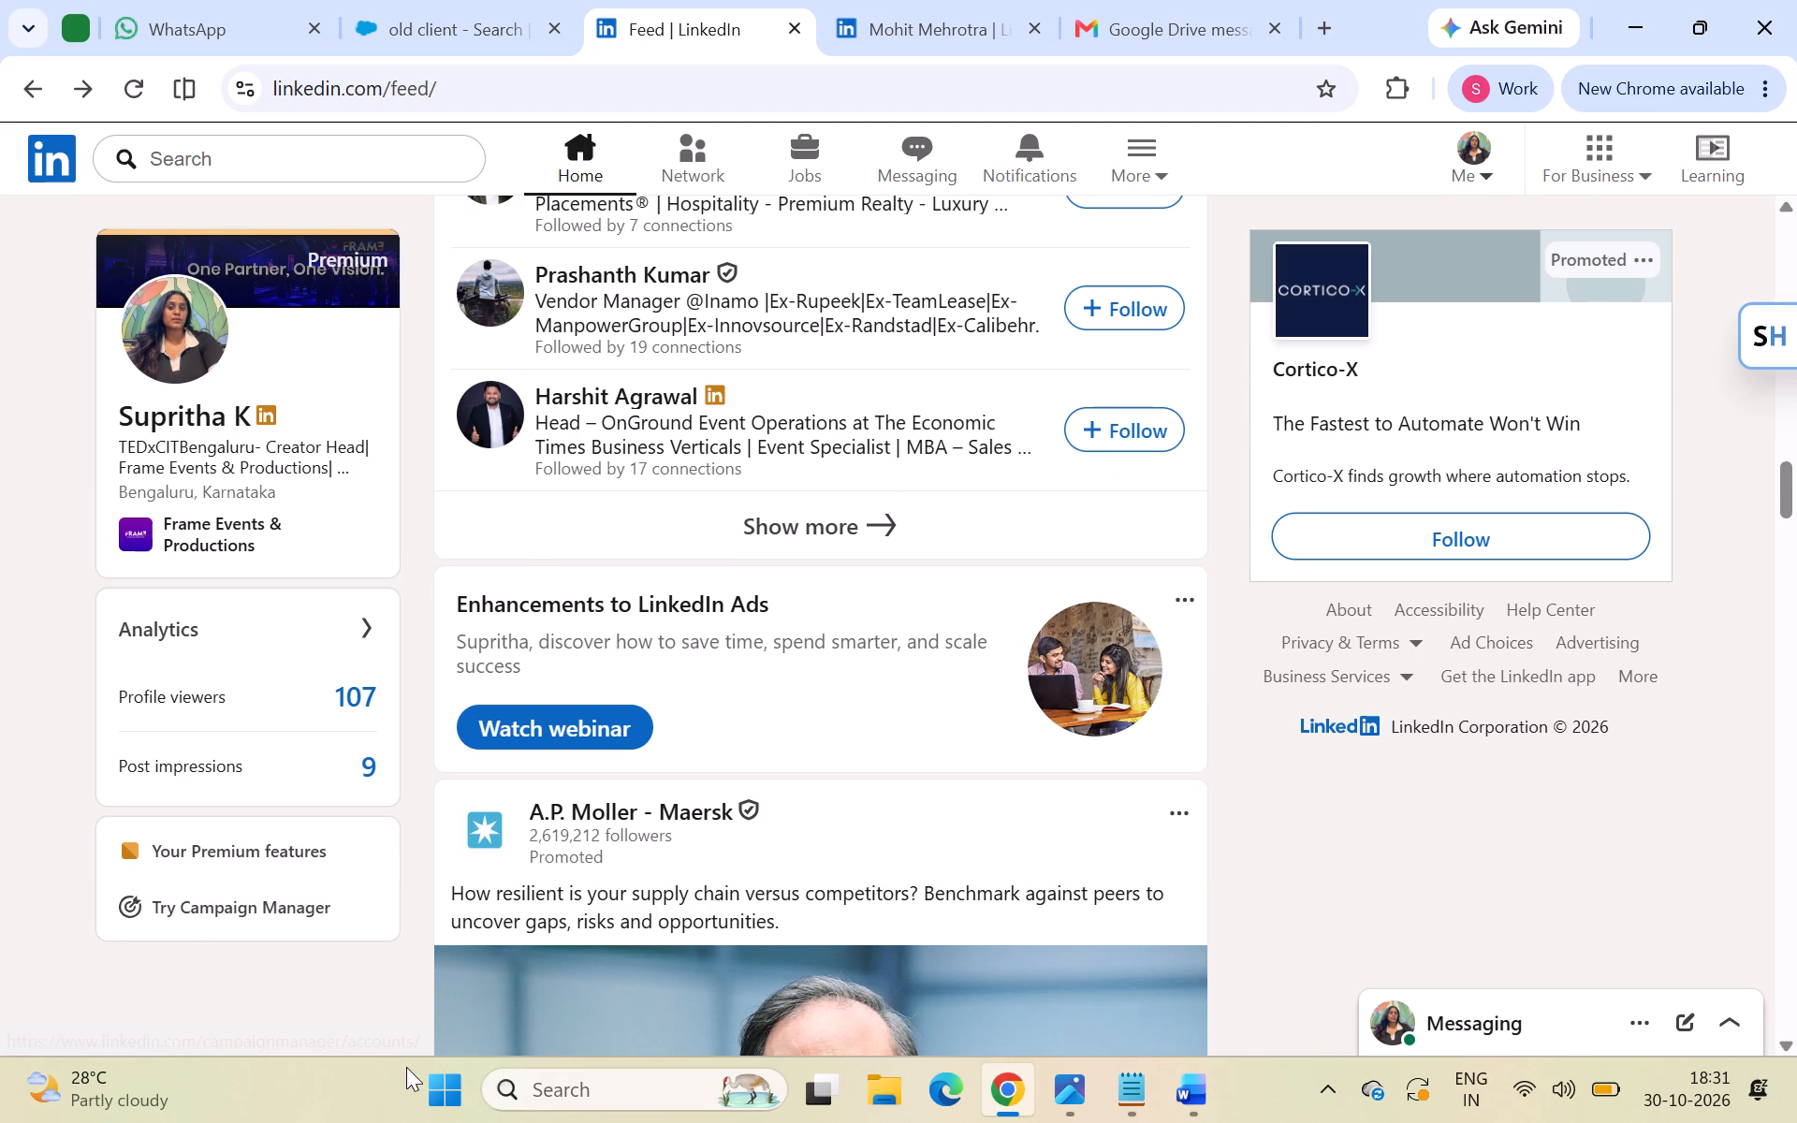
scroll(1178, 702, up, 4)
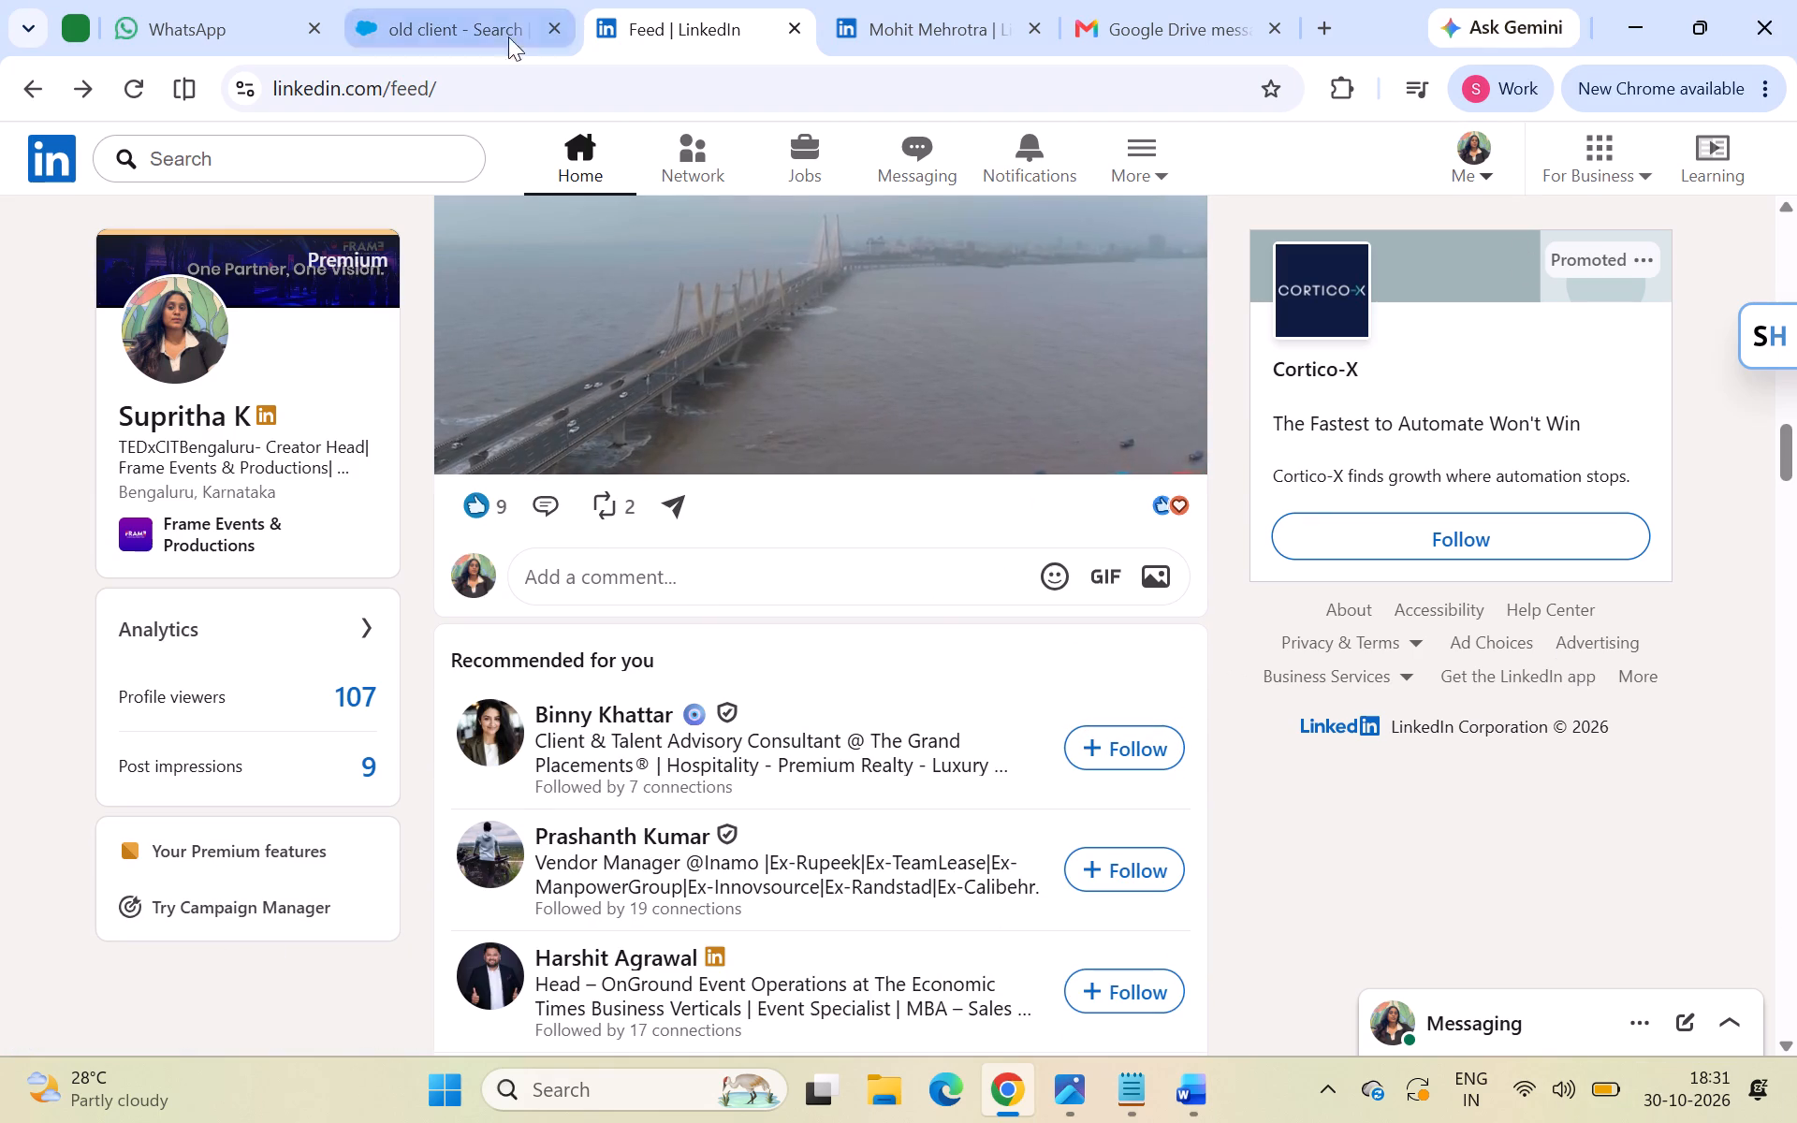
triple_click(599, 145)
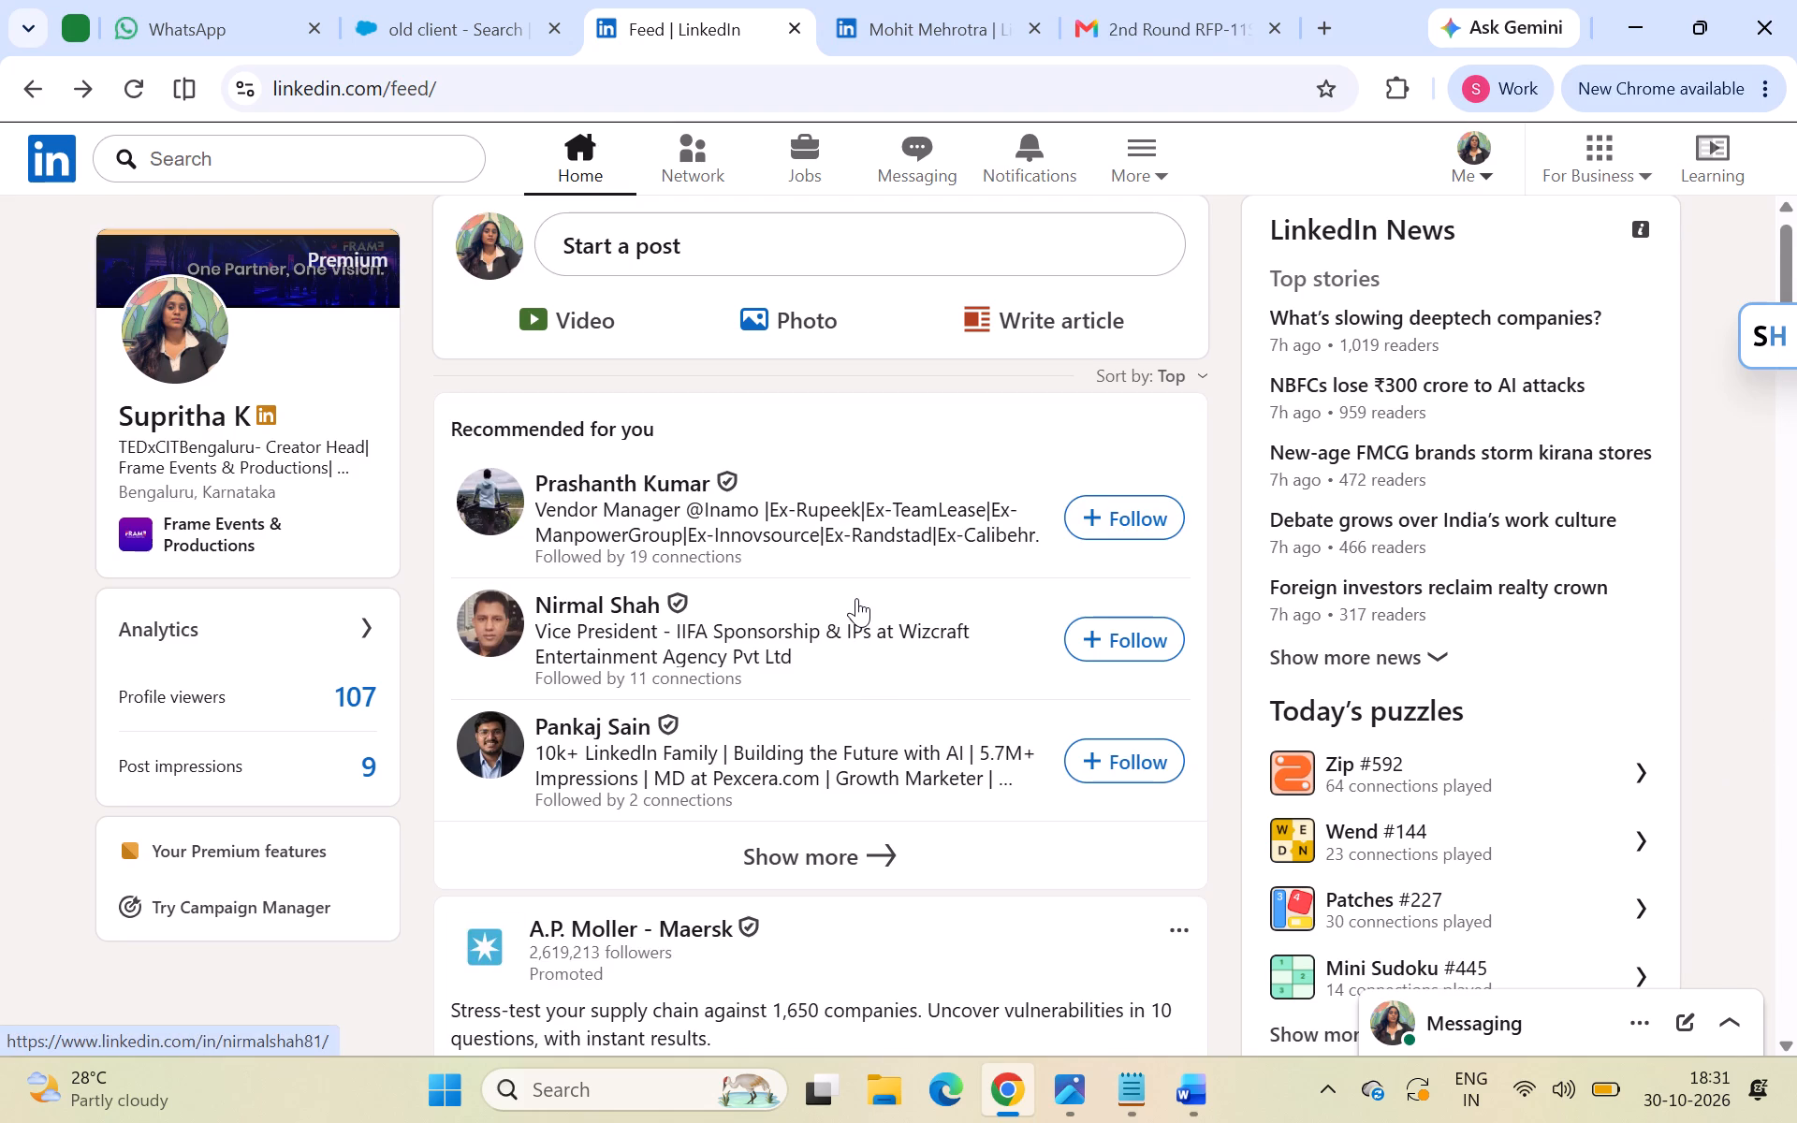
scroll(856, 598, down, 11)
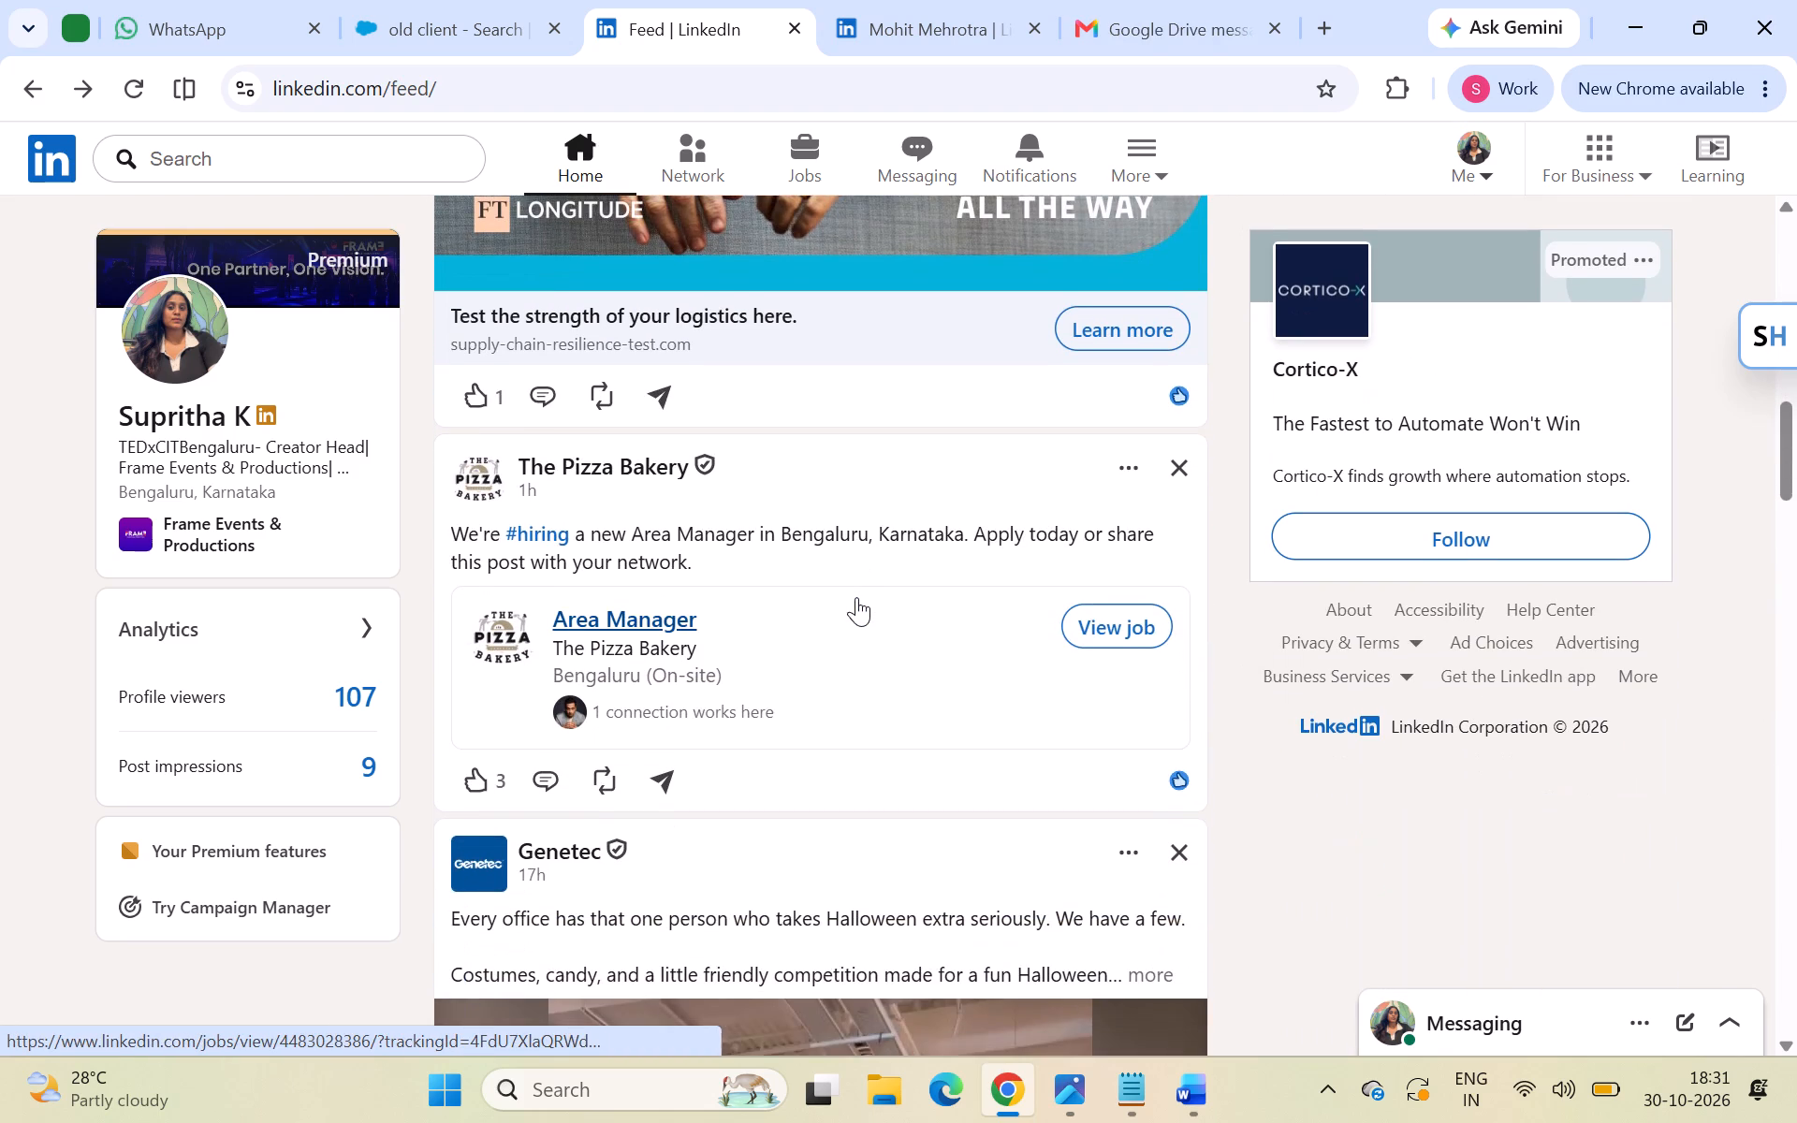
scroll(856, 595, down, 5)
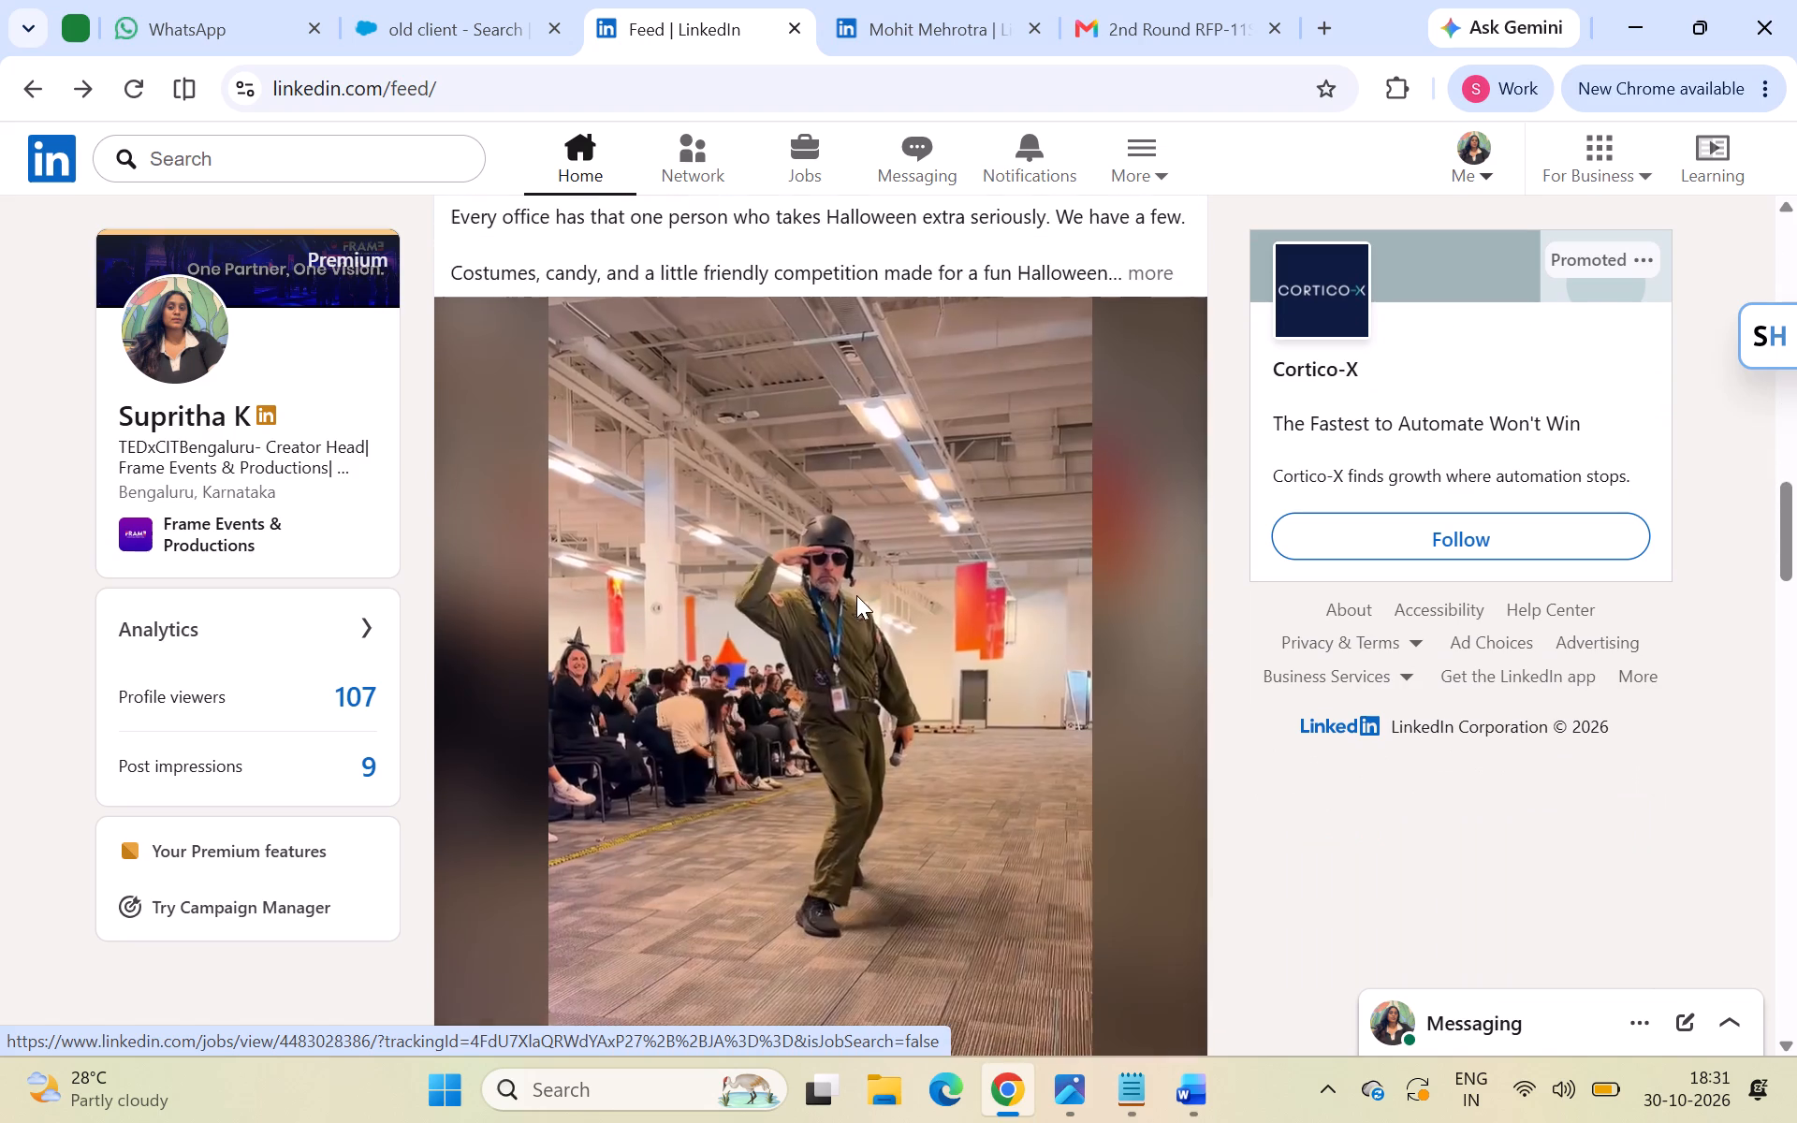
scroll(856, 595, down, 6)
From the Salesforce task results, open "Call -2024 - Salesforce- Team Meeting, Kabini, Bangalore - Old client" and its lead record, closing the LinkedIn feed.
click(491, 51)
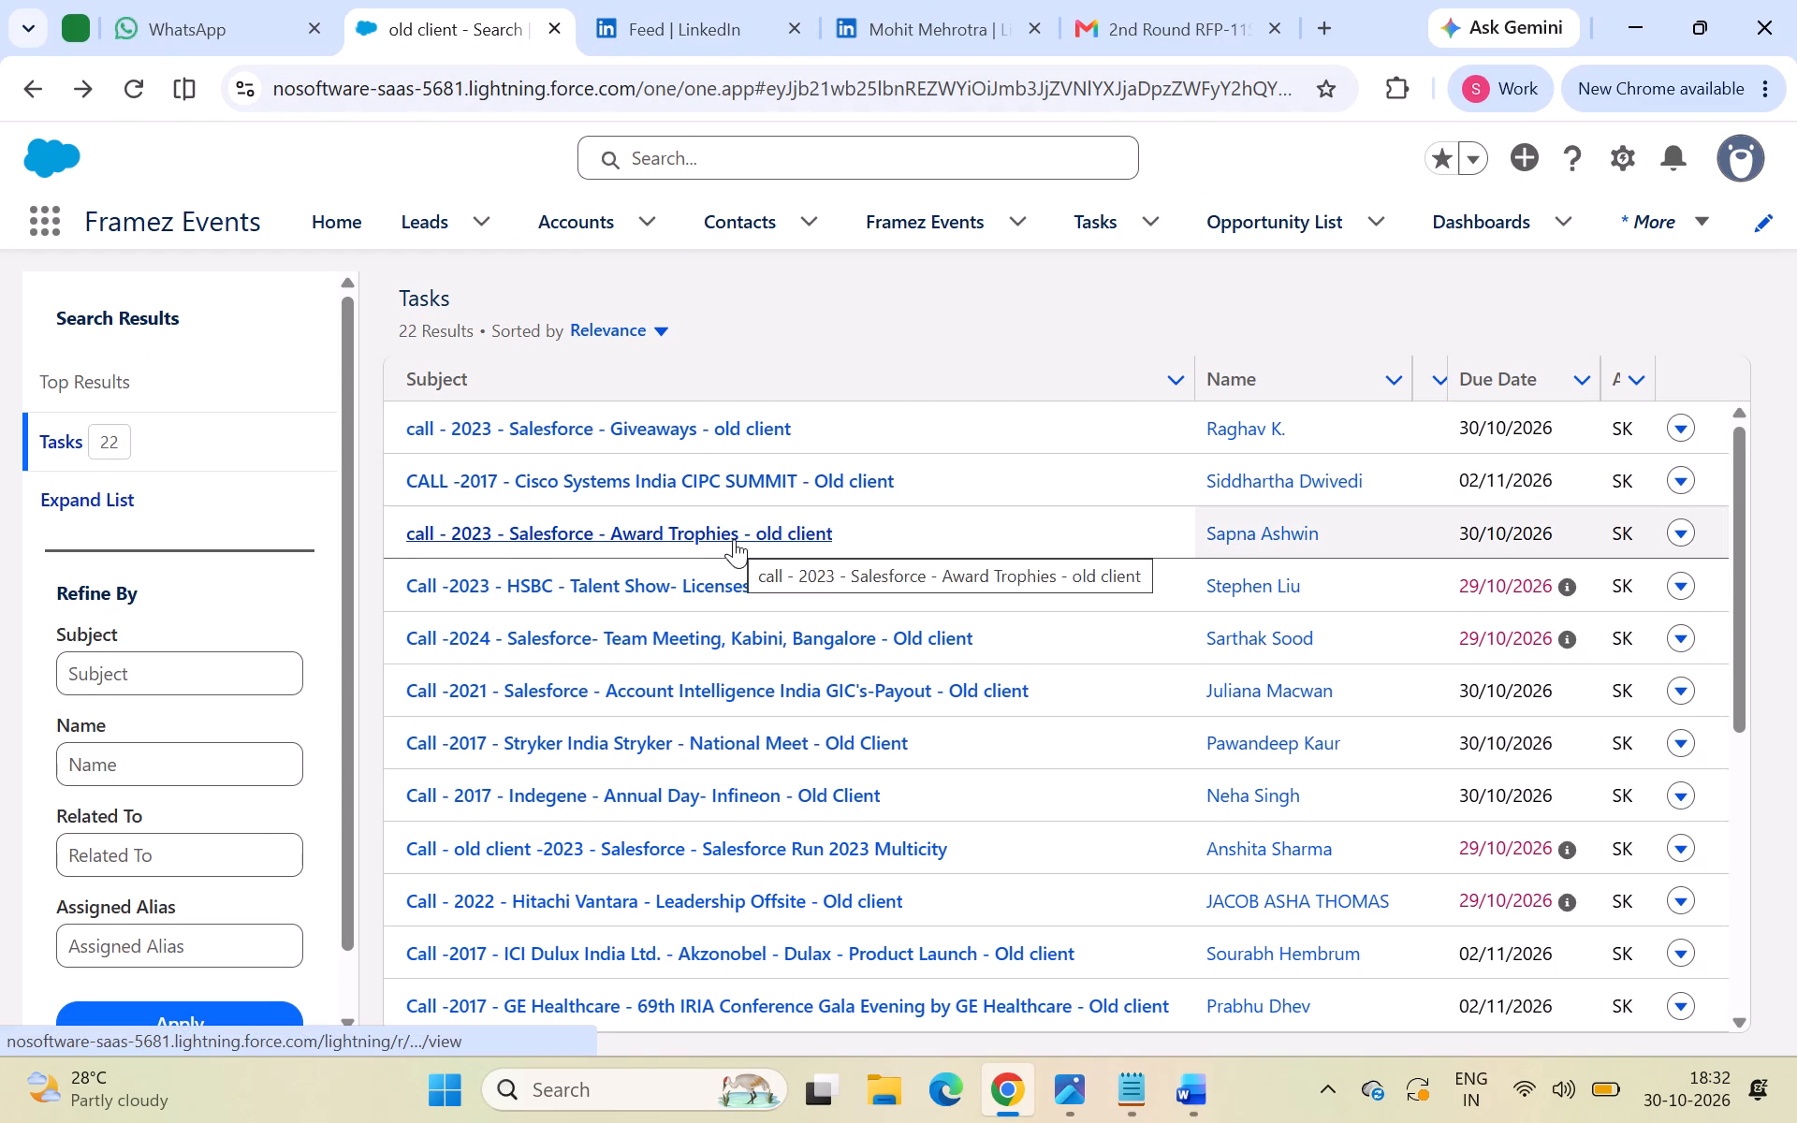
scroll(714, 607, down, 1)
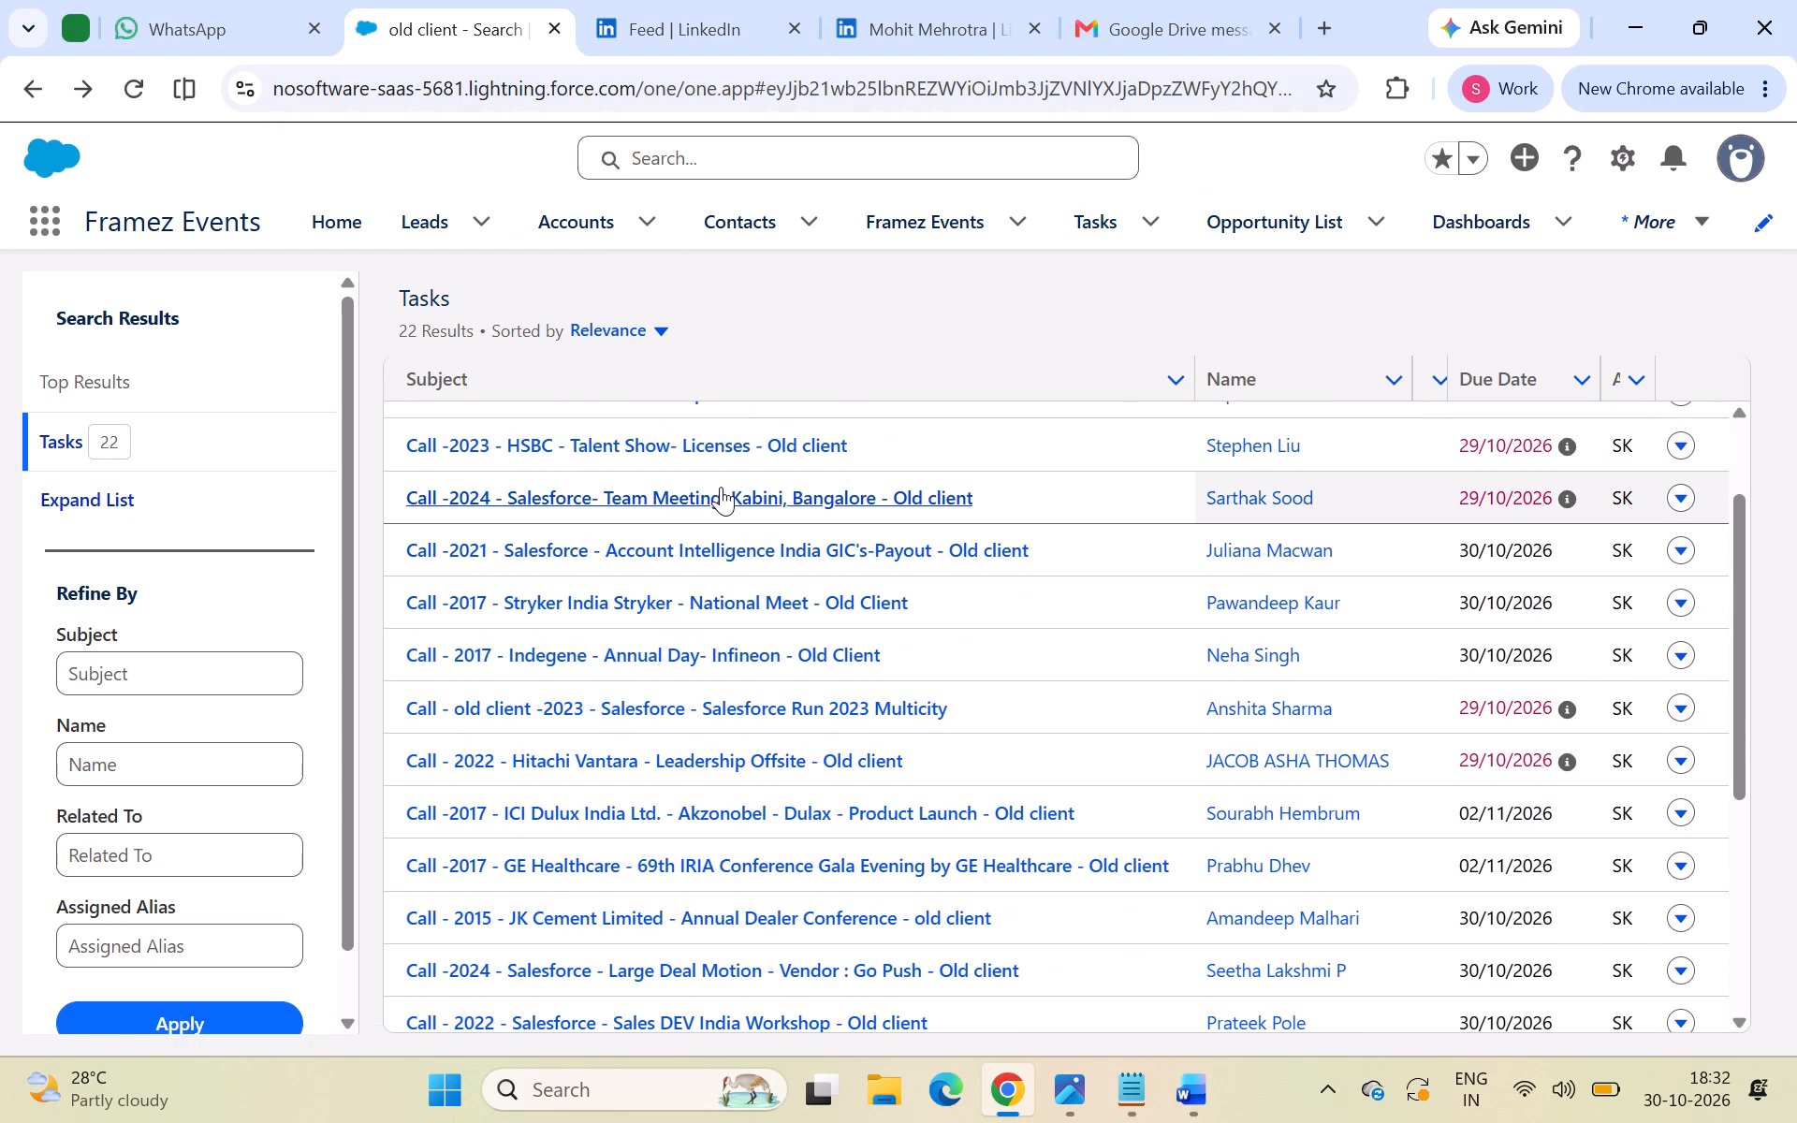
right_click(721, 493)
click(811, 541)
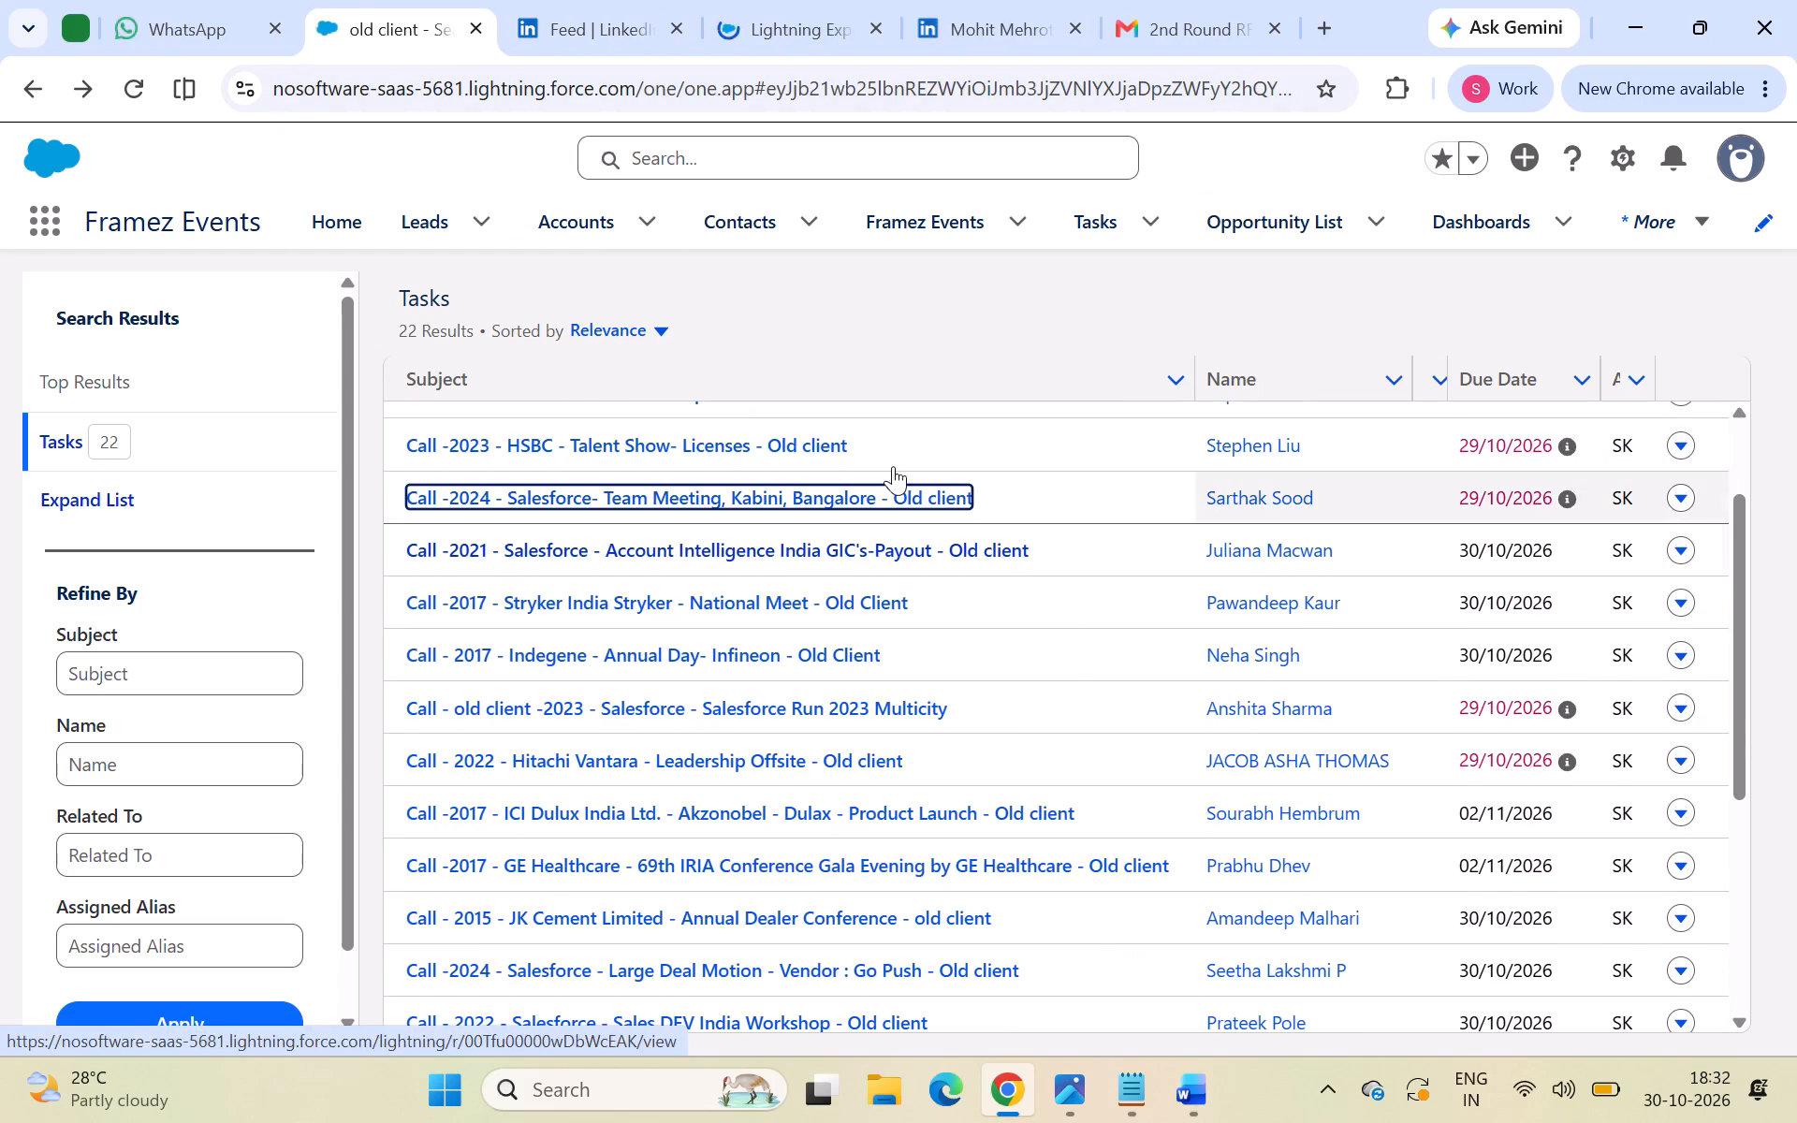
click(671, 29)
click(617, 6)
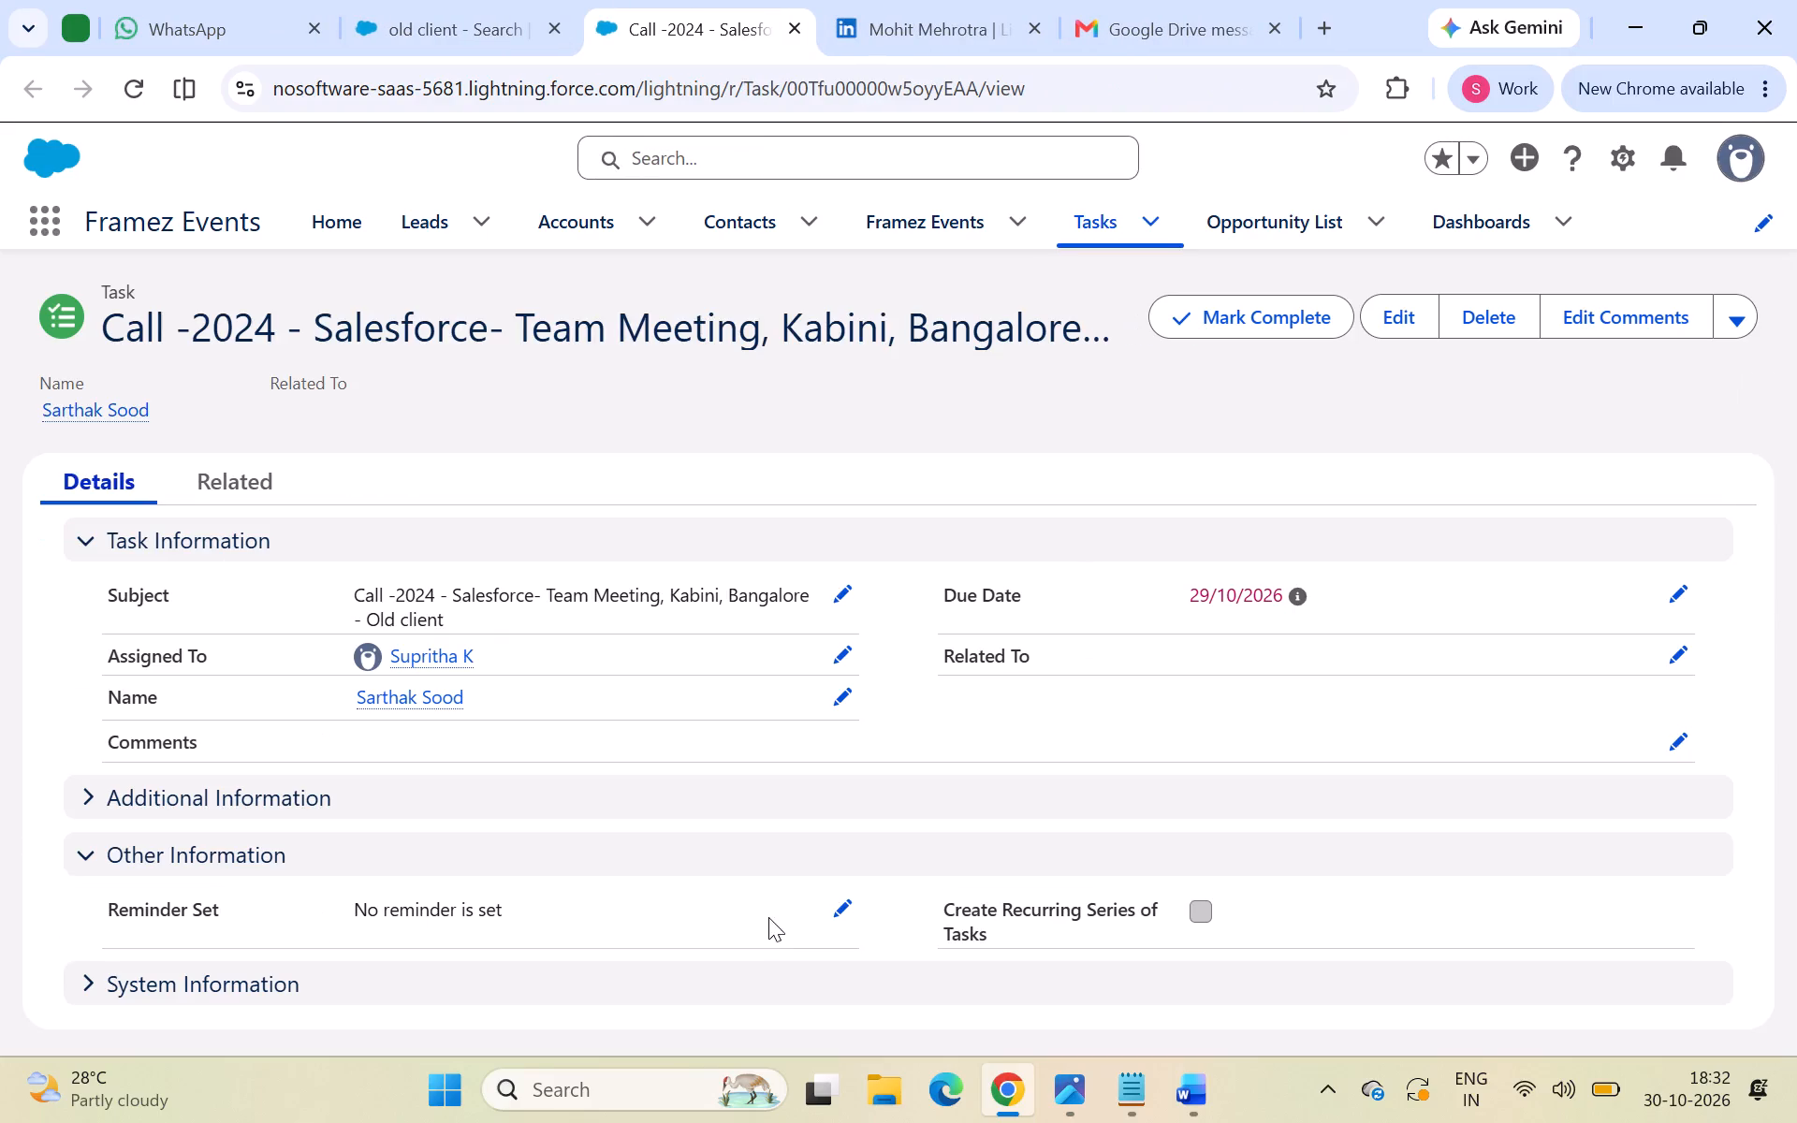
click(396, 705)
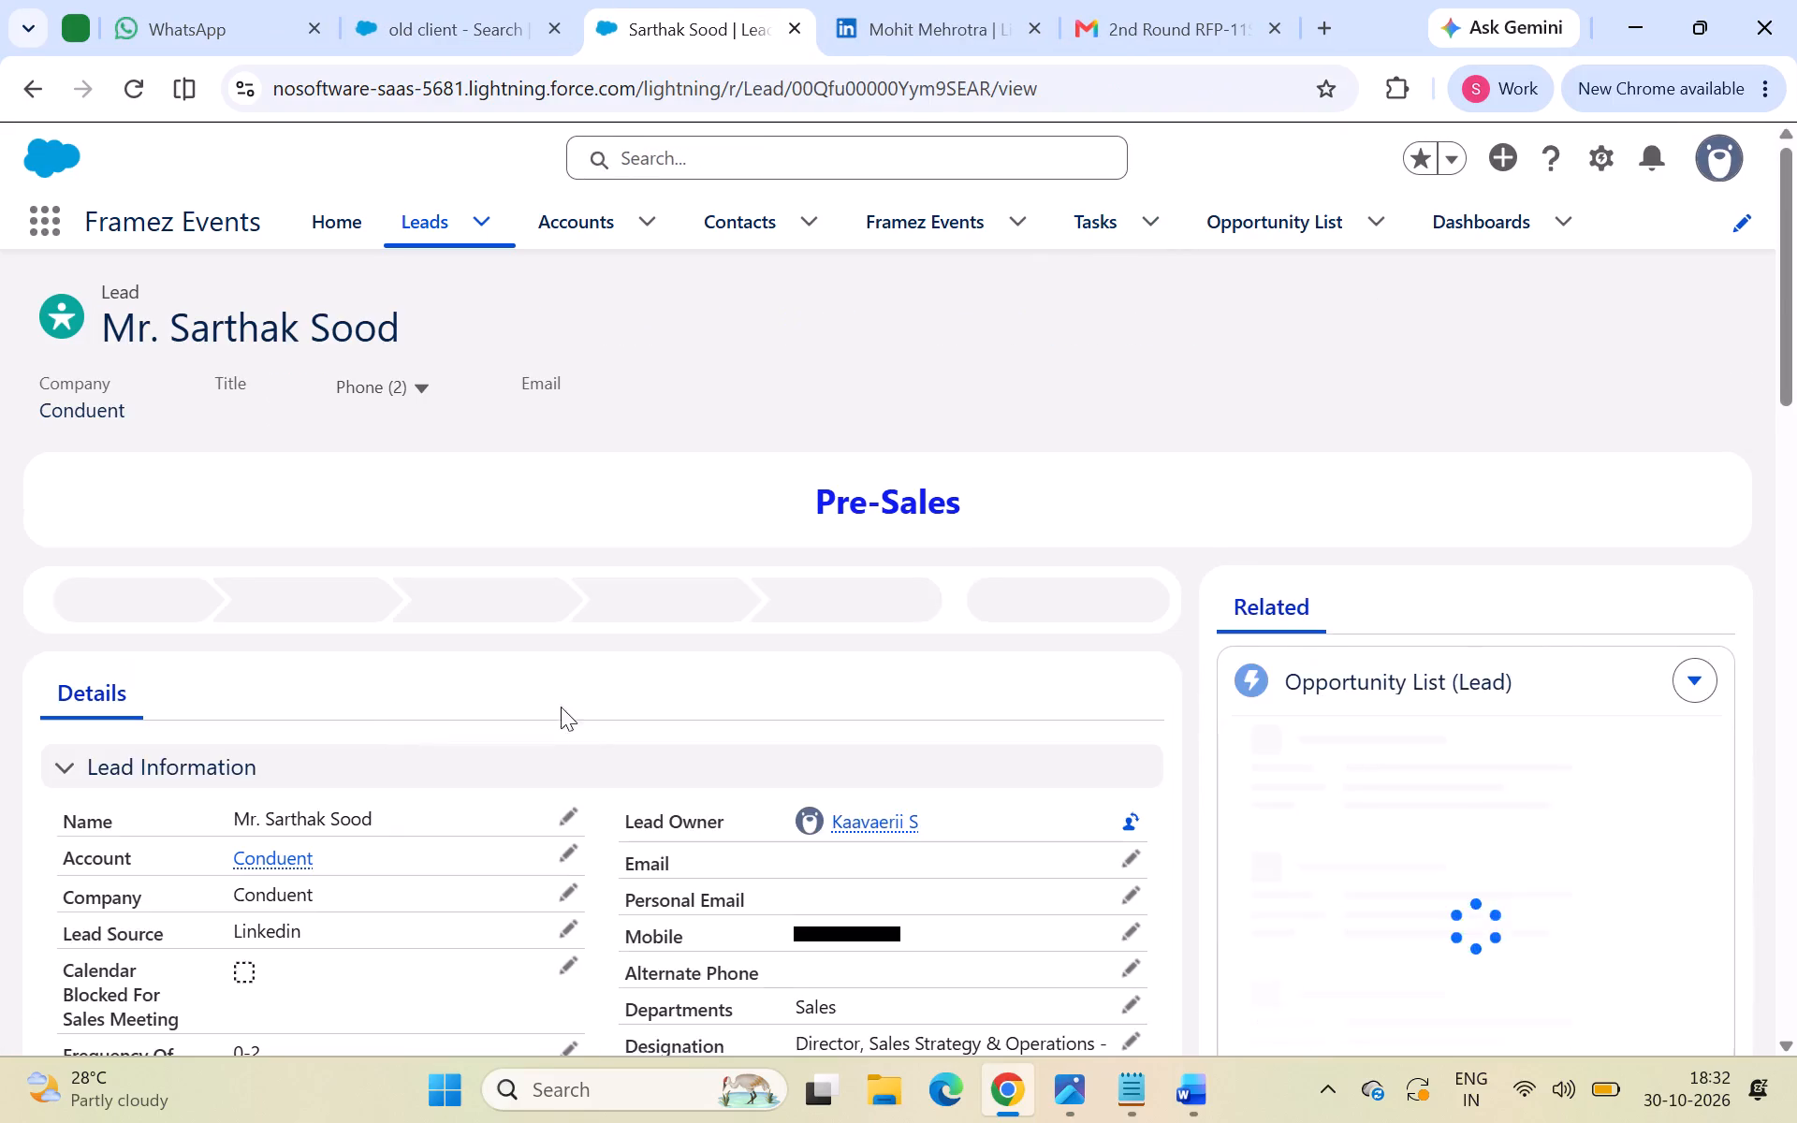
Open the LinkedIn profile linked on the Conduent lead, and return to review the lead's details, opportunities and activity.
scroll(607, 710, down, 7)
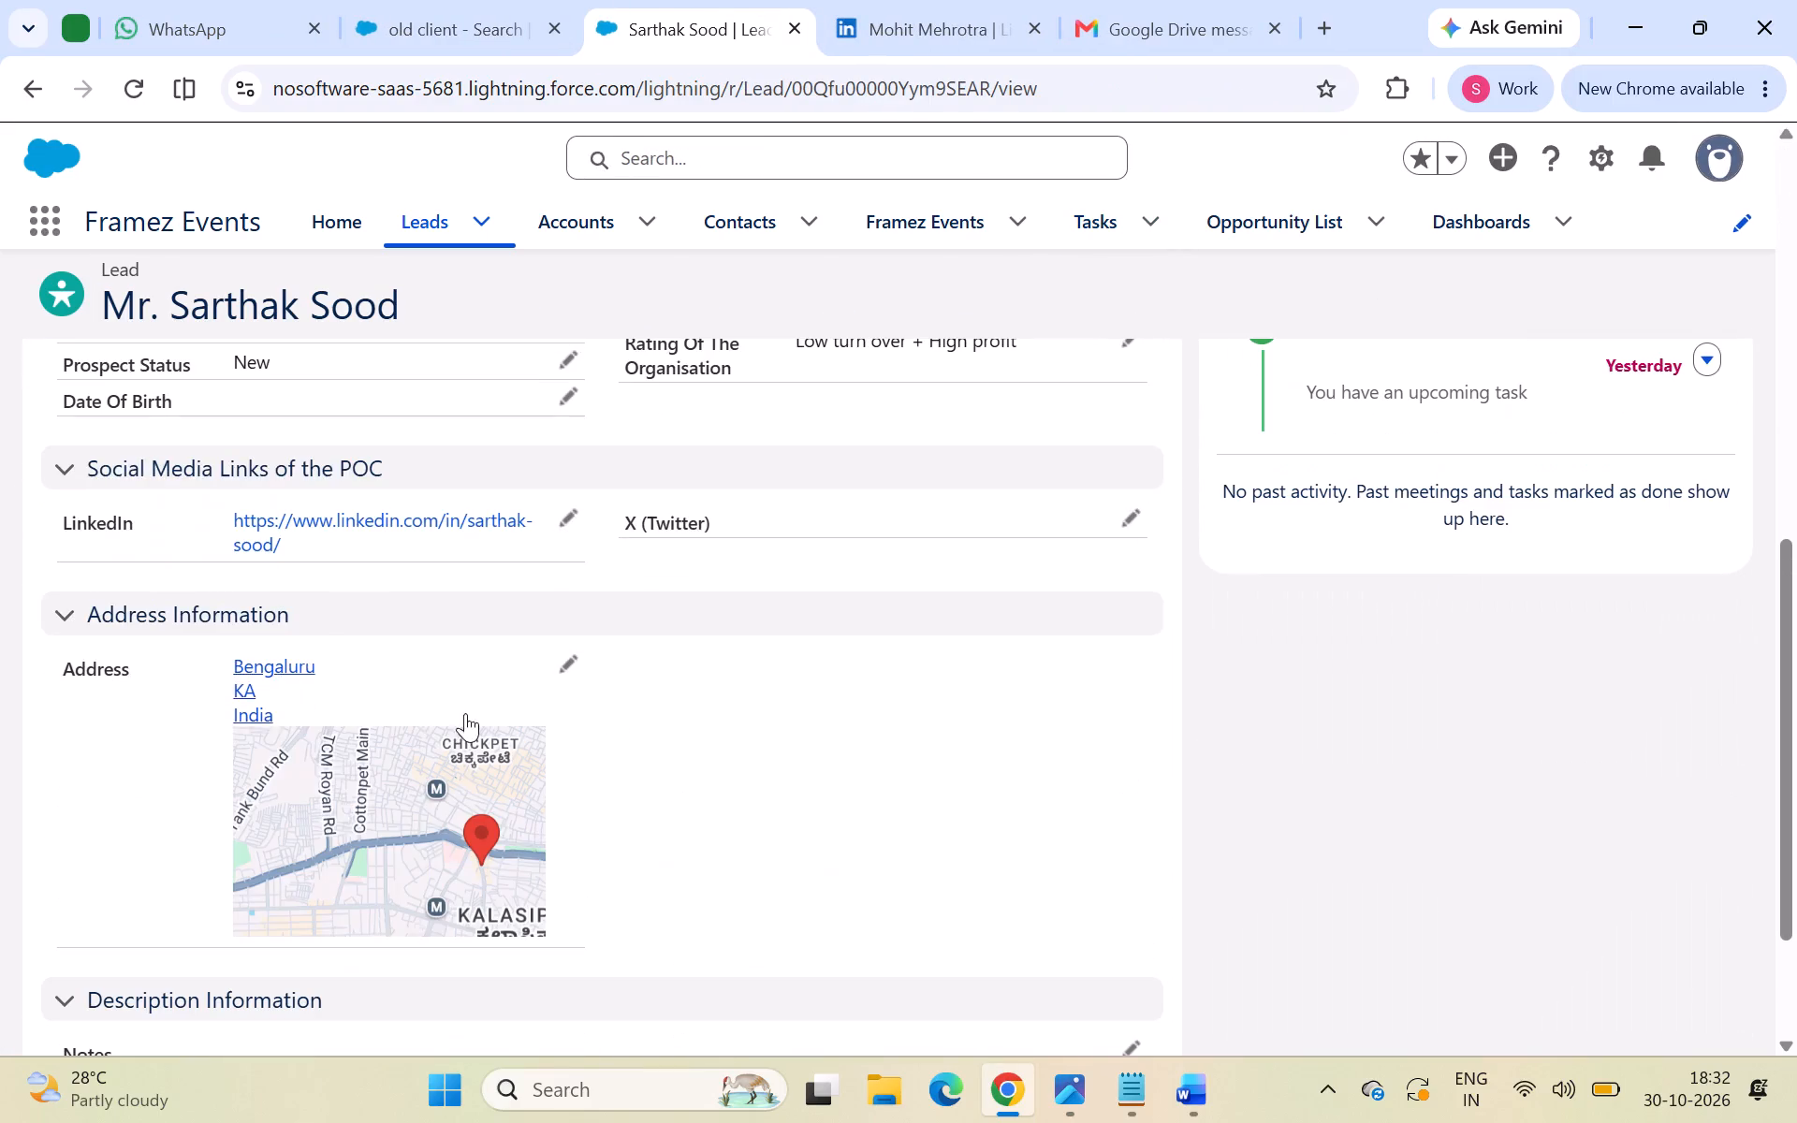
click(463, 522)
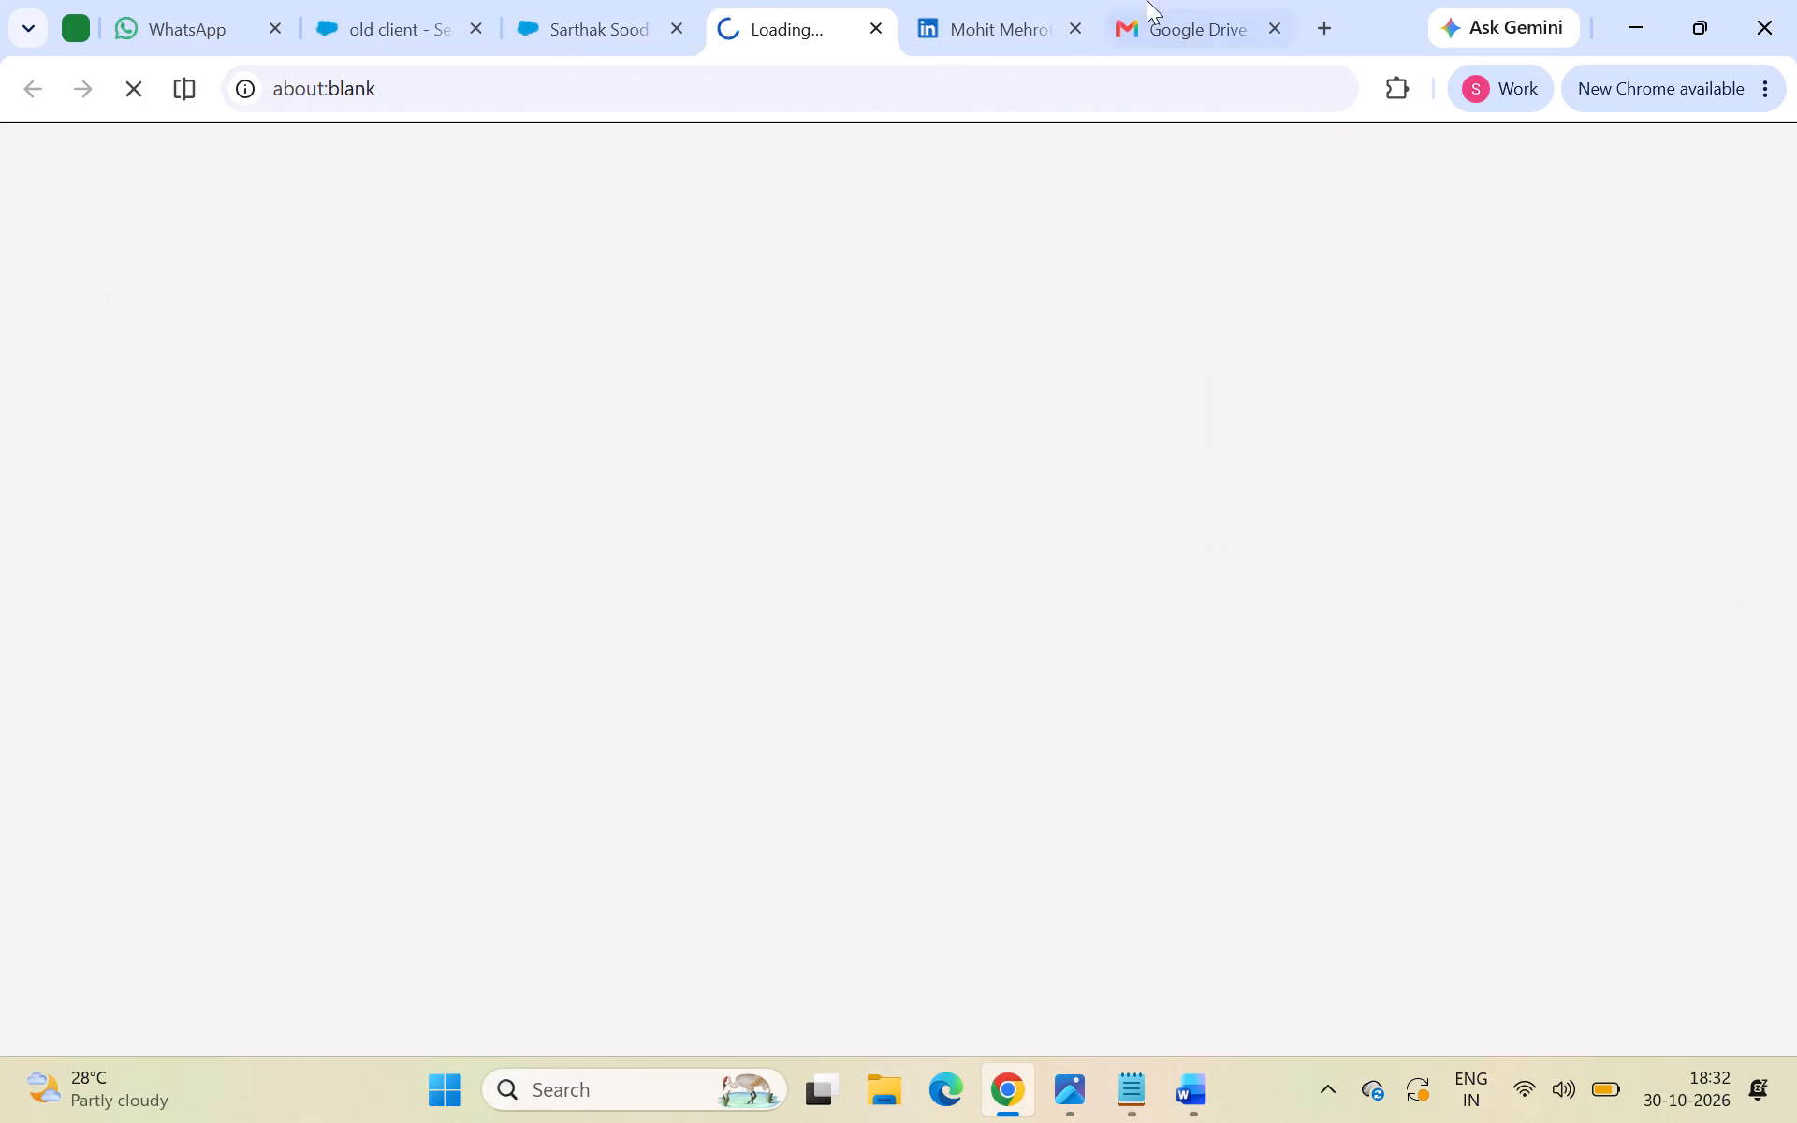
click(633, 4)
scroll(831, 898, up, 6)
scroll(829, 896, down, 3)
scroll(829, 896, up, 2)
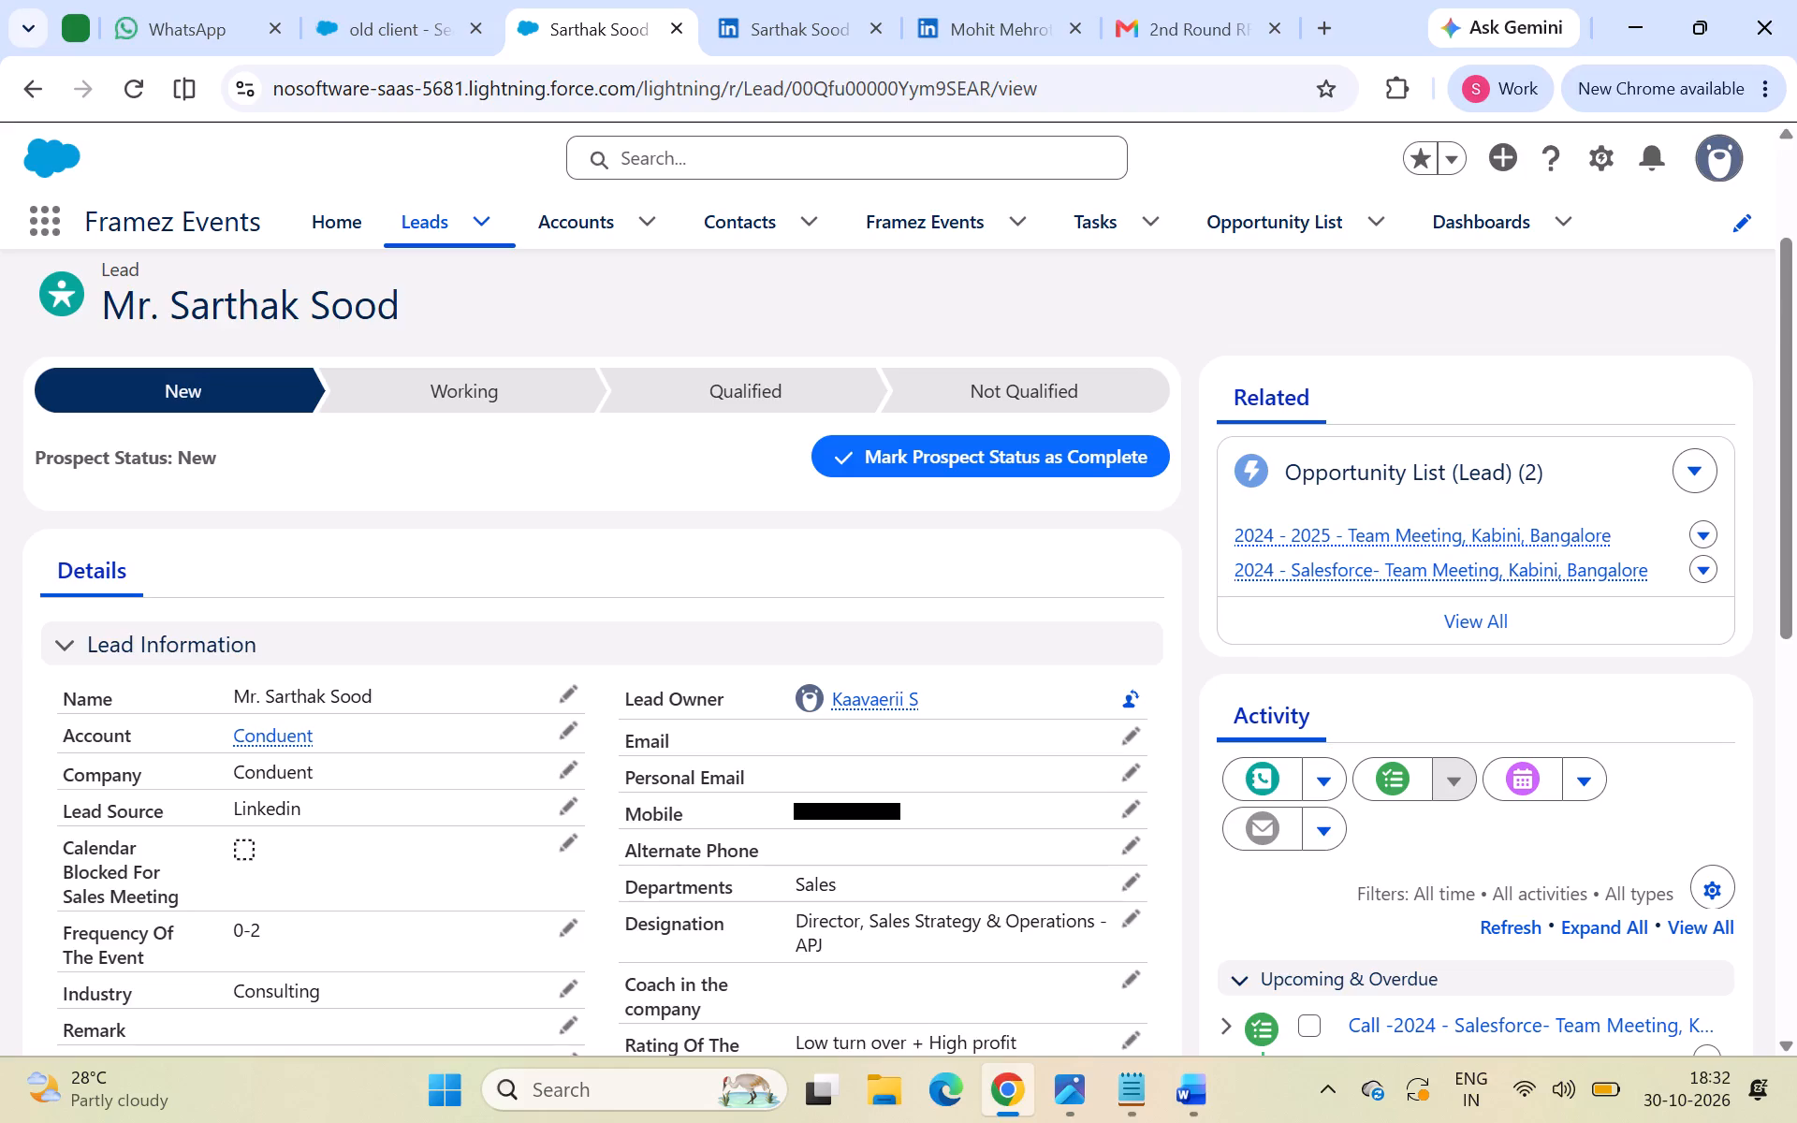
Examine the Conduent lead's LinkedIn profile, expanding the full About section and reviewing the recent activity below it.
click(763, 21)
scroll(587, 875, down, 1)
scroll(671, 757, down, 2)
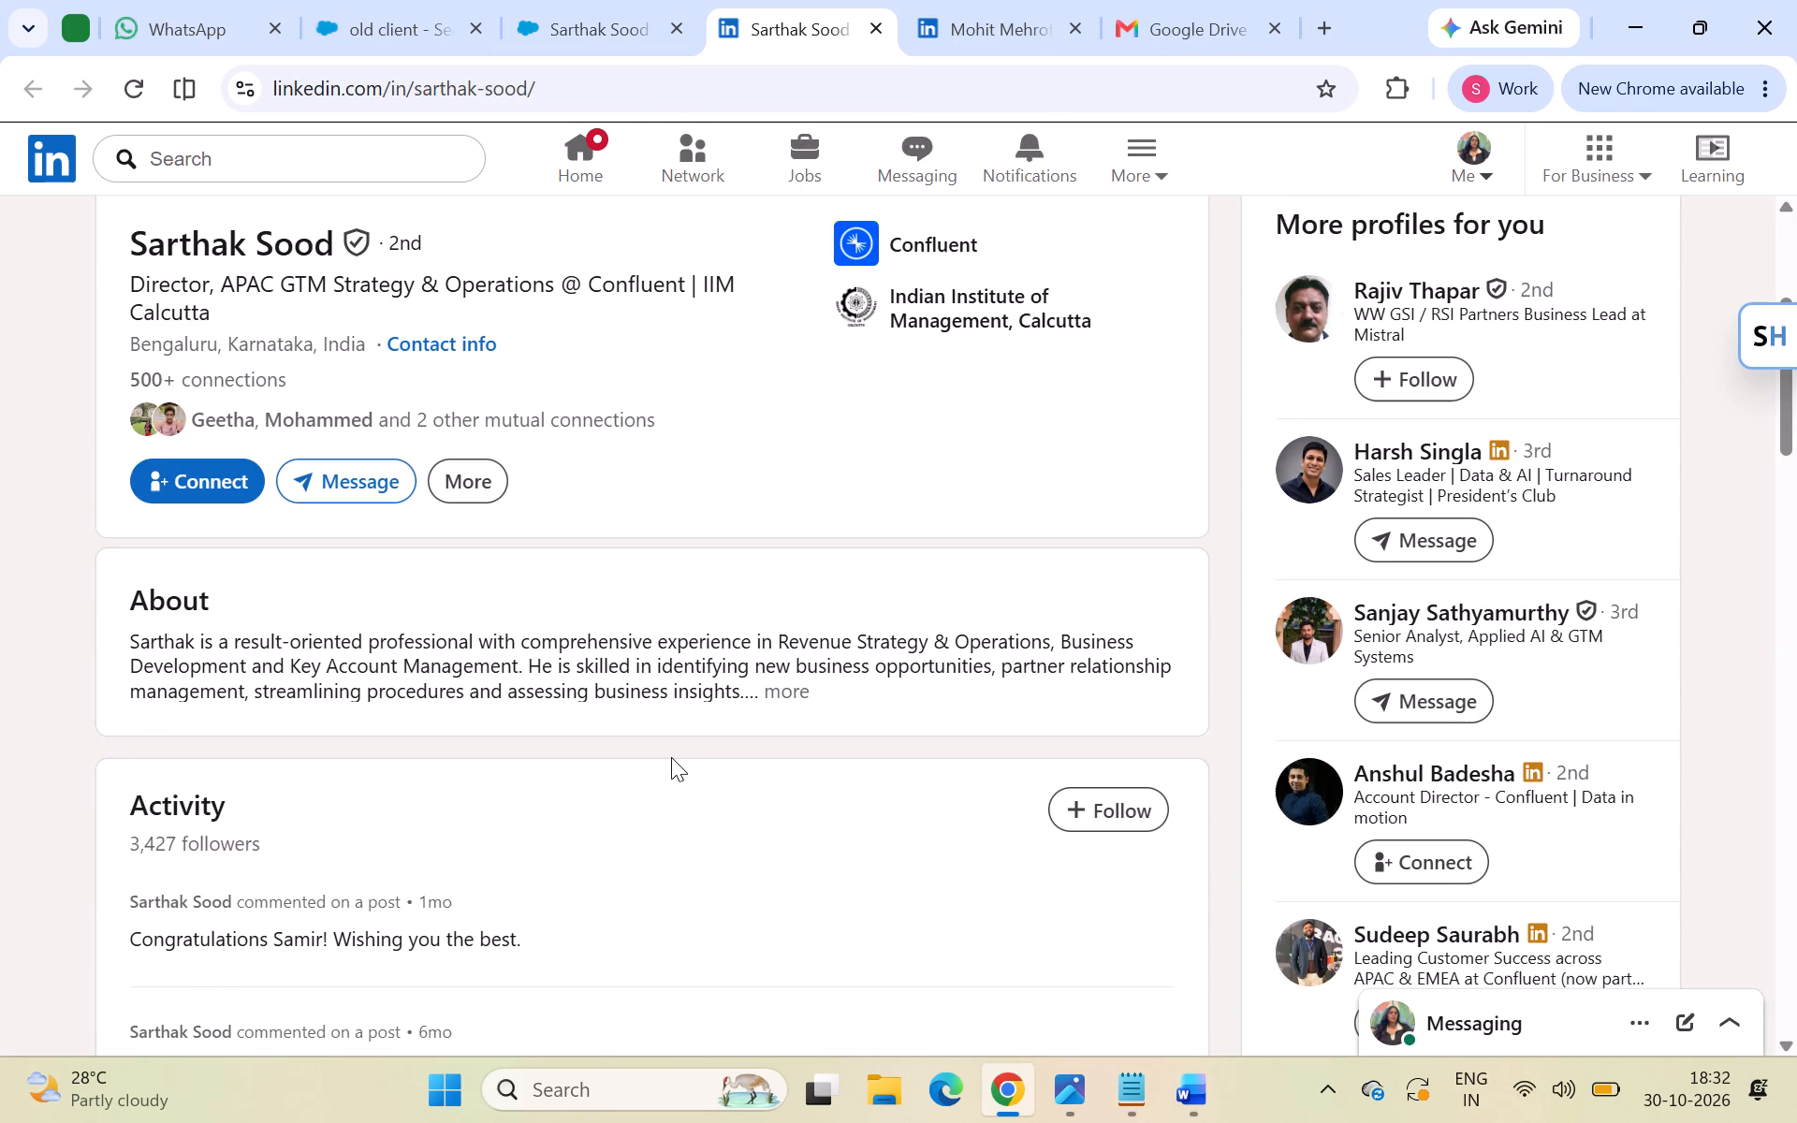
click(779, 691)
scroll(780, 690, down, 4)
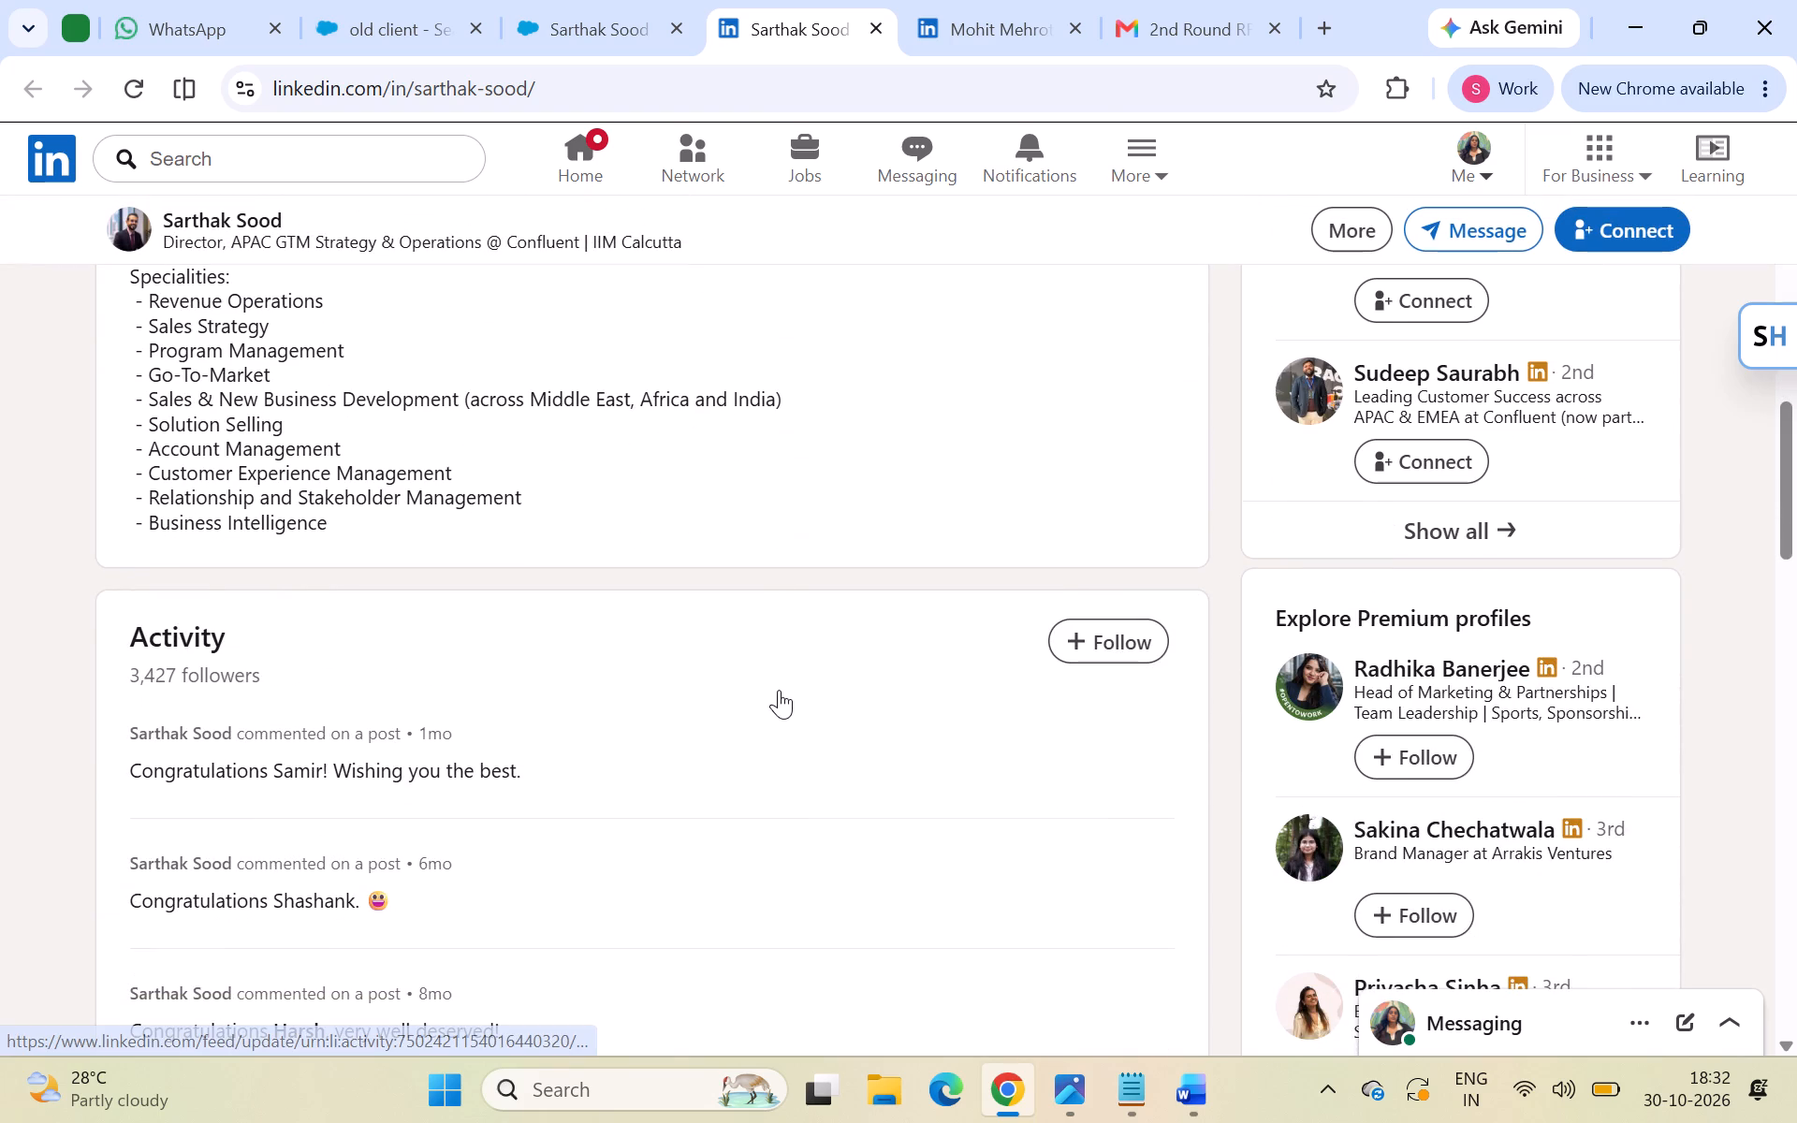
scroll(779, 690, down, 5)
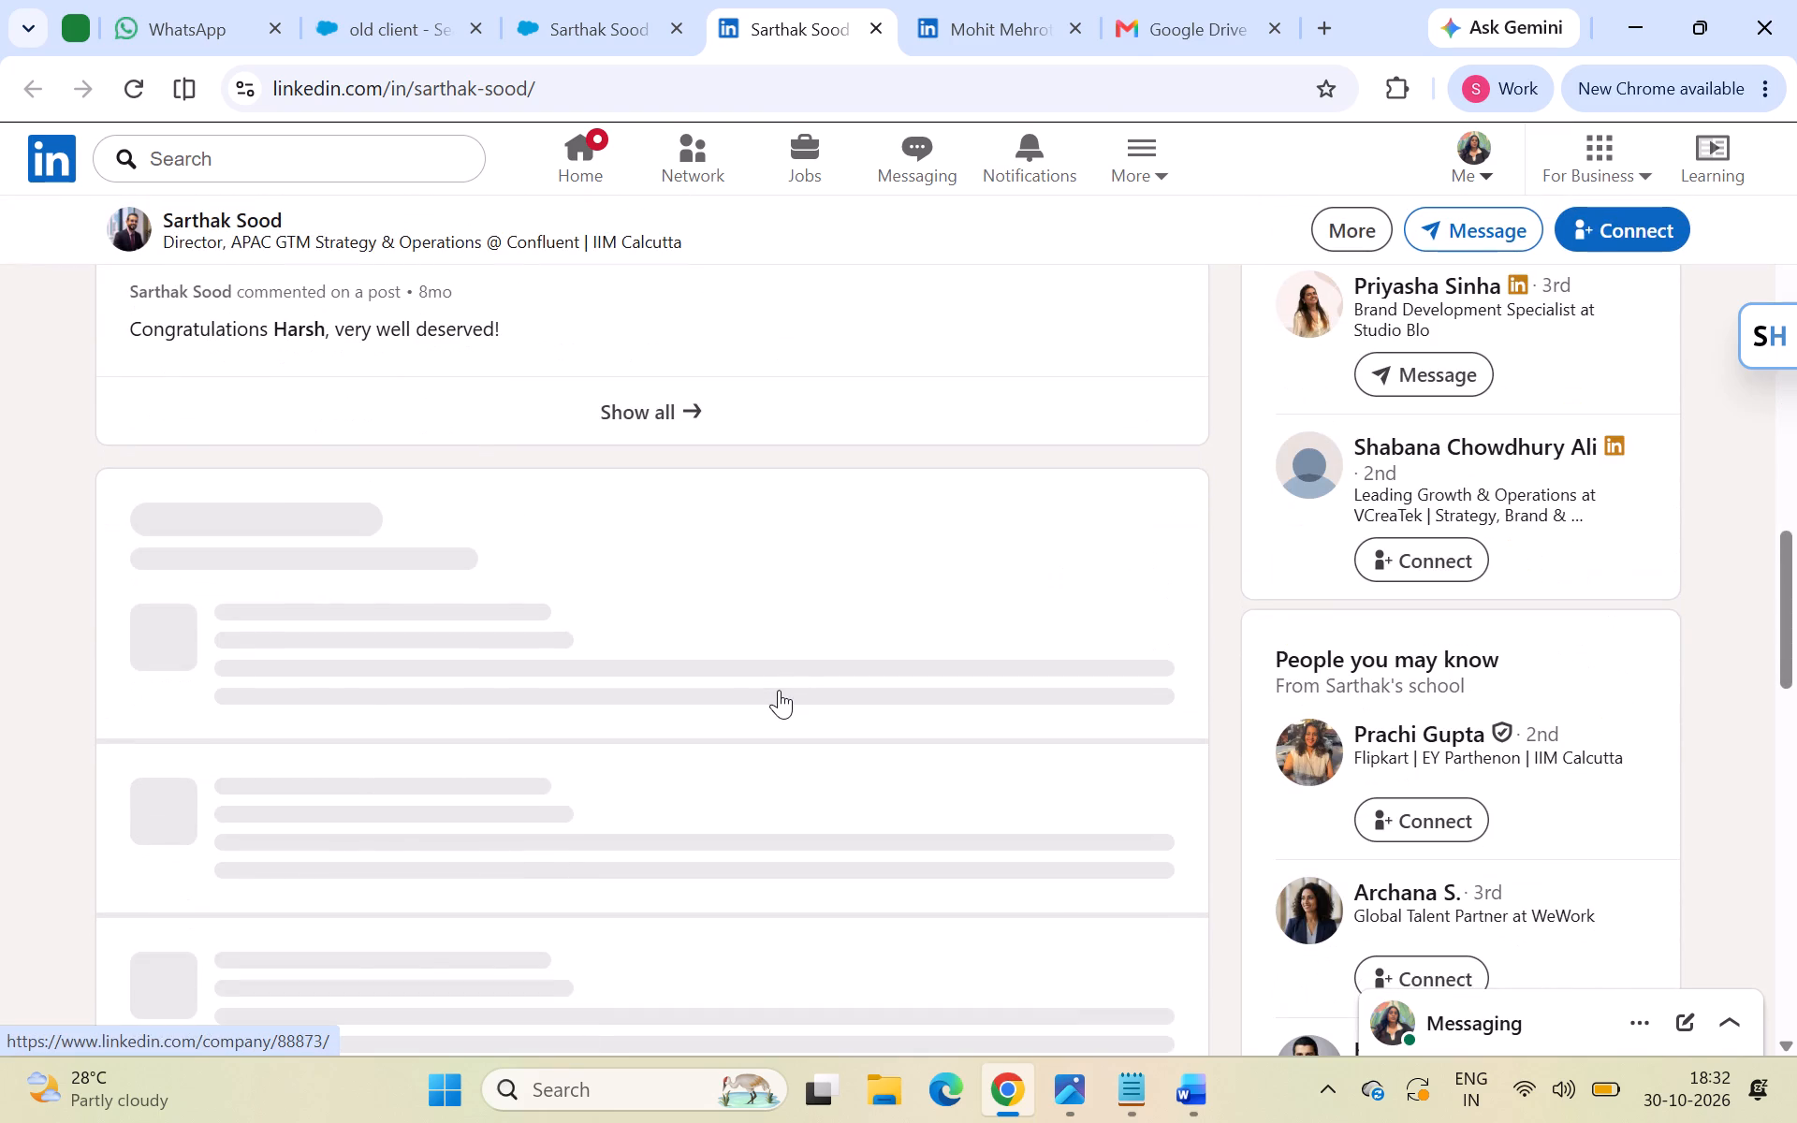
scroll(779, 690, down, 3)
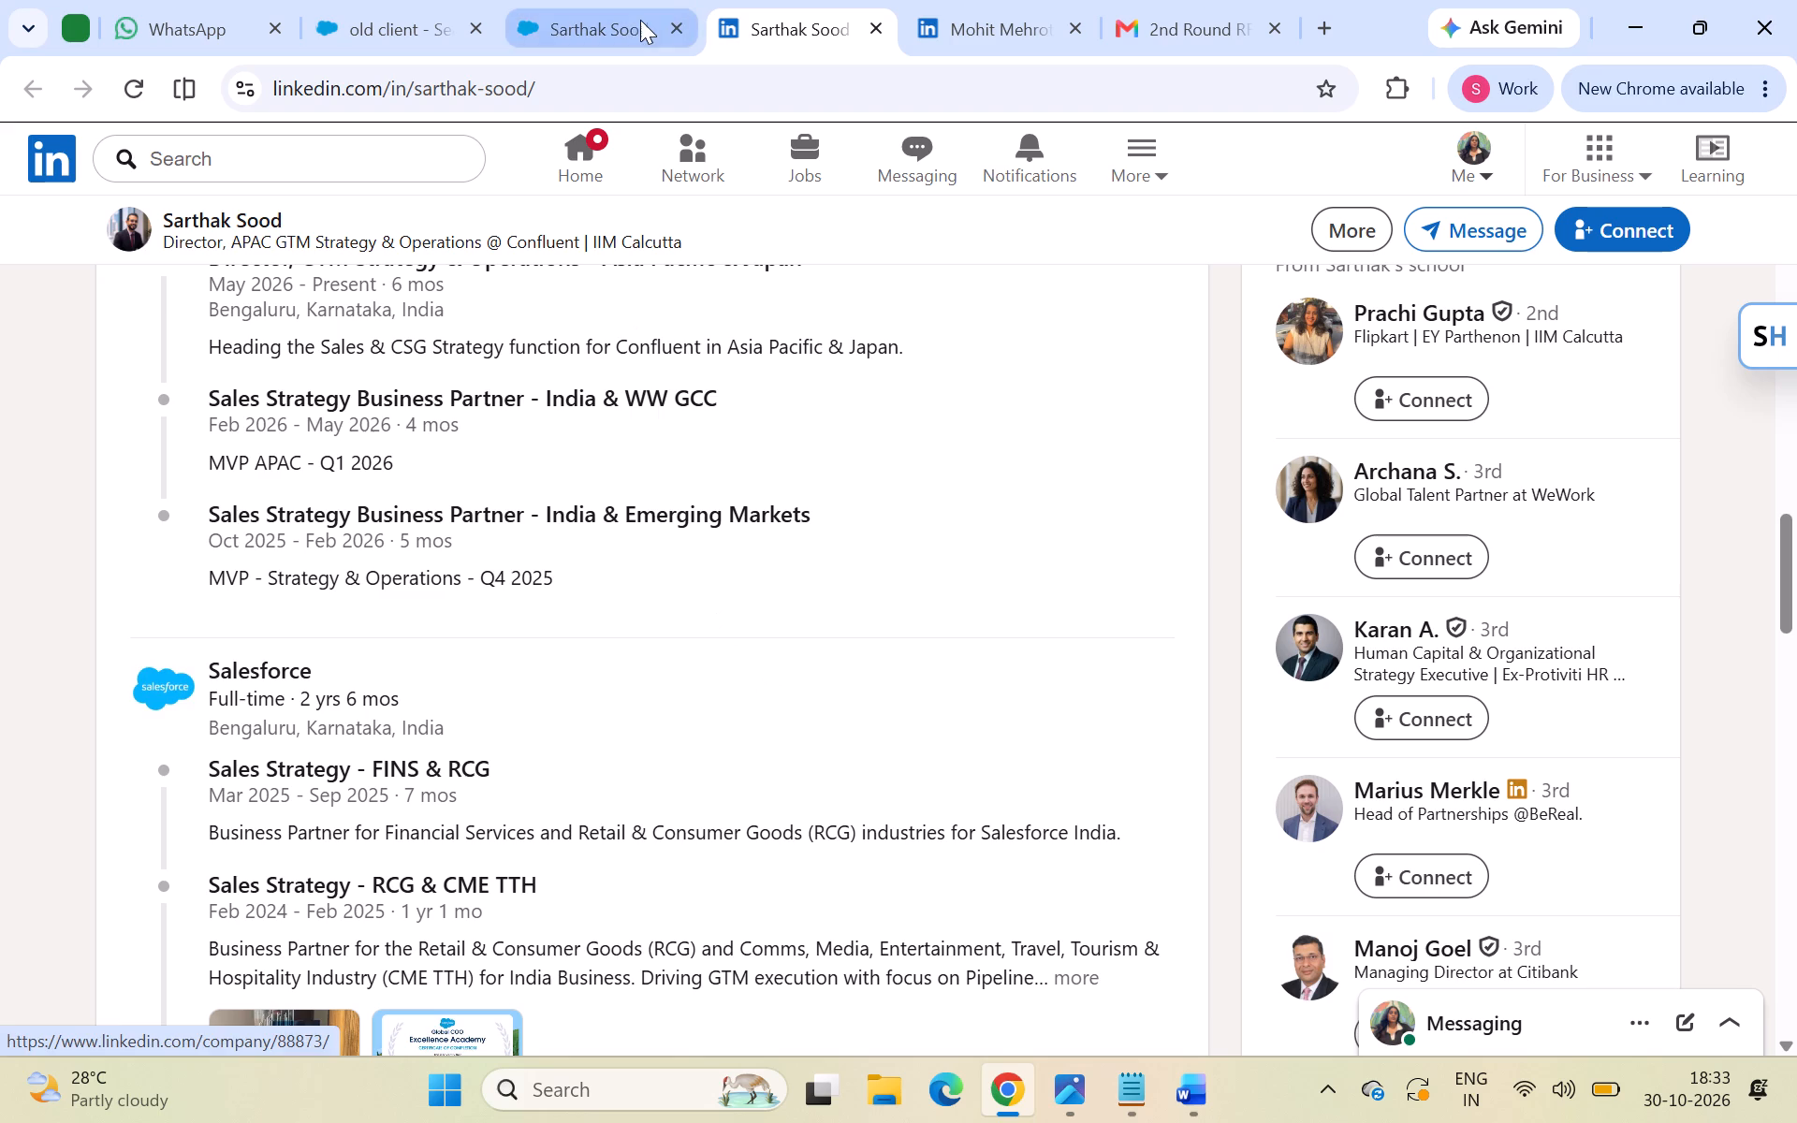
Finish reviewing the Experience section of the lead's LinkedIn profile and return to the Conduent lead record in Salesforce.
scroll(618, 466, up, 4)
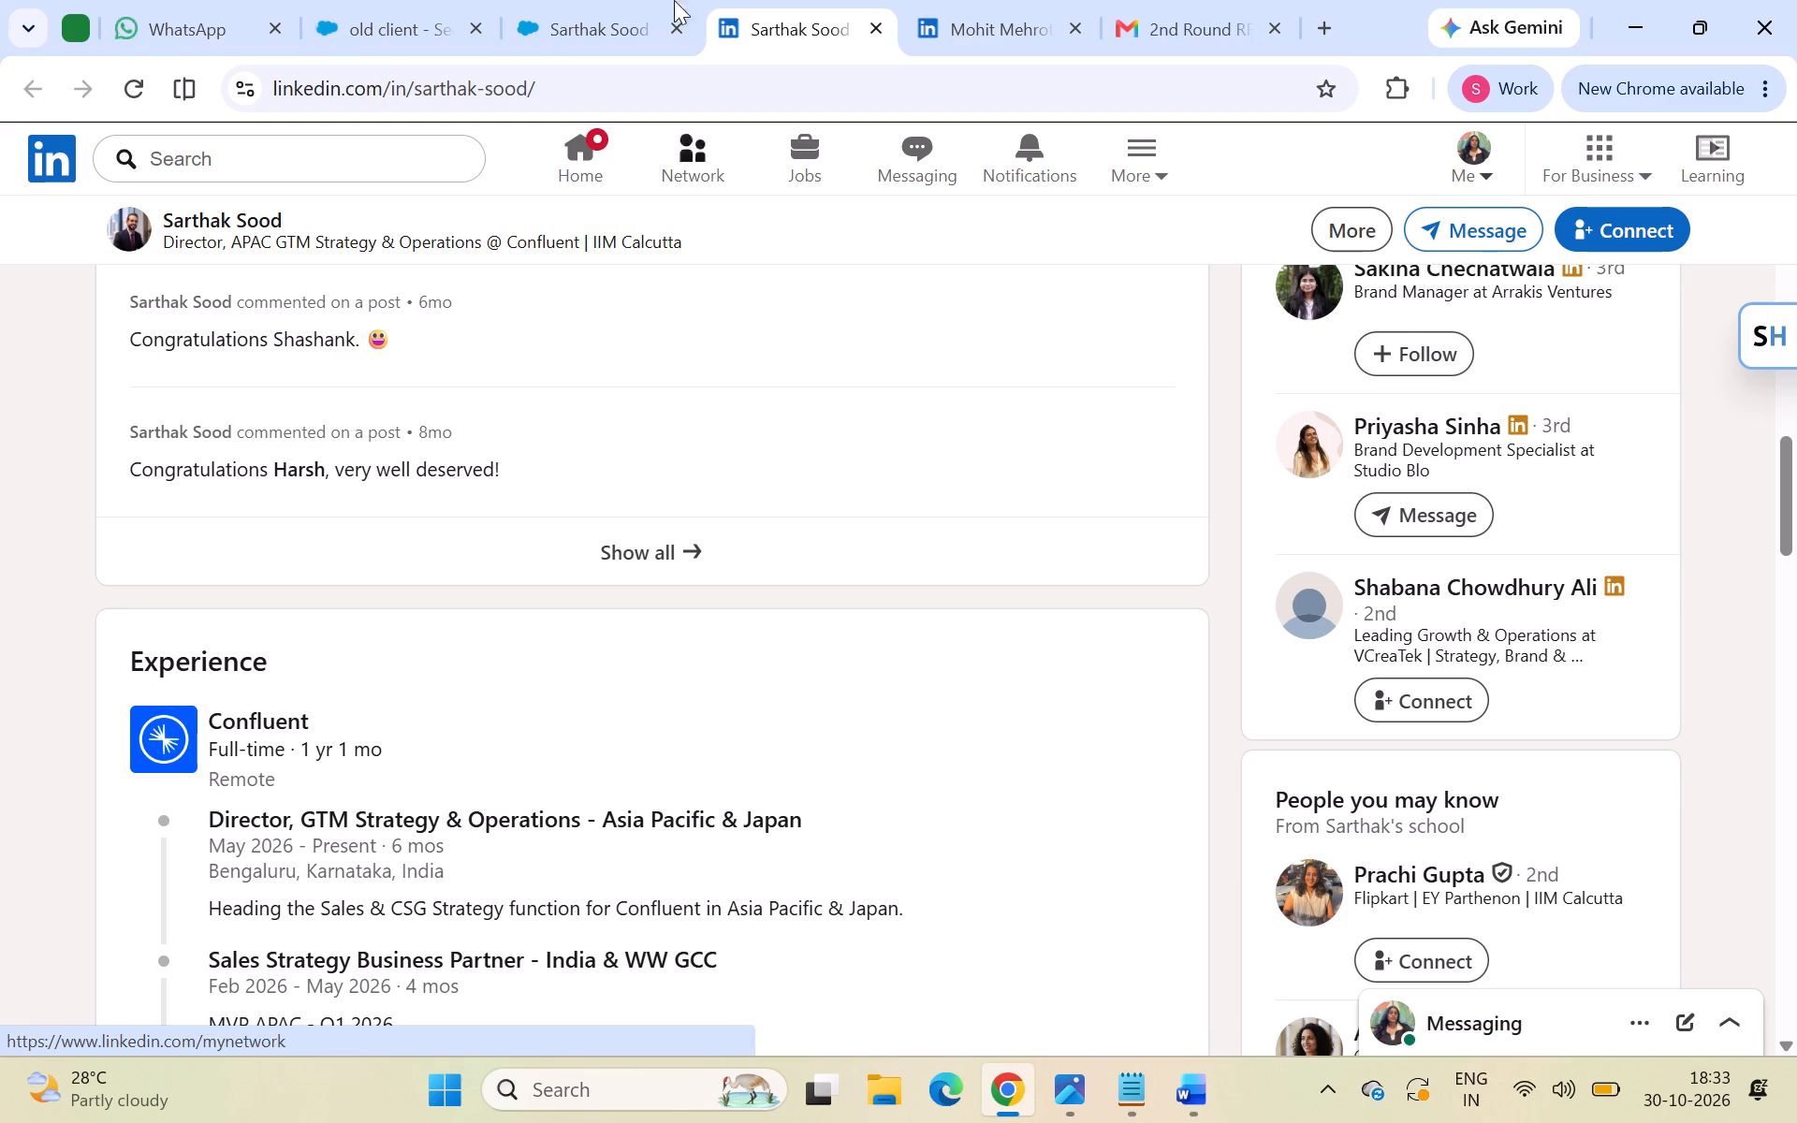
click(612, 11)
click(907, 509)
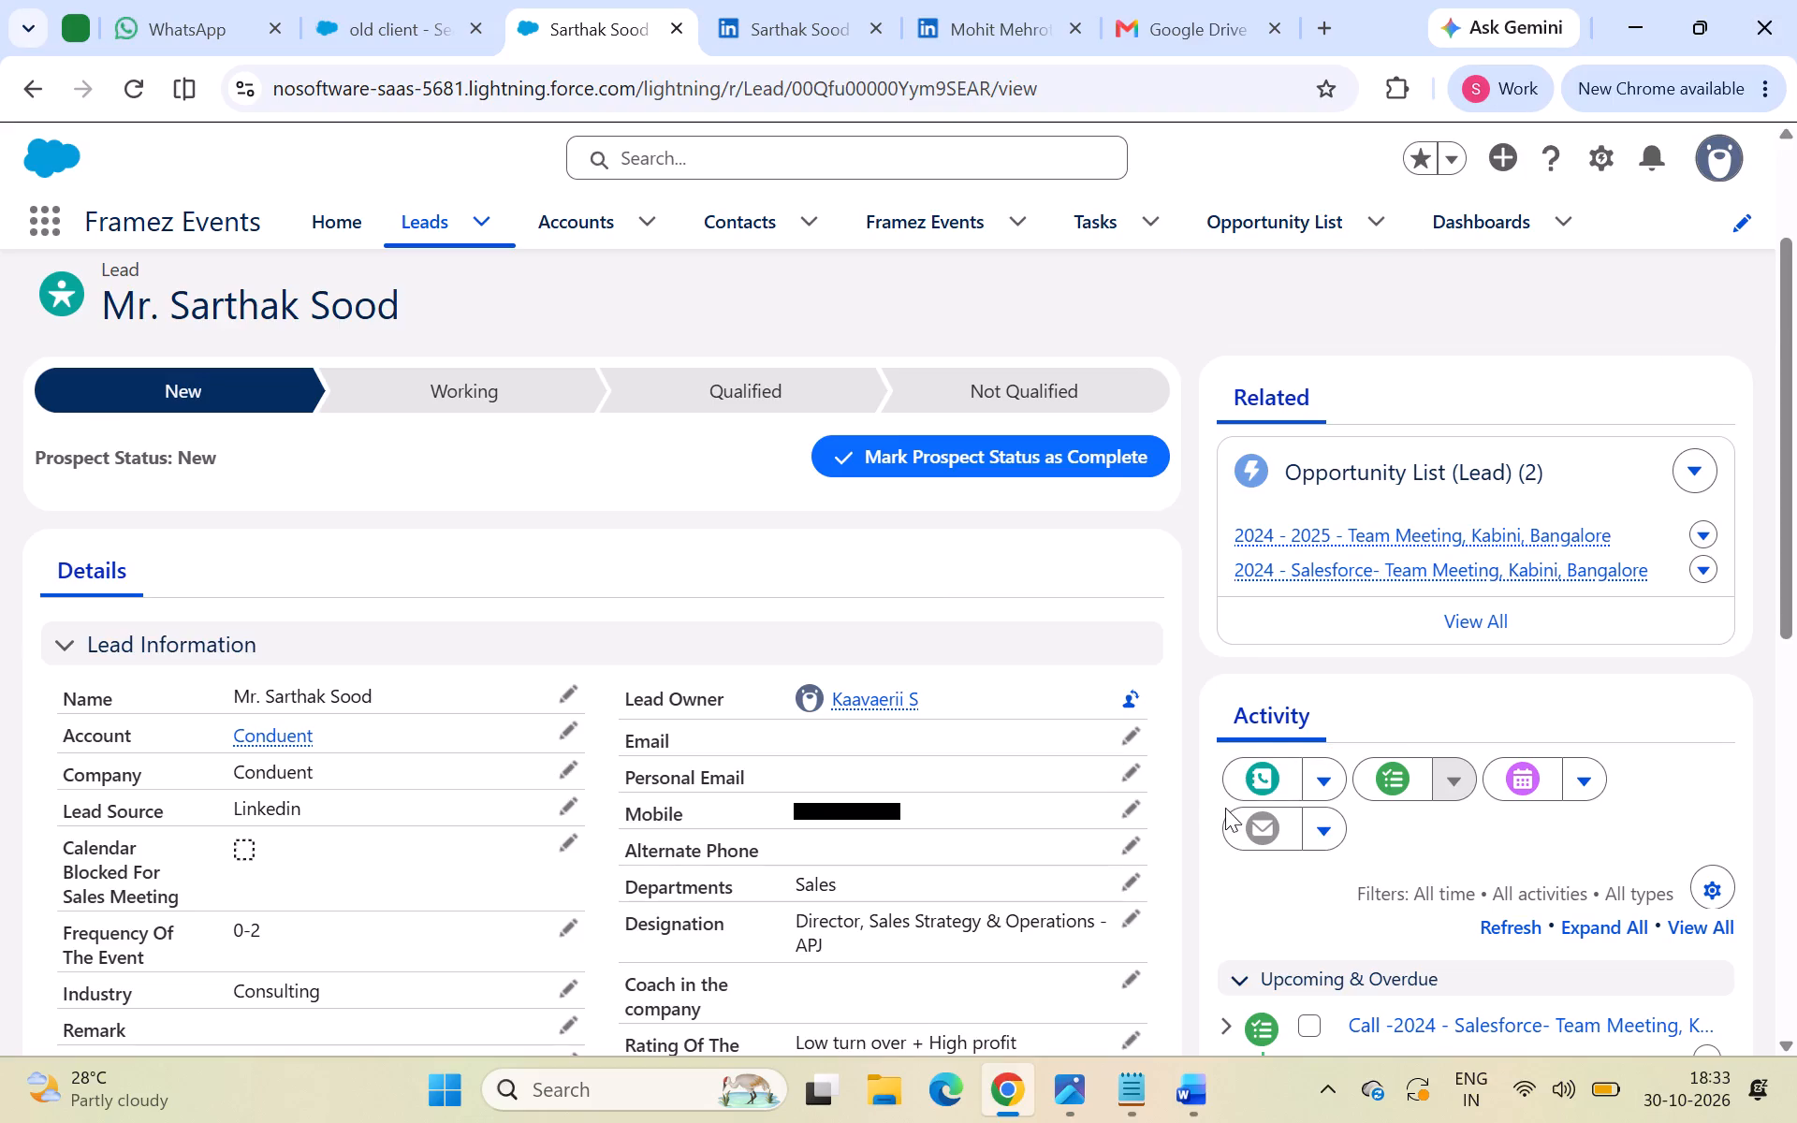
Log a call with comment "conduet works along with ibm for events and ibm doesnt allow new vendors, but he will save contact and reach out when required".
click(1253, 768)
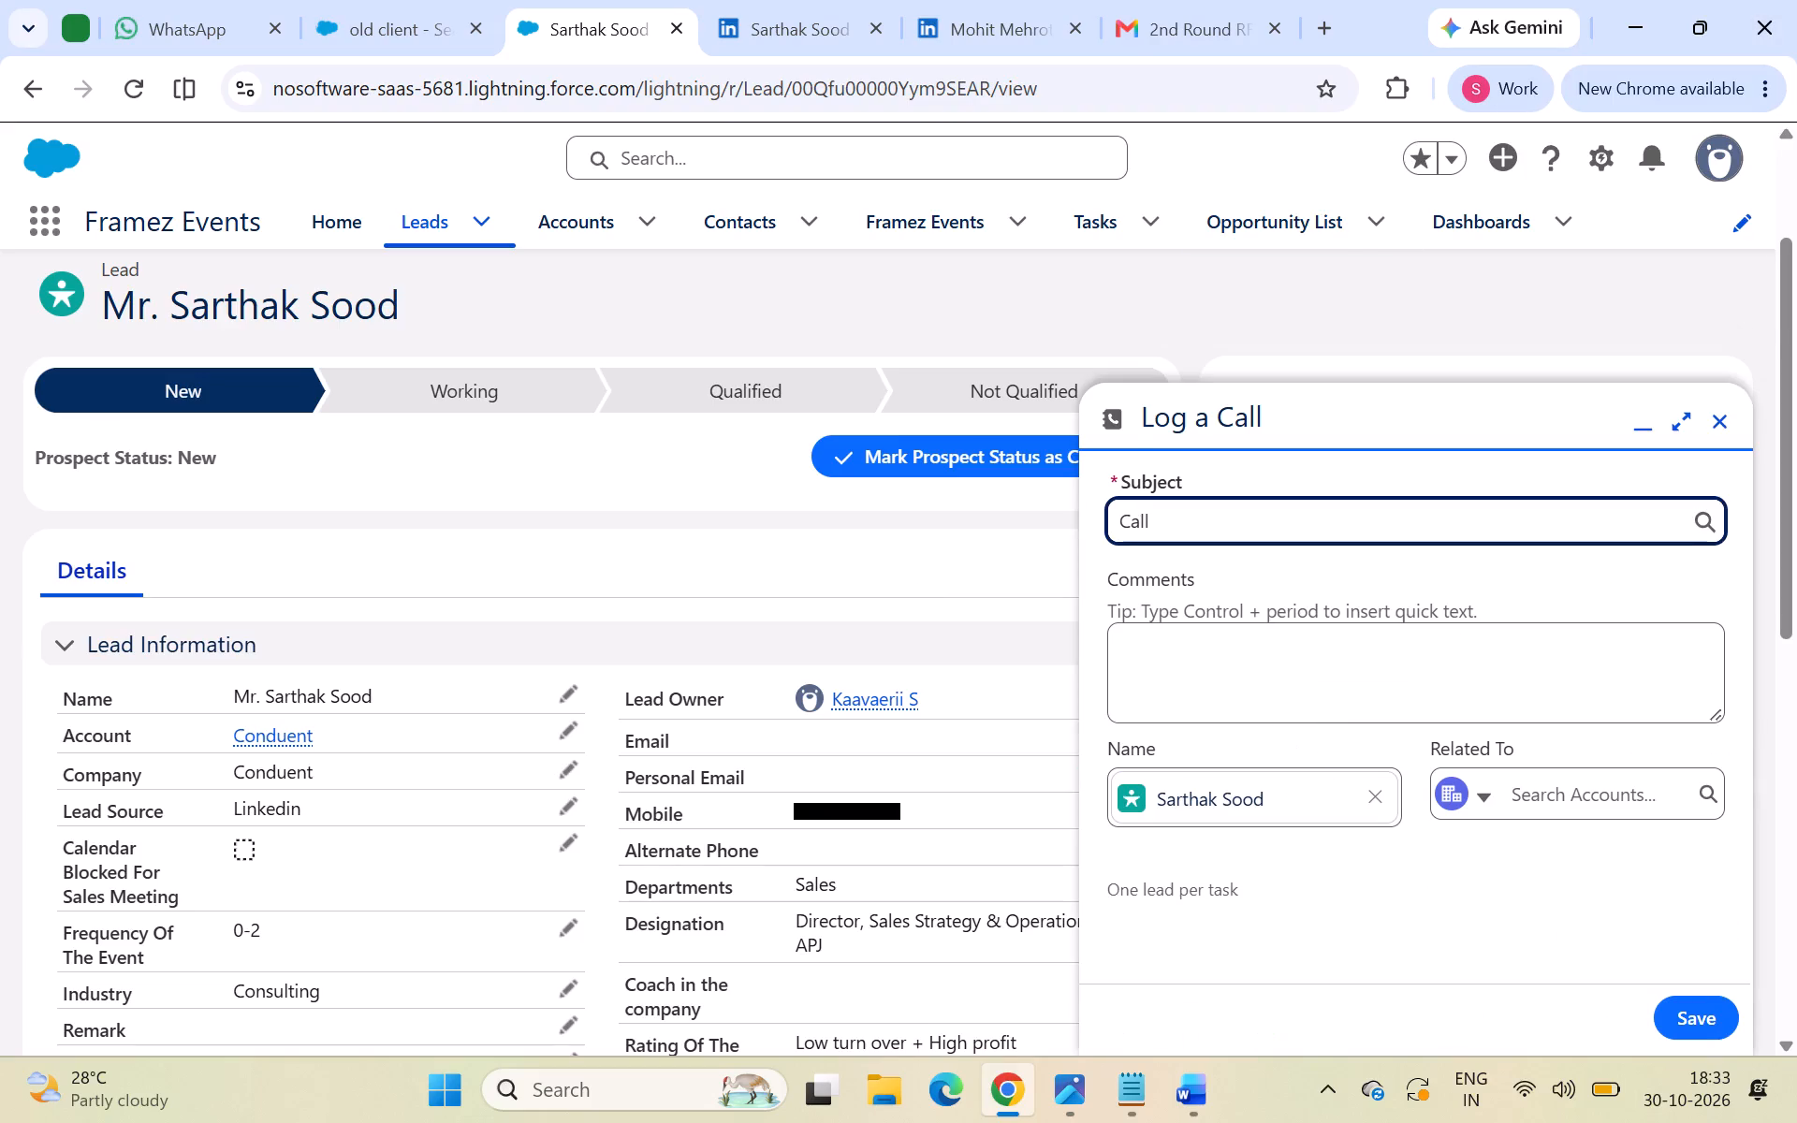
click(1328, 681)
text(he)
key(space)
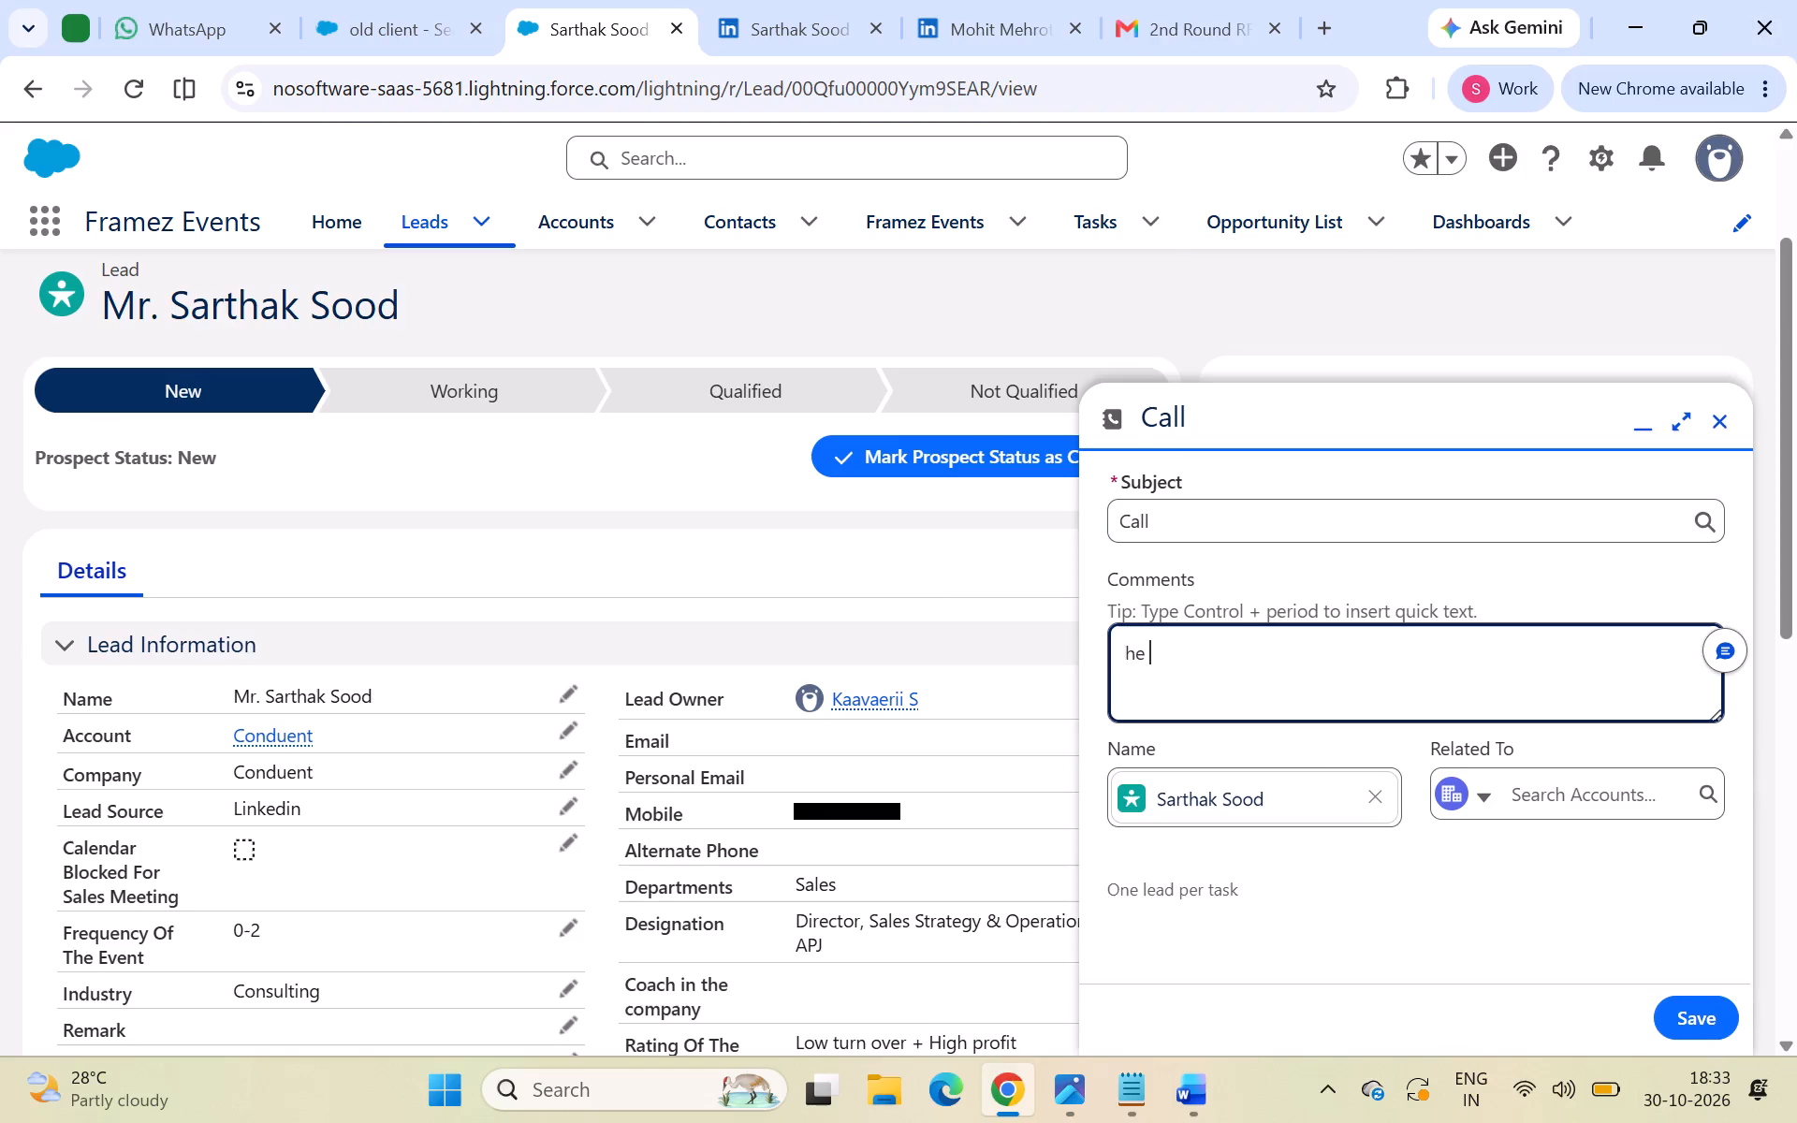
key(BackSpace)
key(BackSpace)
key(BackSpace)
key(BackSpace)
text(cond)
text(uet works along with ibm for even)
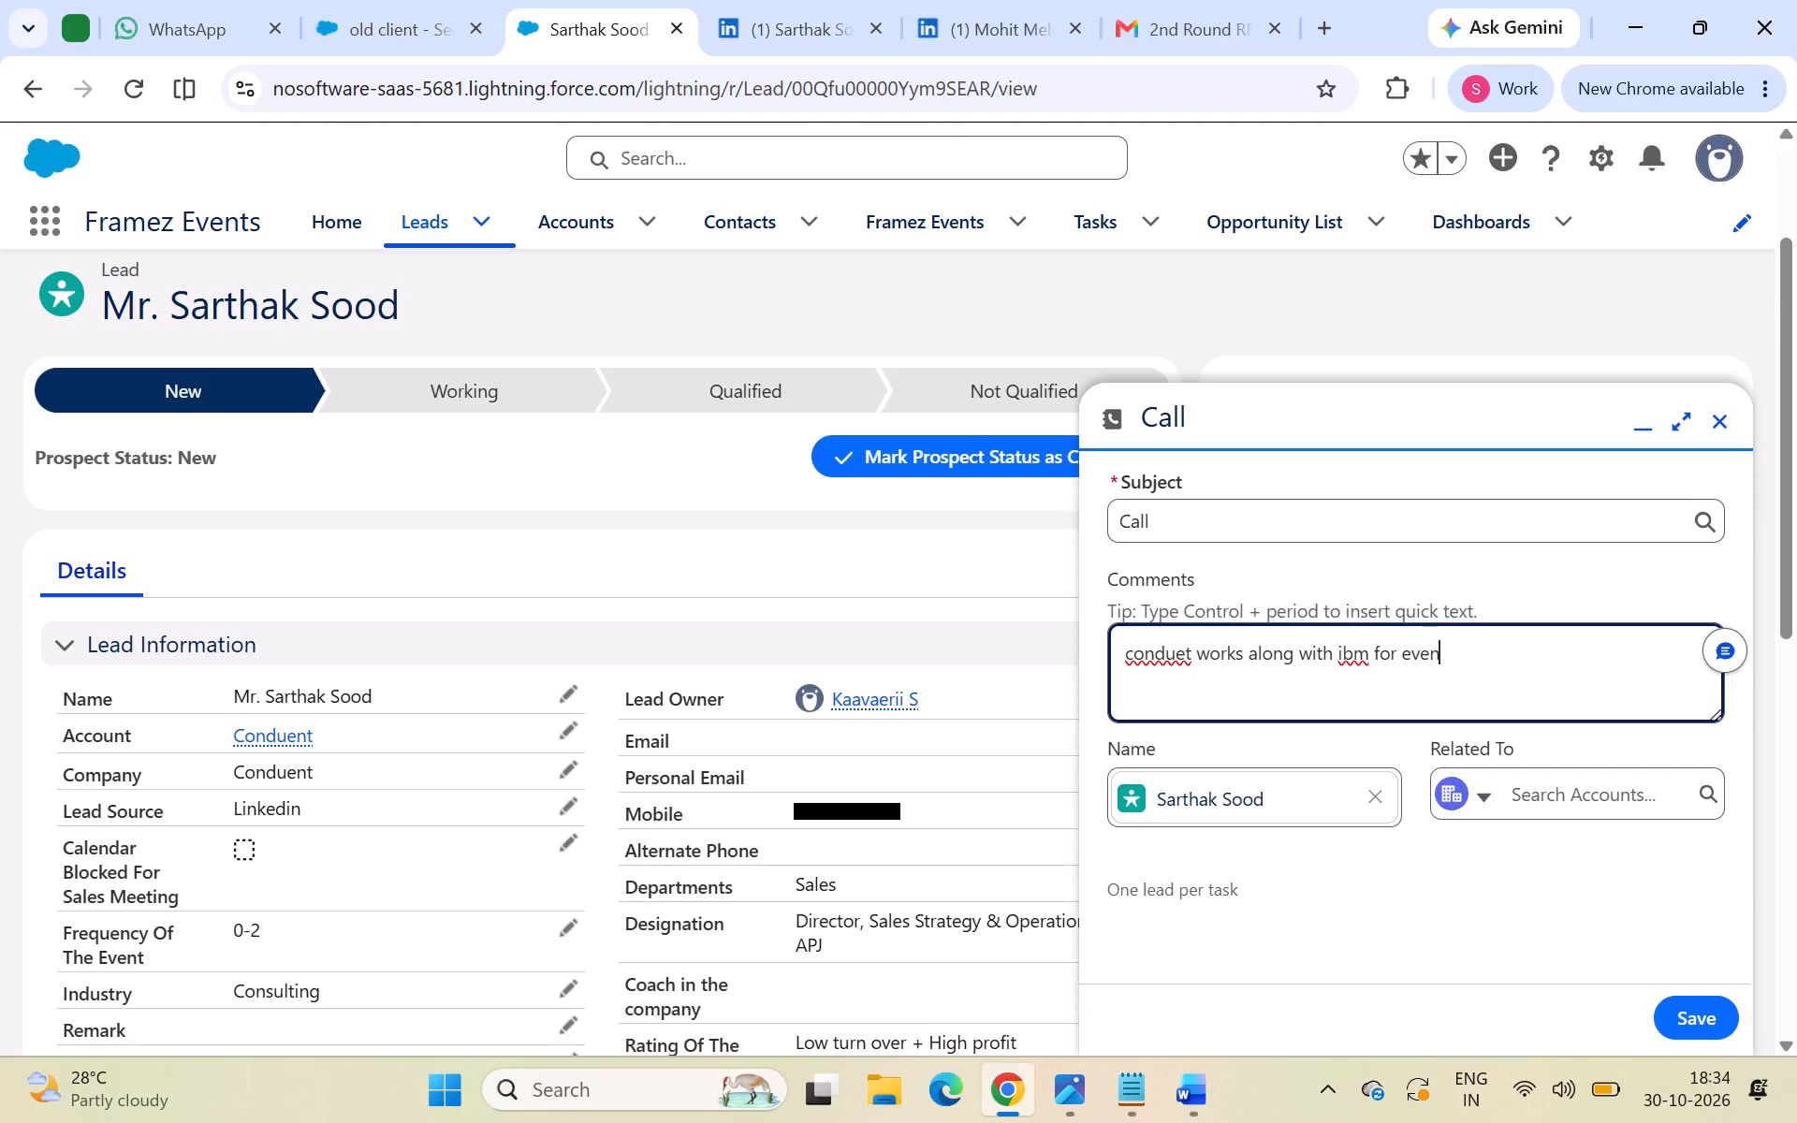
text(ts and)
key(space)
text(ibm doesnta)
key(space)
key(space)
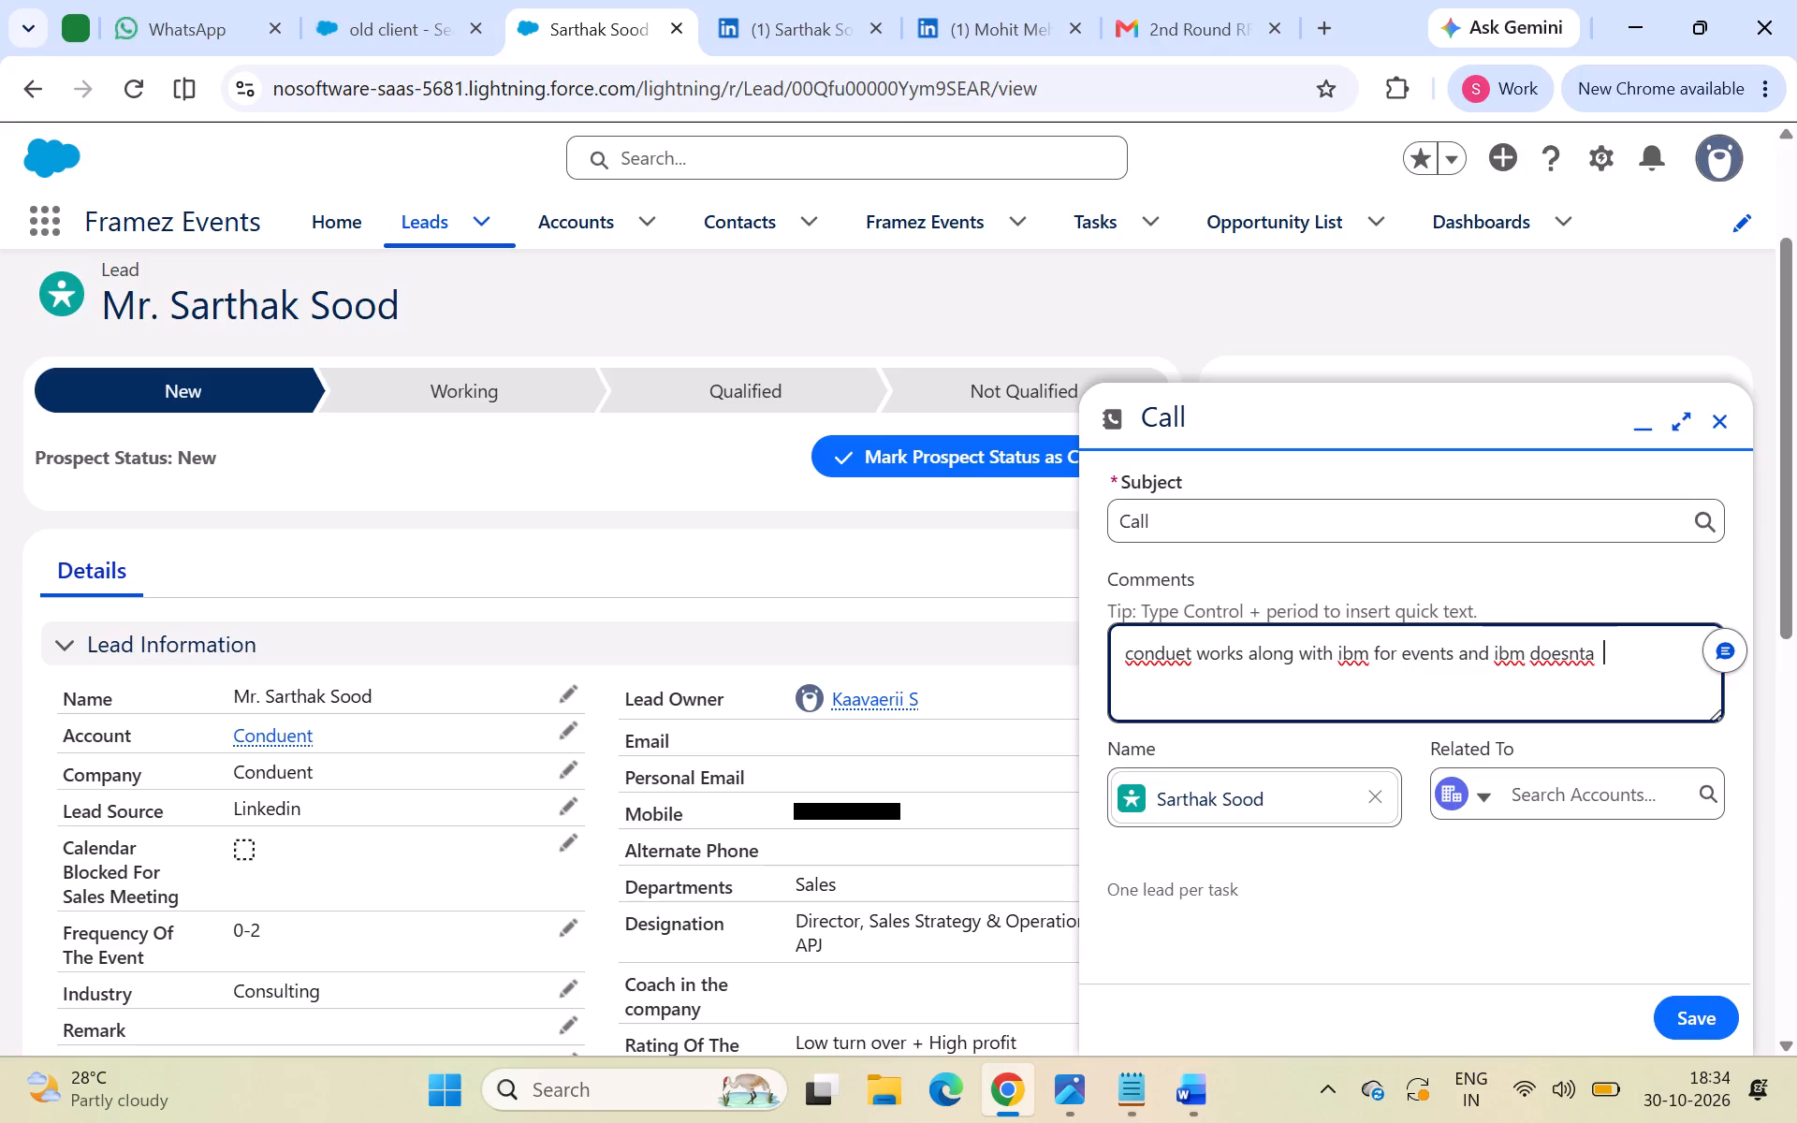
key(BackSpace)
key(BackSpace)
key(BackSpace)
key(space)
text(allow vendor)
key(BackSpace)
key(BackSpace)
key(BackSpace)
key(BackSpace)
key(BackSpace)
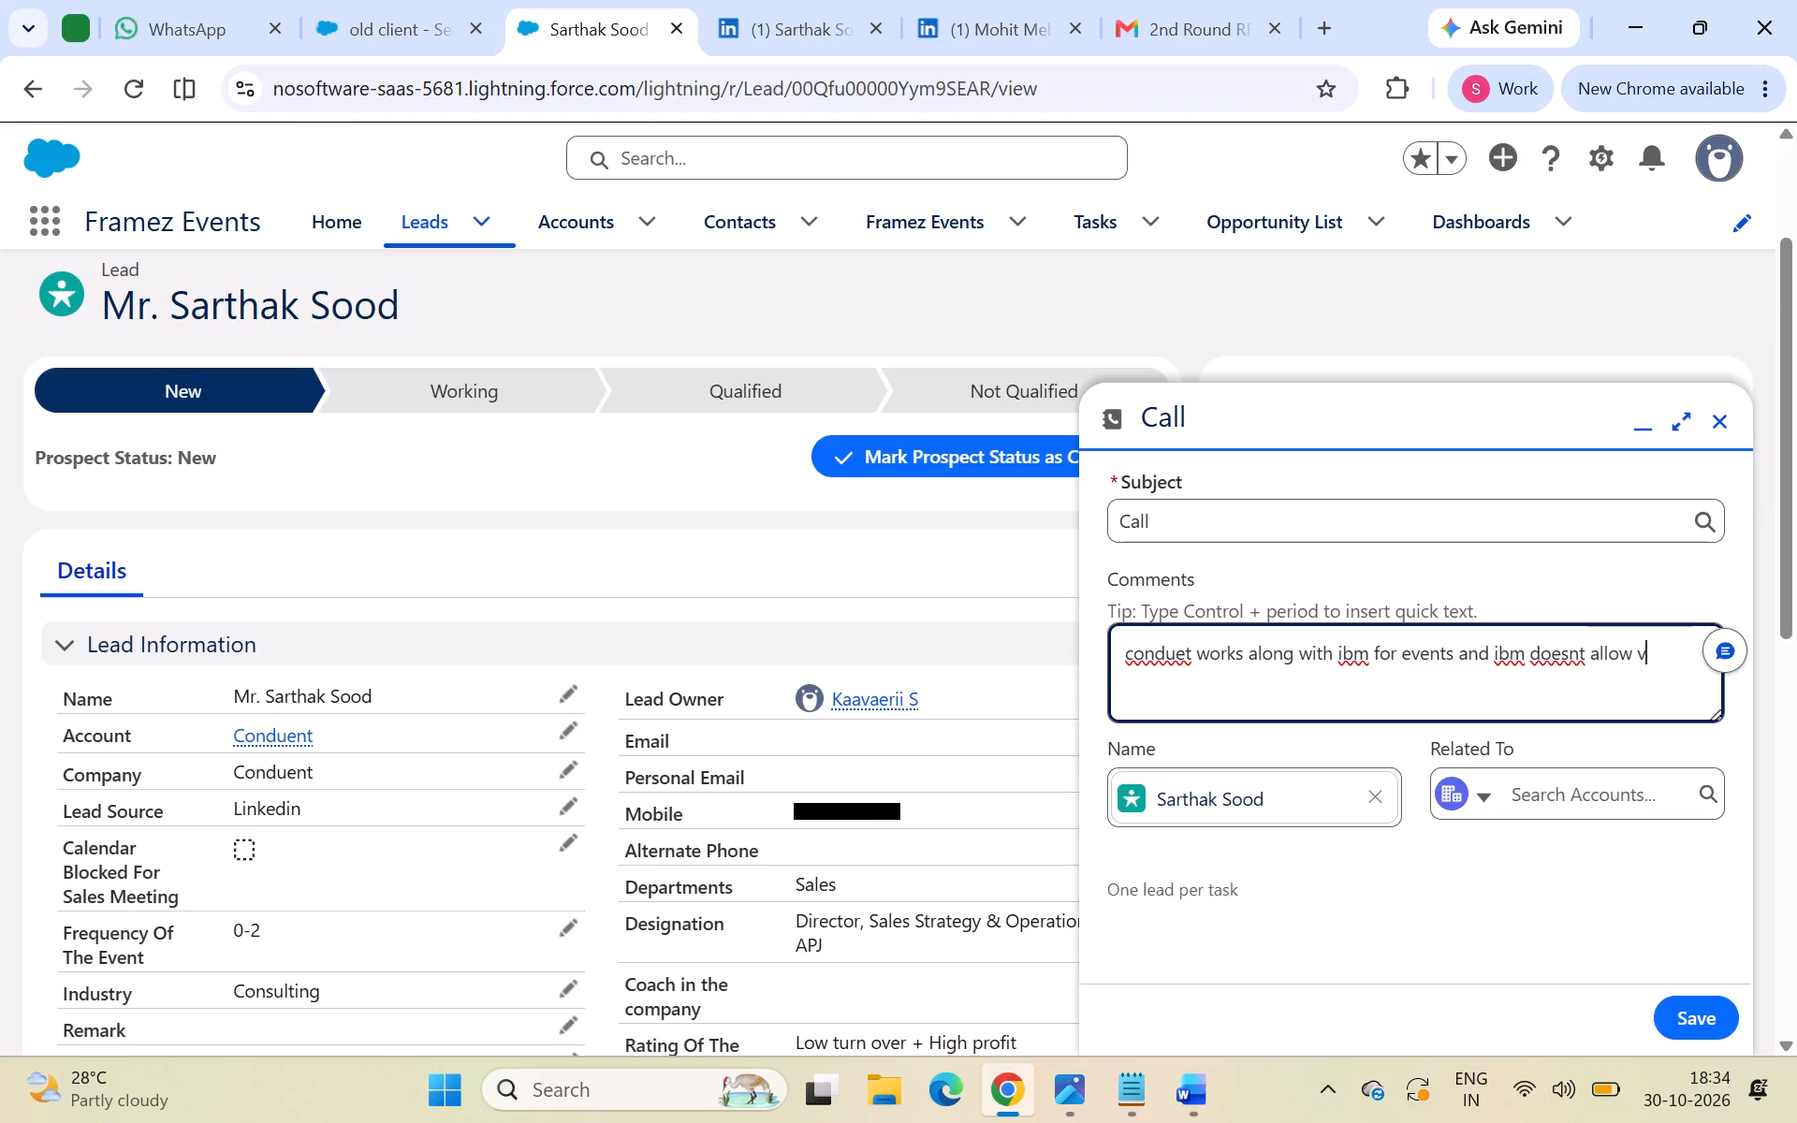
key(BackSpace)
text(new)
key(BackSpace)
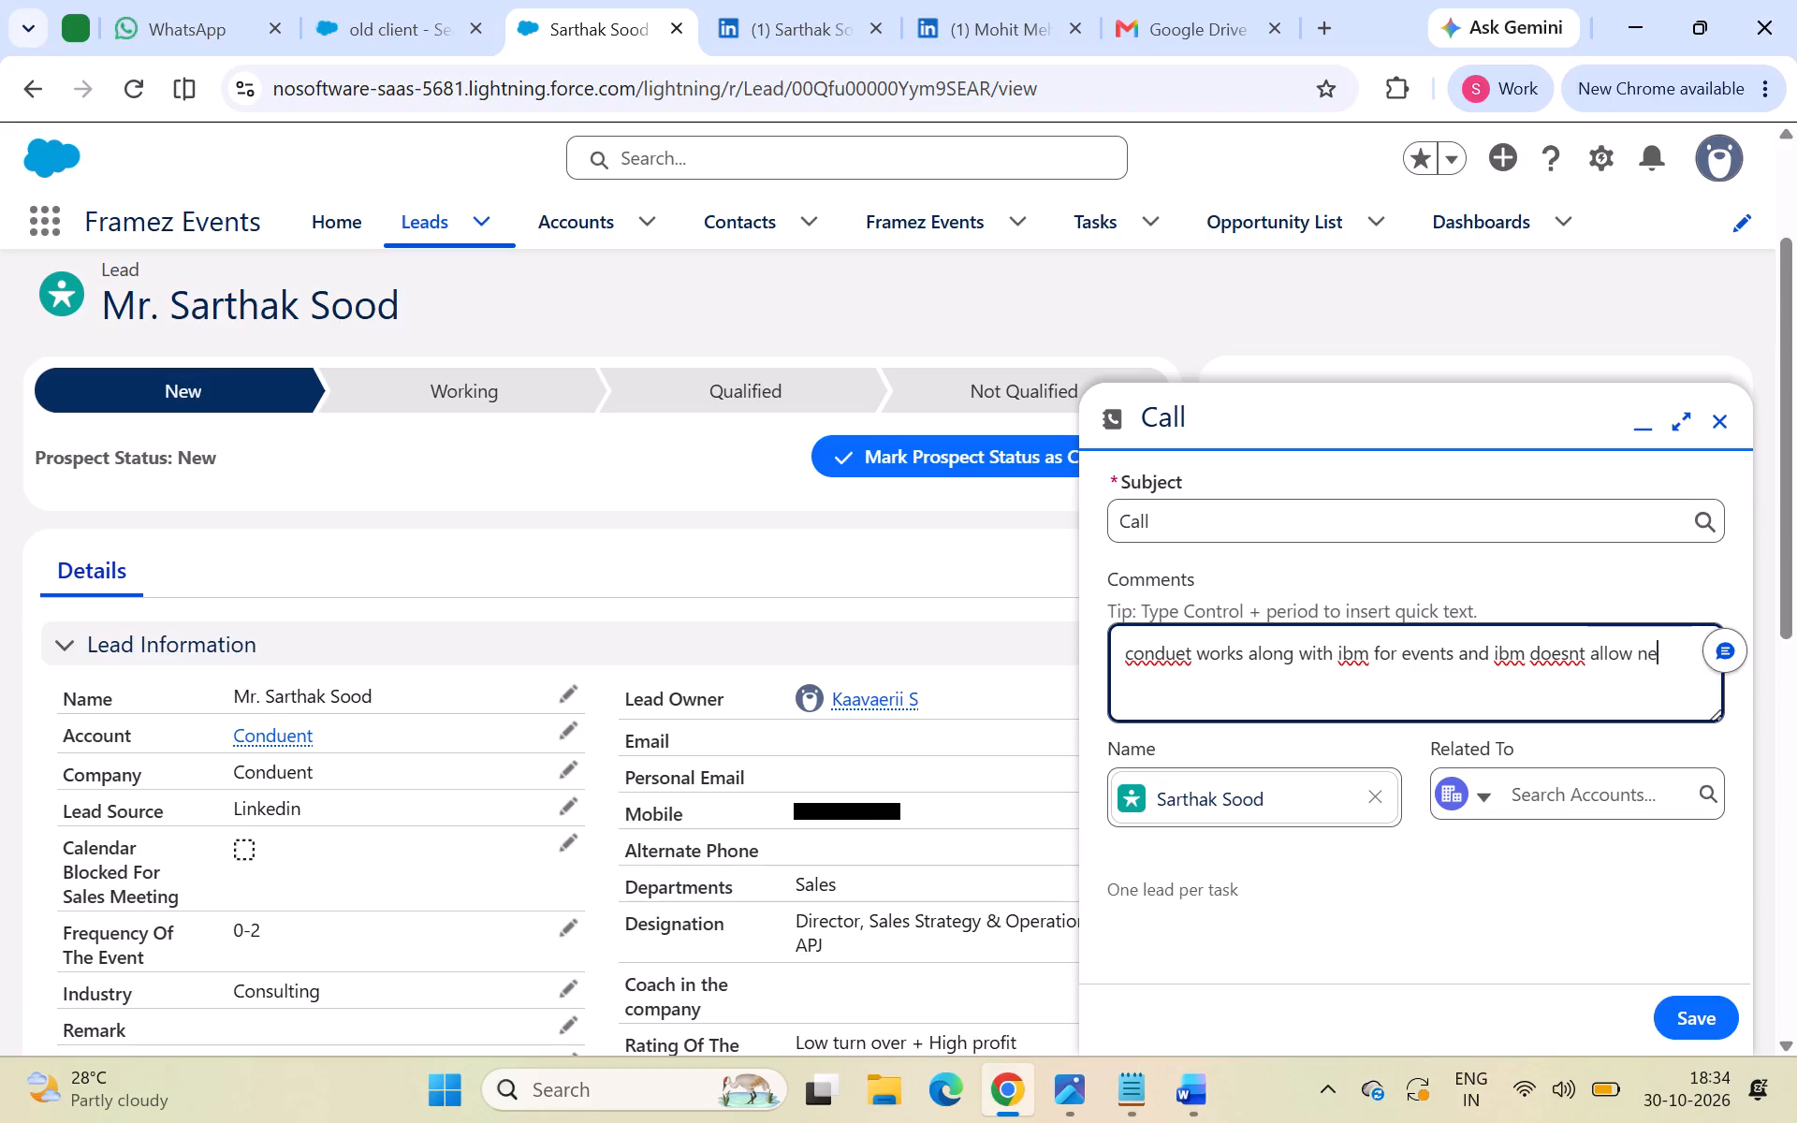
key(BackSpace)
text(ew vendors, but he will save contact and reach out)
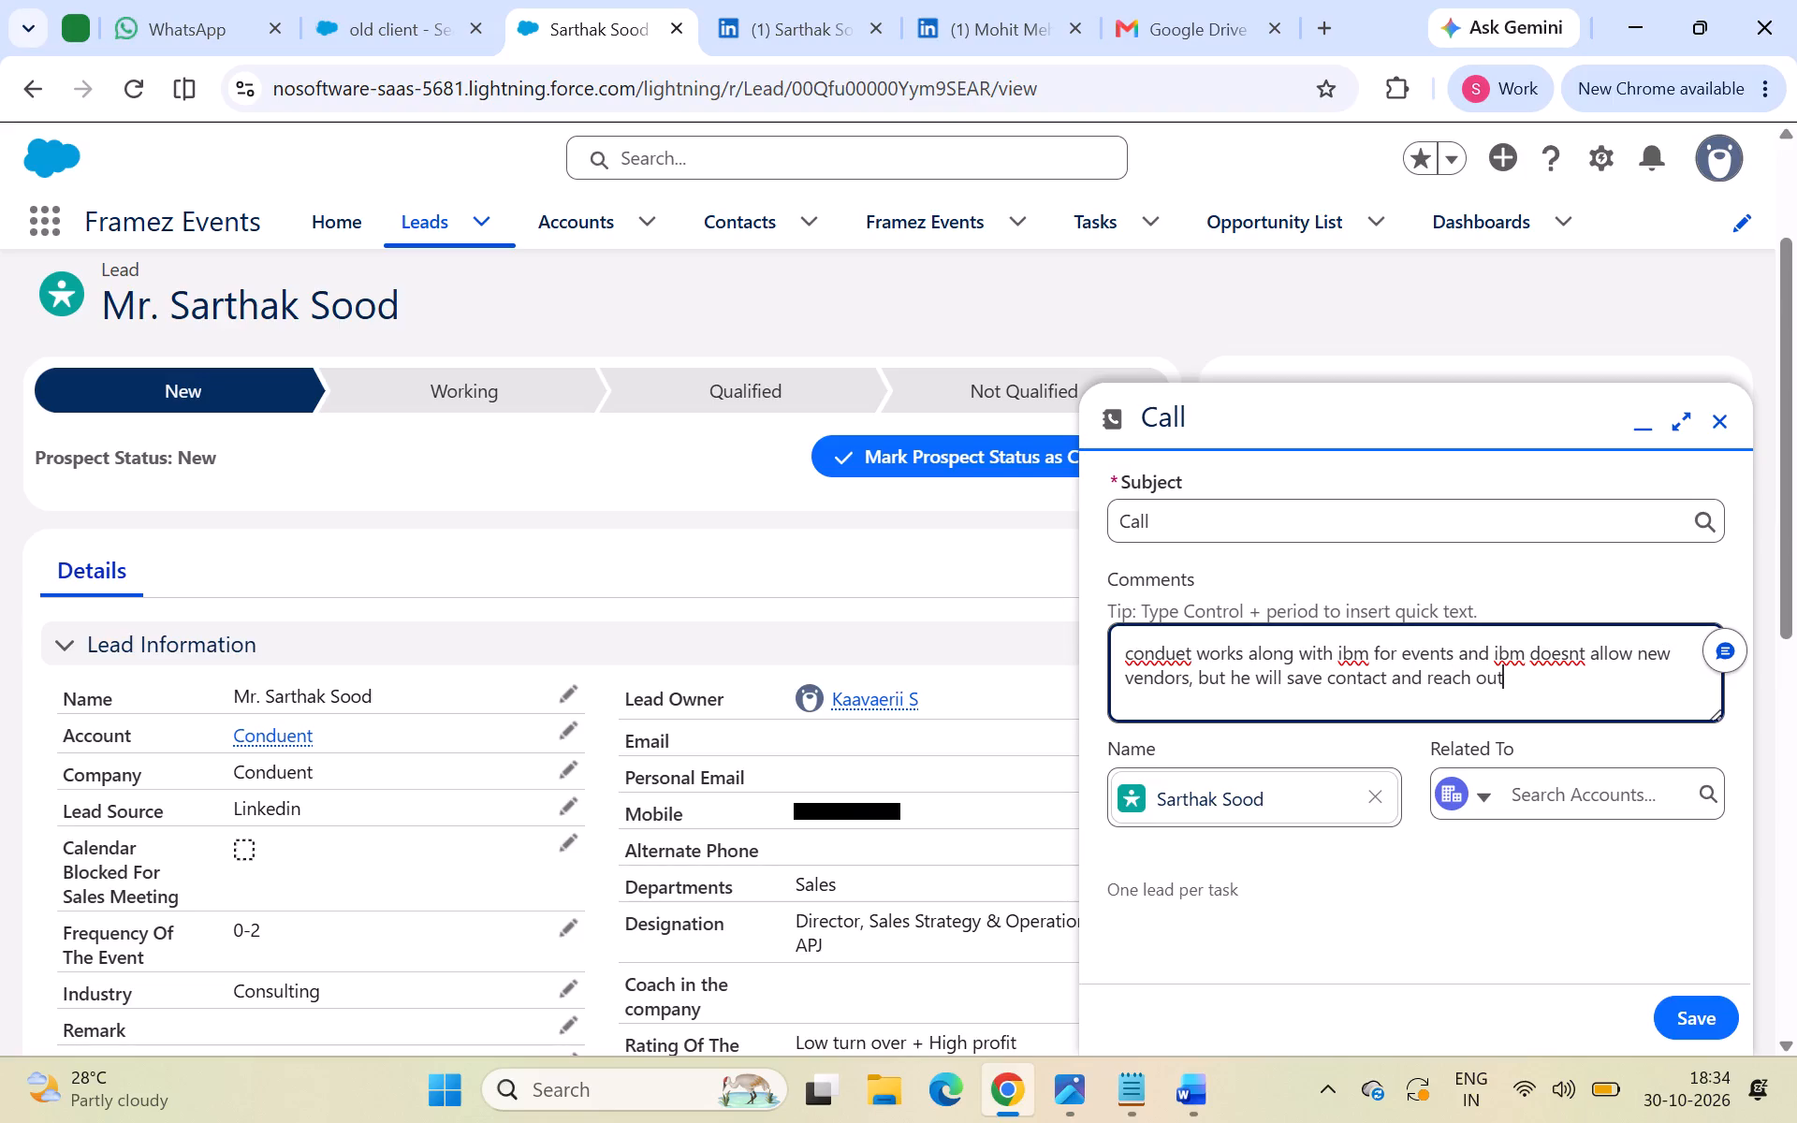
key(space)
text(when required)
key(space)
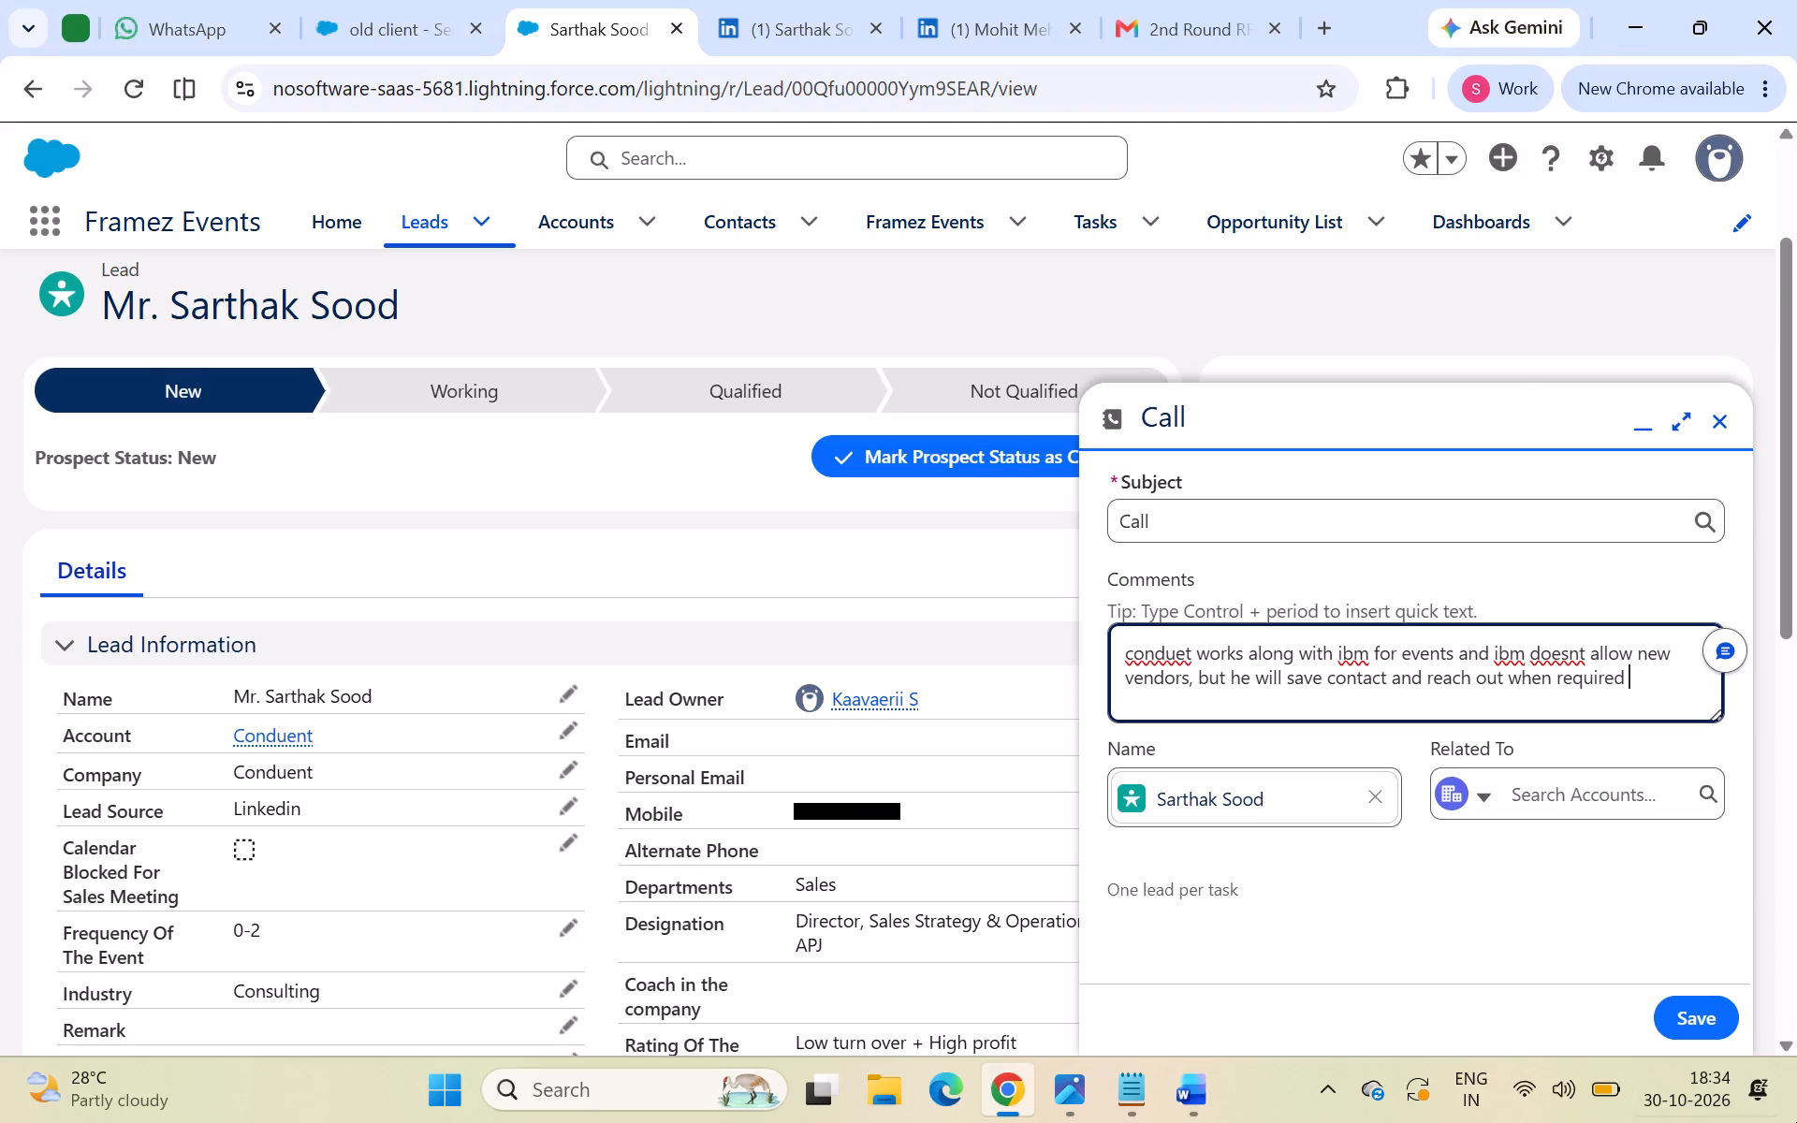
drag(1702, 1017, 1702, 1027)
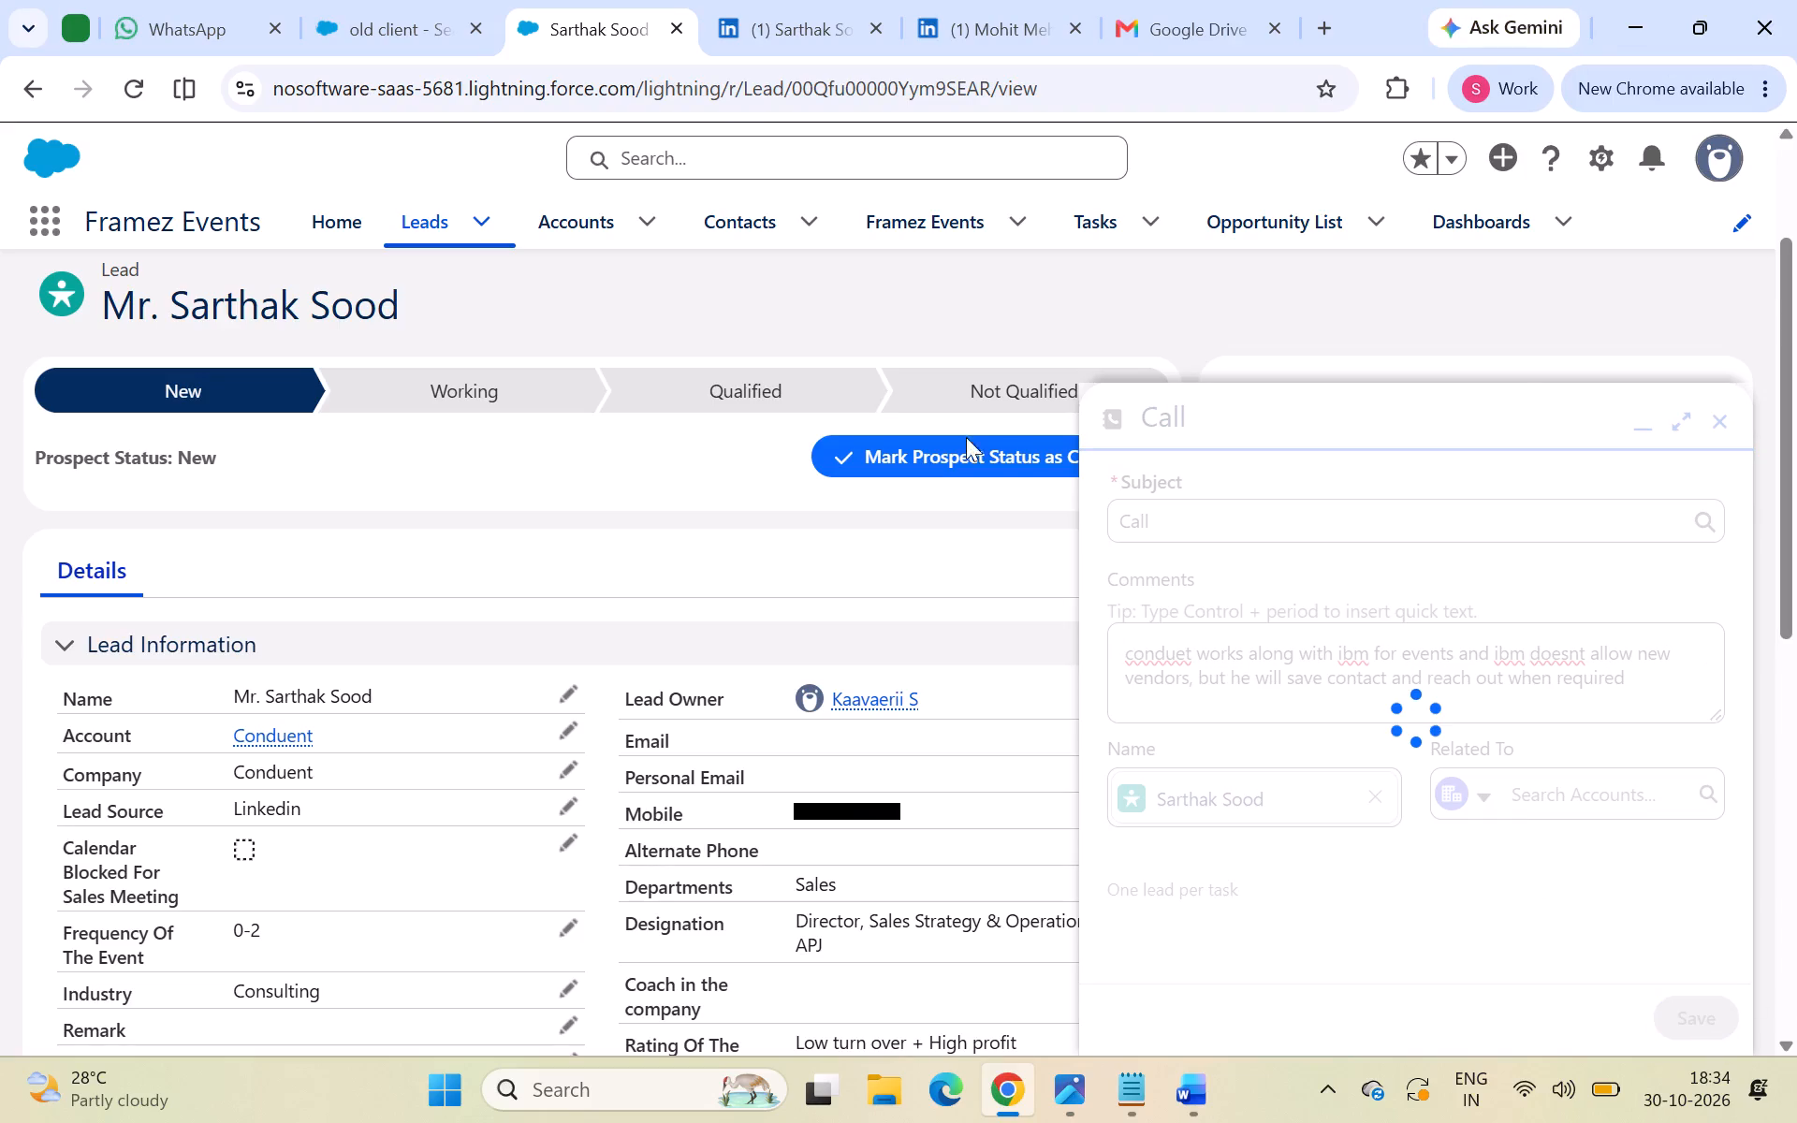
From the task results, open "Call -2021 - Salesforce - Account Intelligence India GIC's-Payout - Old client" and its lead record, closing the previous task and LinkedIn profile.
click(27, 100)
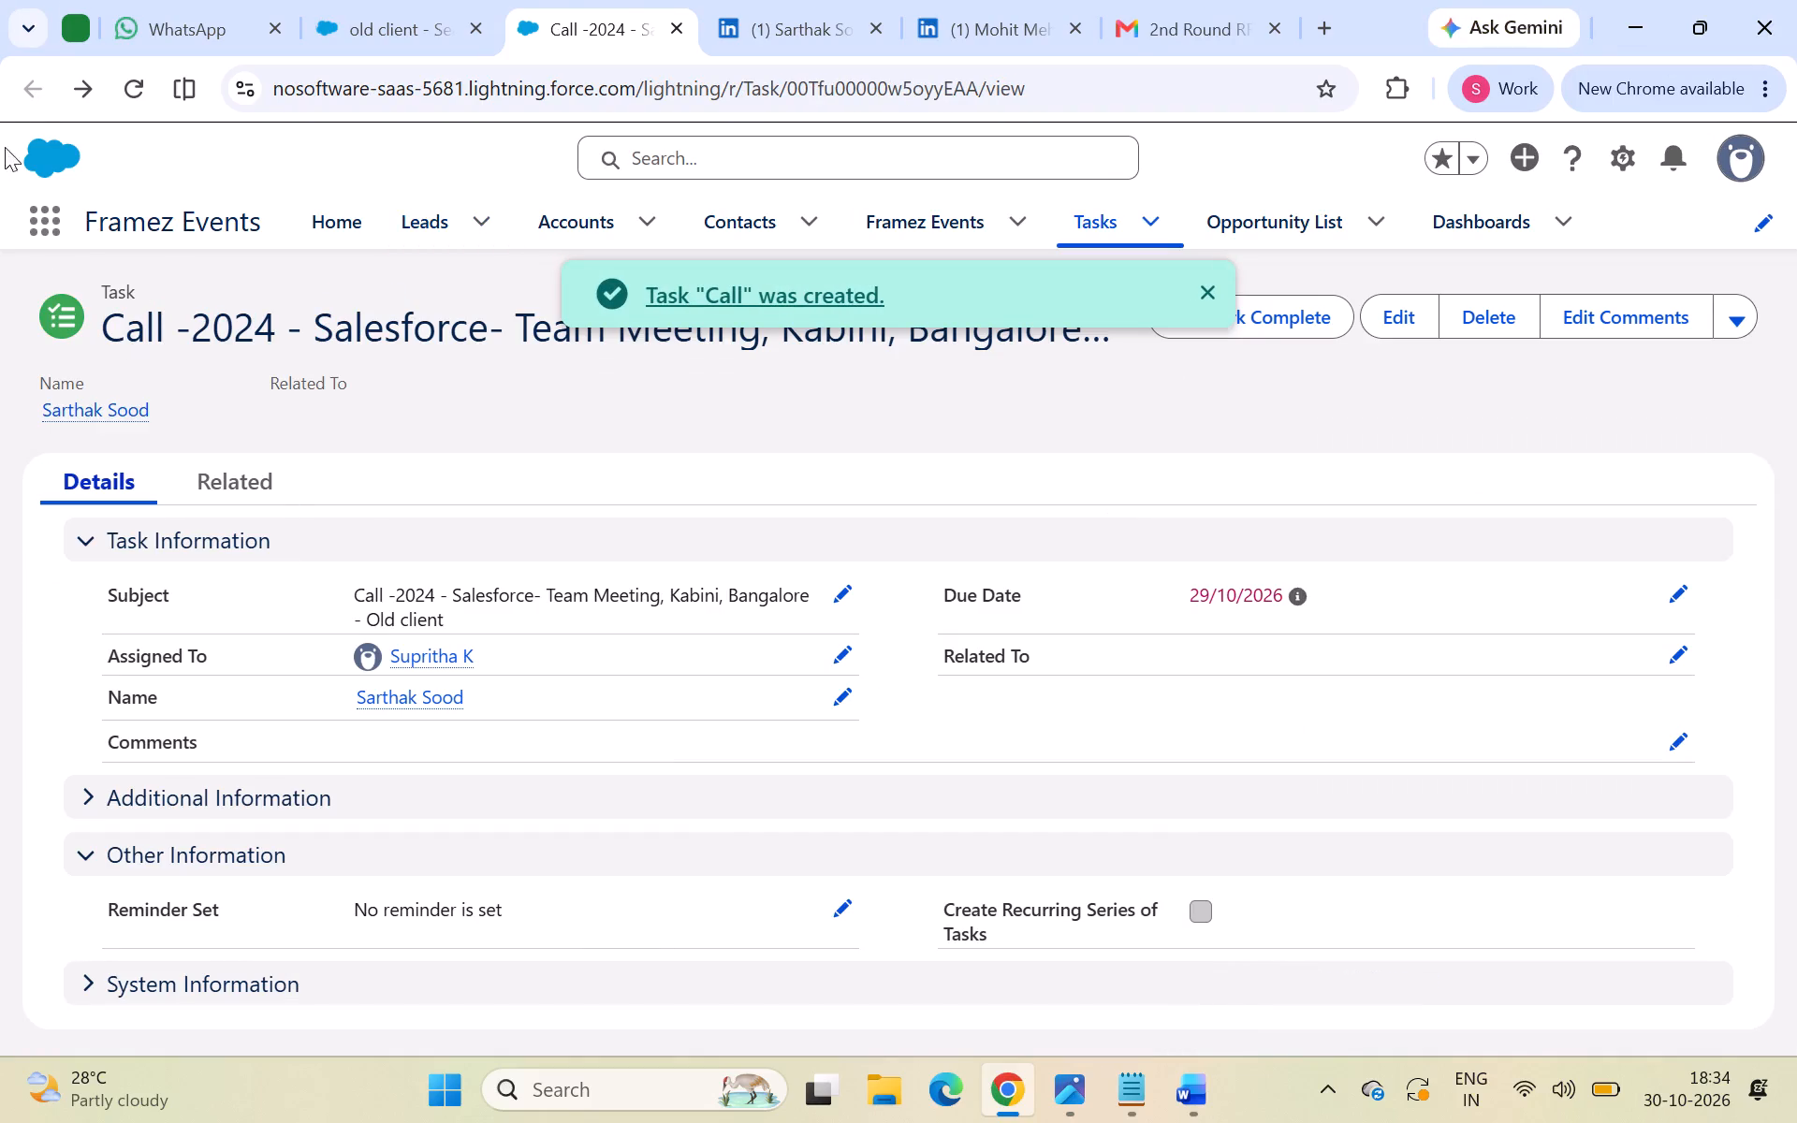
click(51, 51)
click(29, 83)
click(399, 29)
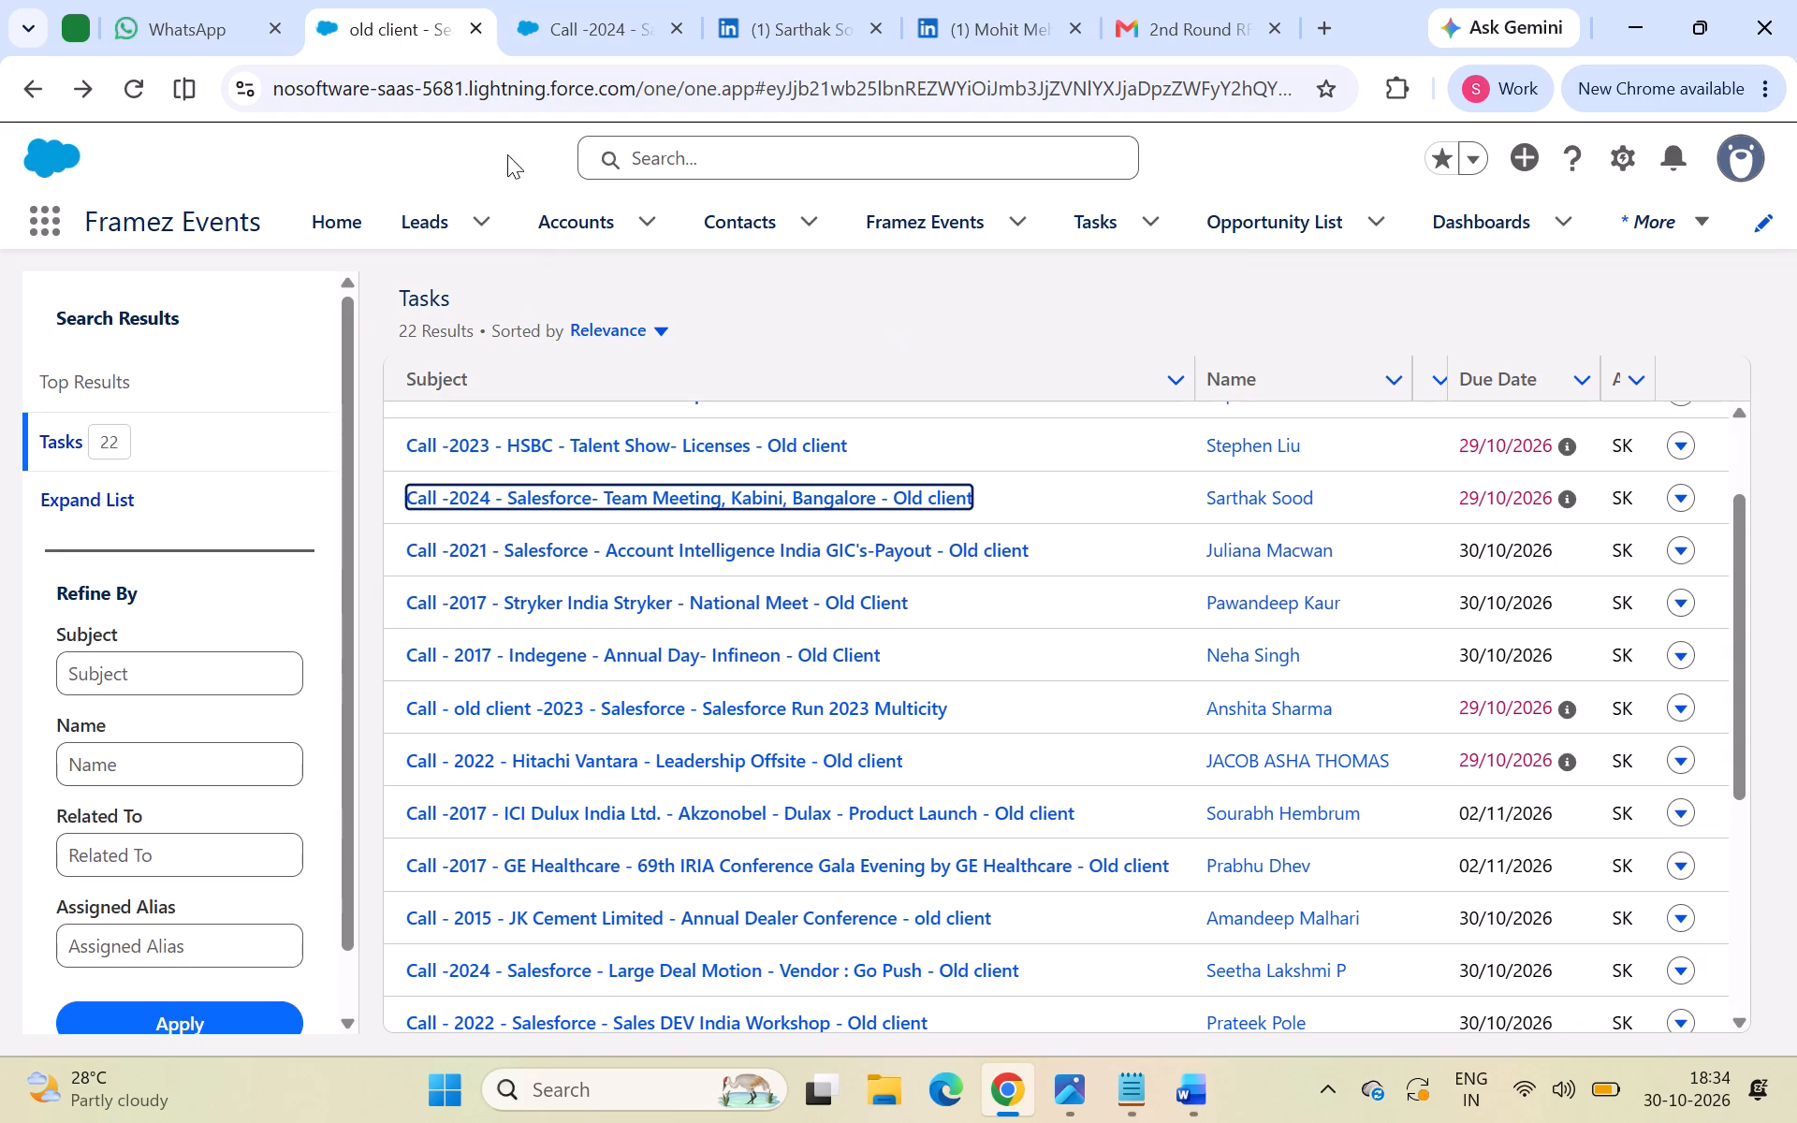
right_click(621, 551)
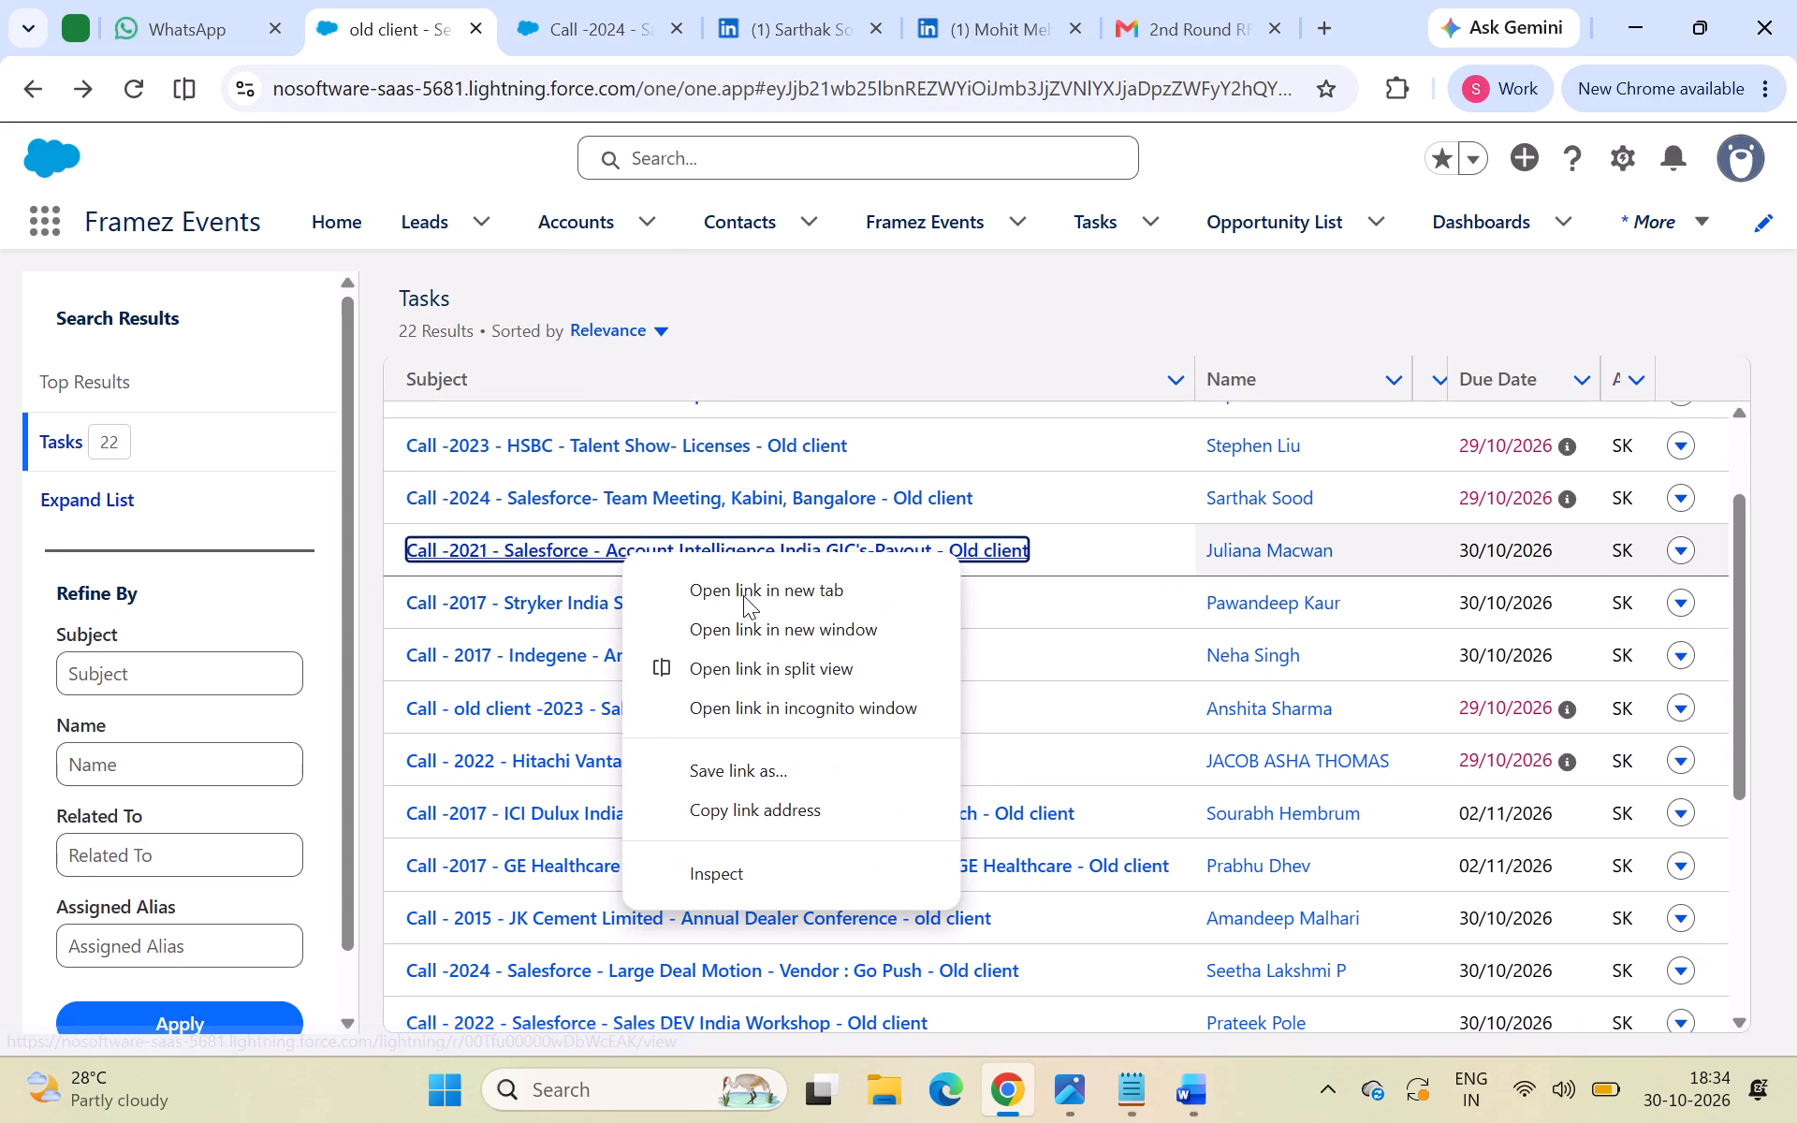
click(743, 595)
click(769, 19)
click(760, 33)
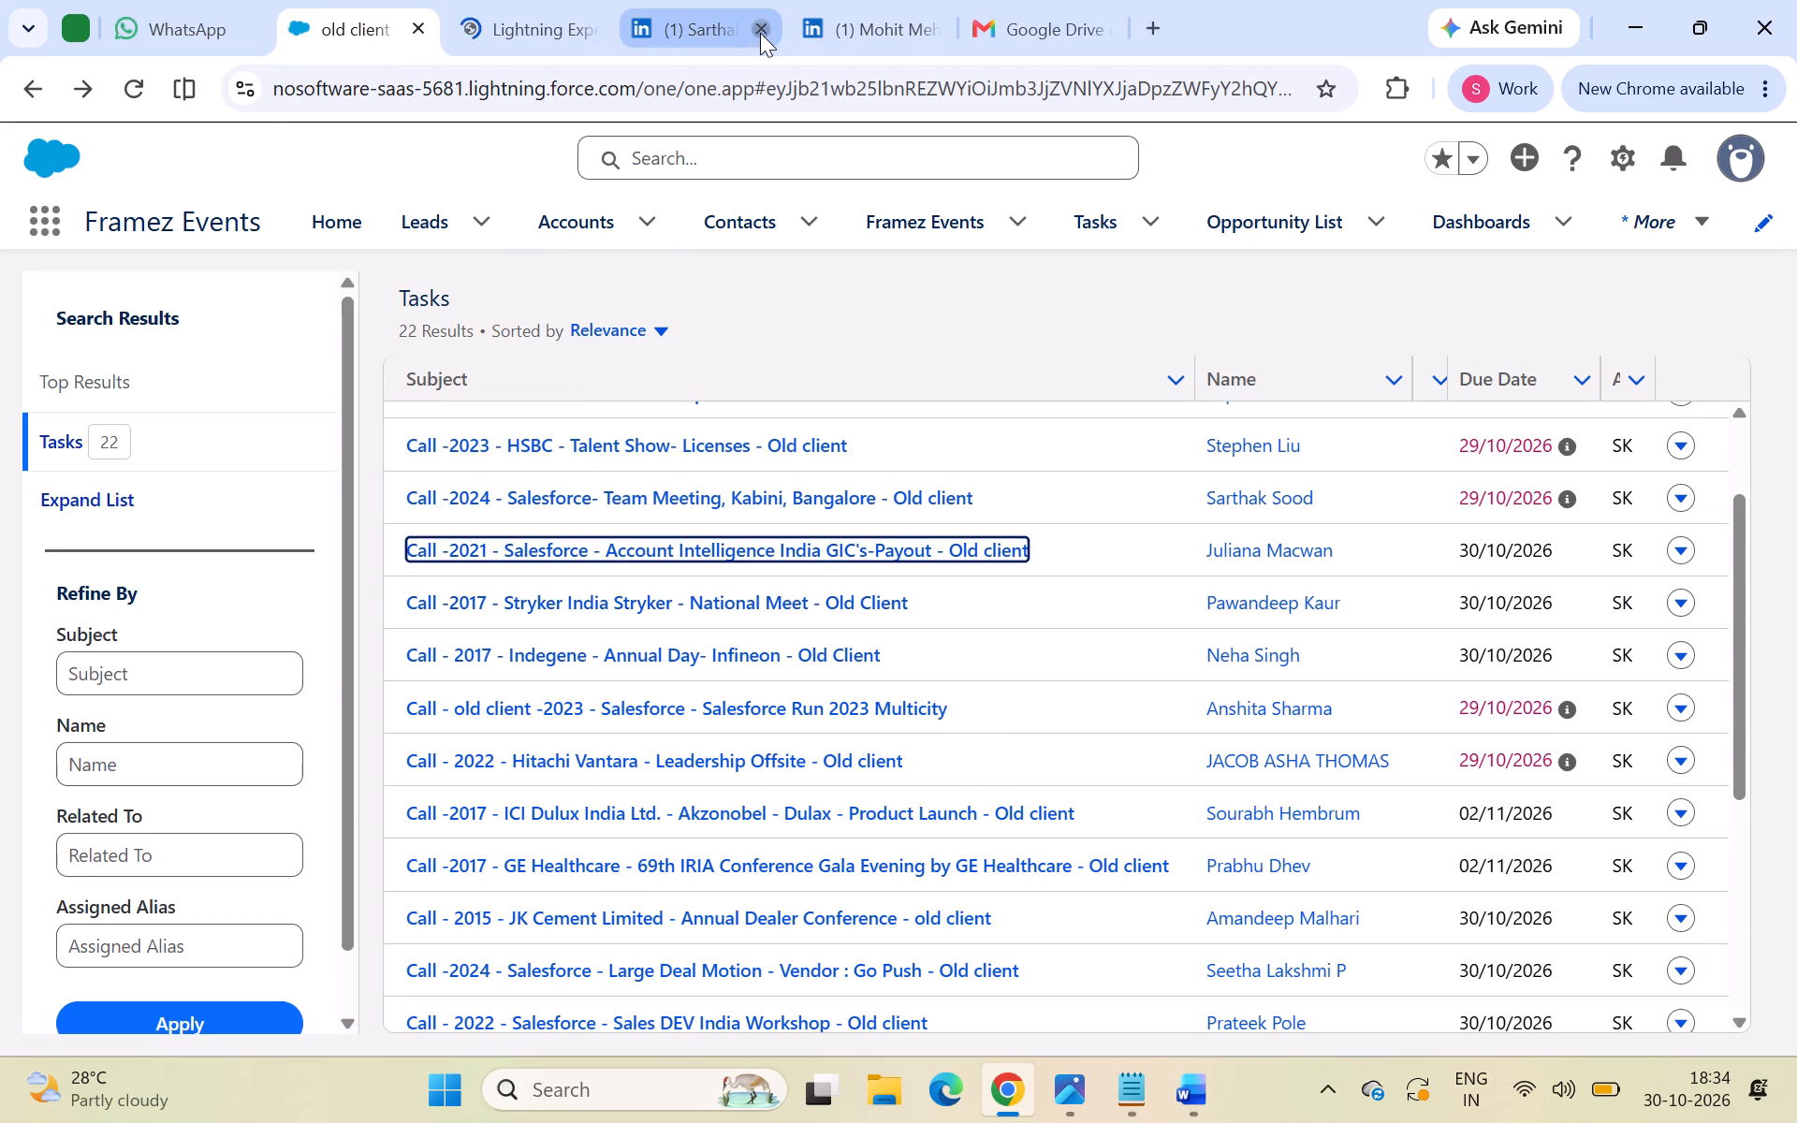
click(538, 36)
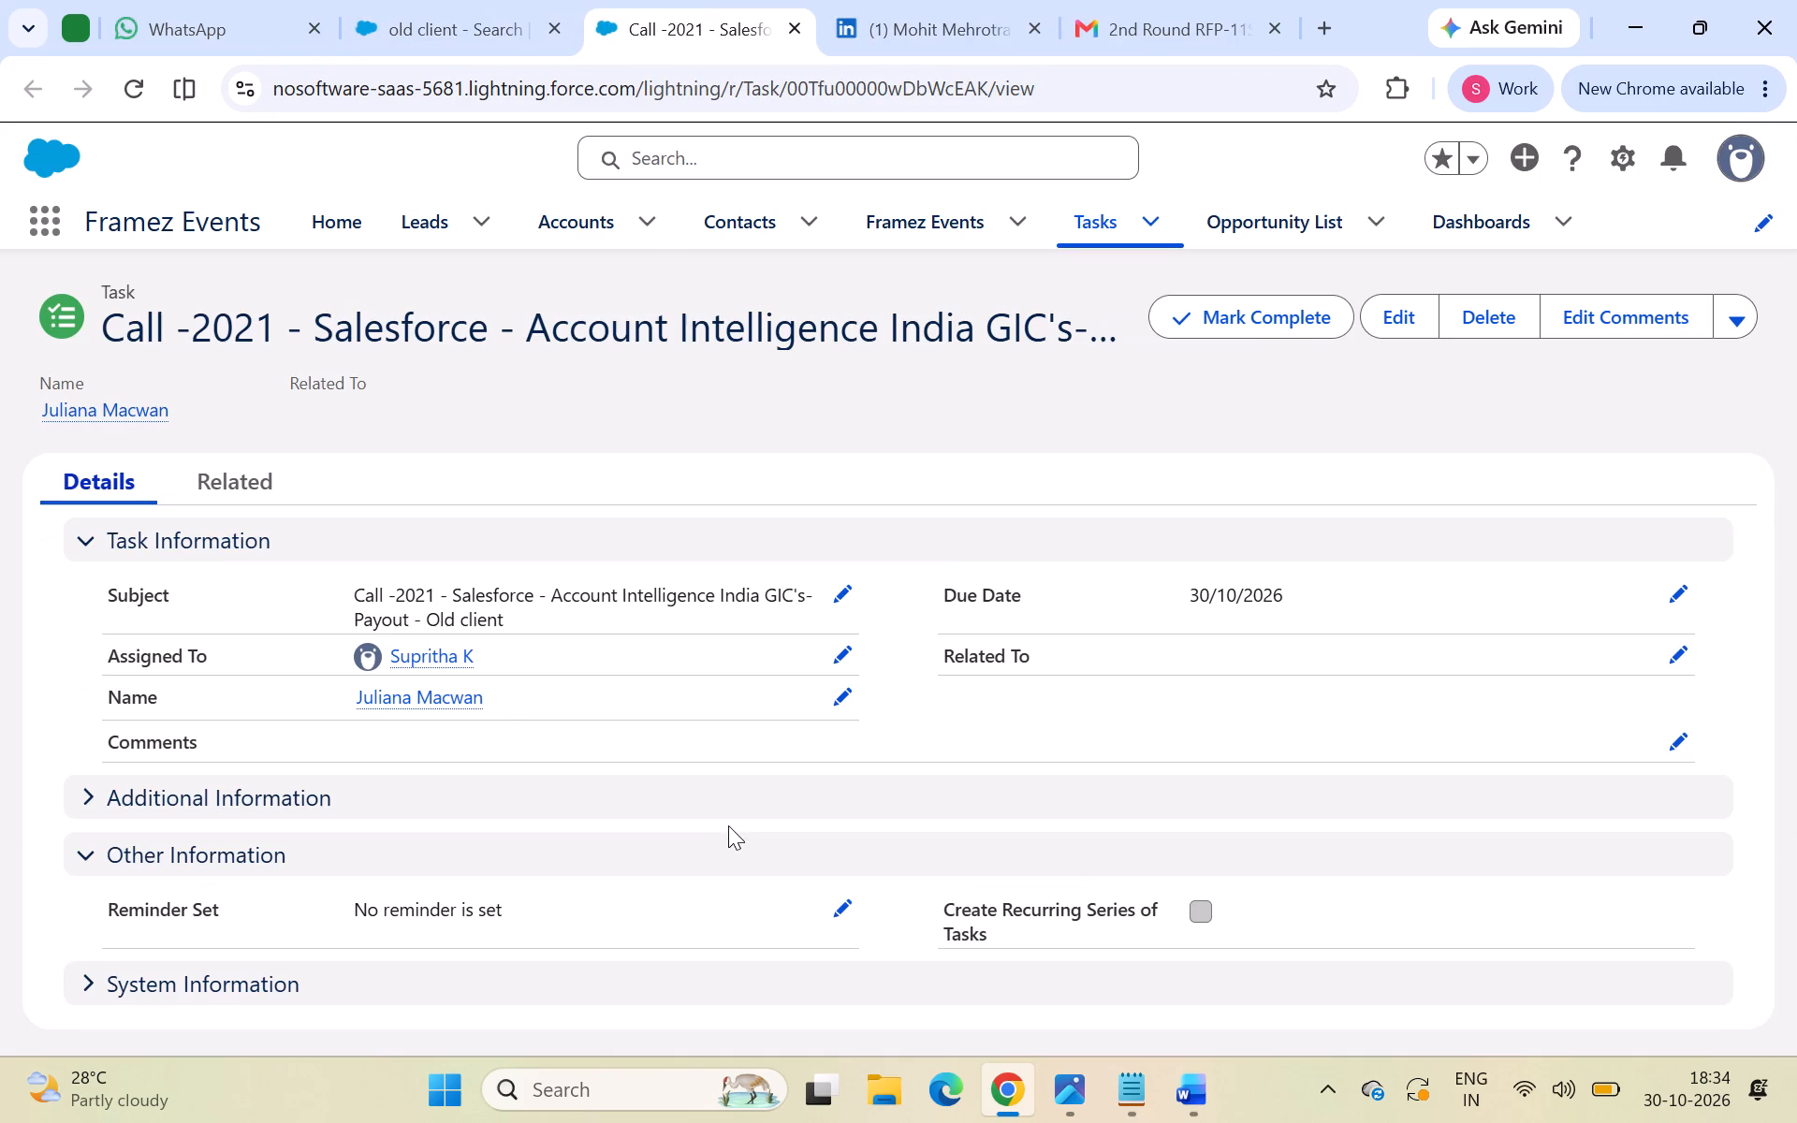
click(427, 699)
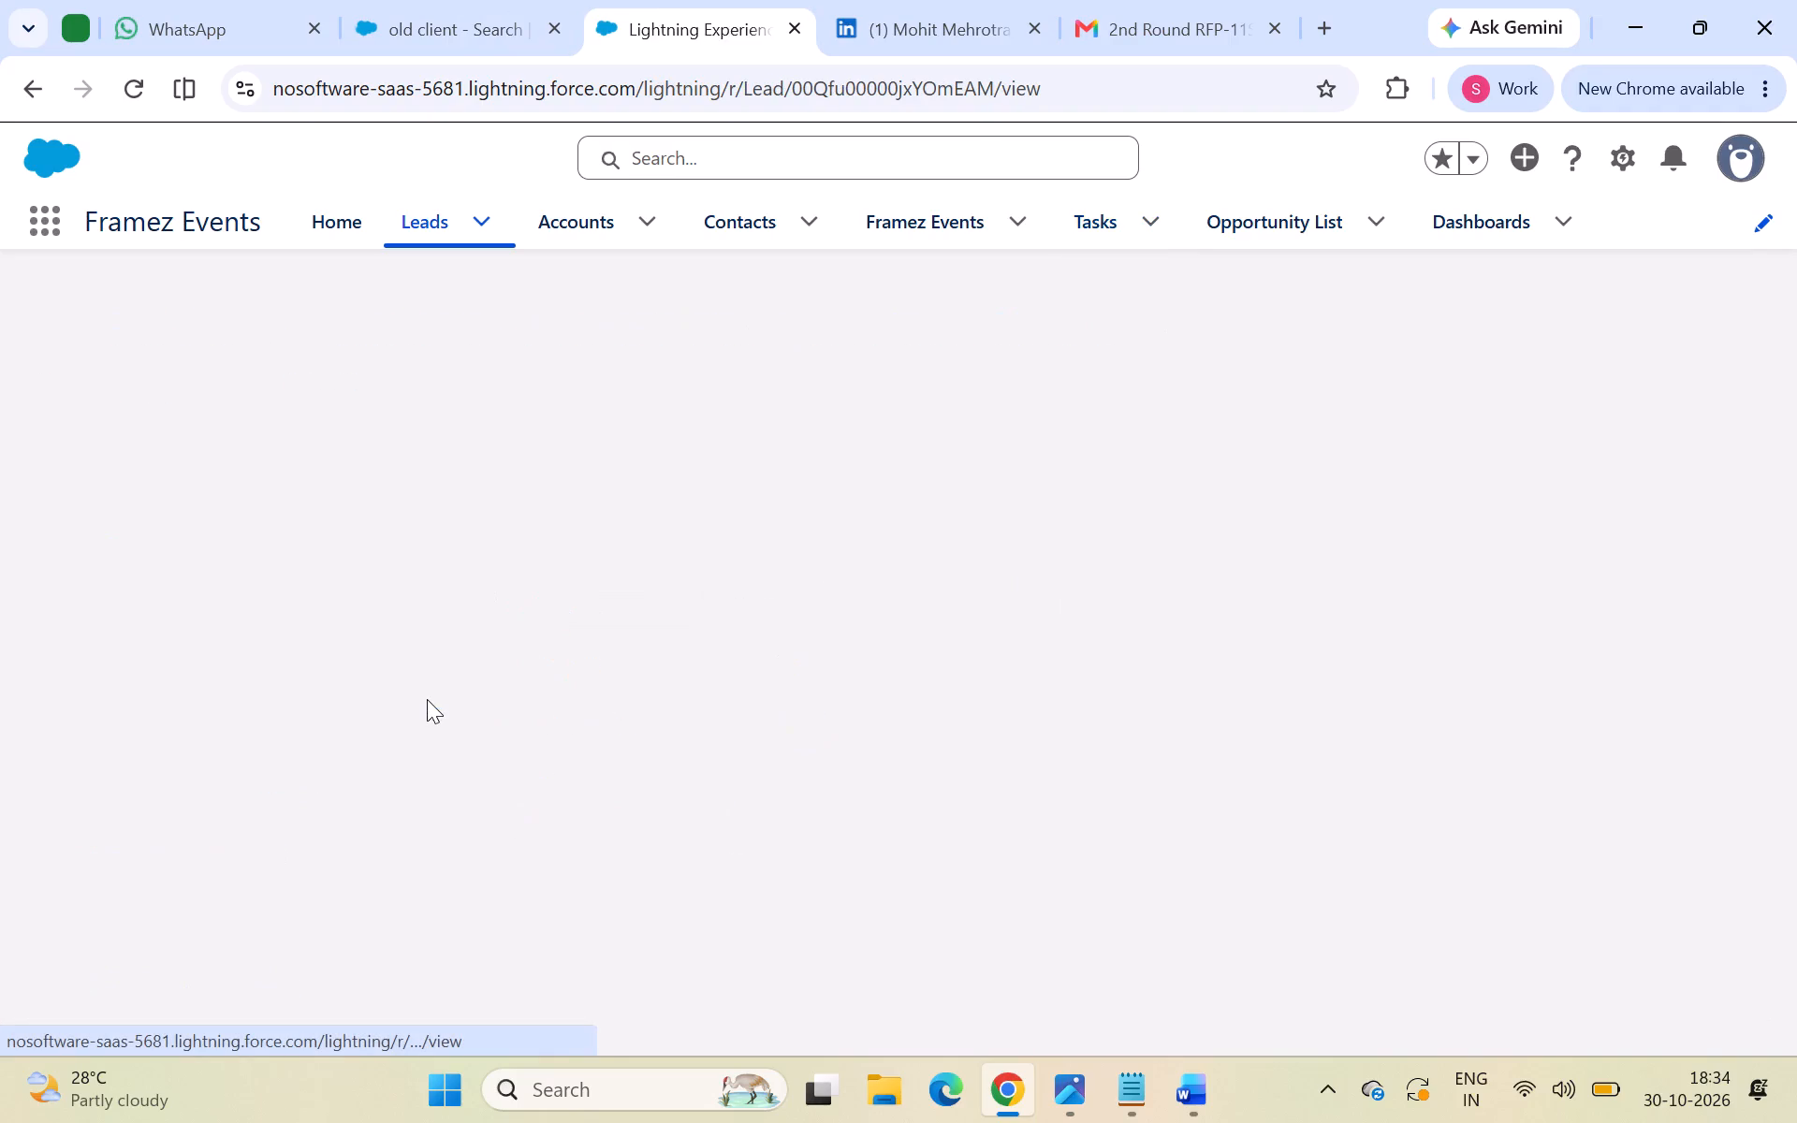
Review the Salesforce account lead's details, open the linked LinkedIn profile, and return to check the lead's opportunity and activity.
scroll(514, 733, down, 3)
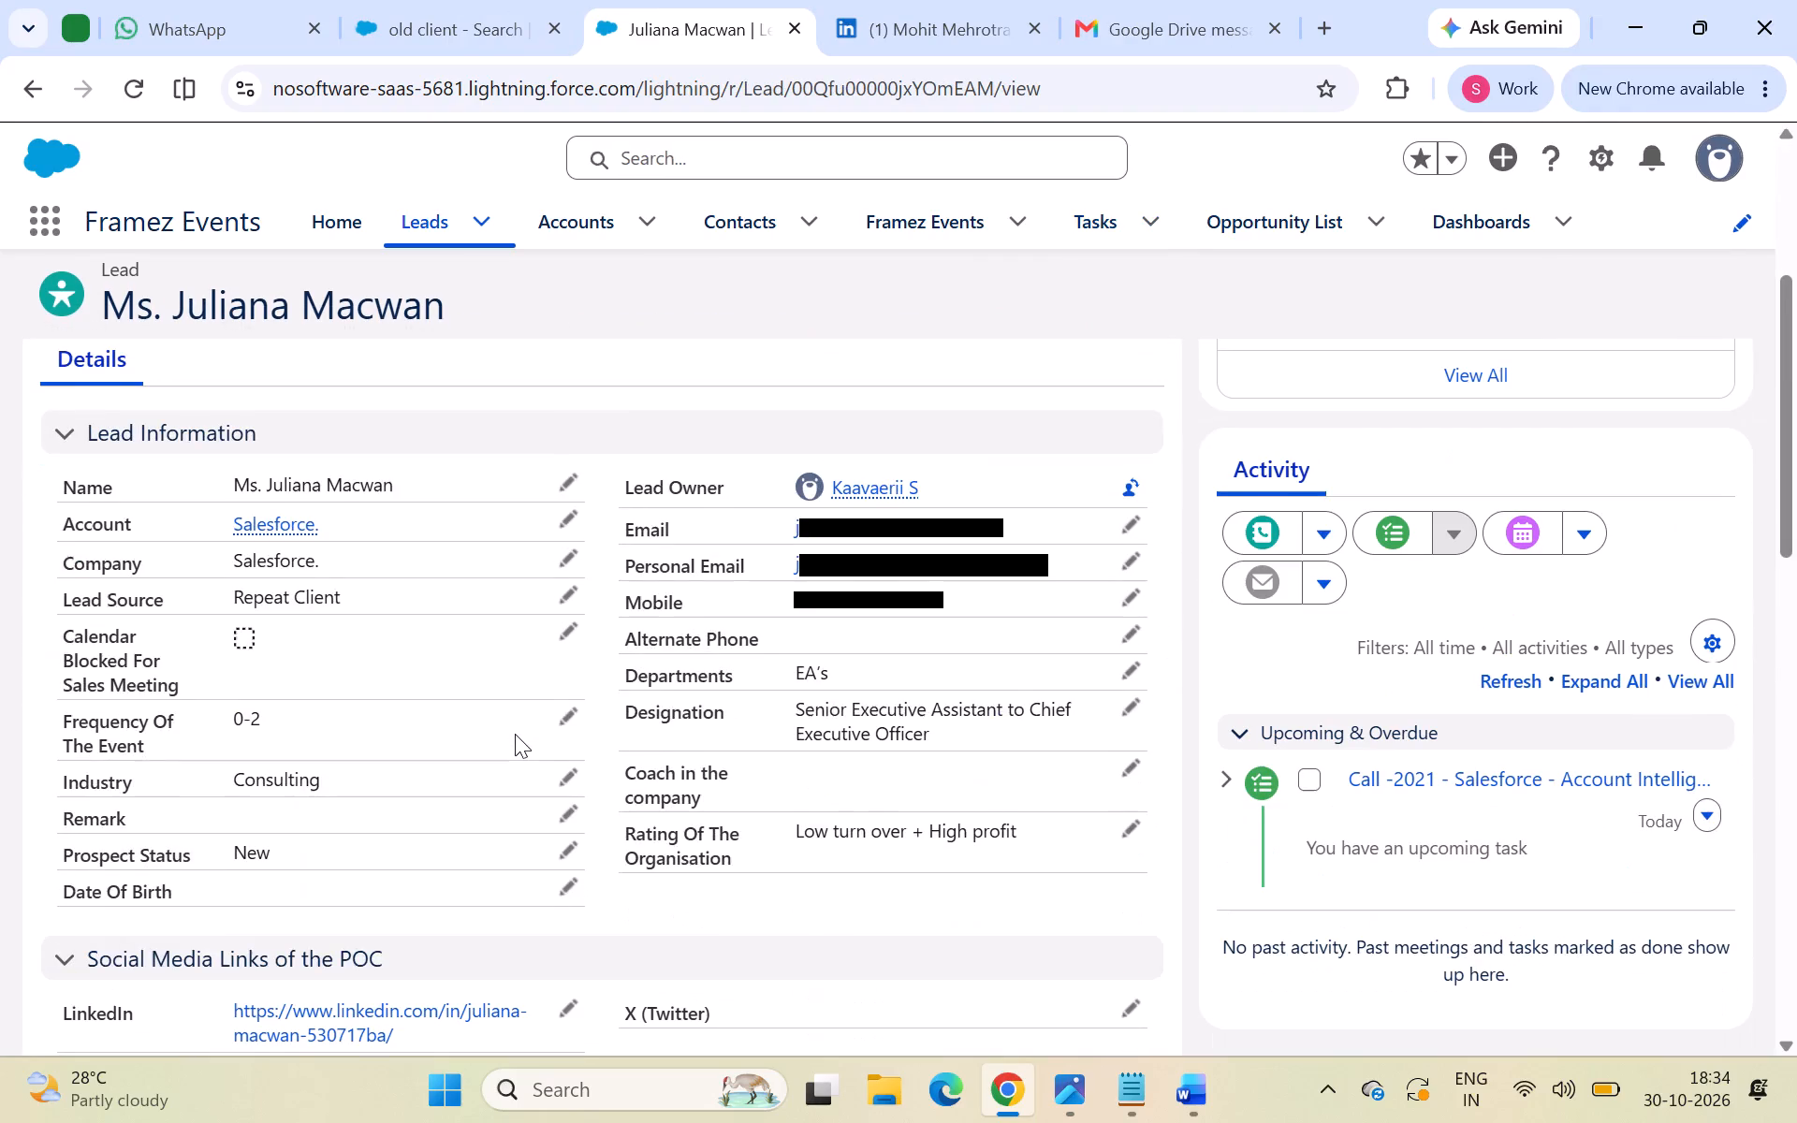
scroll(515, 734, down, 6)
click(348, 570)
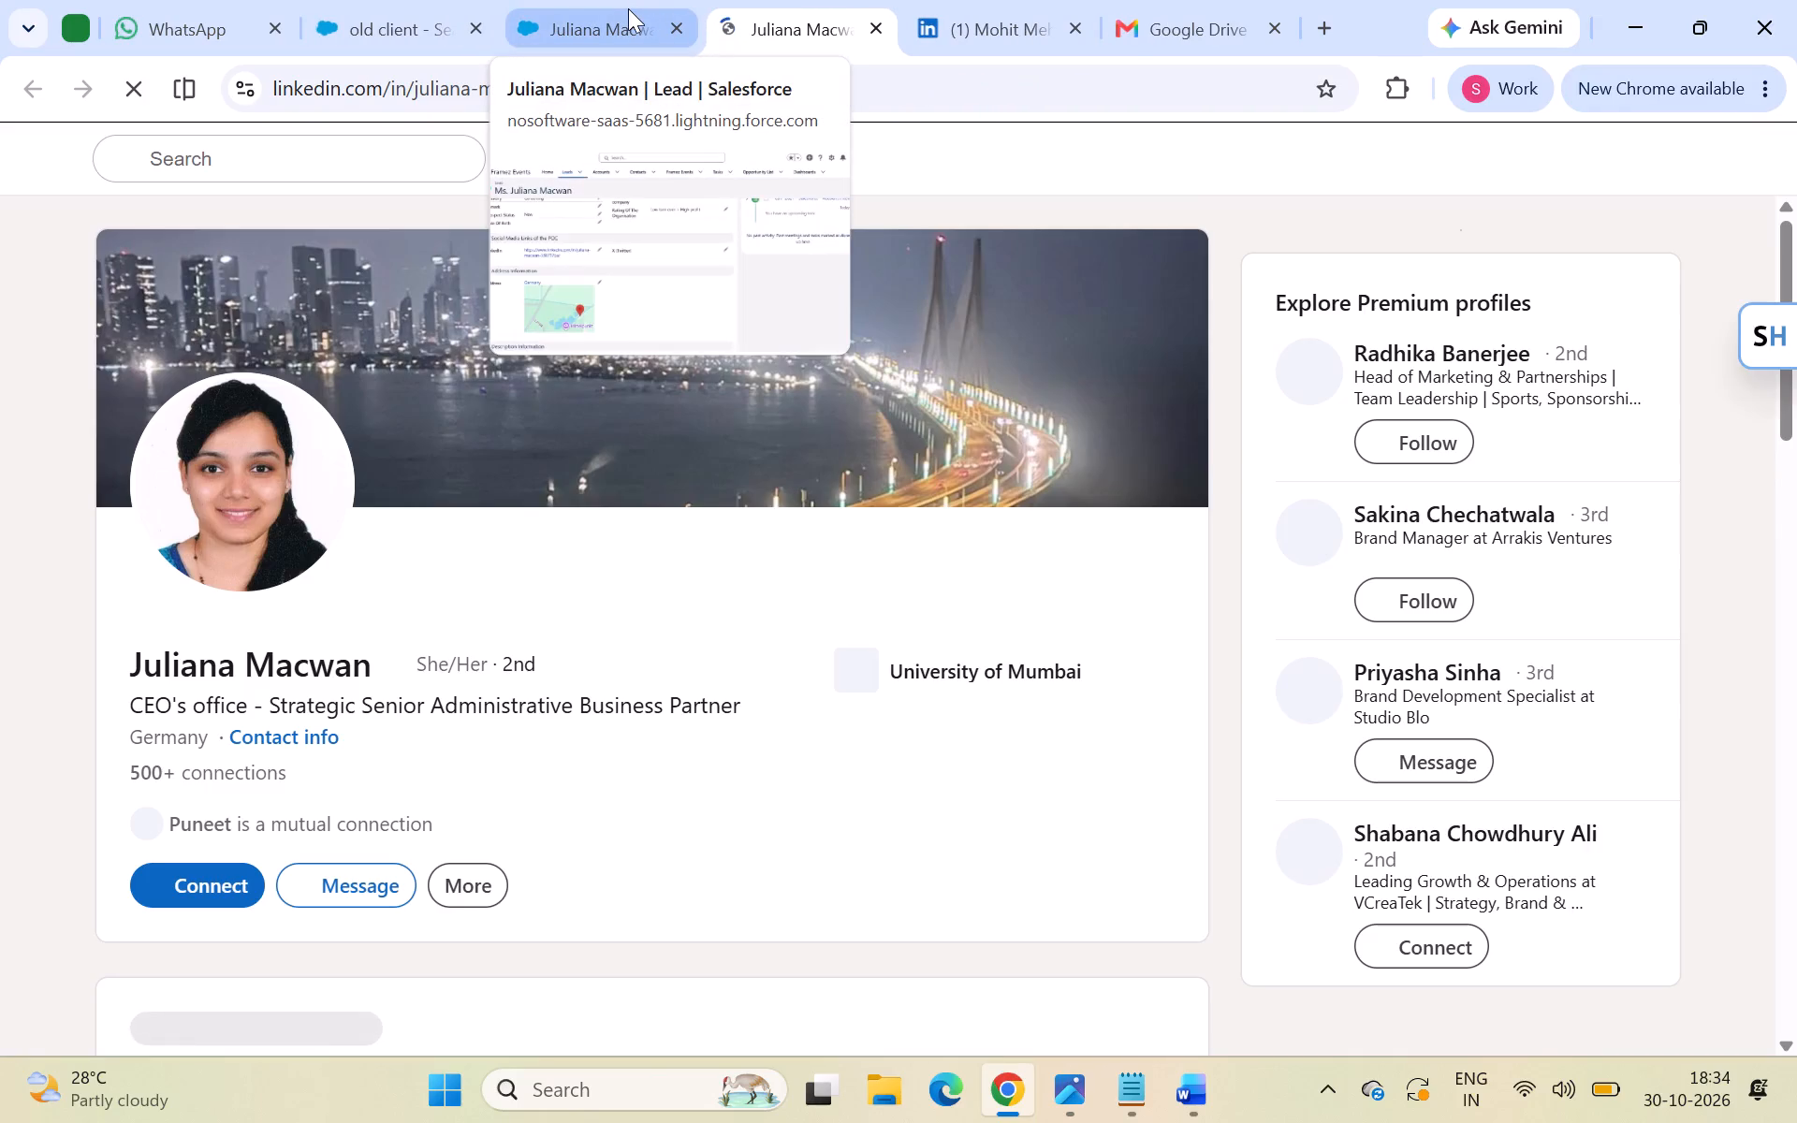
click(628, 8)
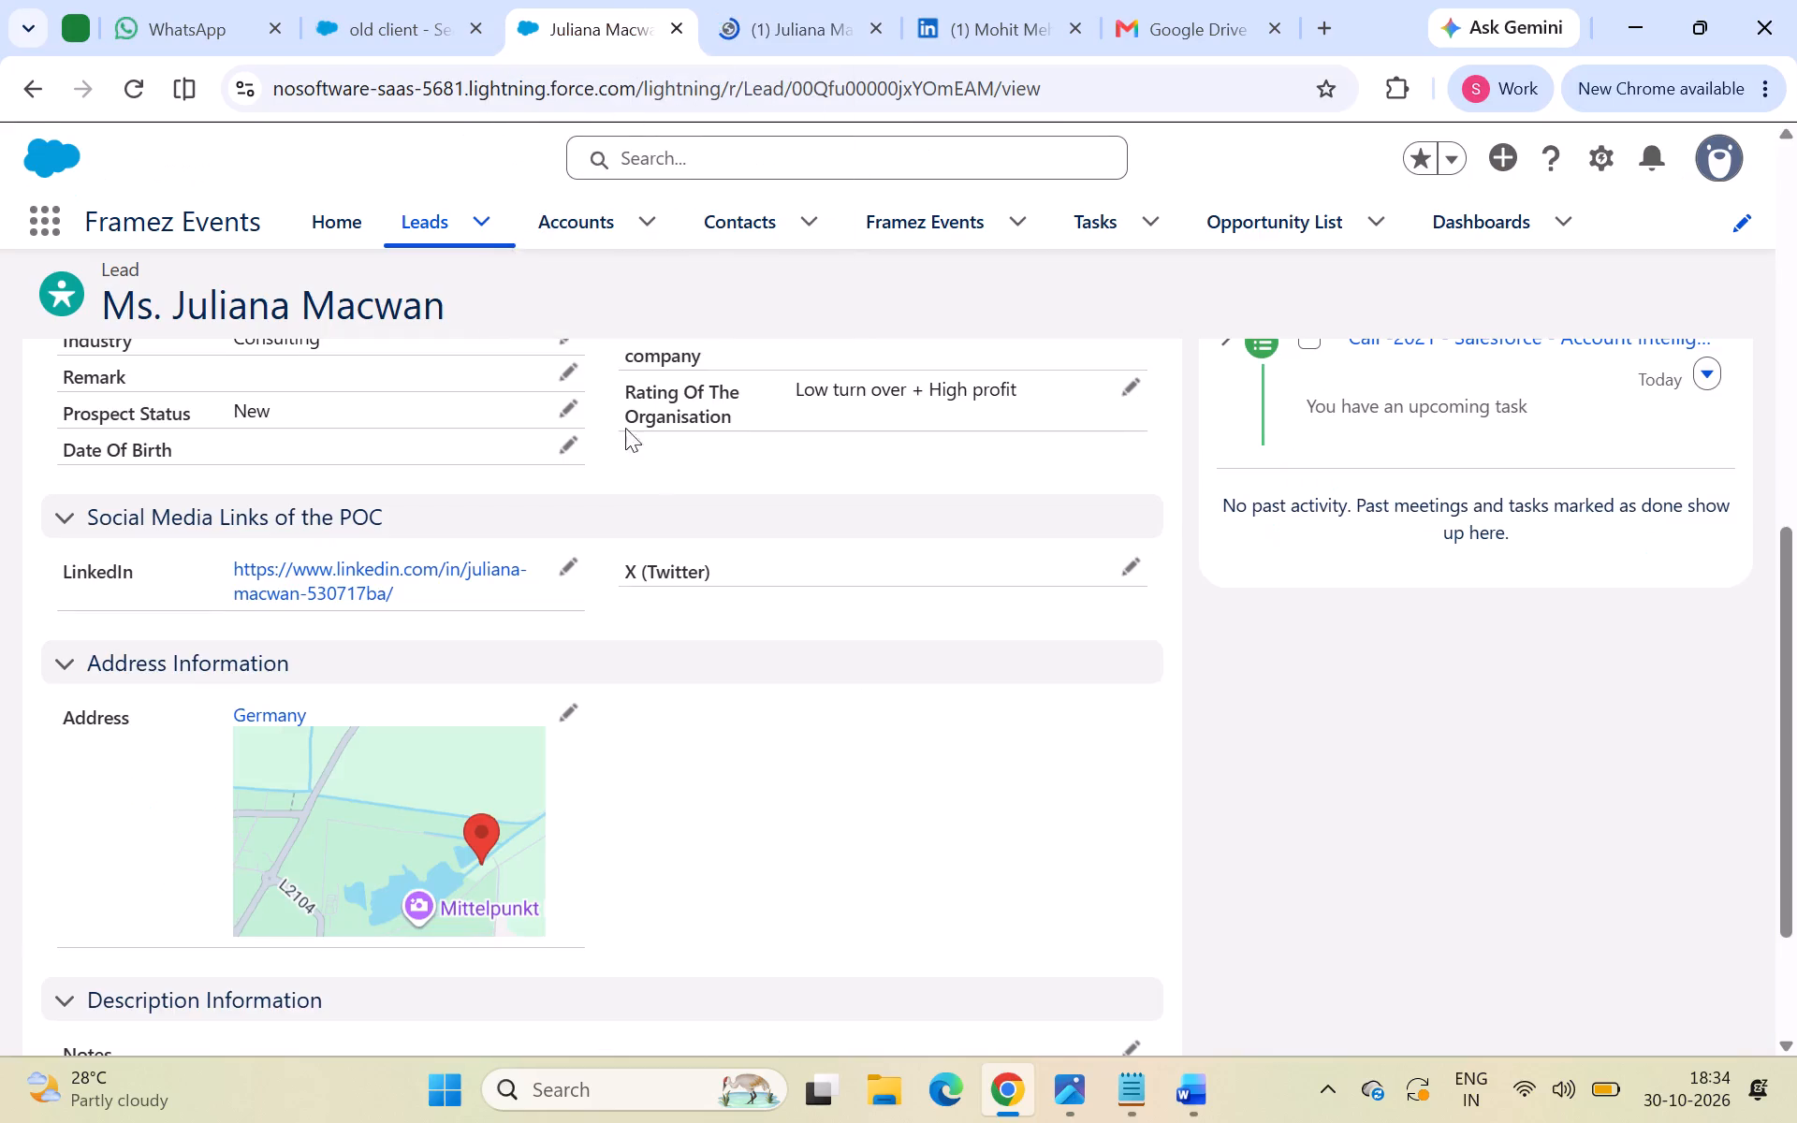
scroll(636, 482, up, 6)
scroll(636, 482, down, 2)
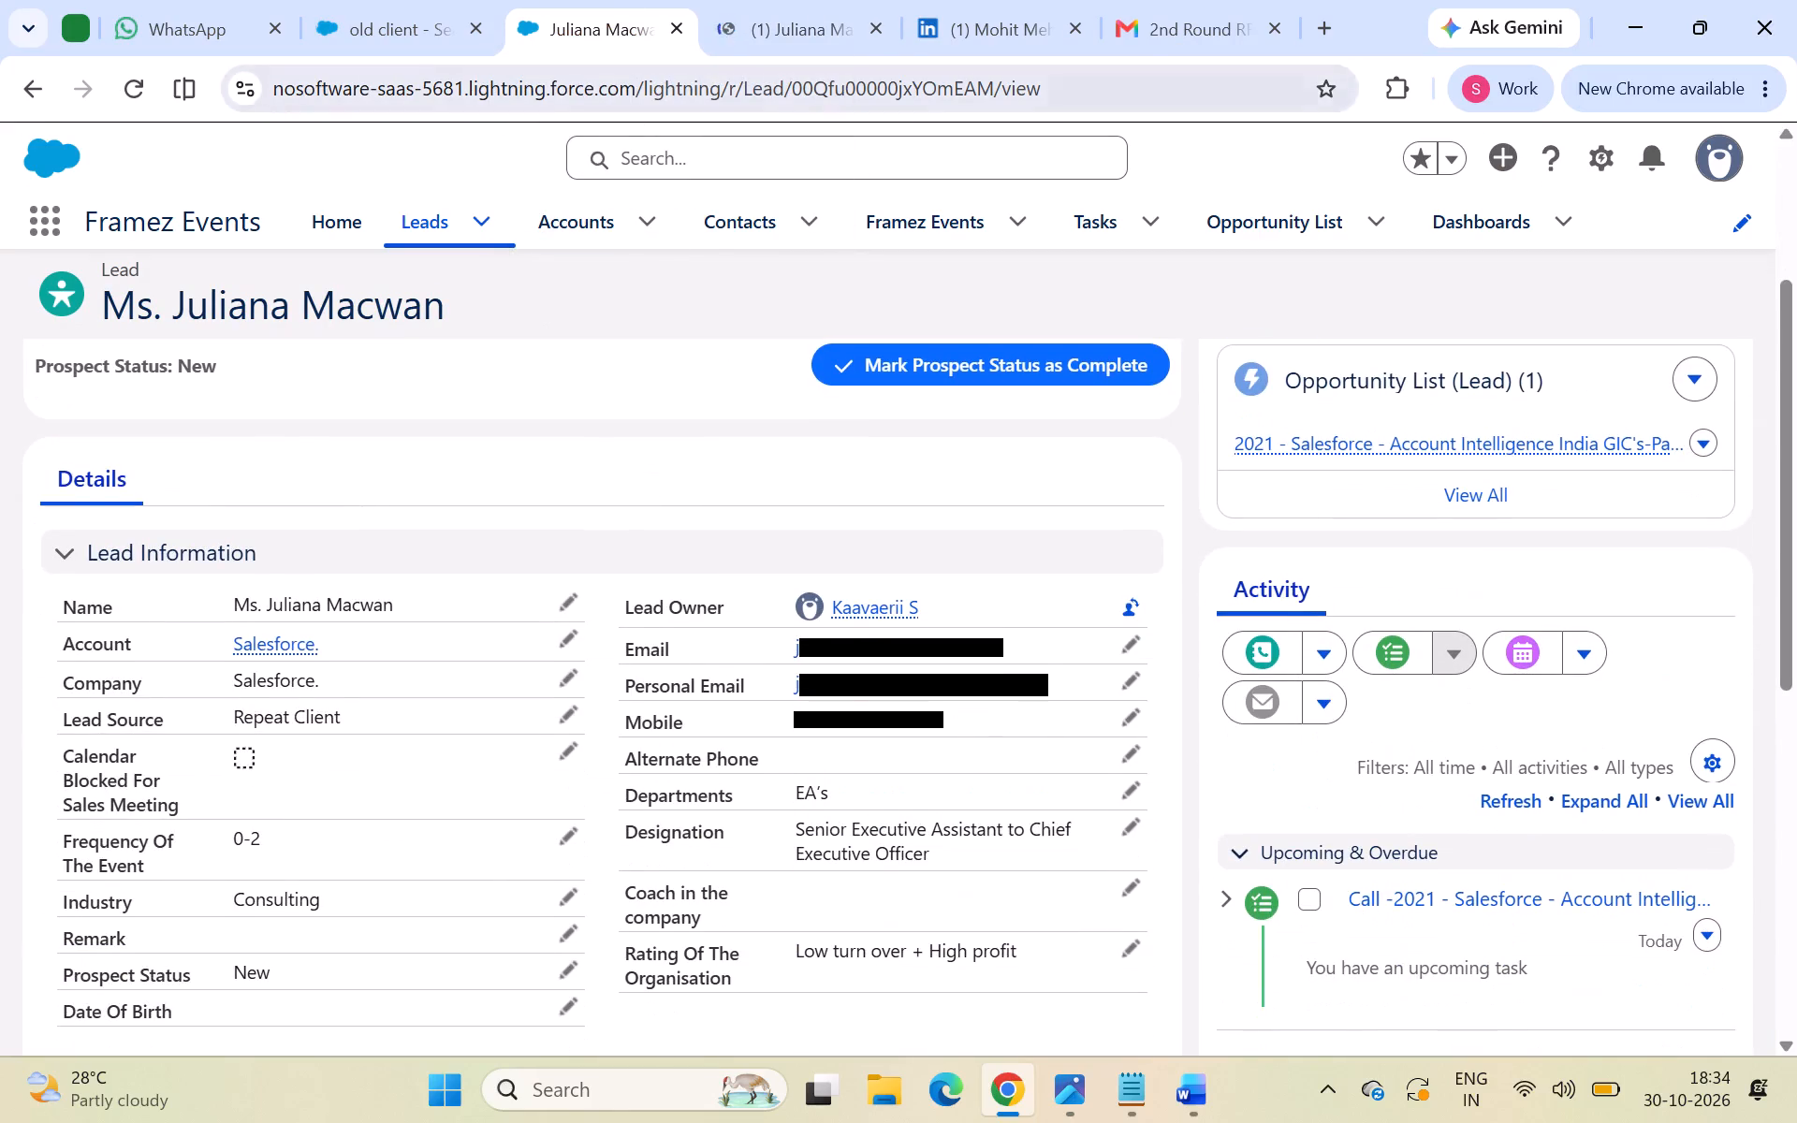
From the task results, open "Call -2017 - Stryker India Stryker - National Meet - Old Client" and its lead record, closing the previous lead.
click(425, 48)
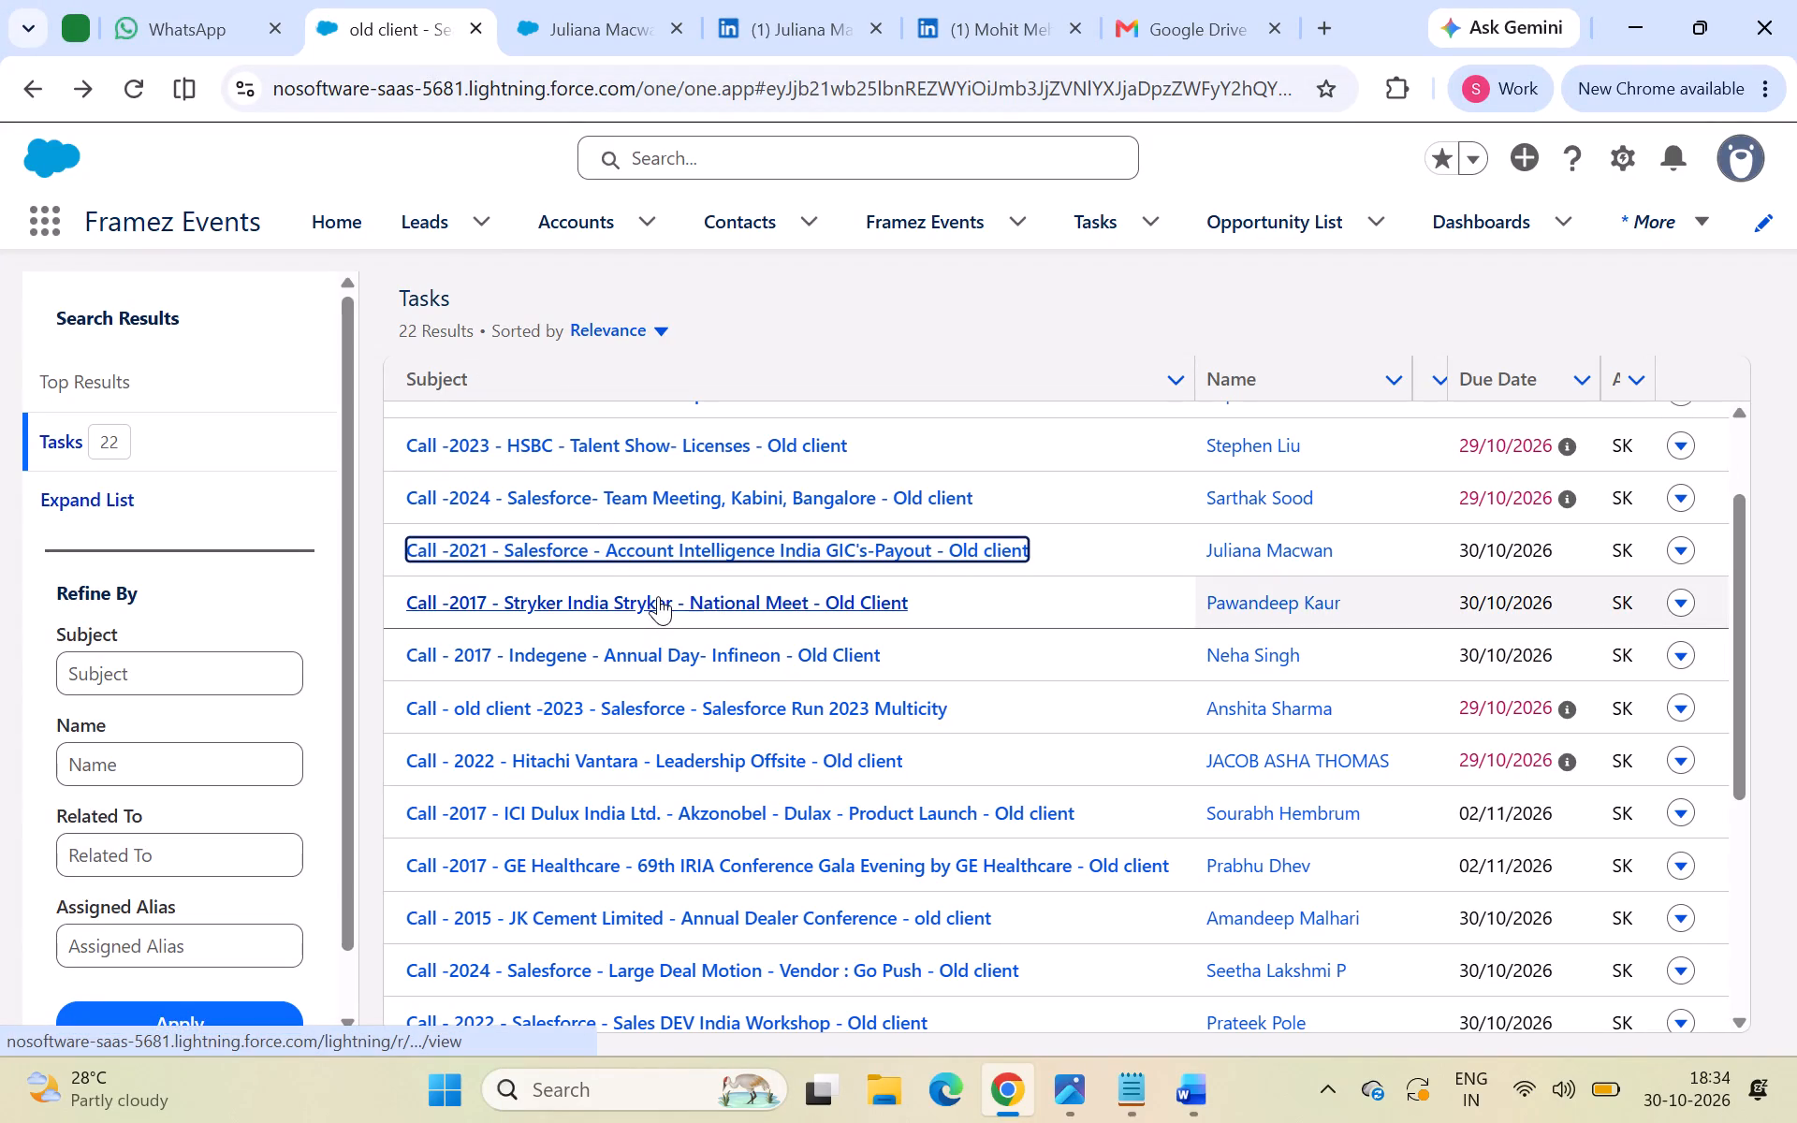
right_click(658, 596)
click(785, 634)
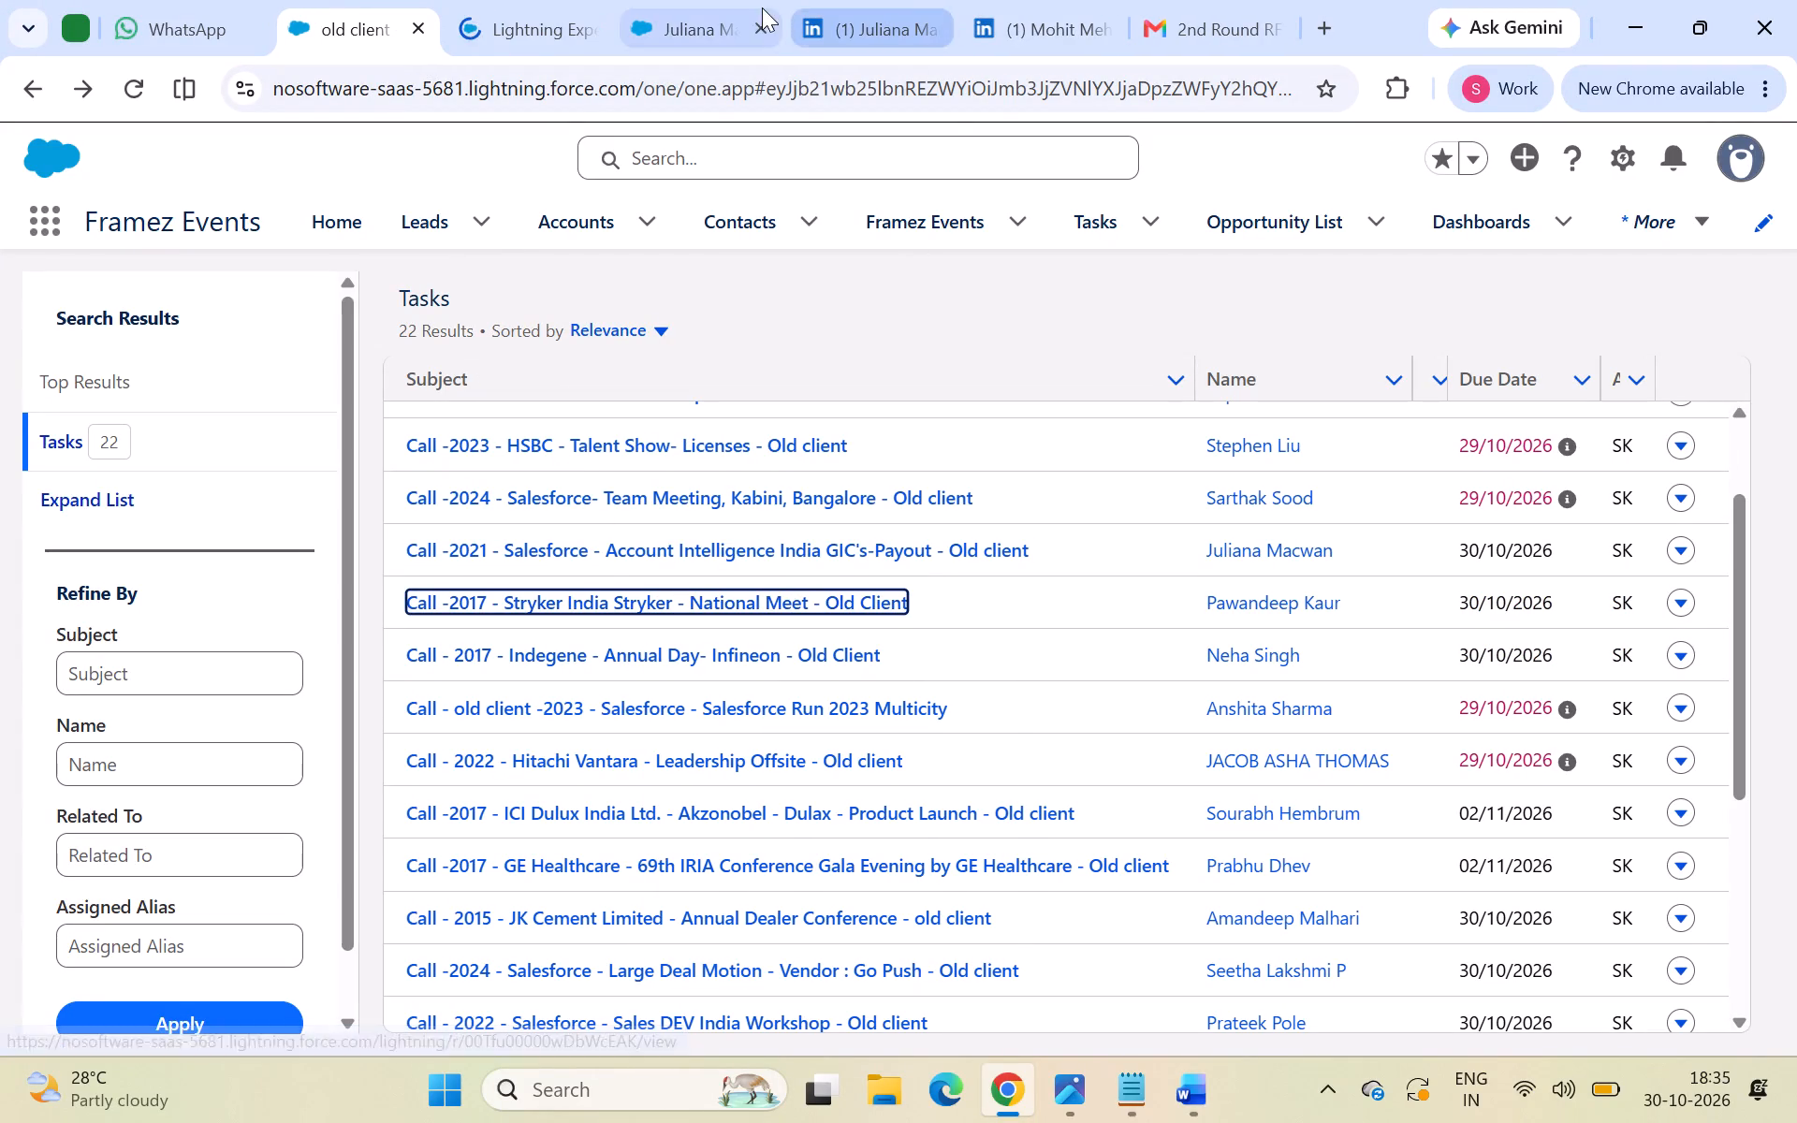
click(756, 22)
click(503, 0)
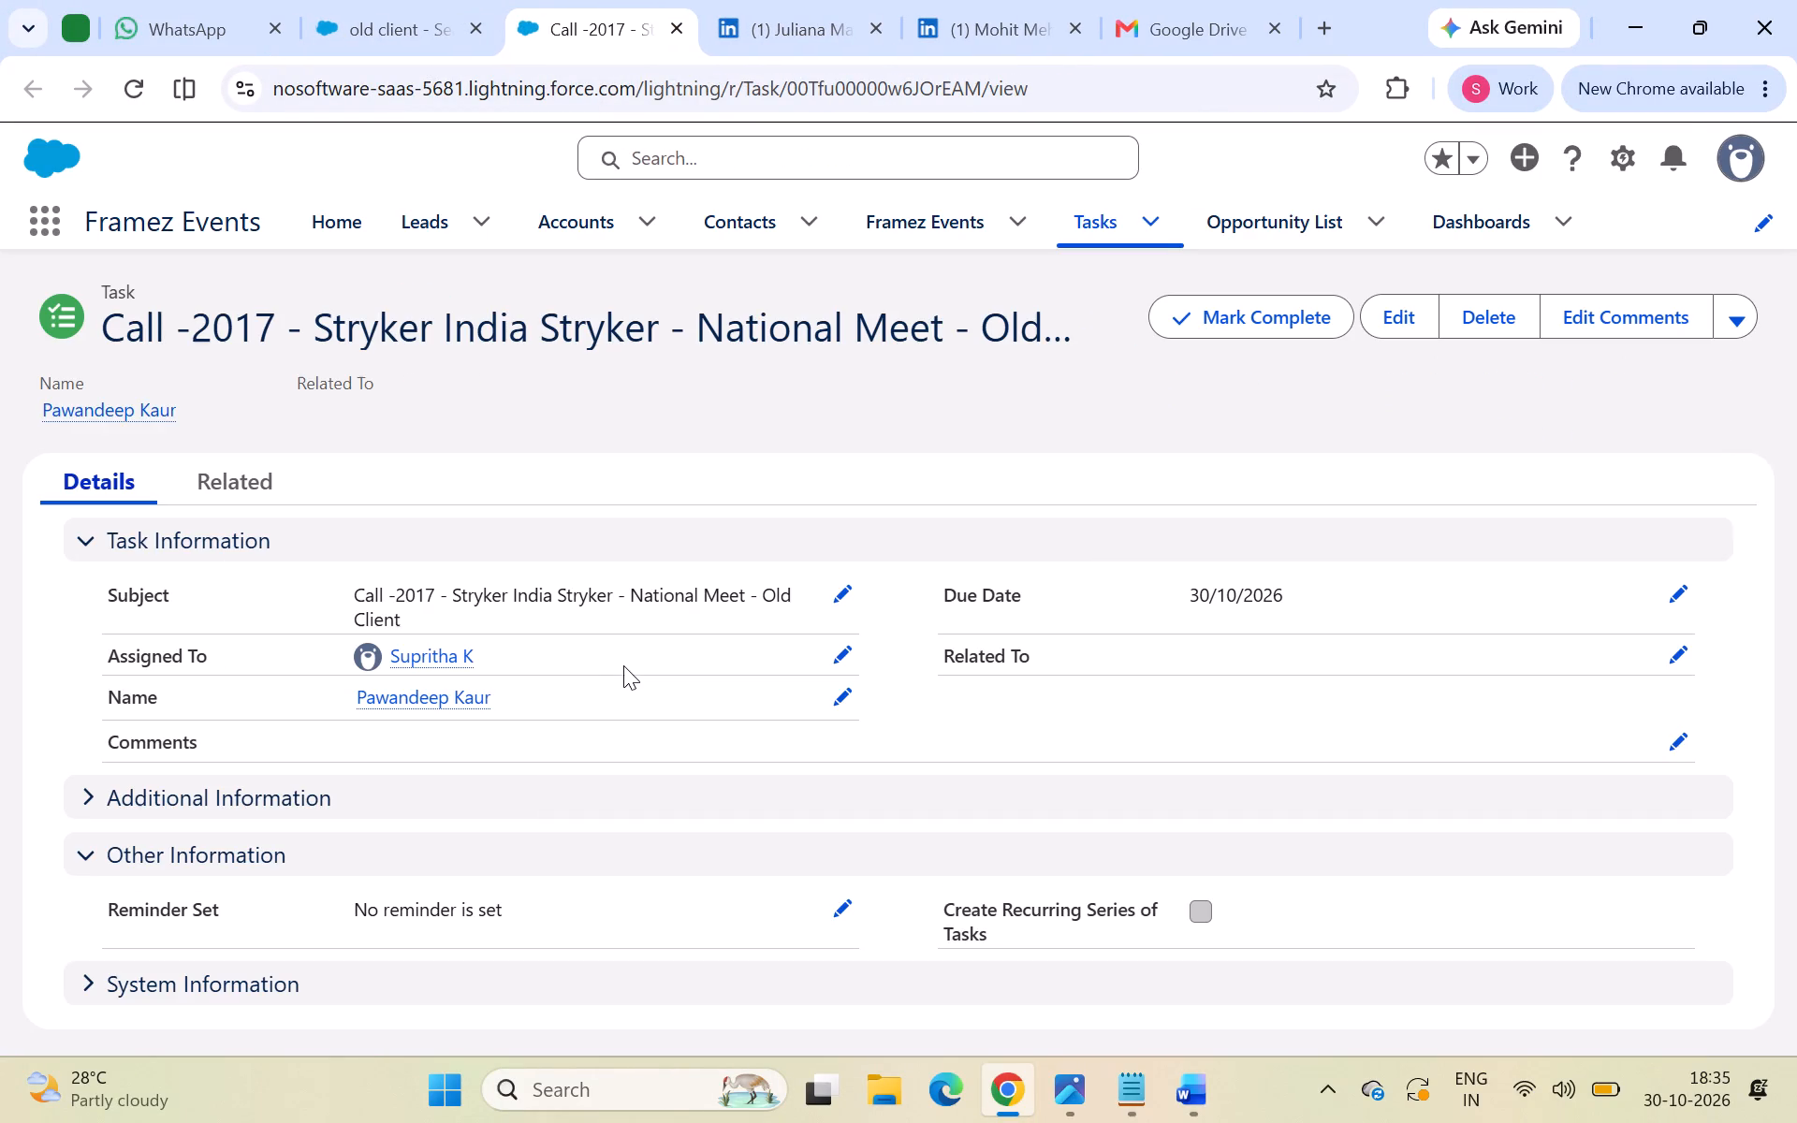
click(434, 700)
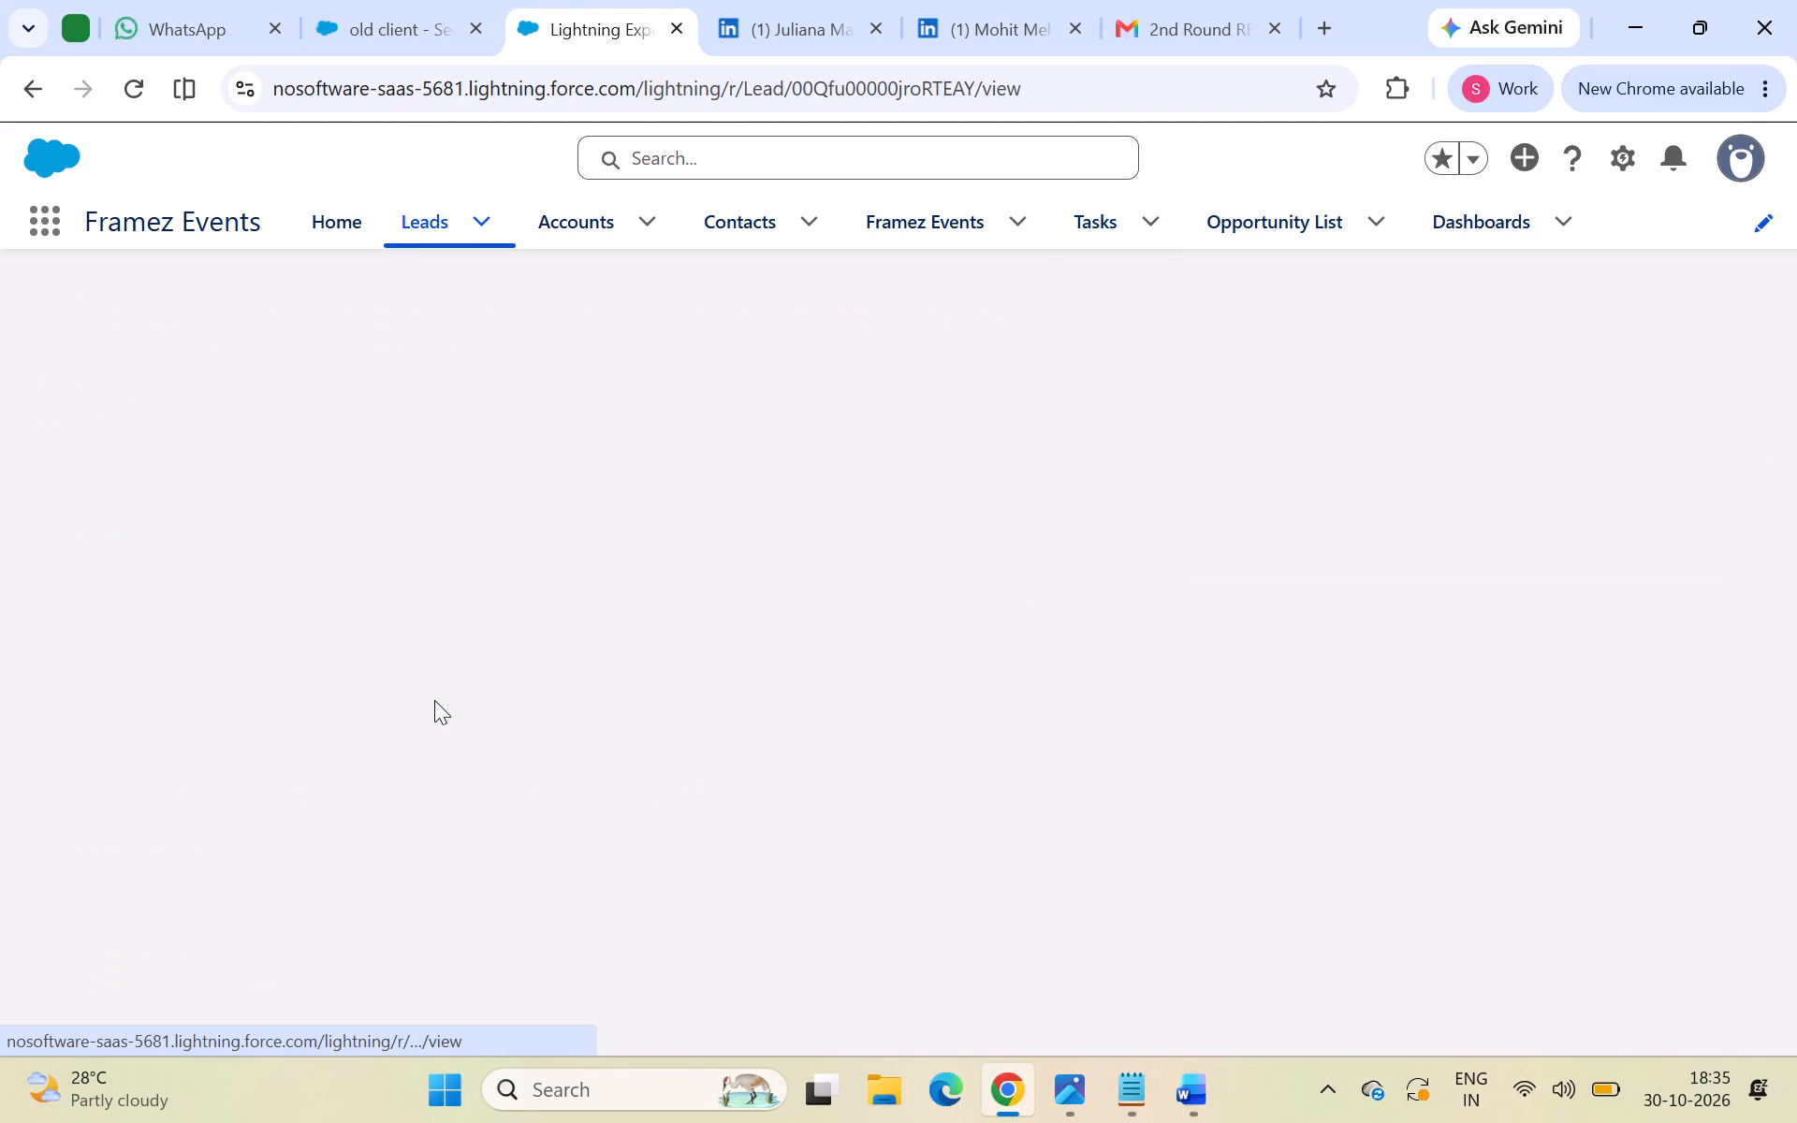
Review the Stryker lead's details and the work experience on the linked LinkedIn profile, and return to the lead record.
scroll(434, 700, down, 4)
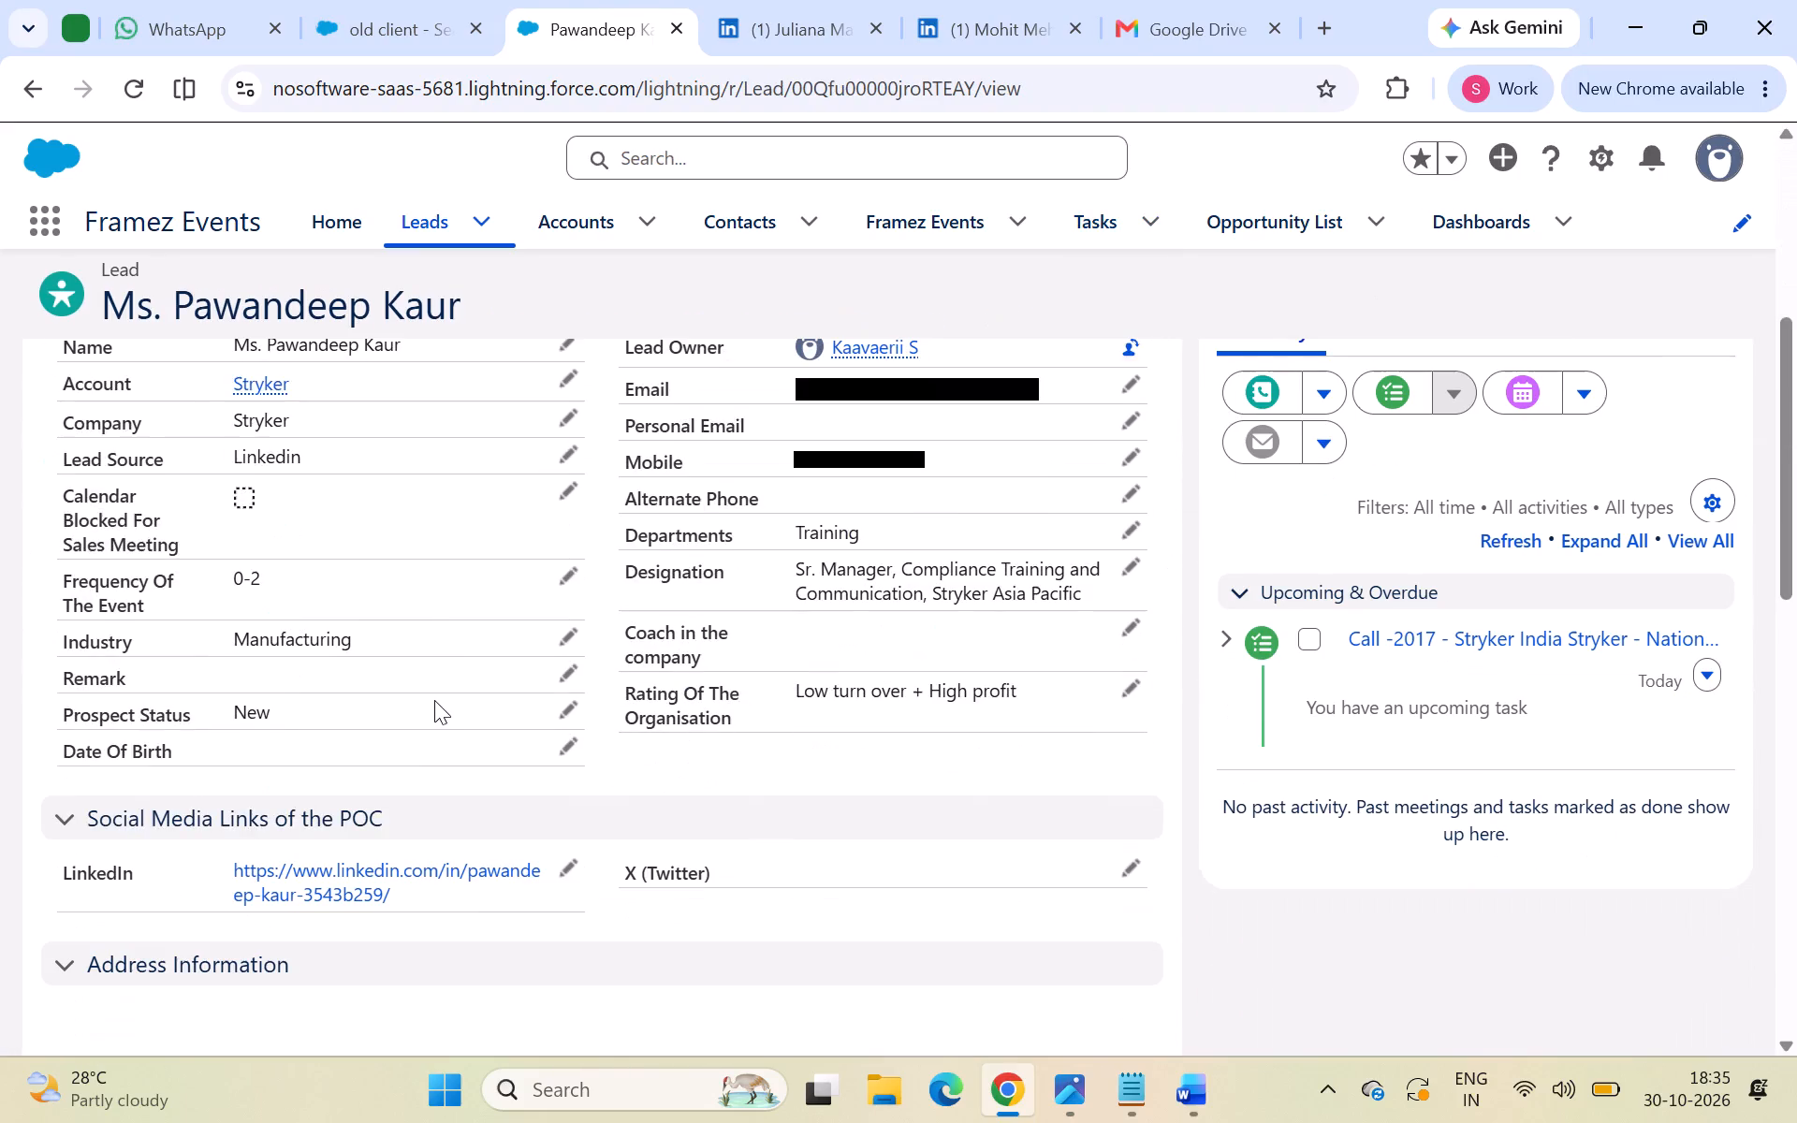
scroll(434, 700, up, 1)
scroll(434, 700, down, 1)
click(352, 873)
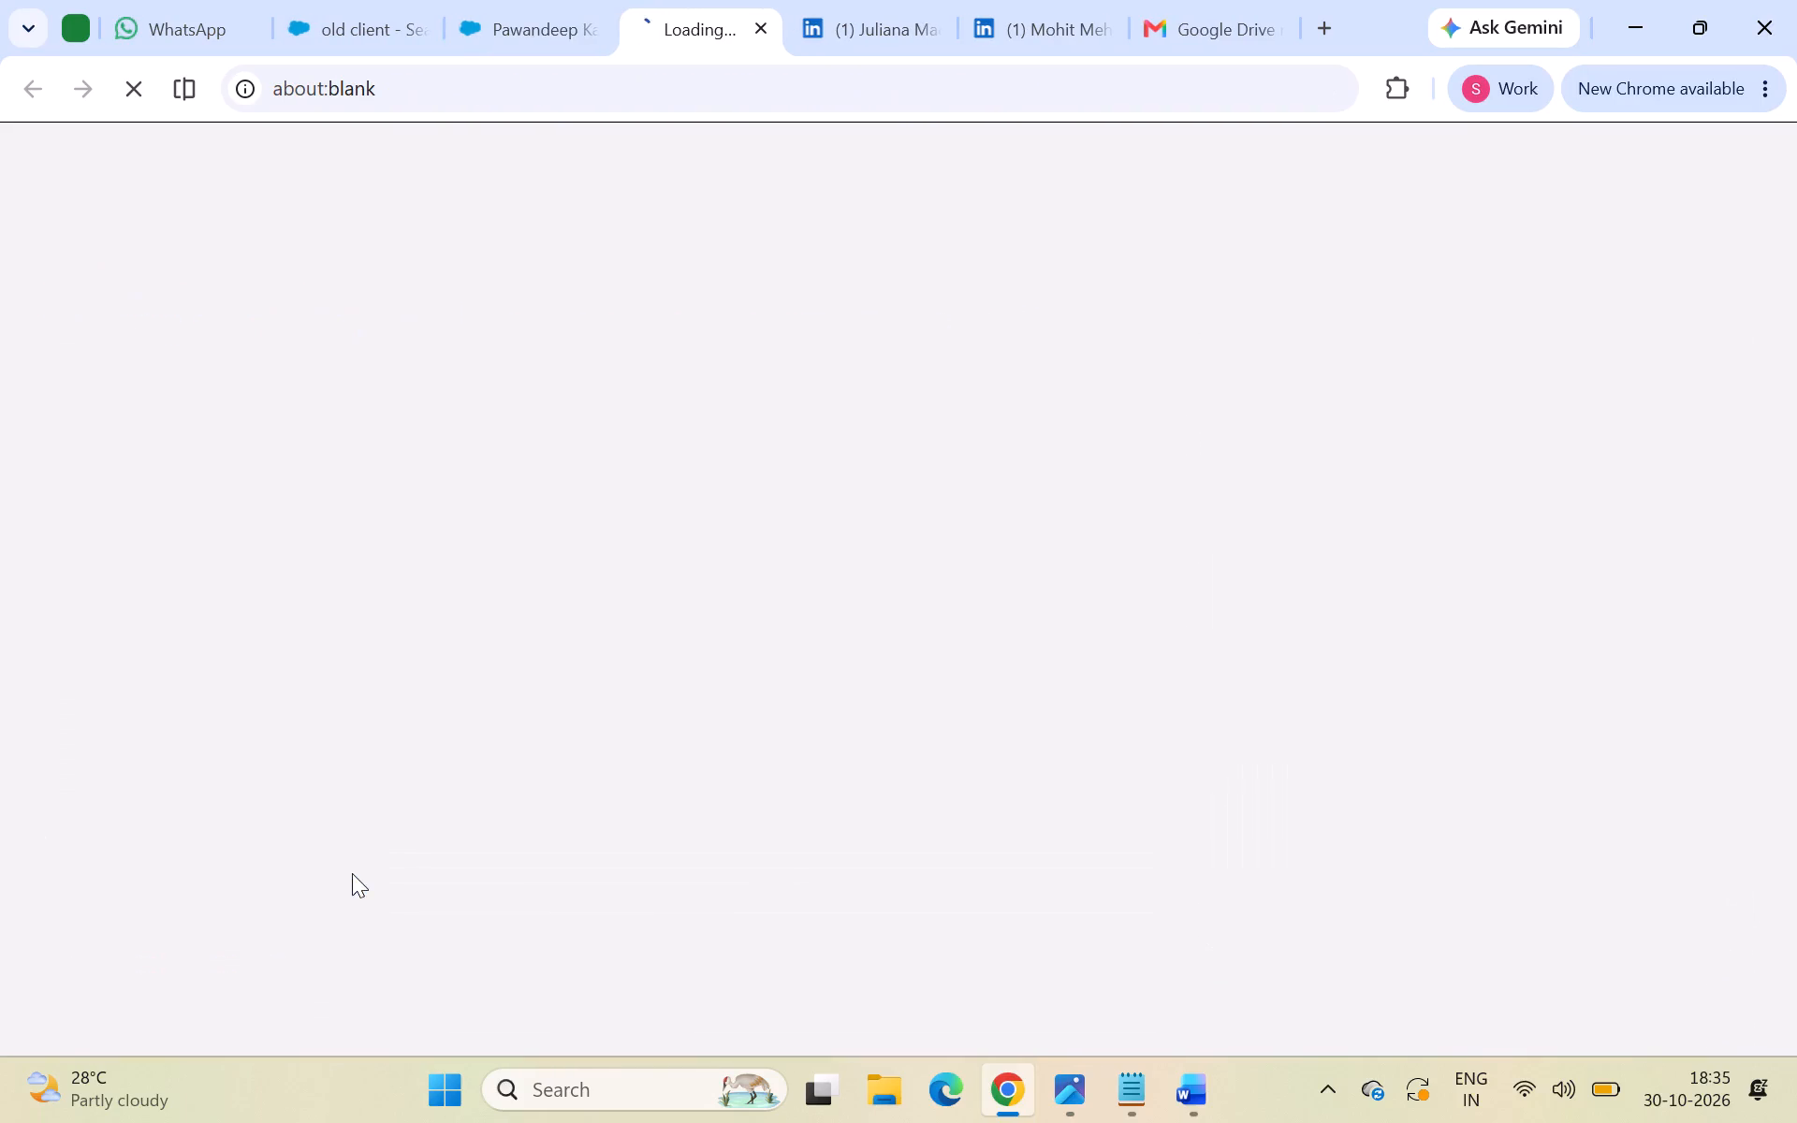
click(547, 22)
click(650, 22)
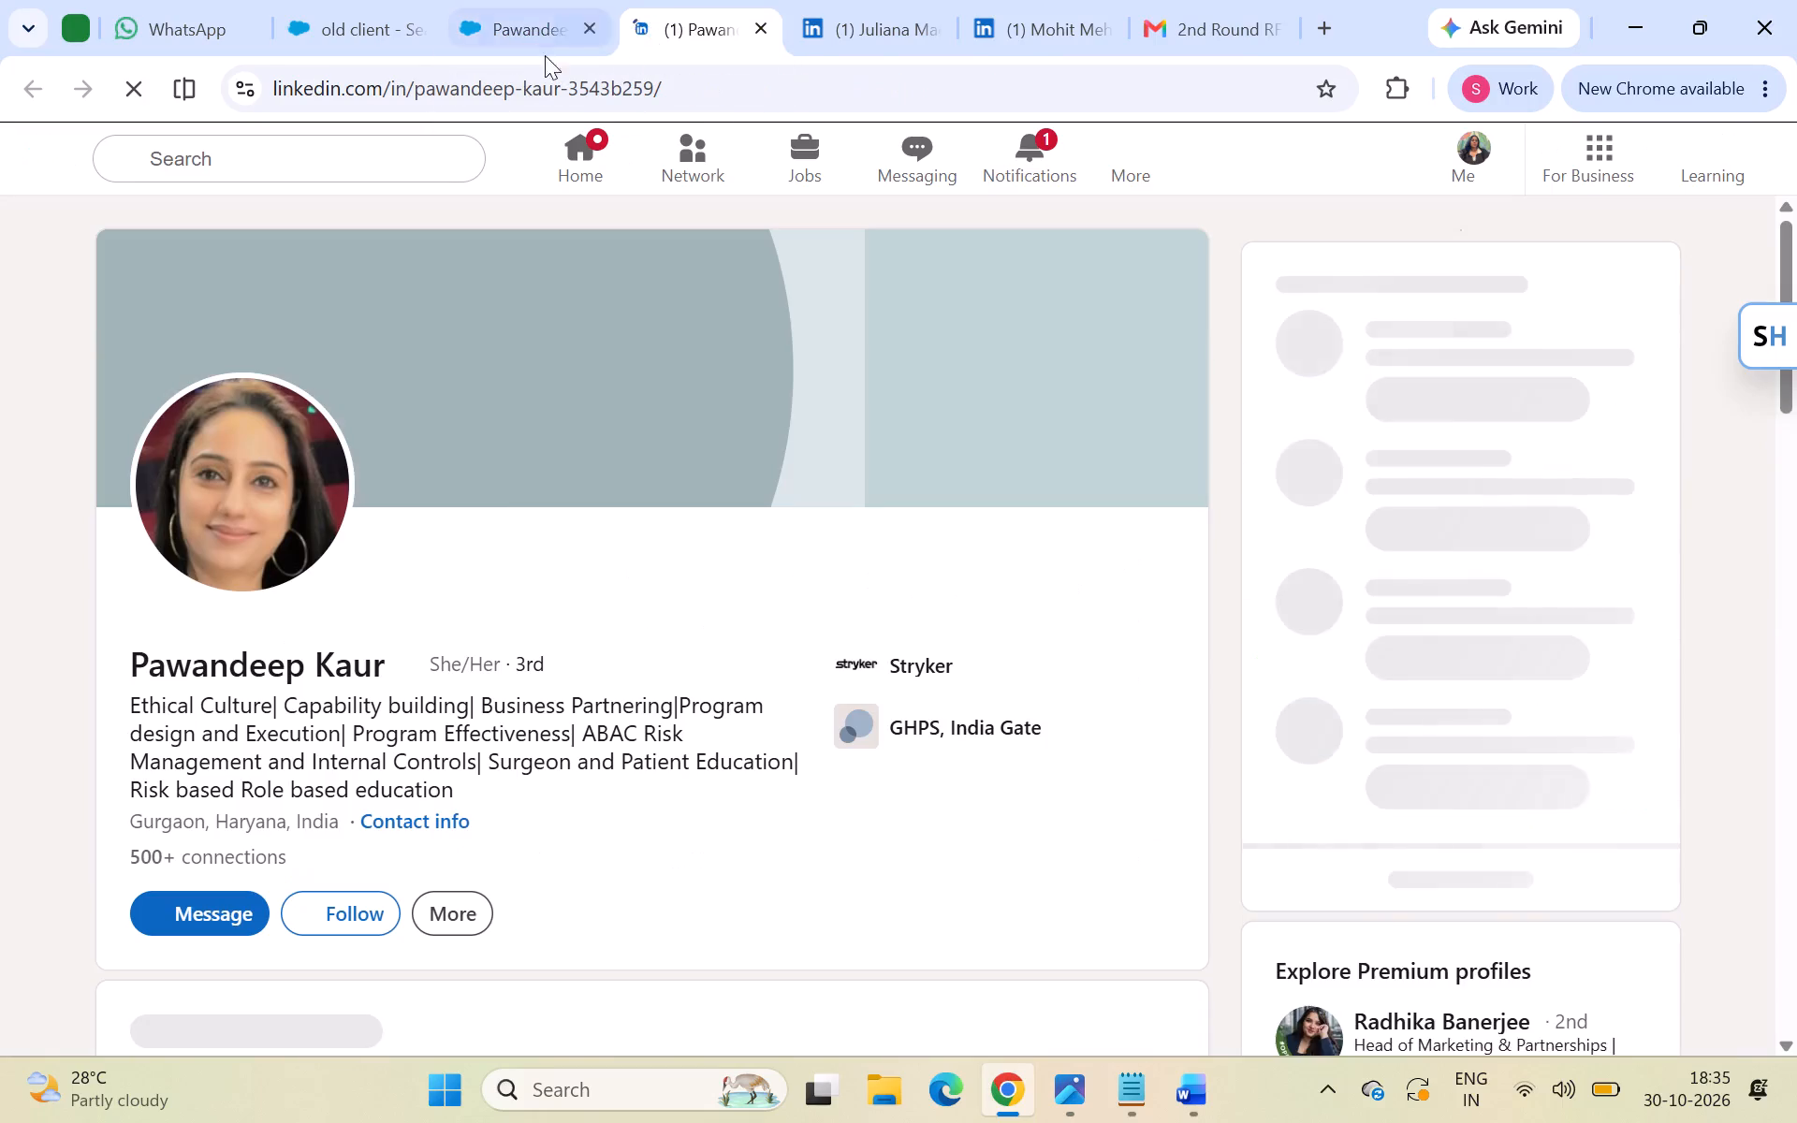
scroll(515, 1002, down, 5)
scroll(531, 926, down, 5)
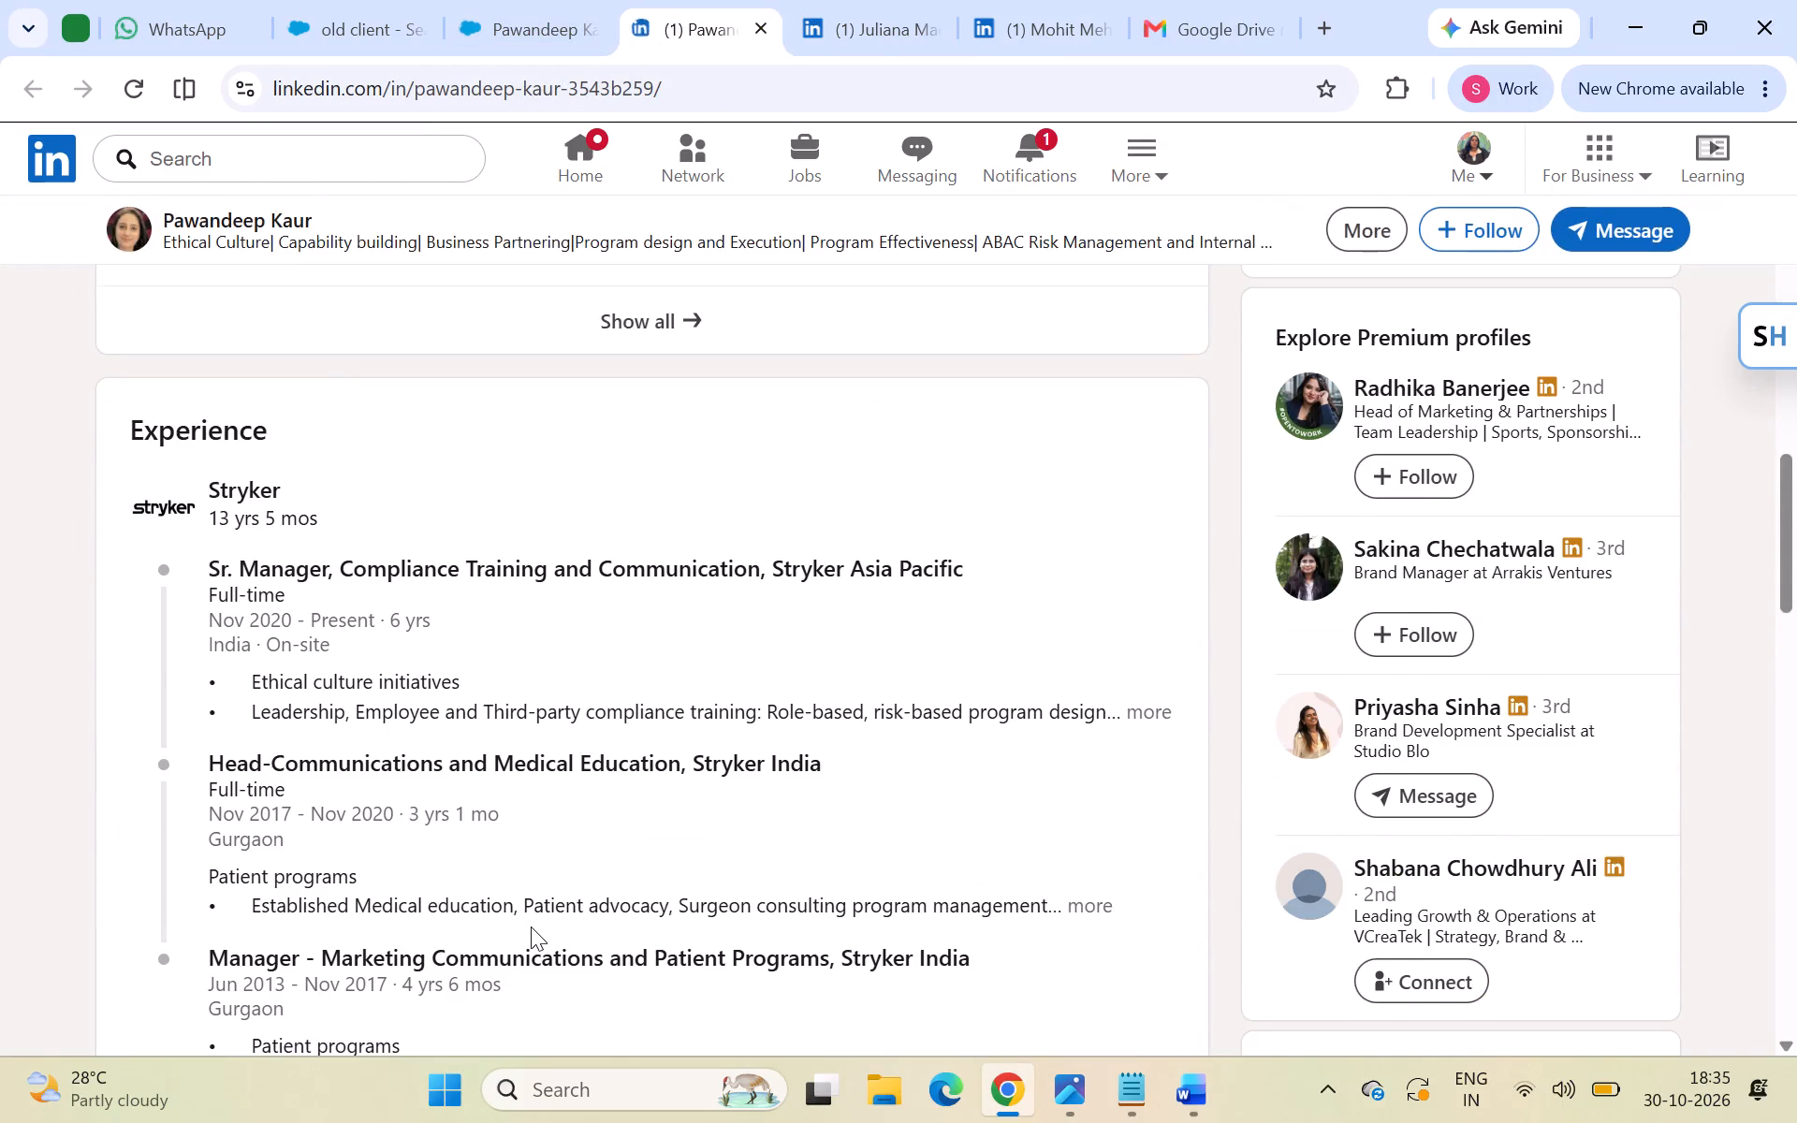
scroll(531, 926, down, 5)
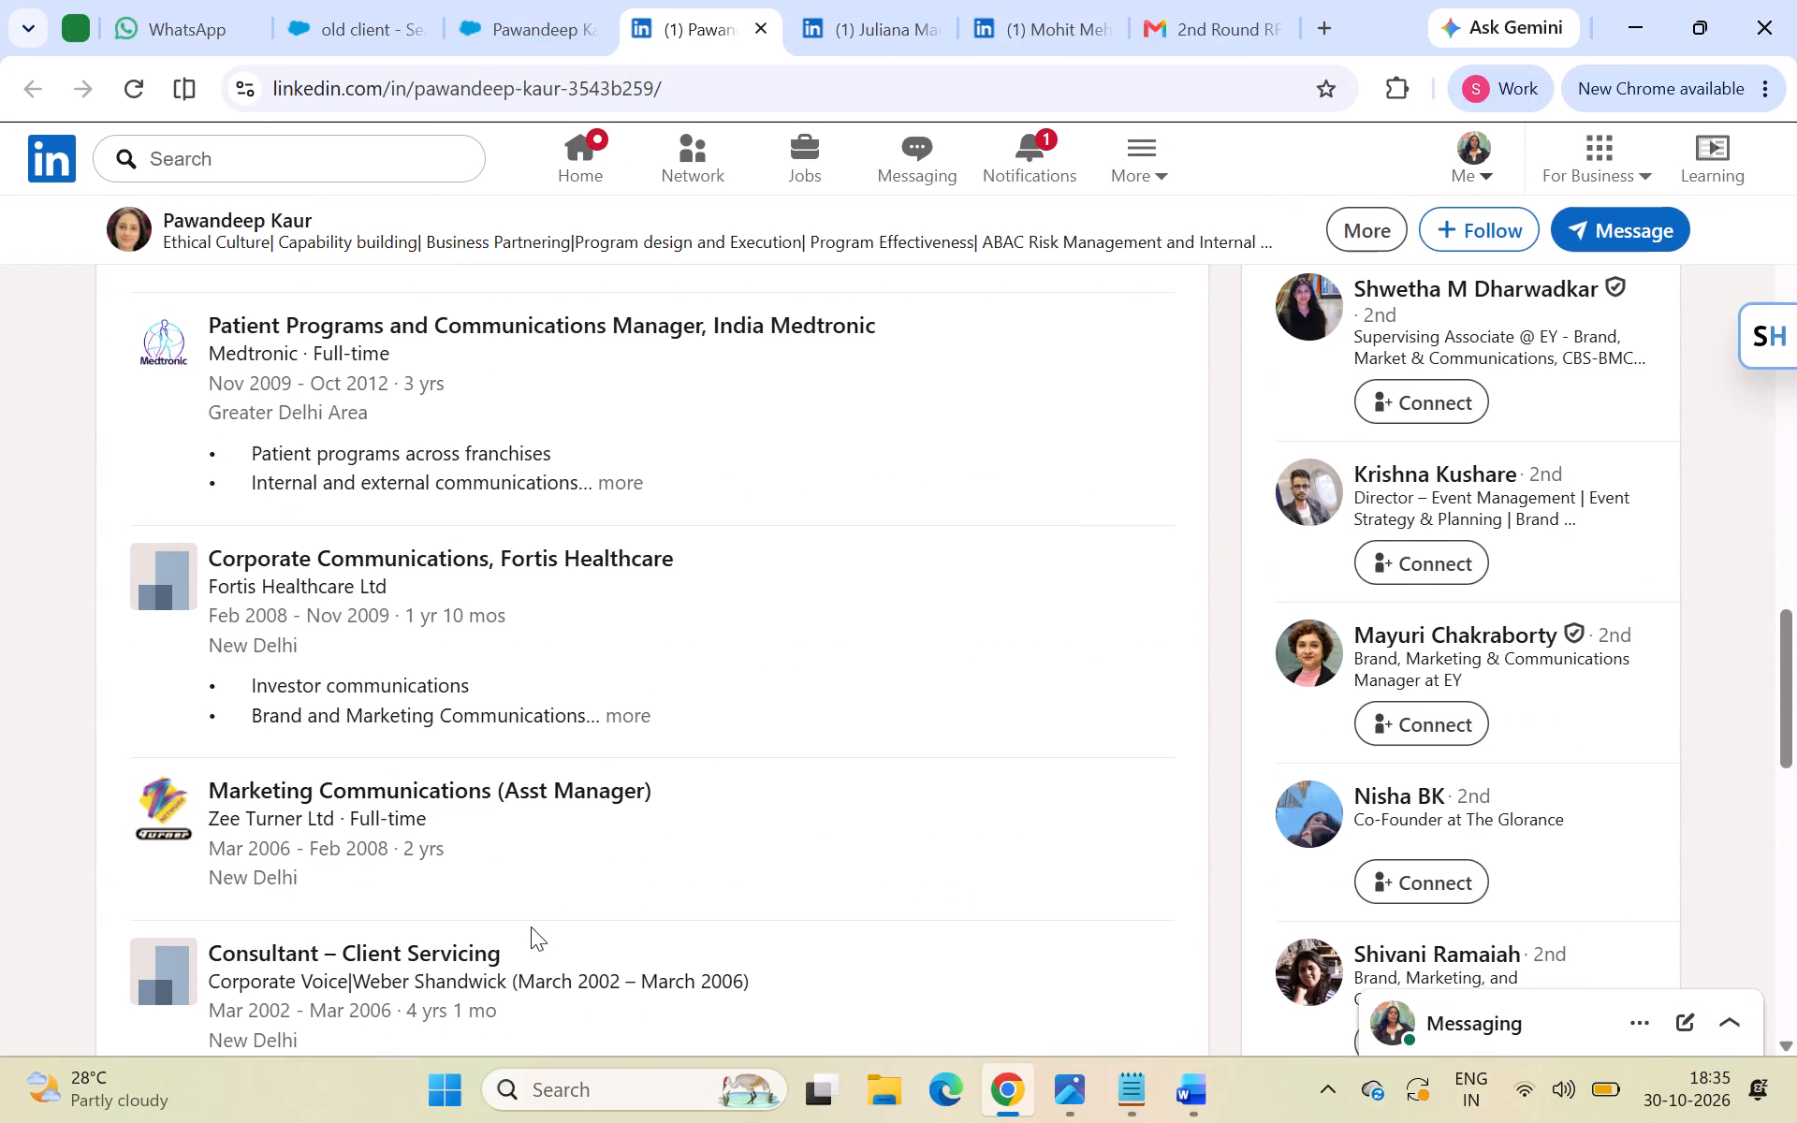
scroll(531, 926, down, 3)
scroll(531, 926, up, 7)
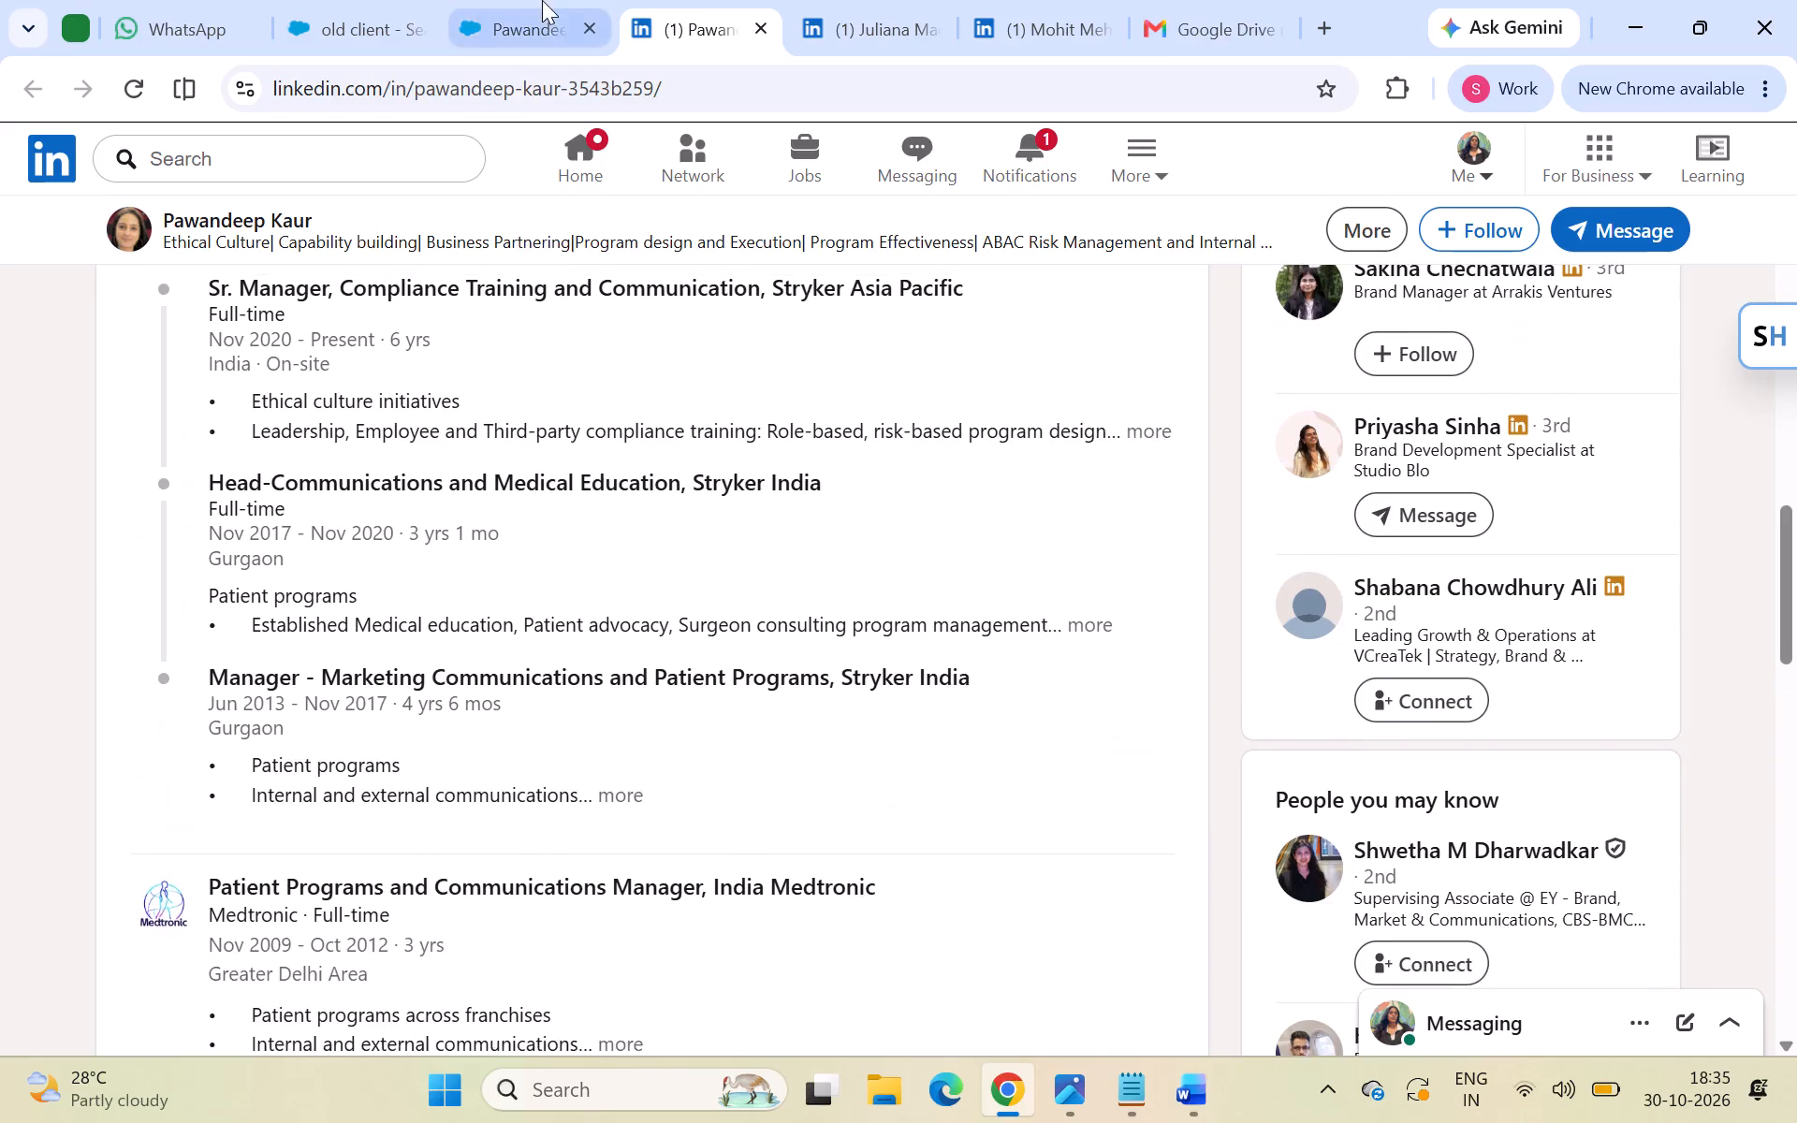
click(542, 0)
scroll(996, 482, up, 6)
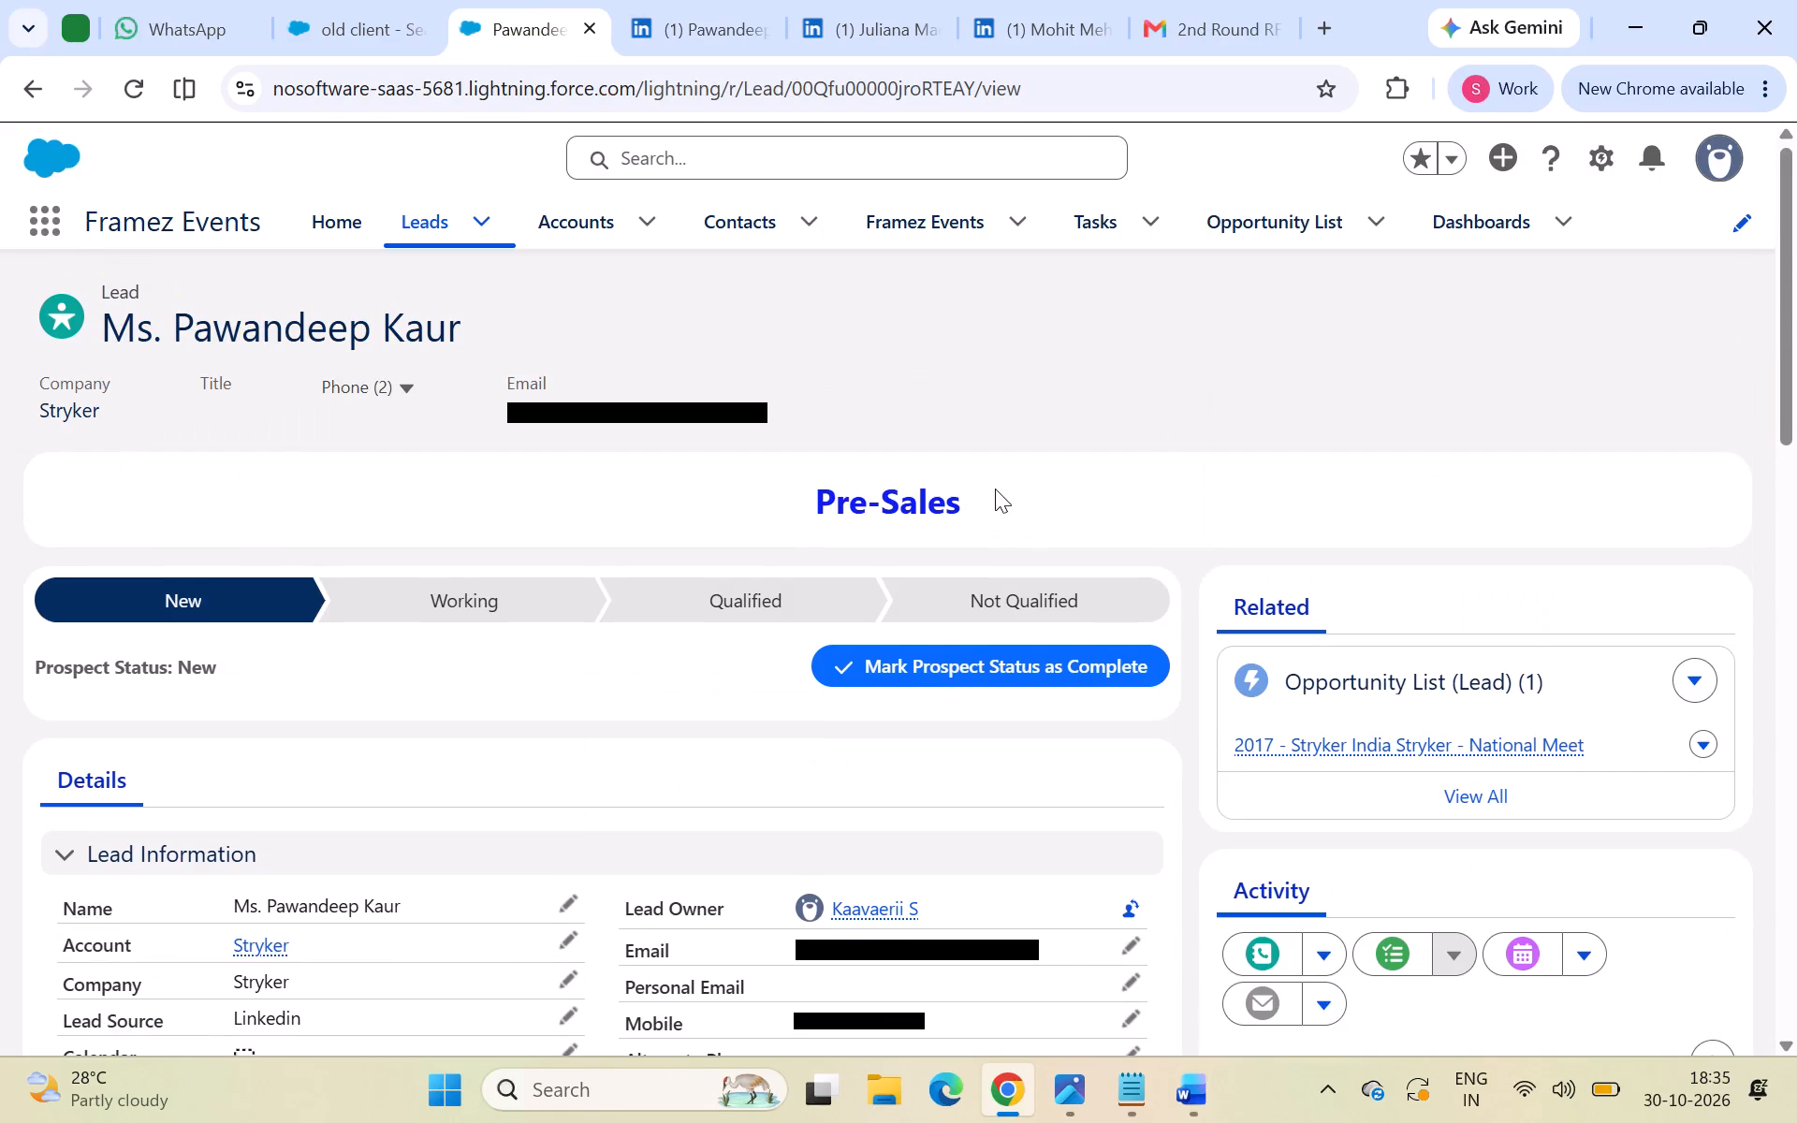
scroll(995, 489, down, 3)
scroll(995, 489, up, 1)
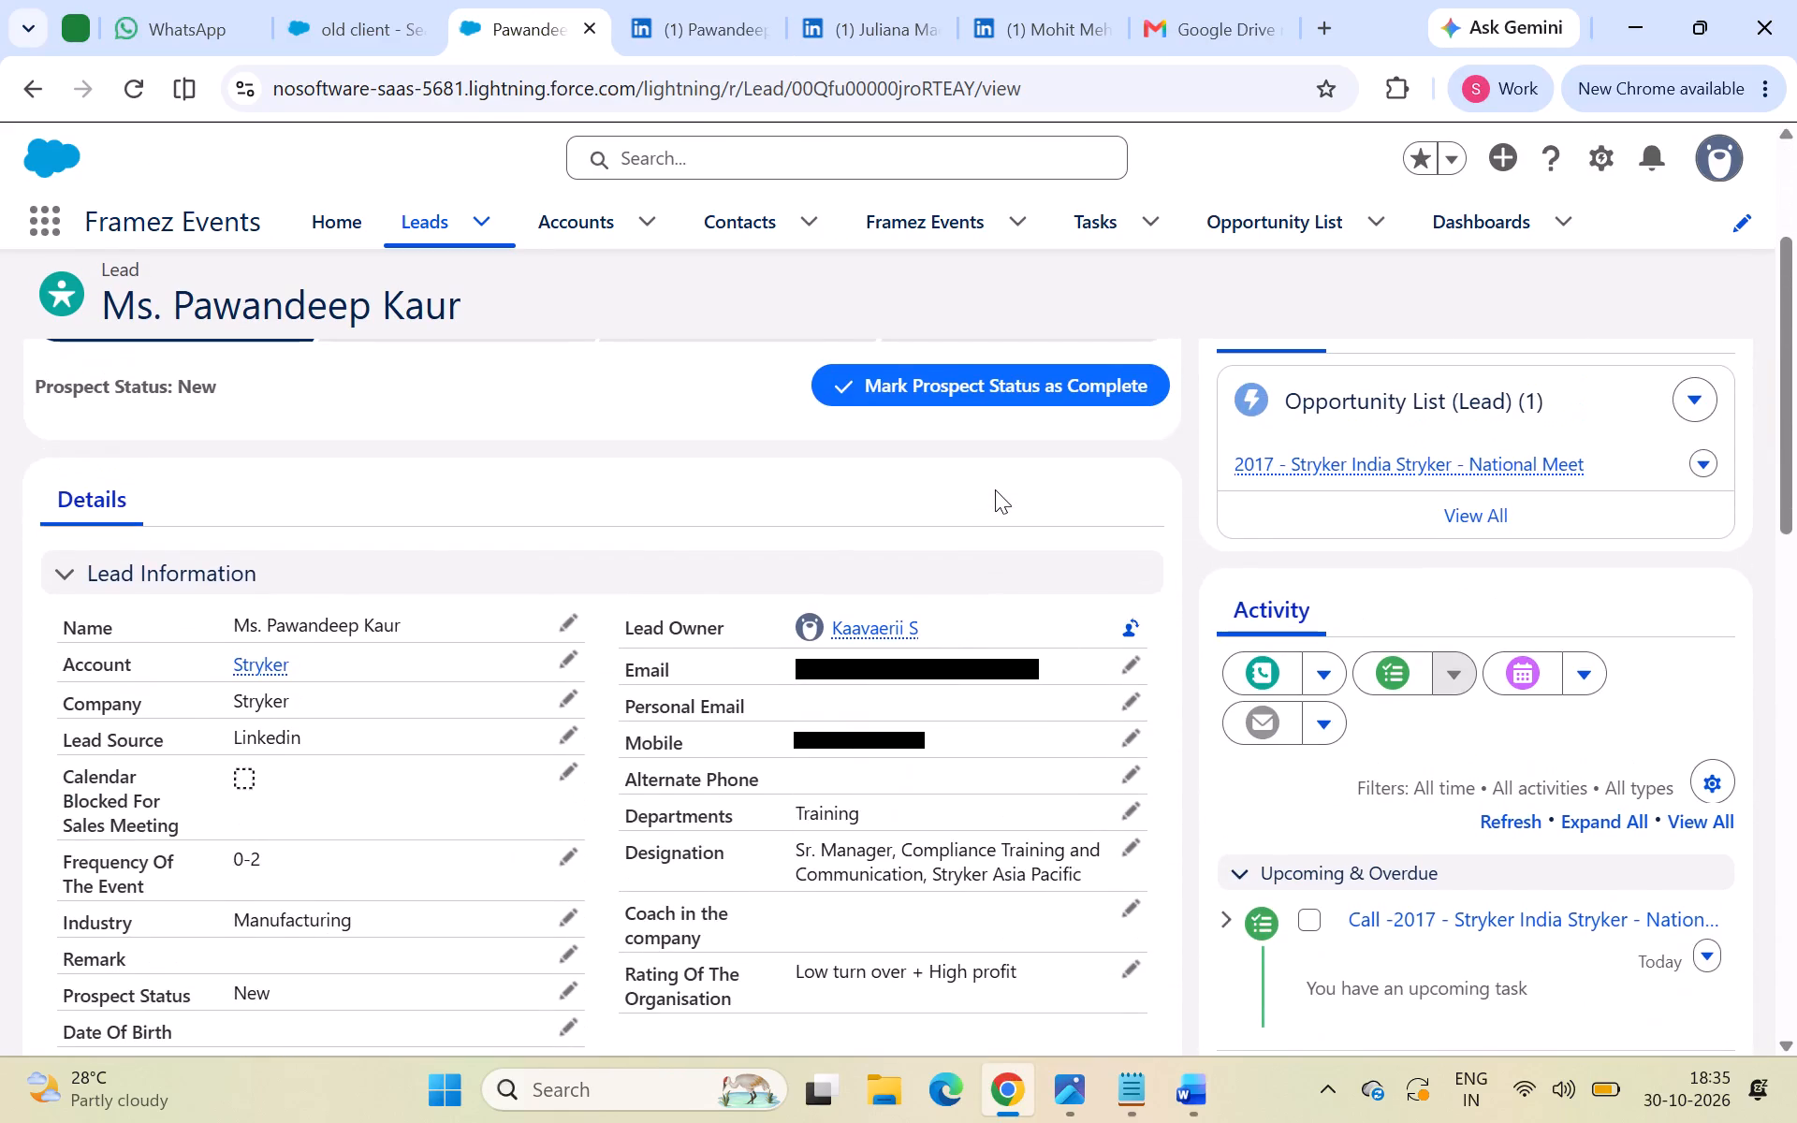
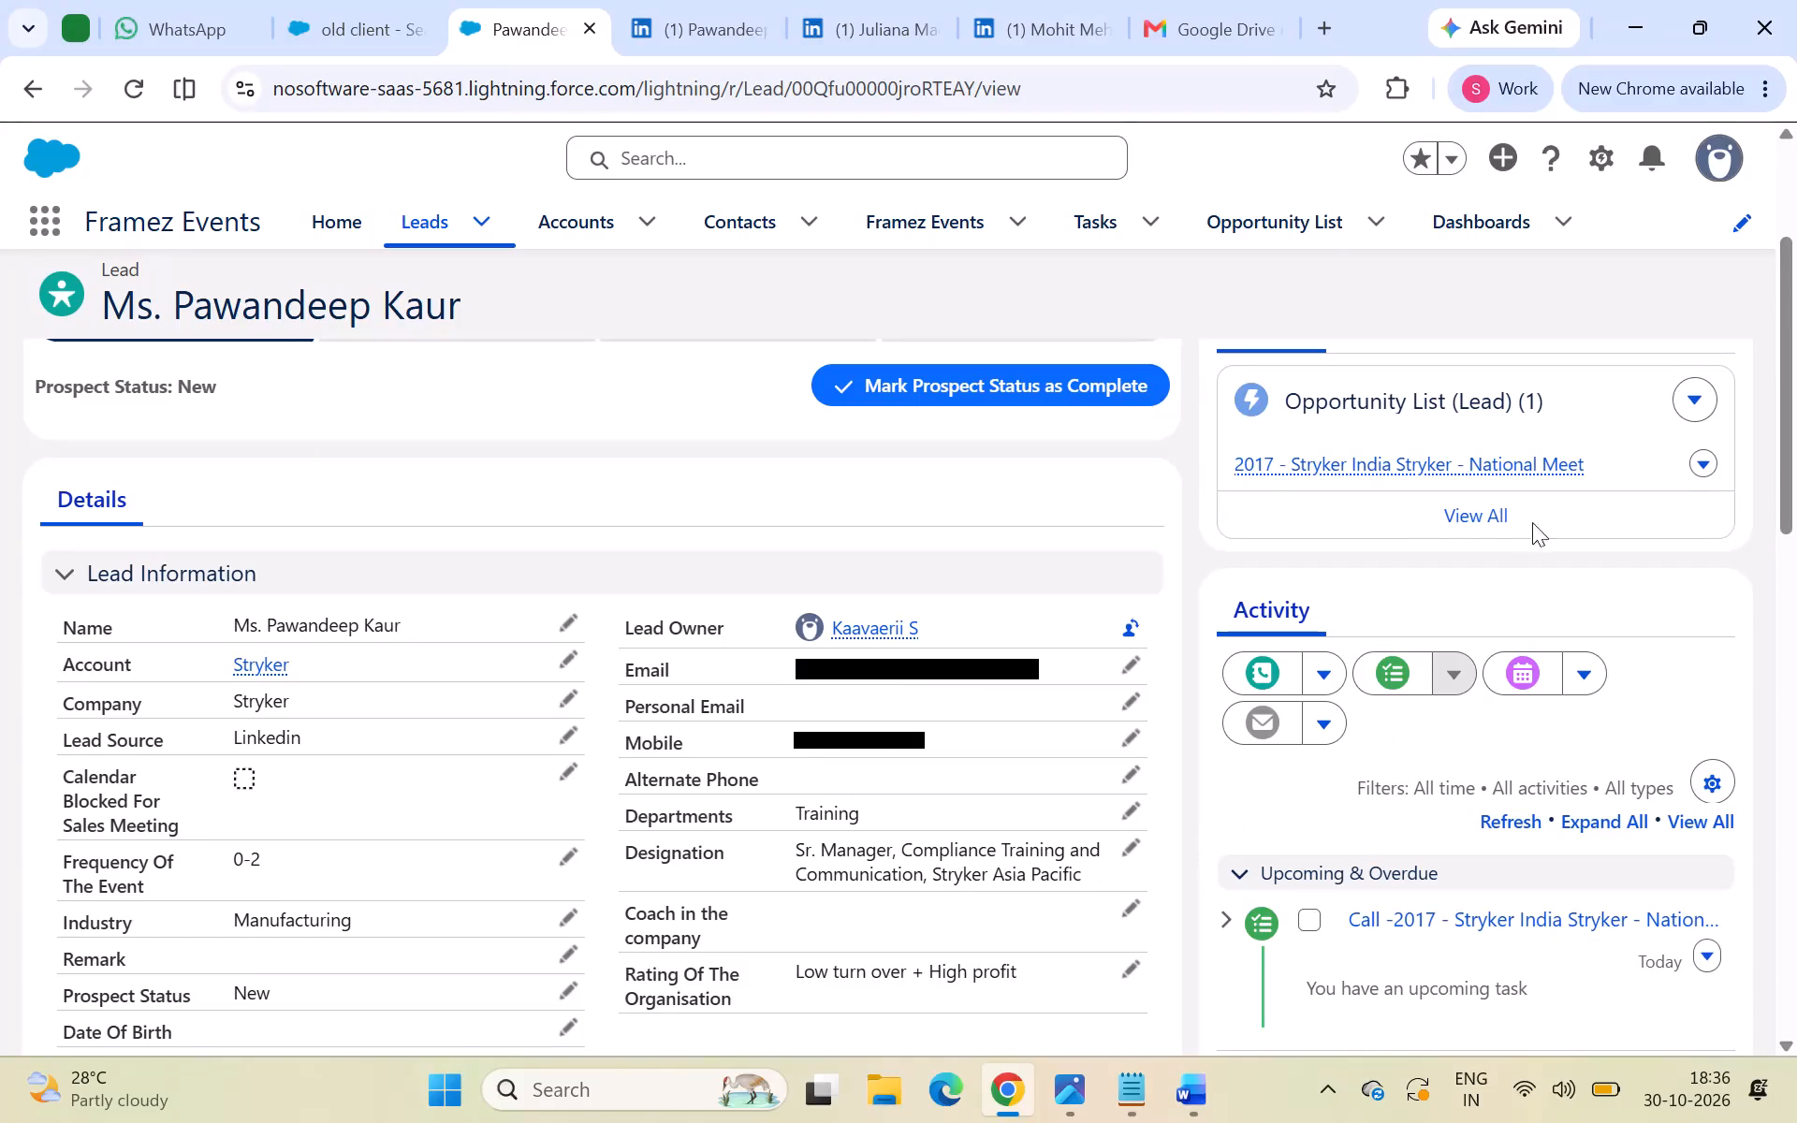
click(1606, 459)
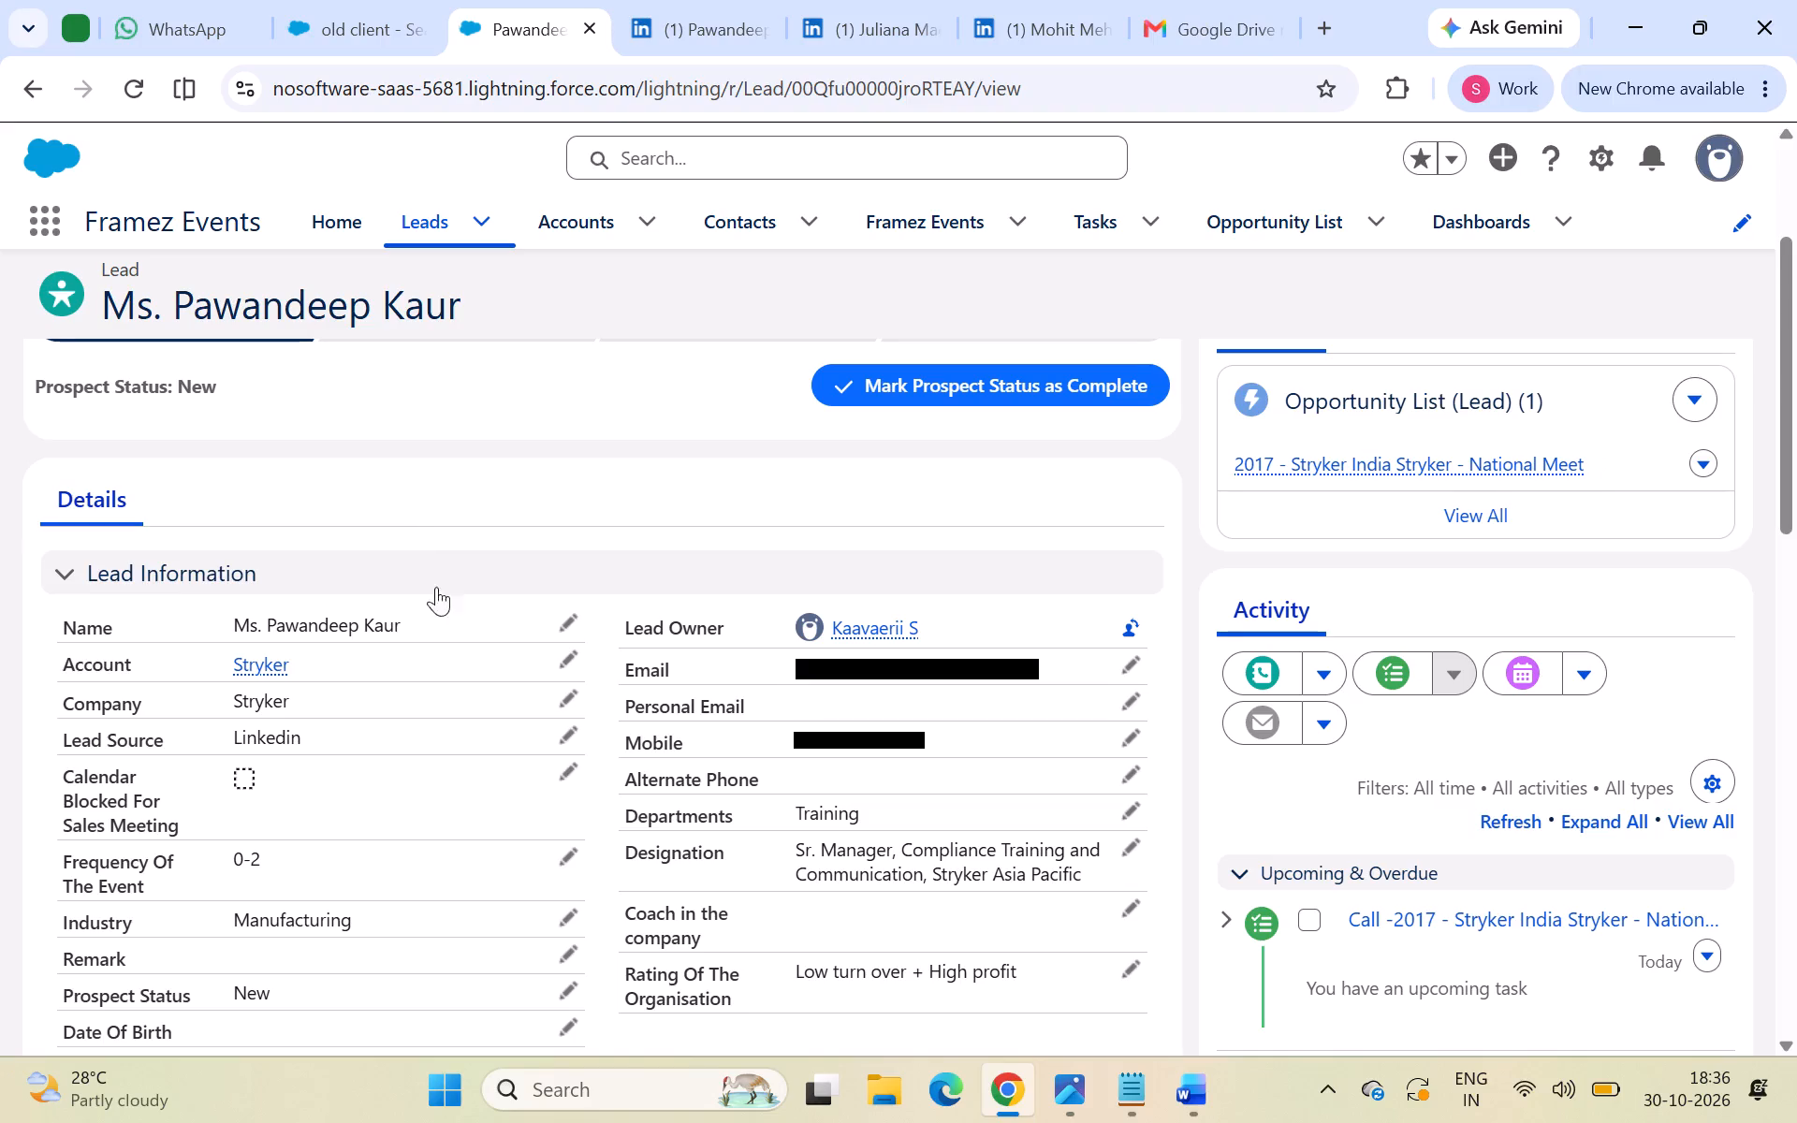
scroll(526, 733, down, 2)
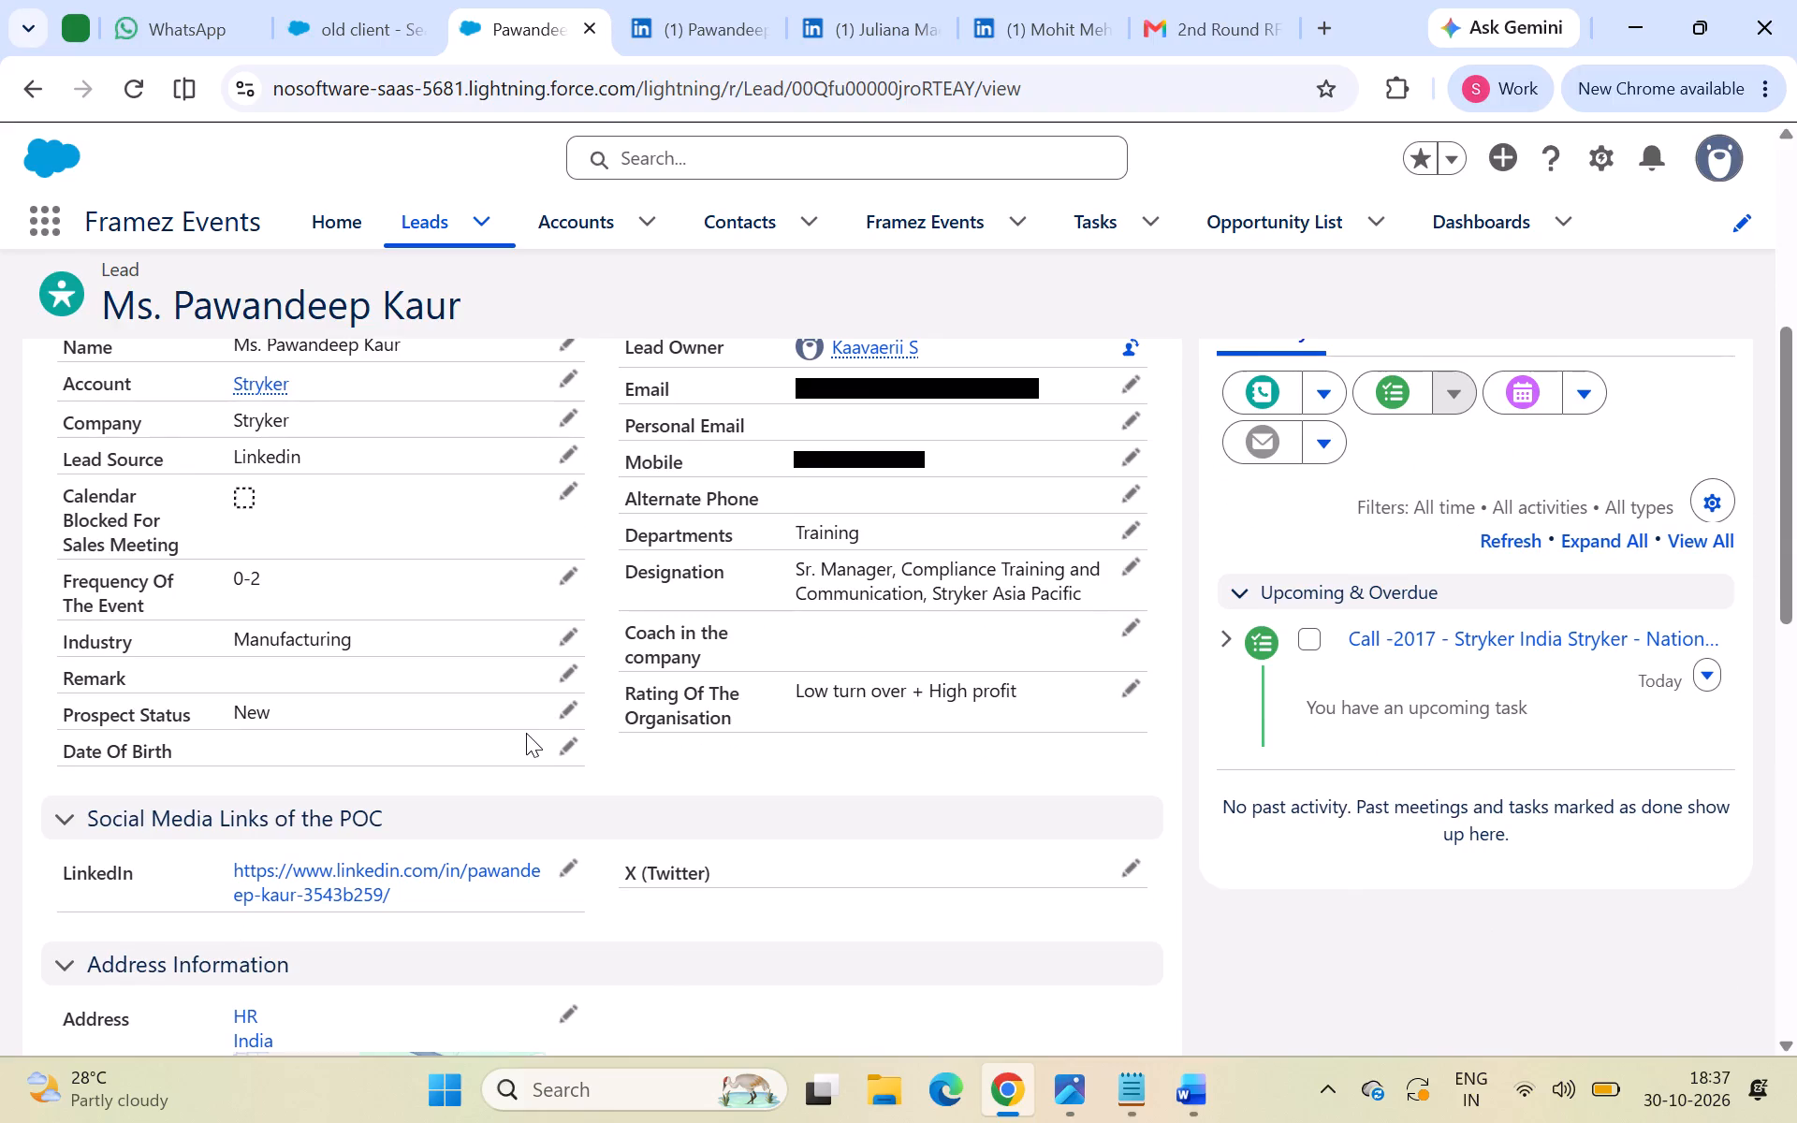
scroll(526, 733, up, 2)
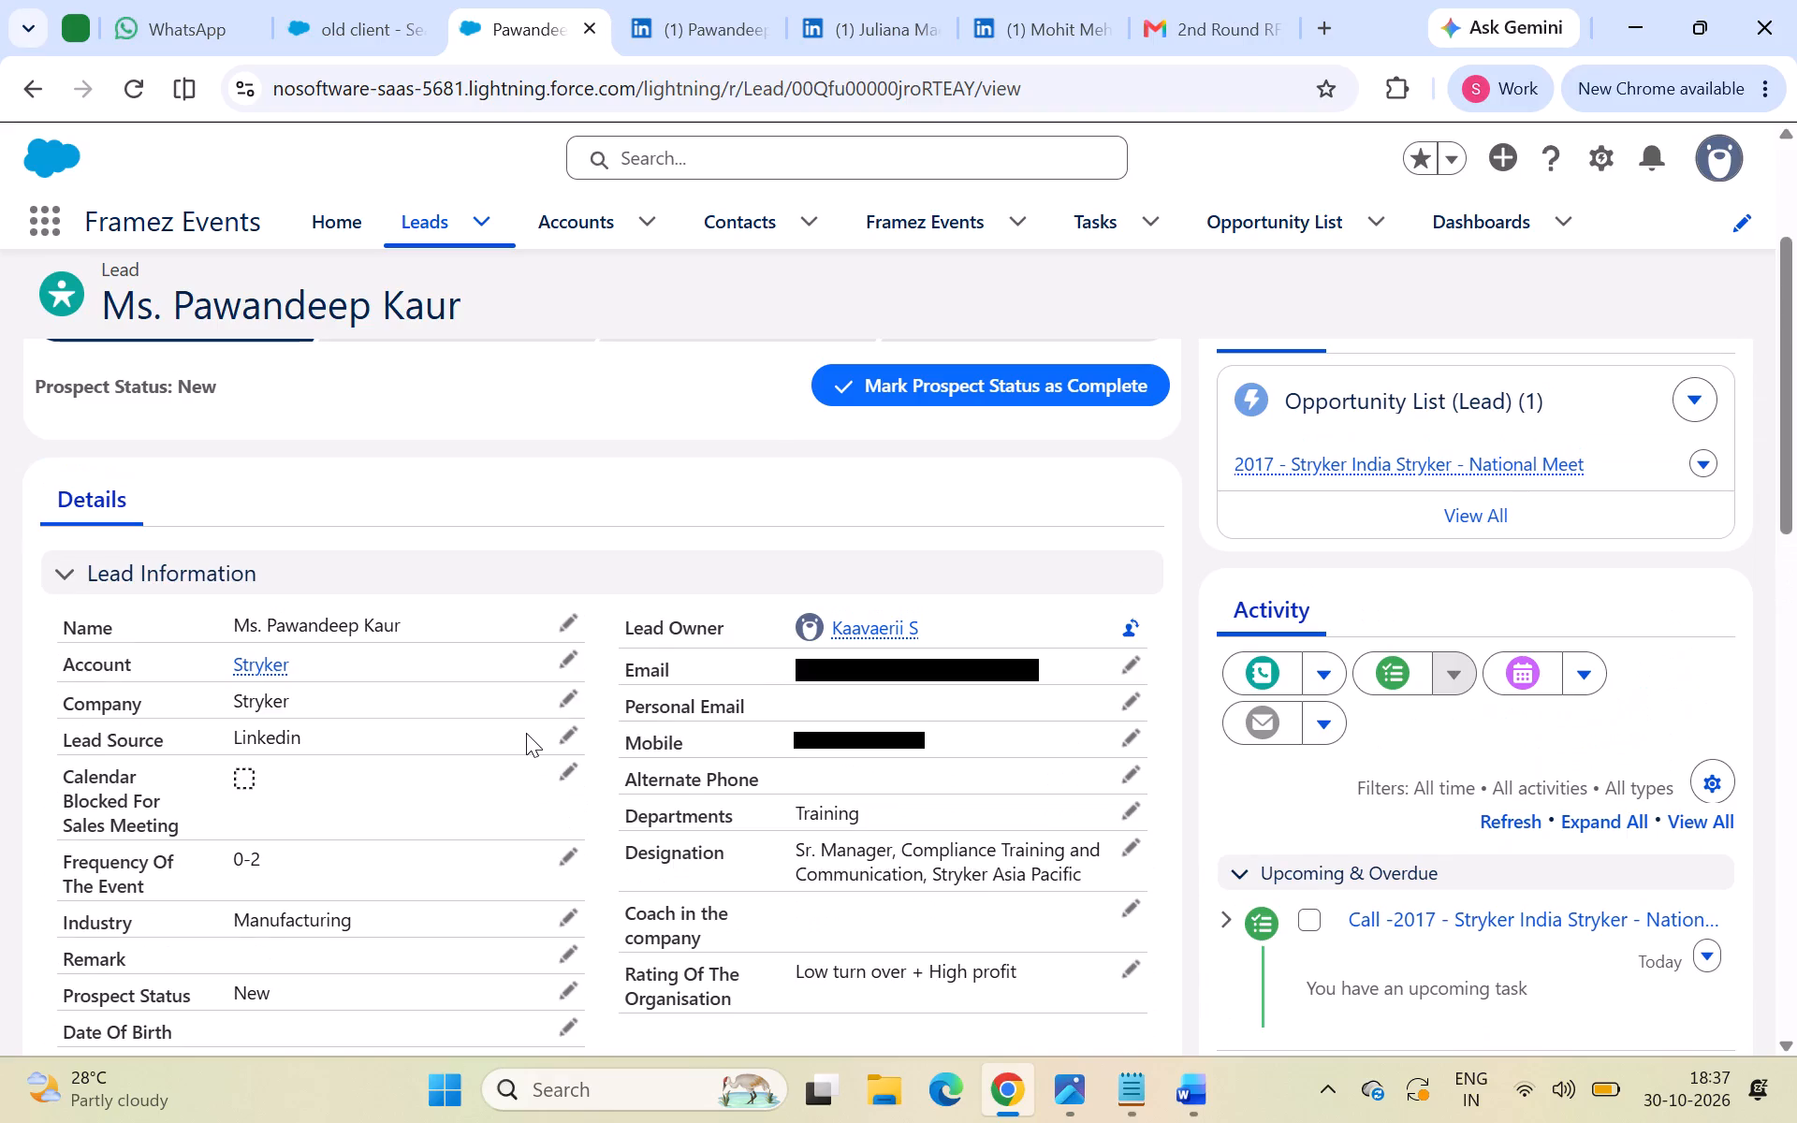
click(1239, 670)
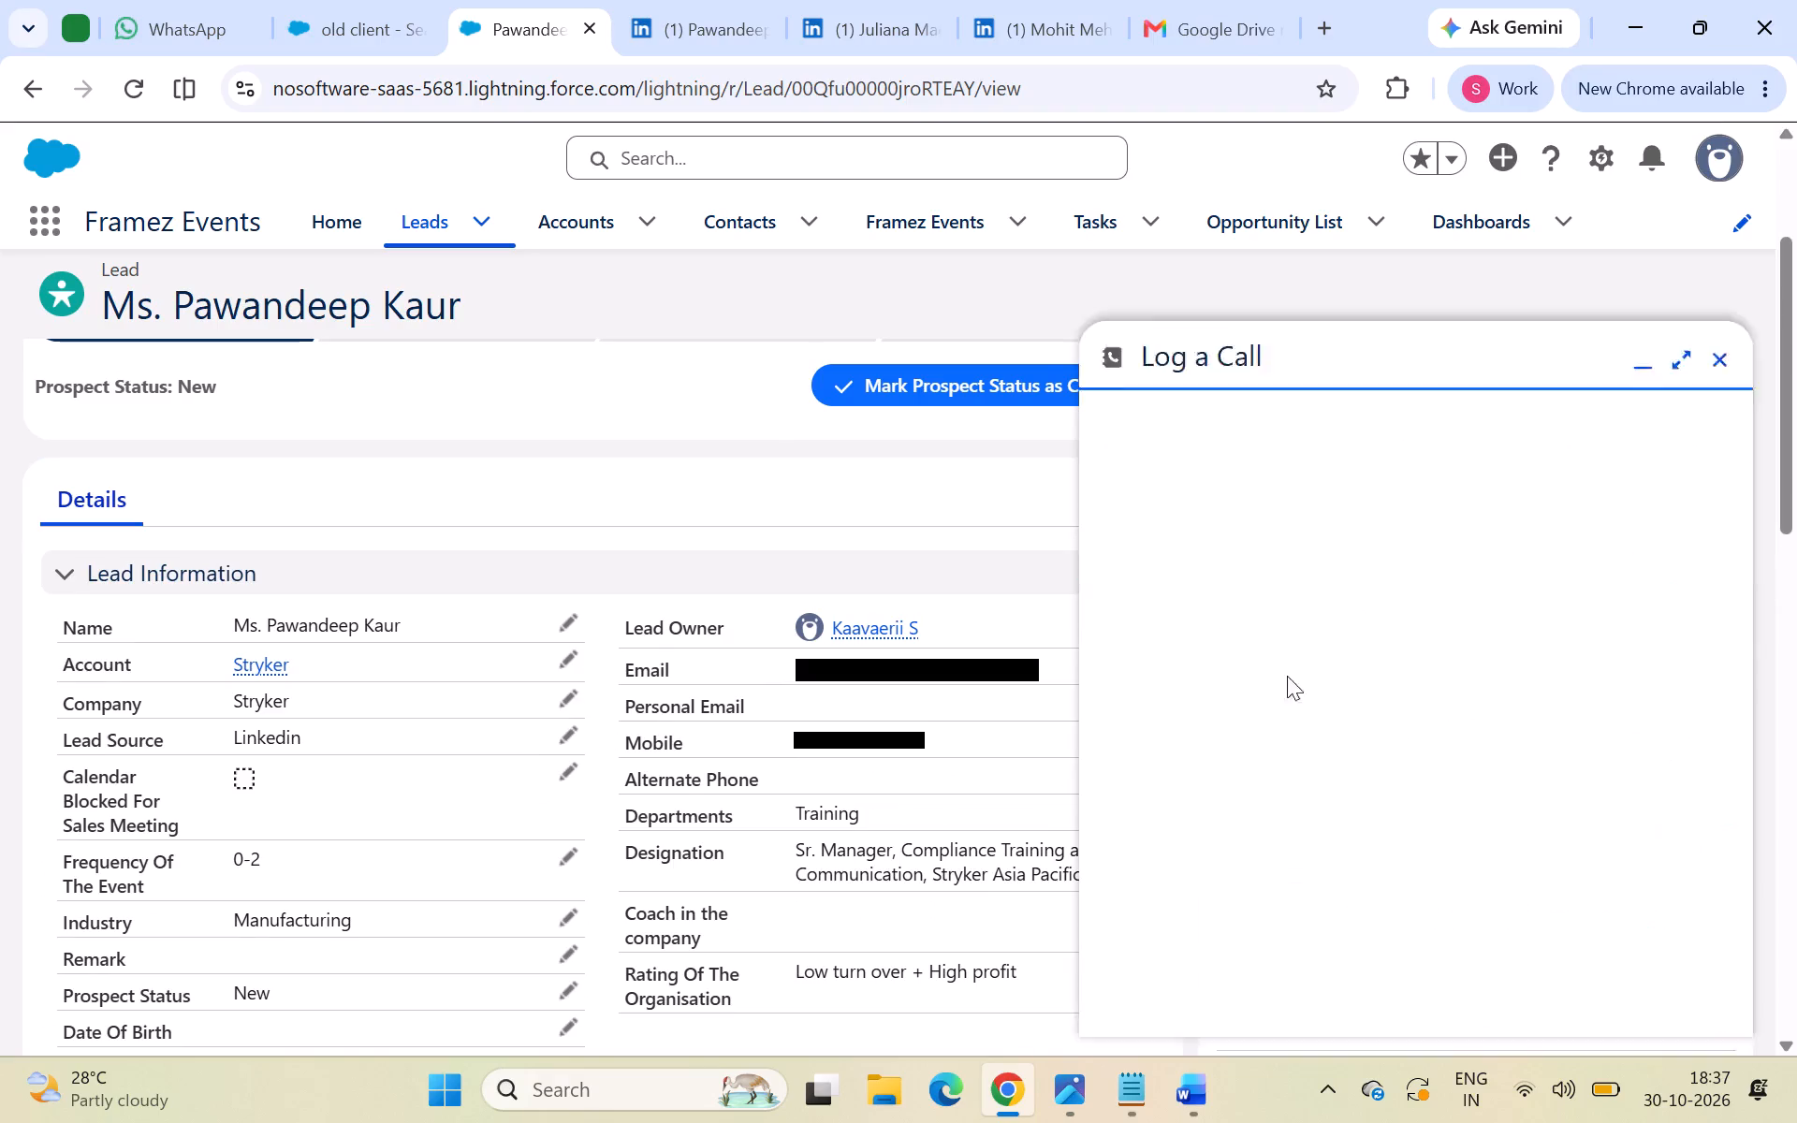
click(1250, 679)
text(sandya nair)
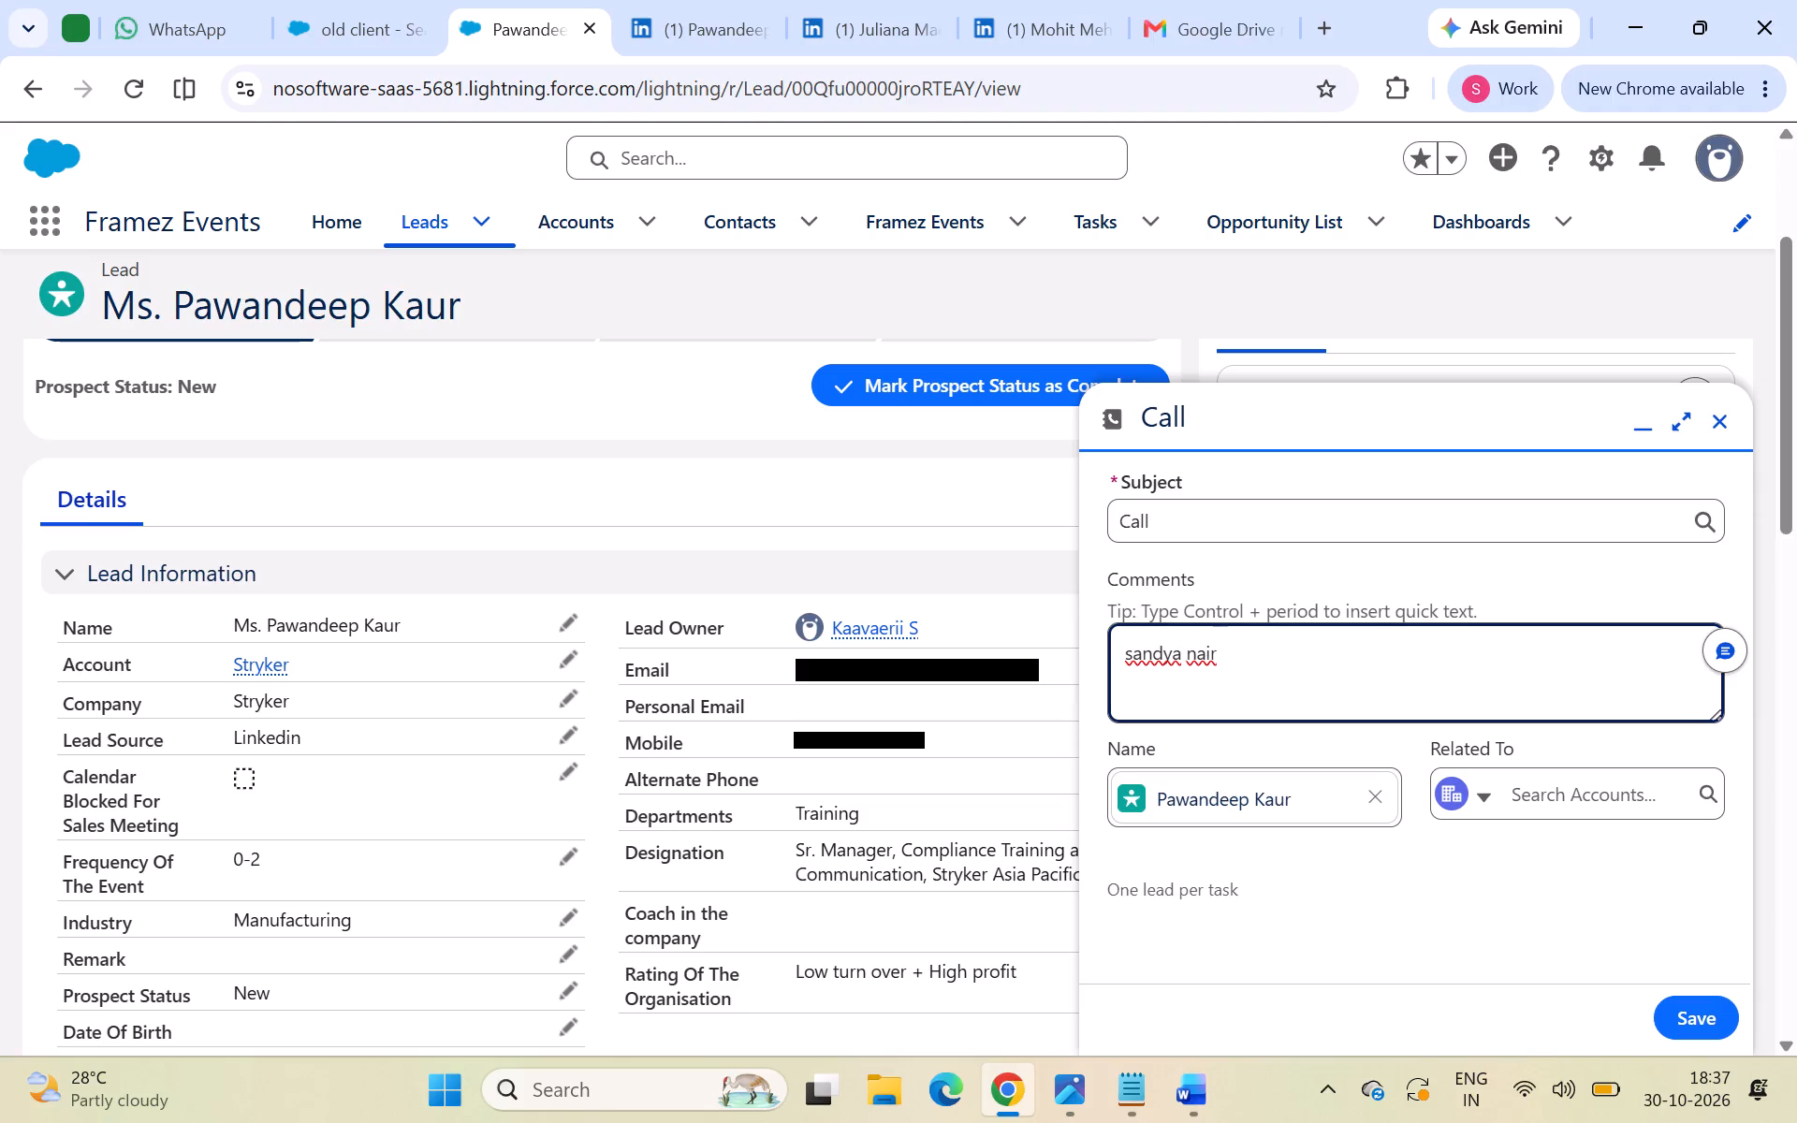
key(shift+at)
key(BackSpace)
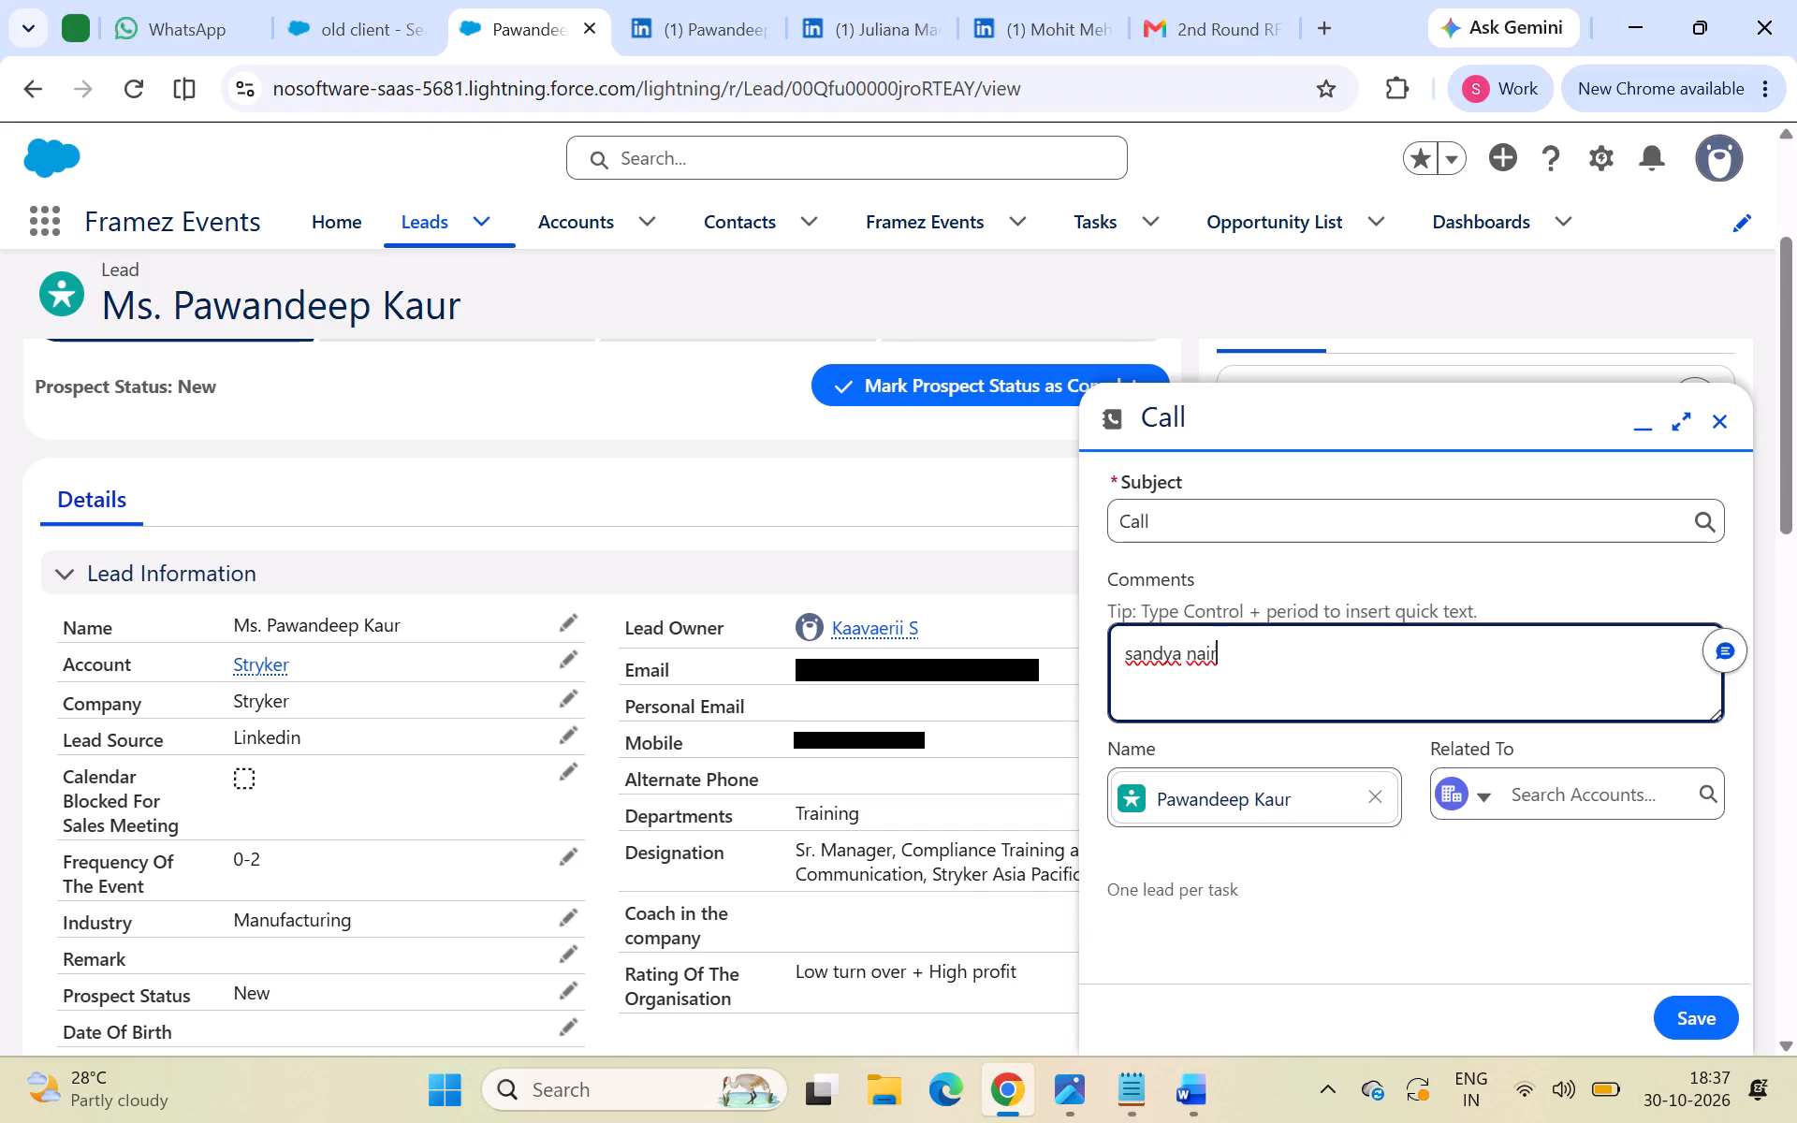
Complete the call comment to say the named contact is the person who is the right poc, copy the contact's name, and save the call.
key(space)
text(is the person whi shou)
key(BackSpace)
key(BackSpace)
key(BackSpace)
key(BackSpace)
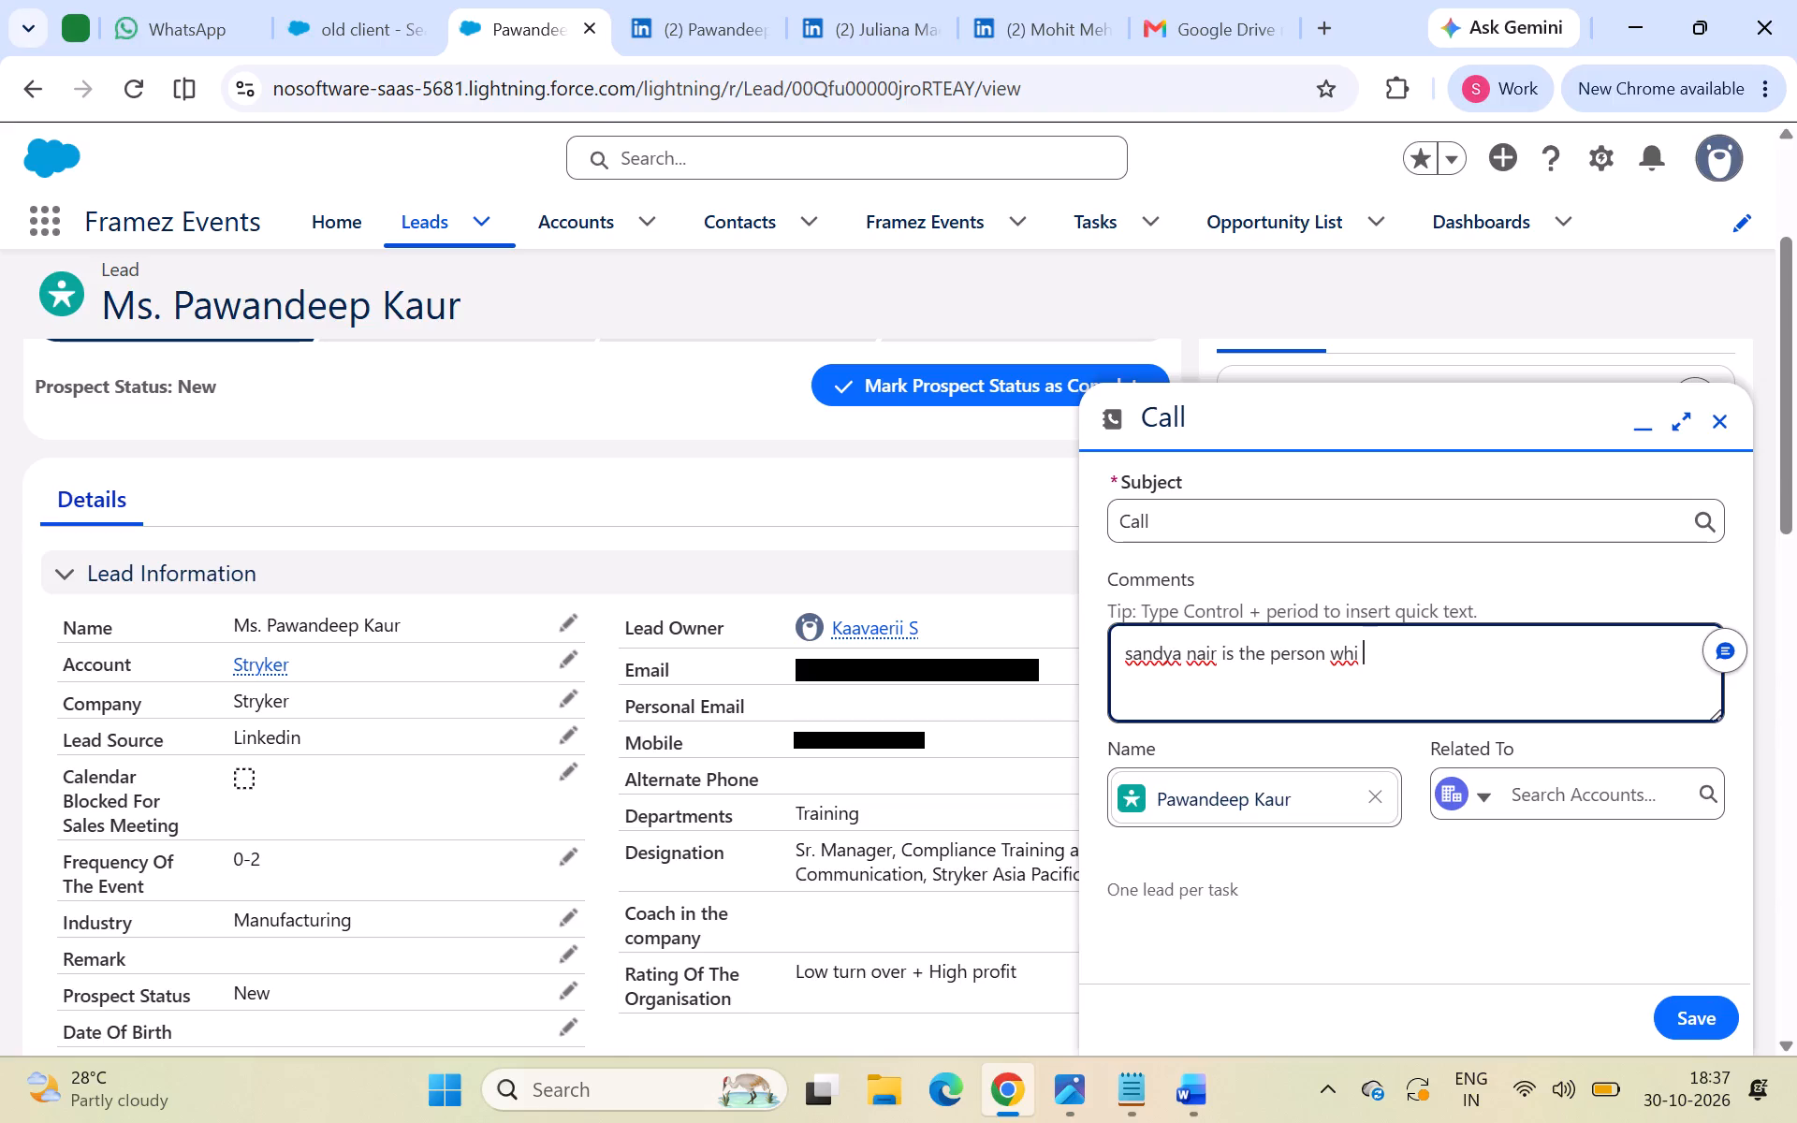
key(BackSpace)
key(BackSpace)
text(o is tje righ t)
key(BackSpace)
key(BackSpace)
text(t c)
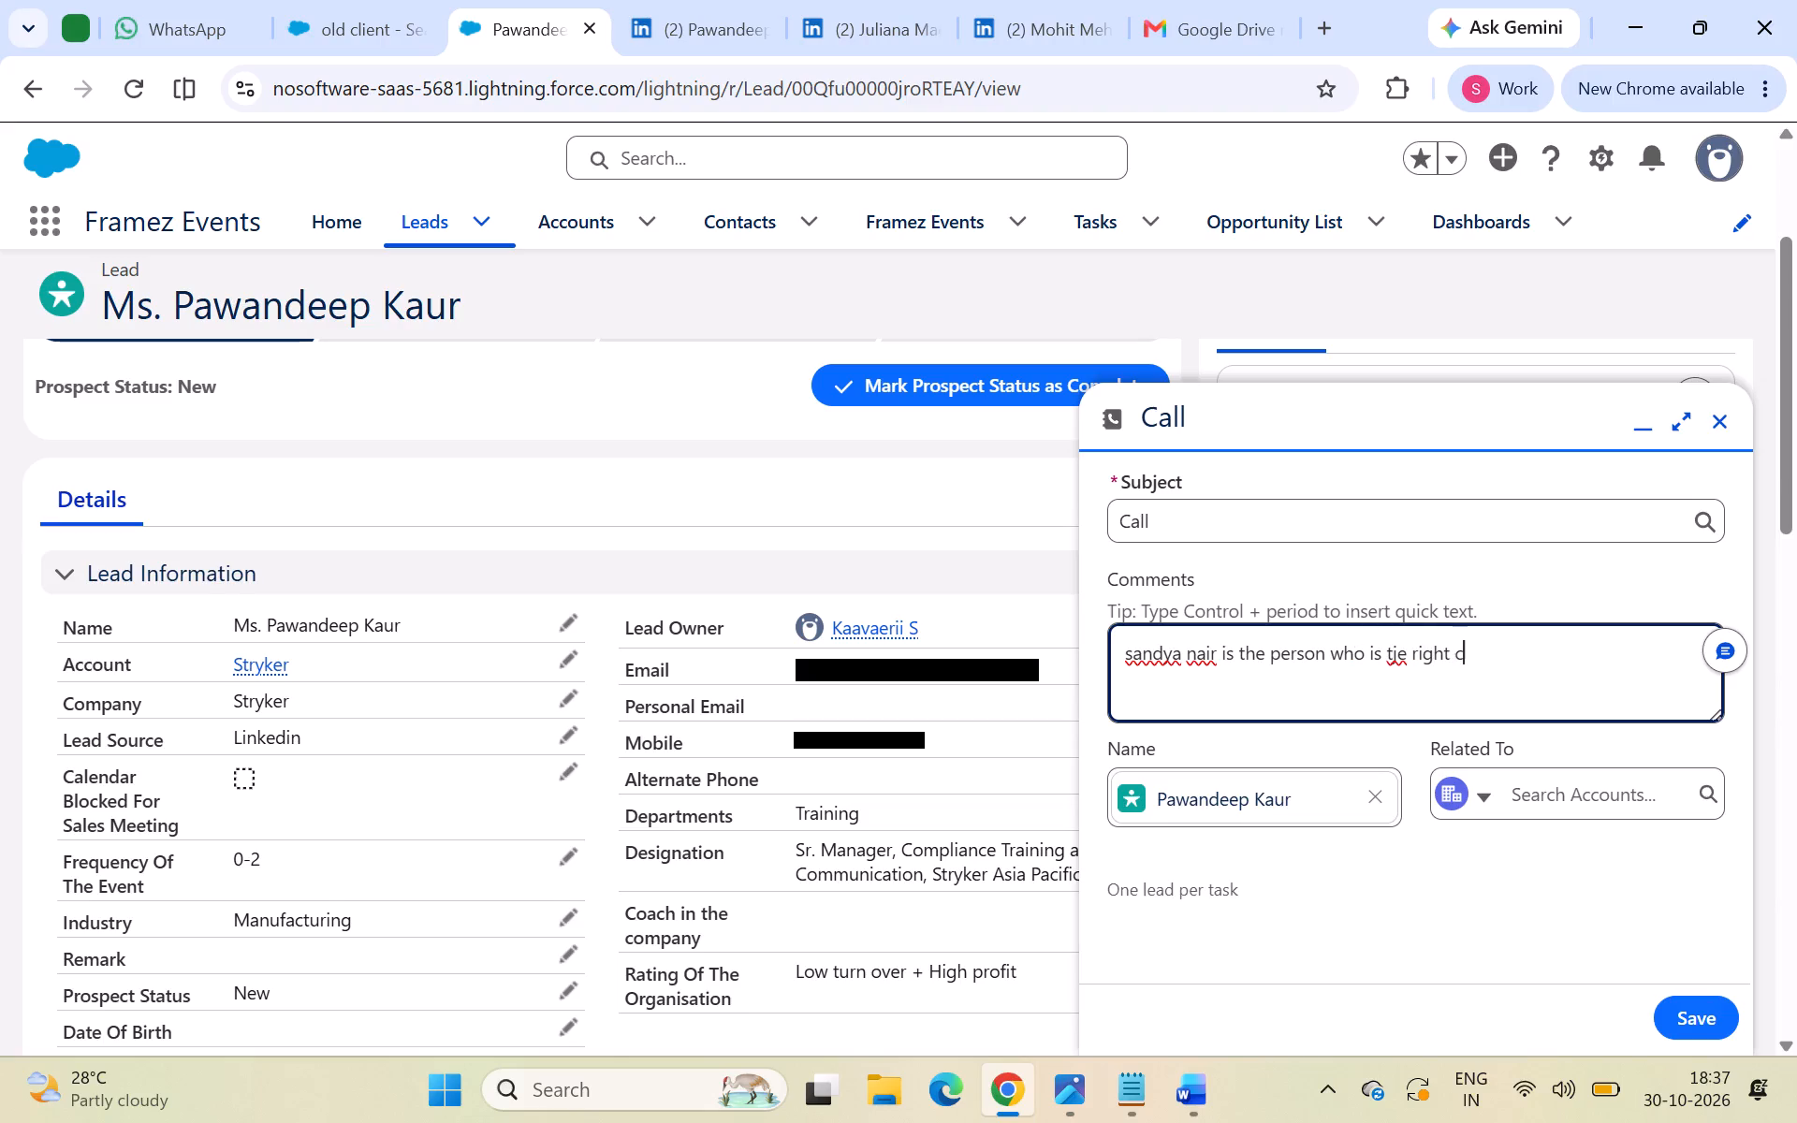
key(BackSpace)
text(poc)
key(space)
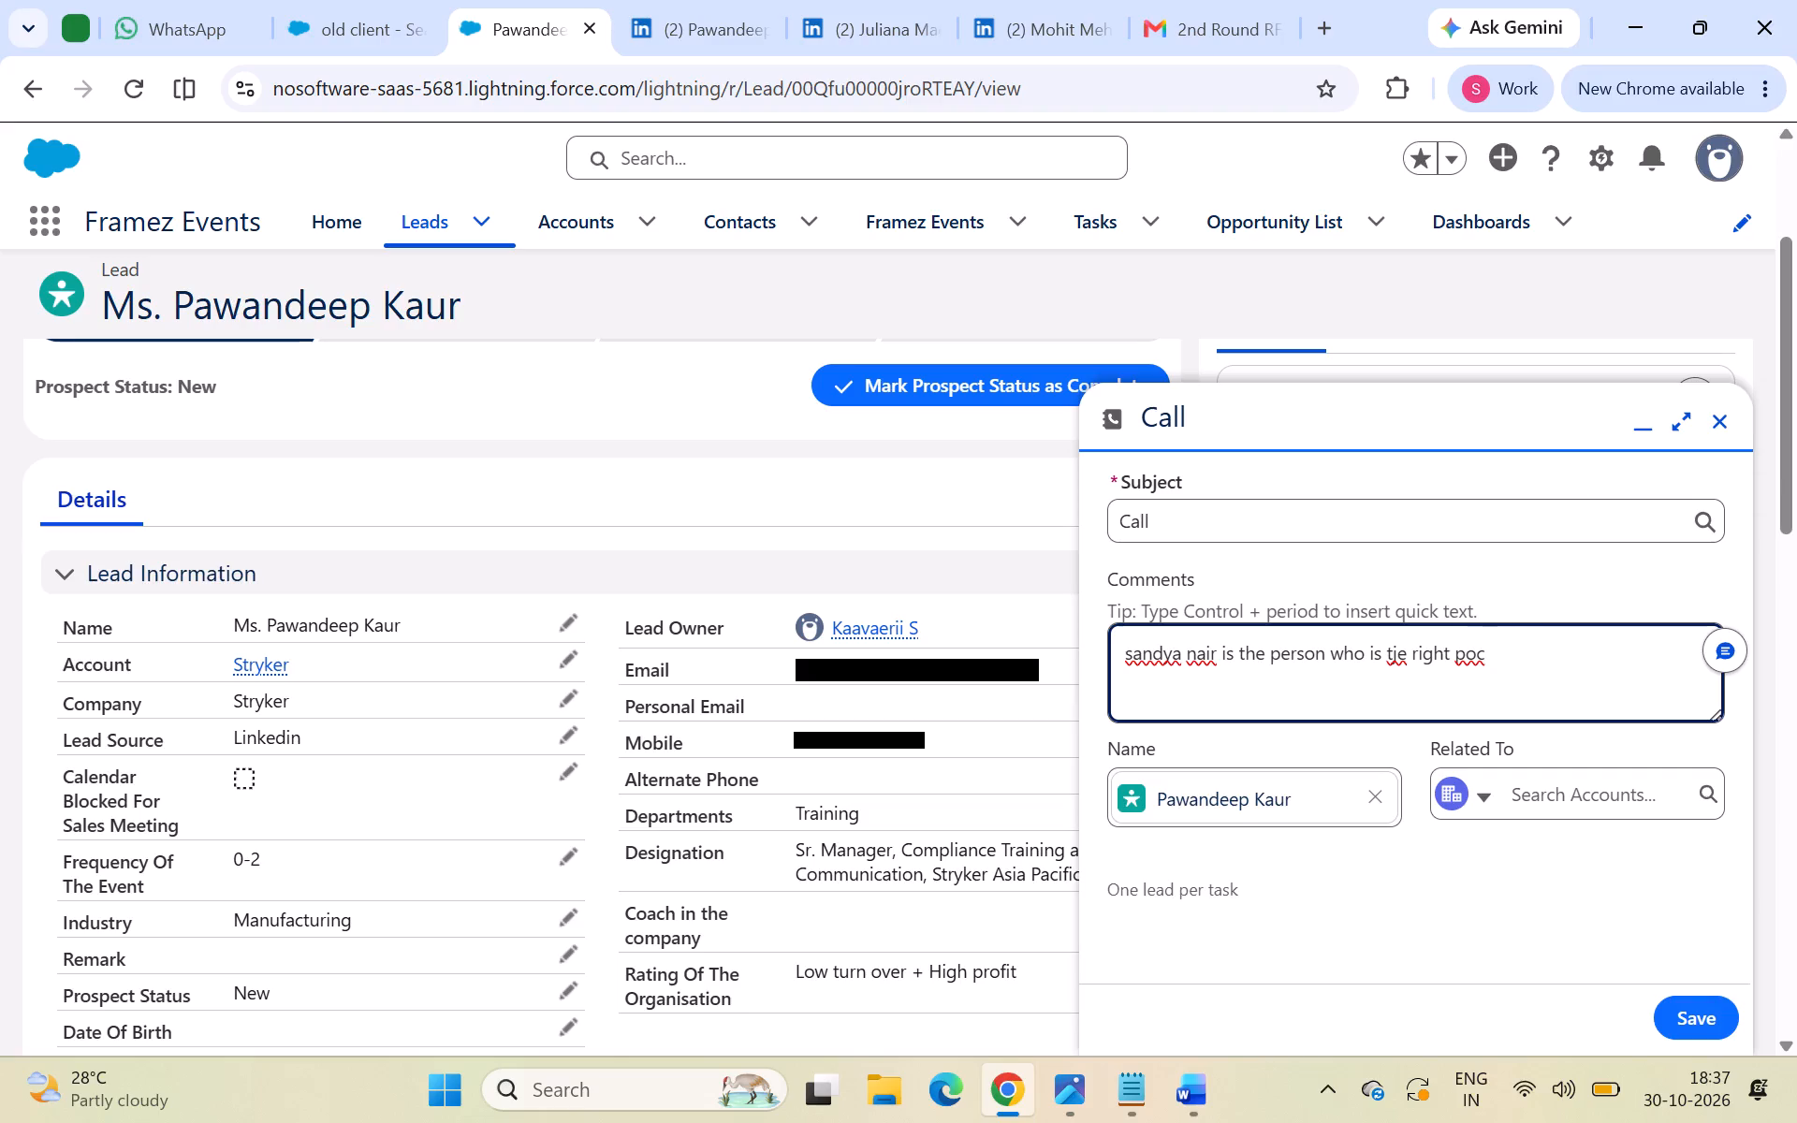
drag(1214, 652, 1008, 678)
key(ctrl+c)
click(1710, 1013)
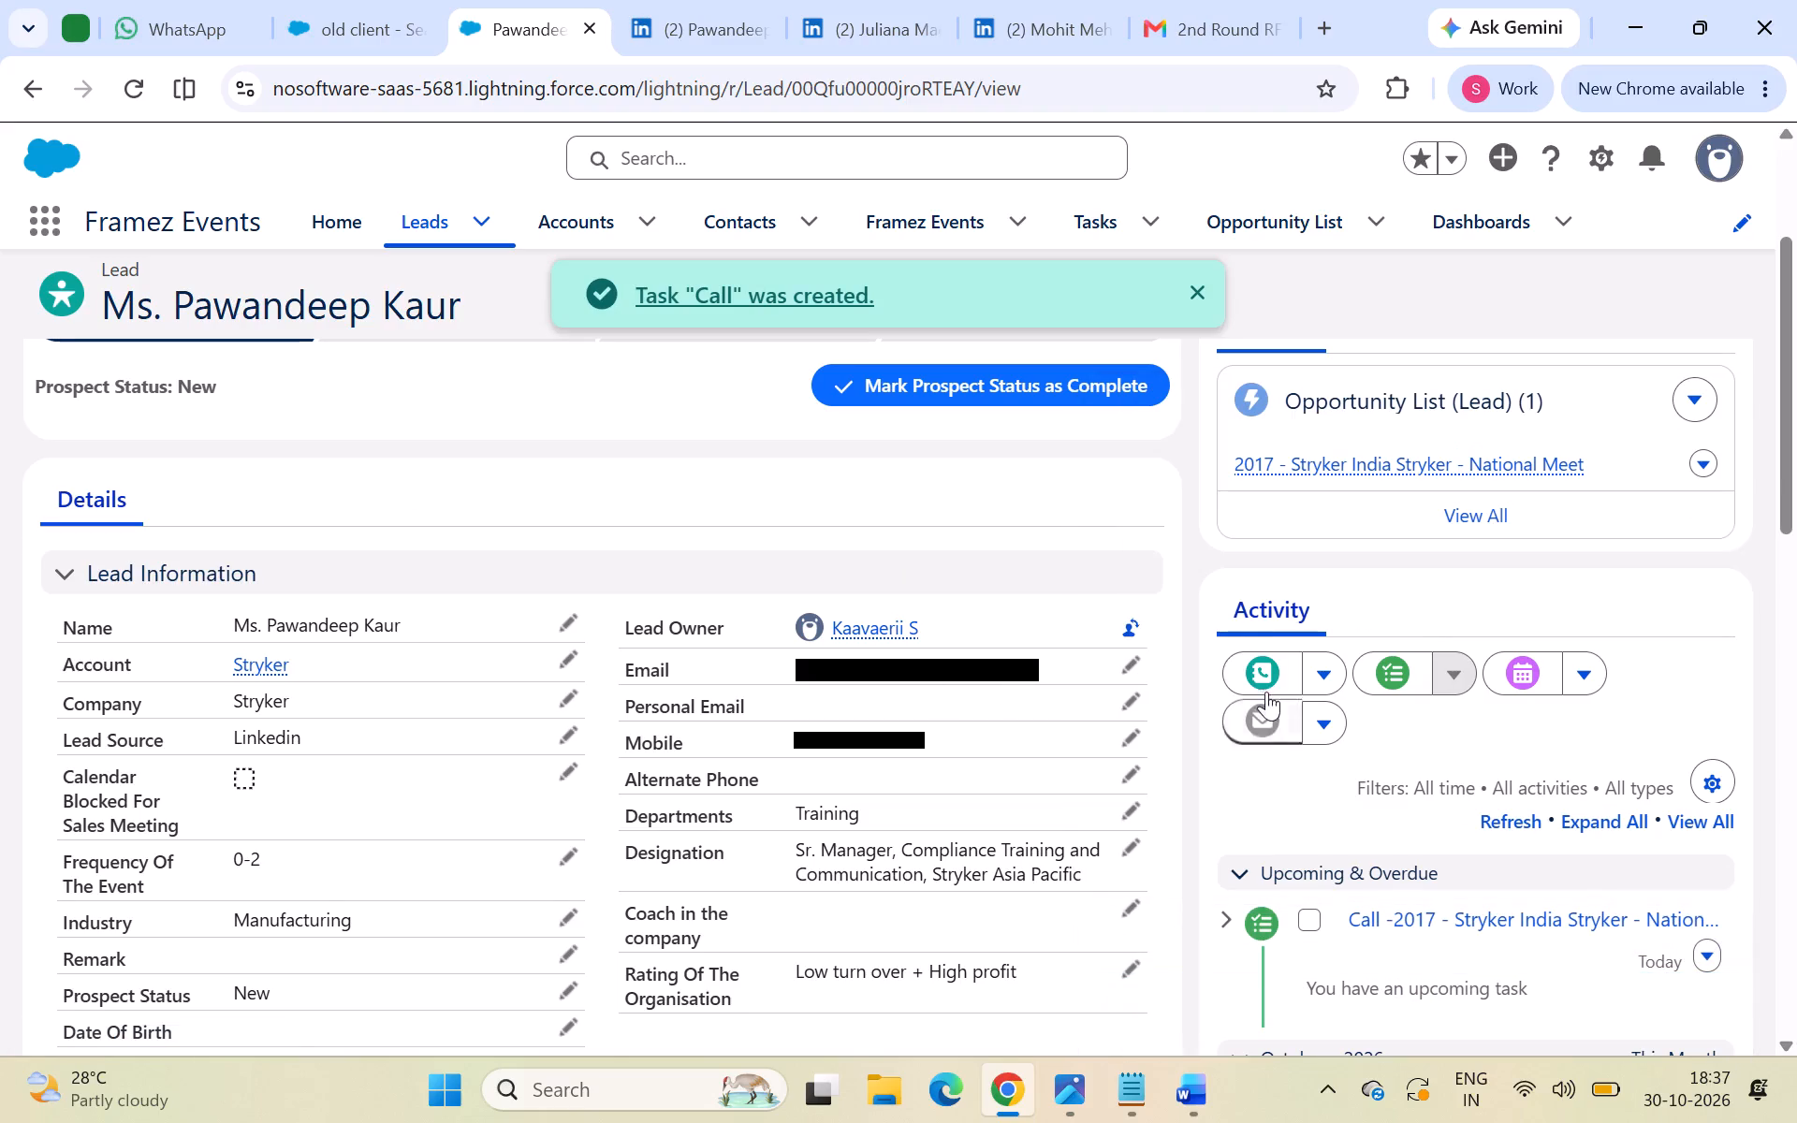
Create a new task on the Stryker lead with the copied contact name followed by "- can you find please" as the subject.
click(1417, 676)
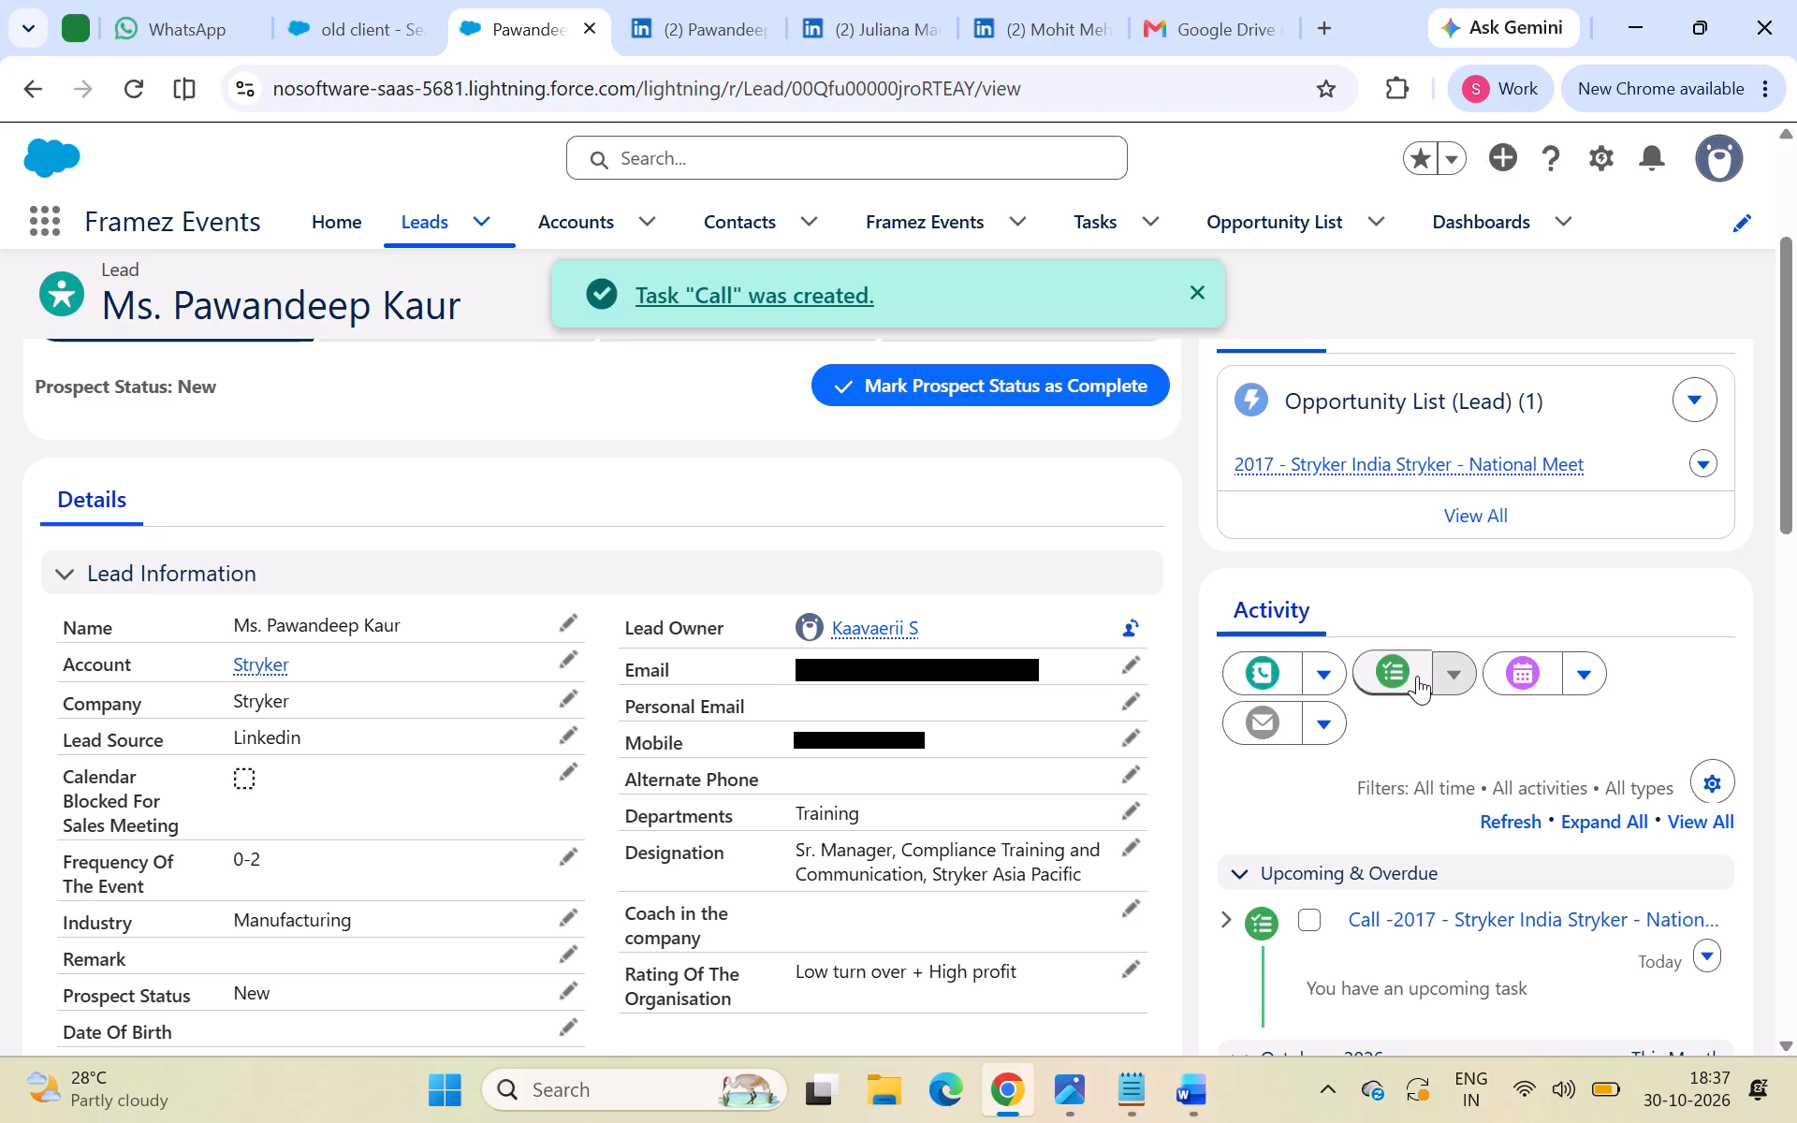
key(ctrl+v)
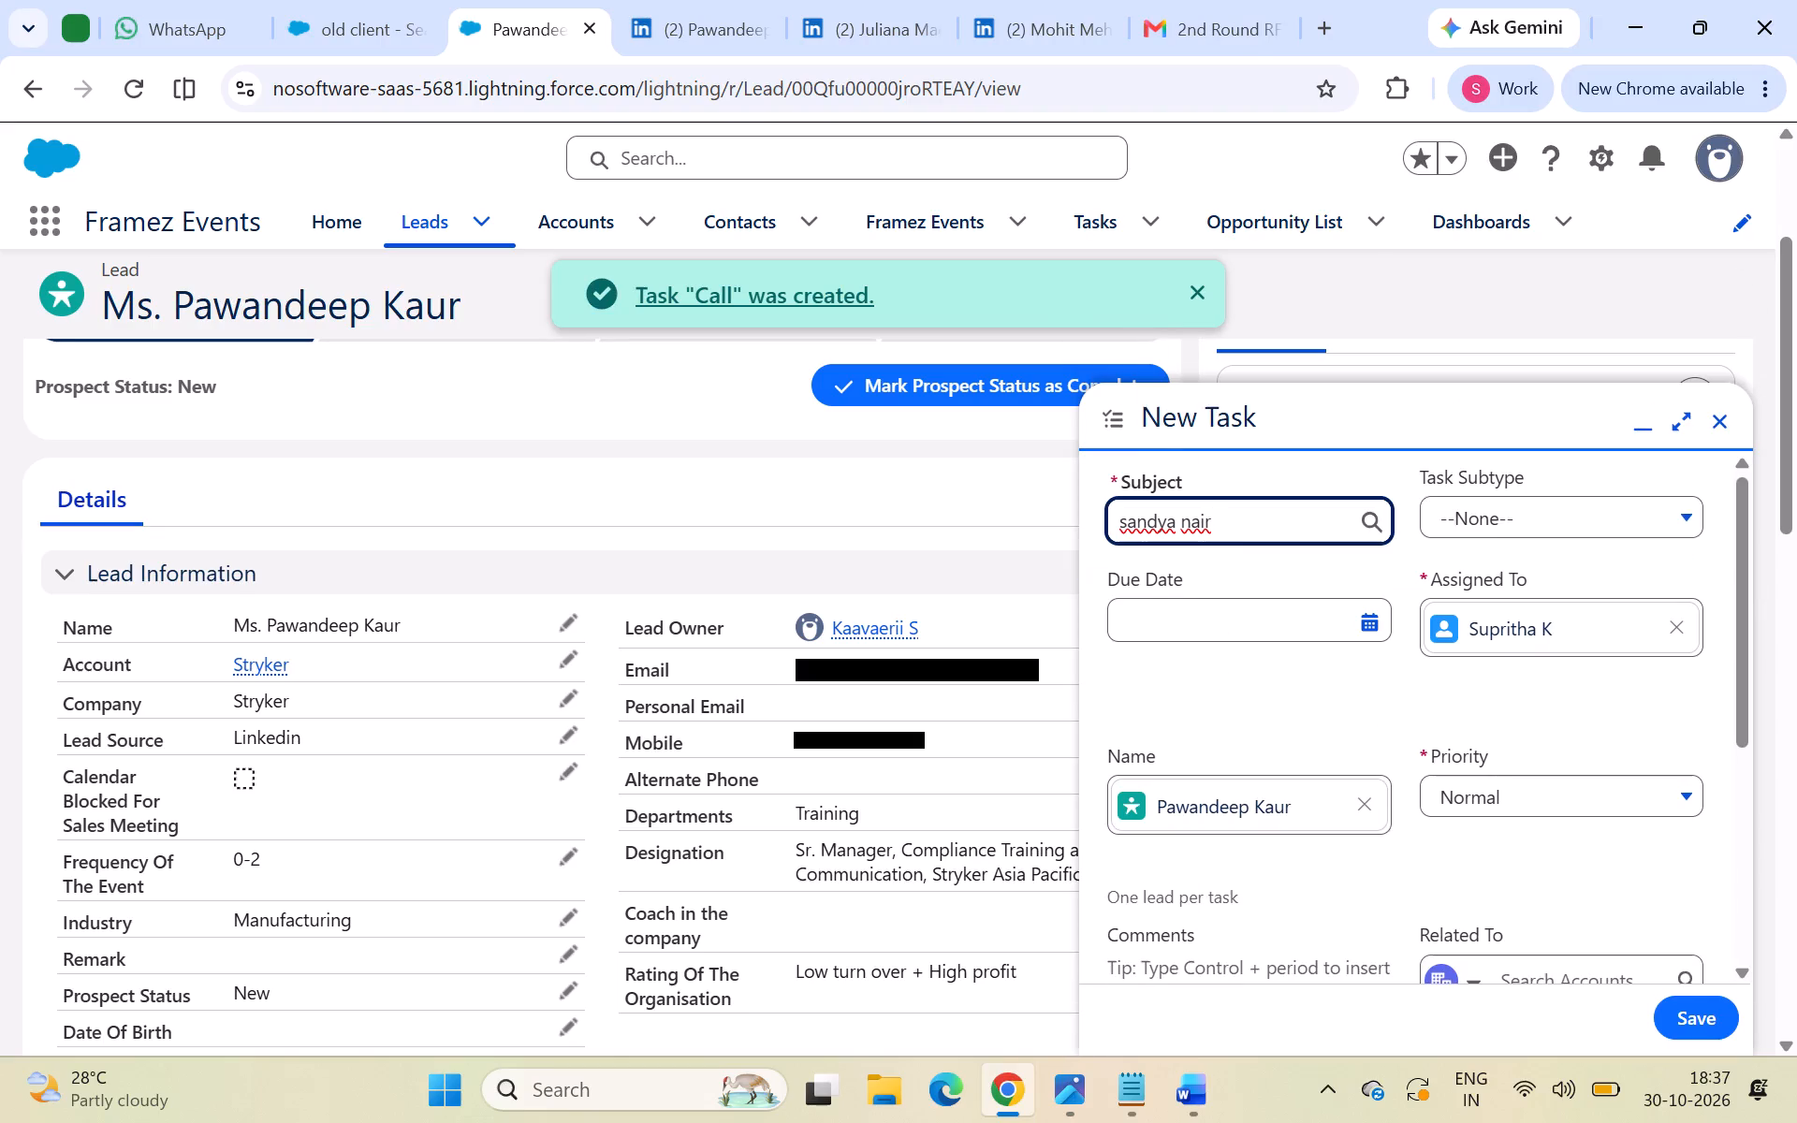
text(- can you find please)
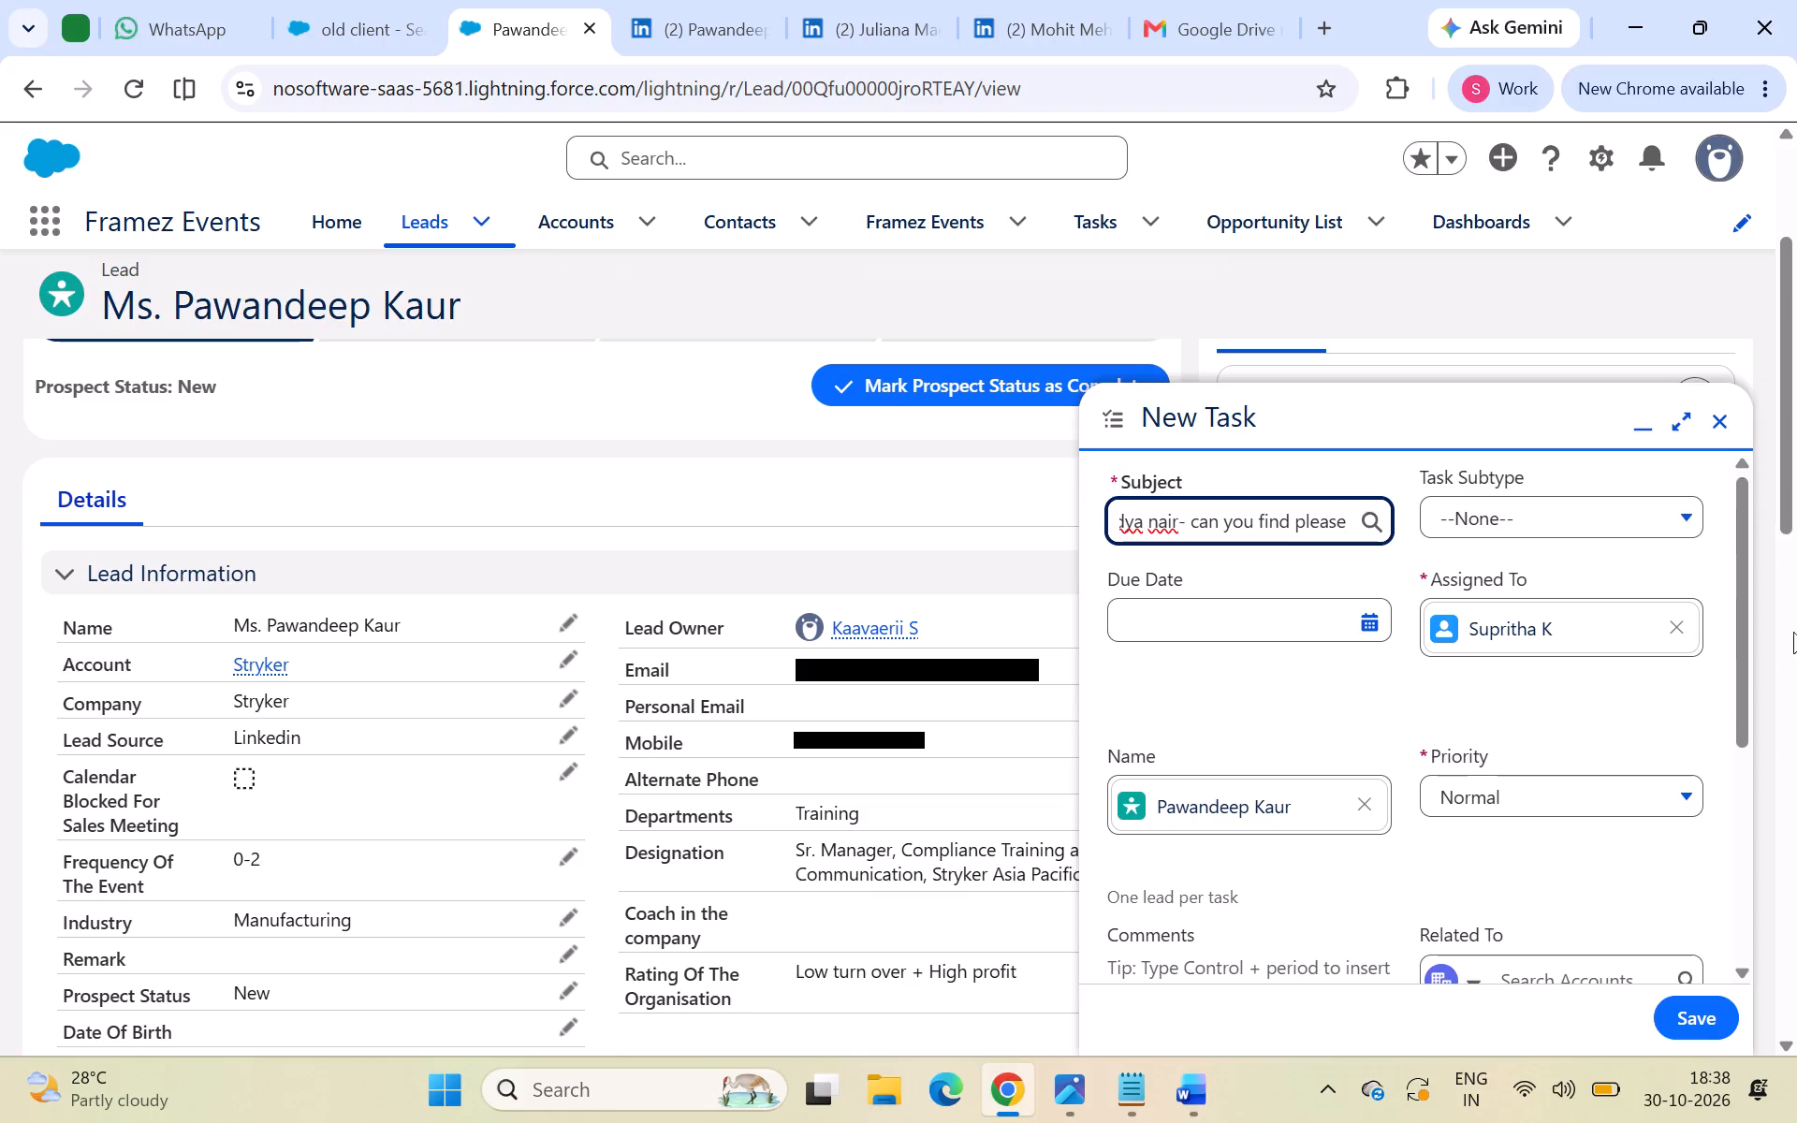
Assign the new "can you find please" task on the Stryker lead to the lead owner and save it.
click(1674, 637)
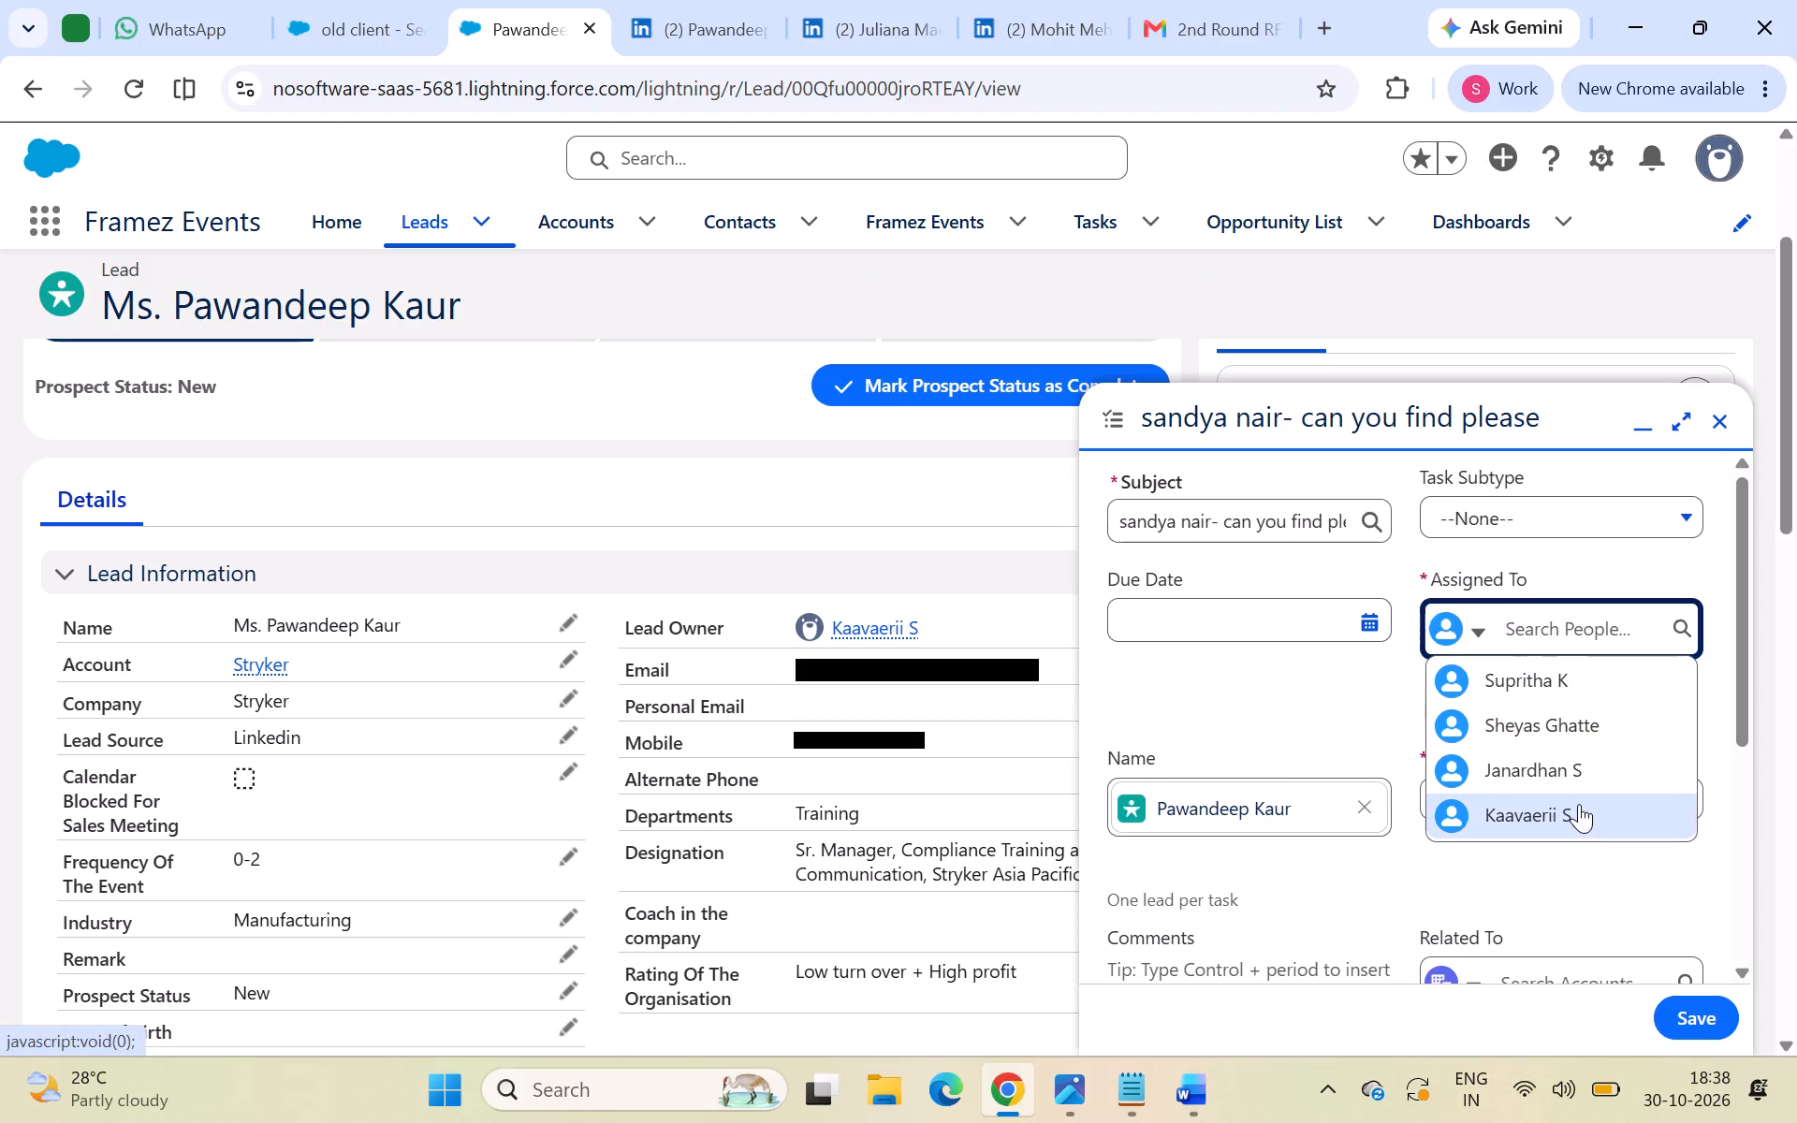
click(1579, 804)
click(1692, 1028)
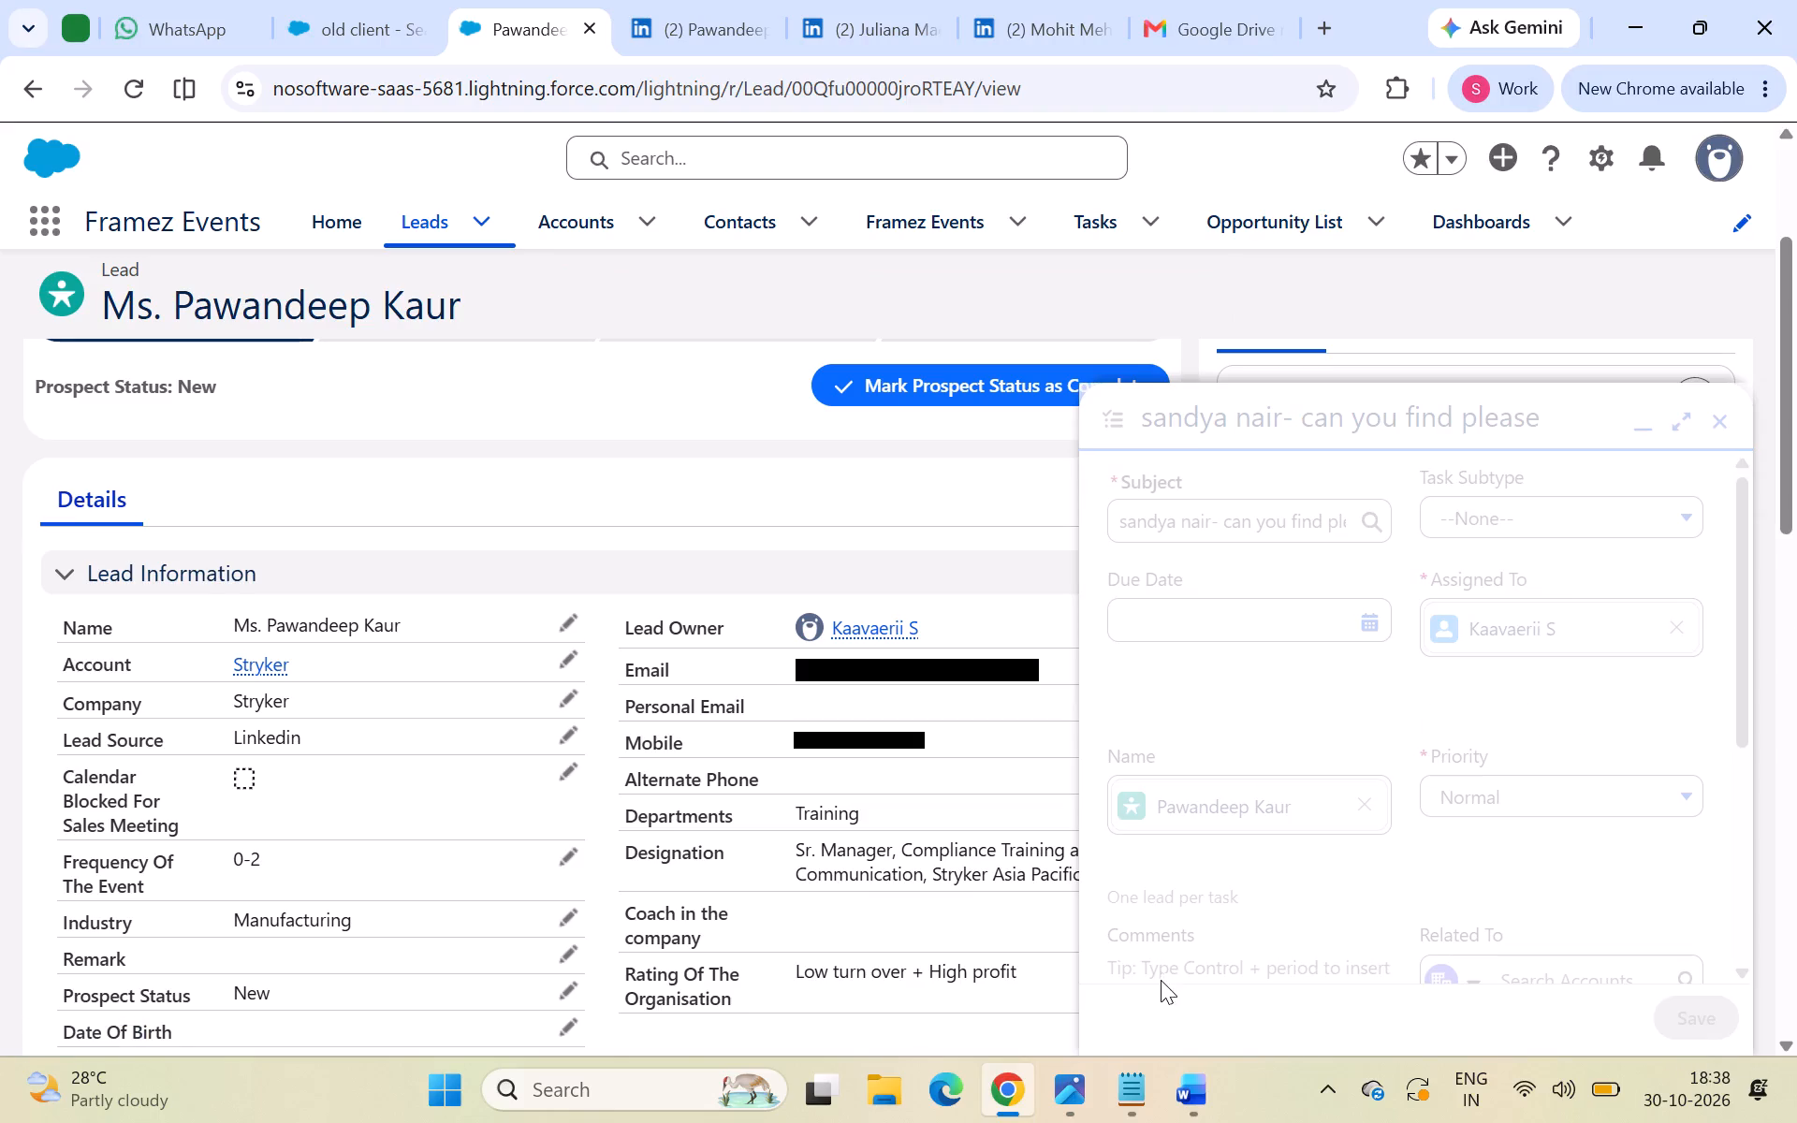
From the task results, open "Call - 2017 - Indegene - Annual Day- Infineon - Old Client" and its lead record, closing the Stryker task and LinkedIn profile.
click(471, 497)
scroll(752, 715, down, 6)
scroll(758, 707, up, 5)
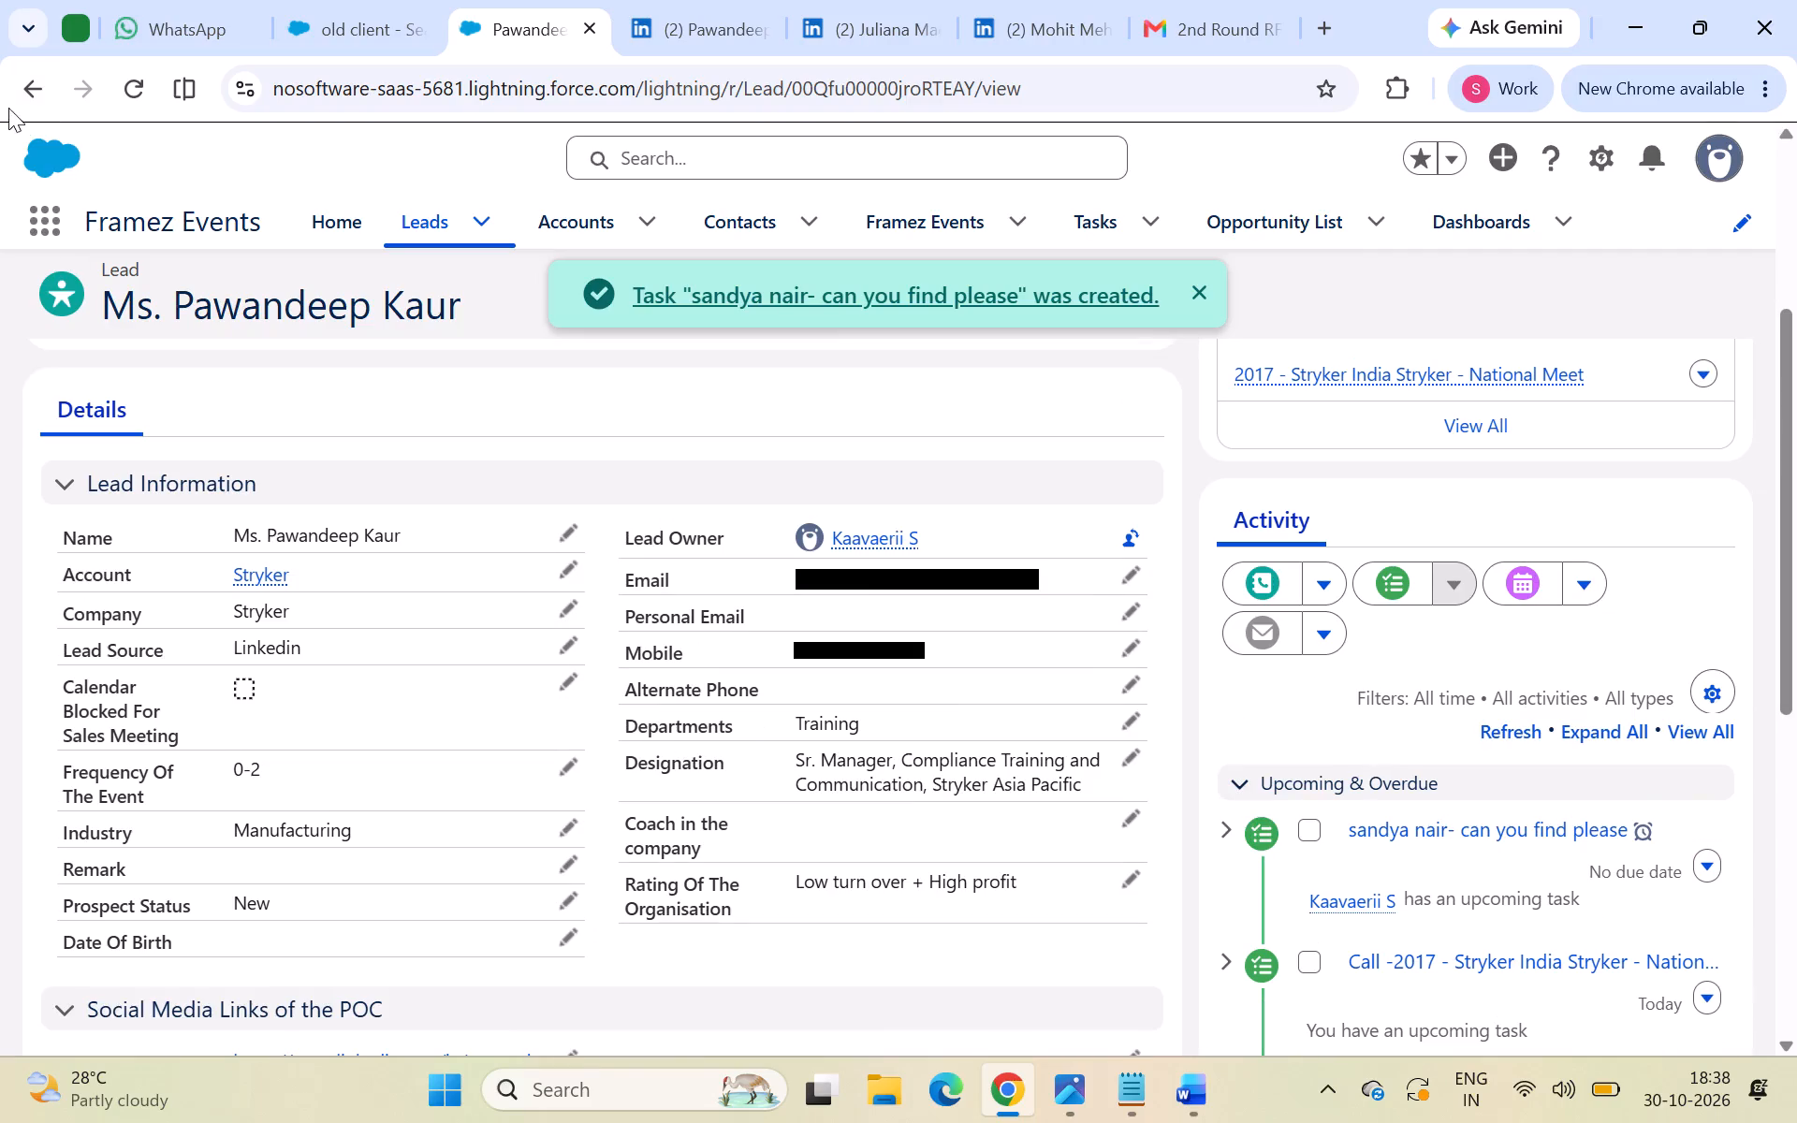
click(33, 98)
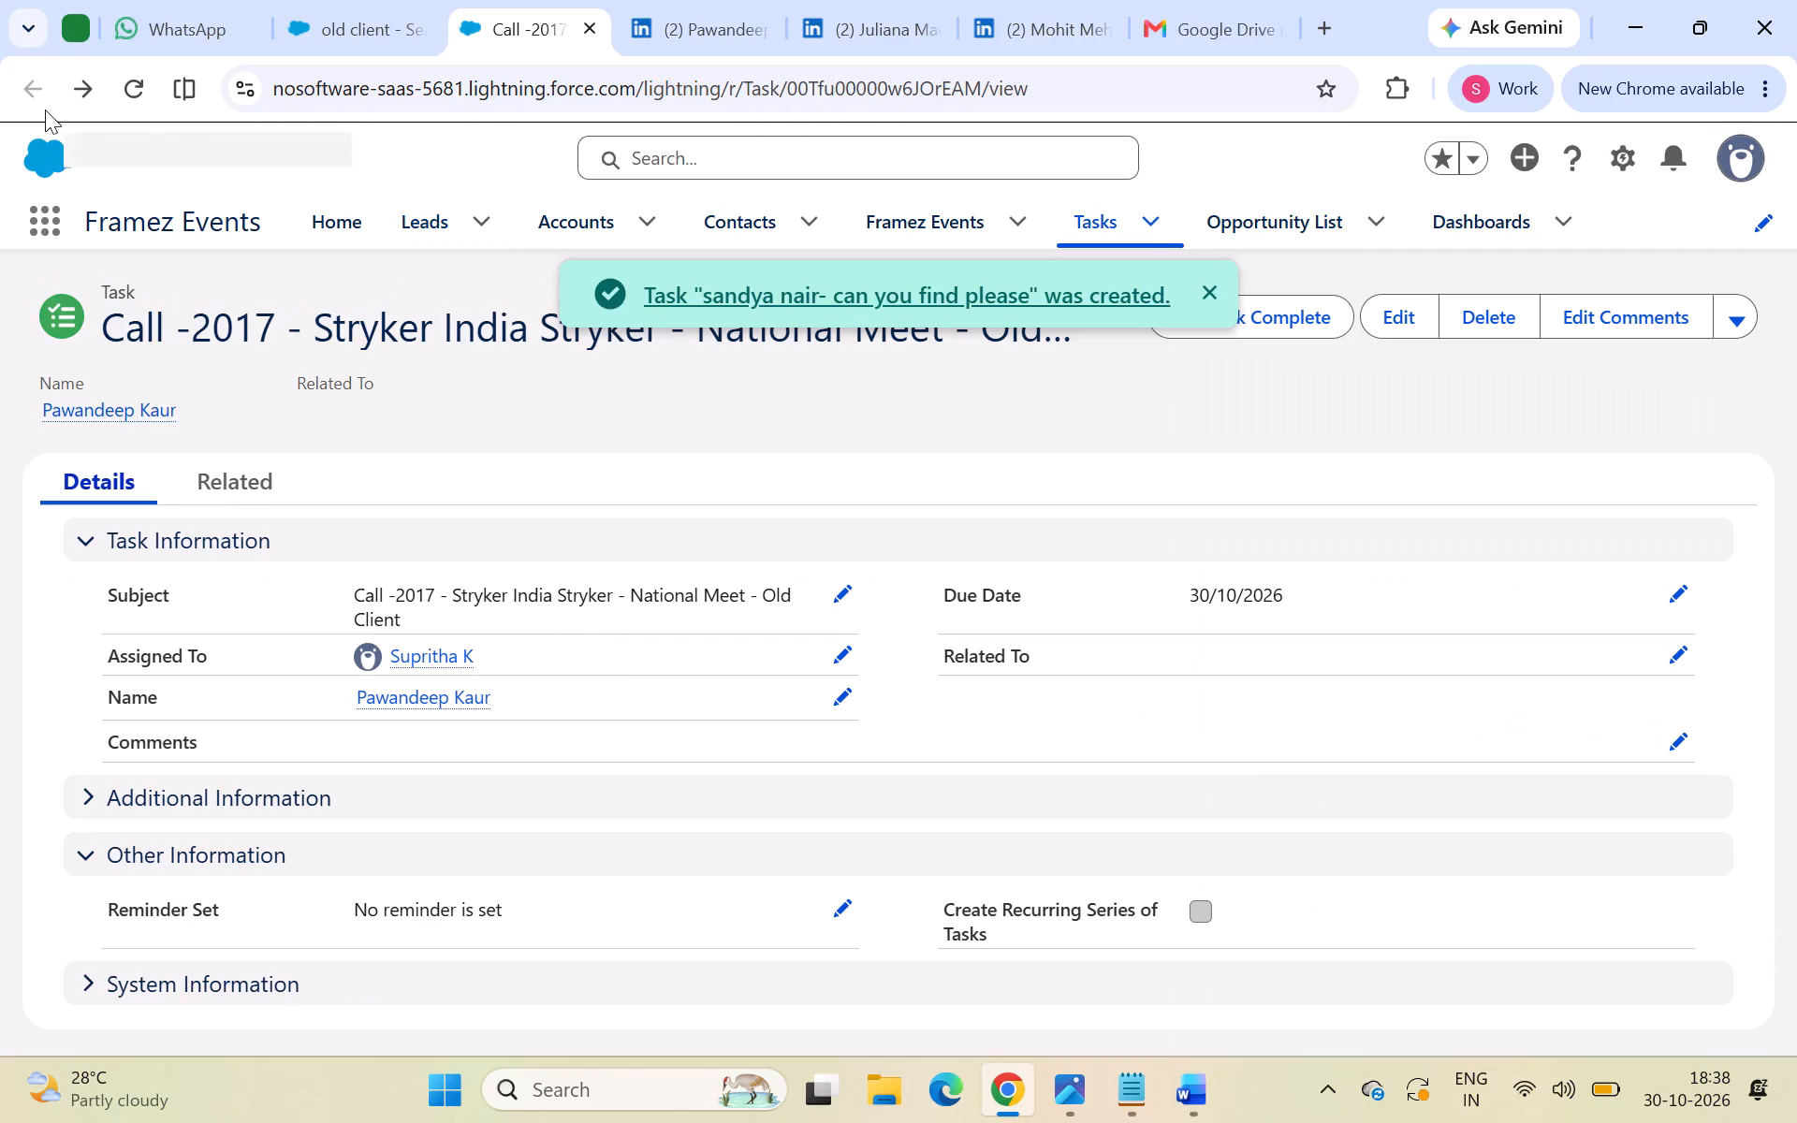
click(337, 38)
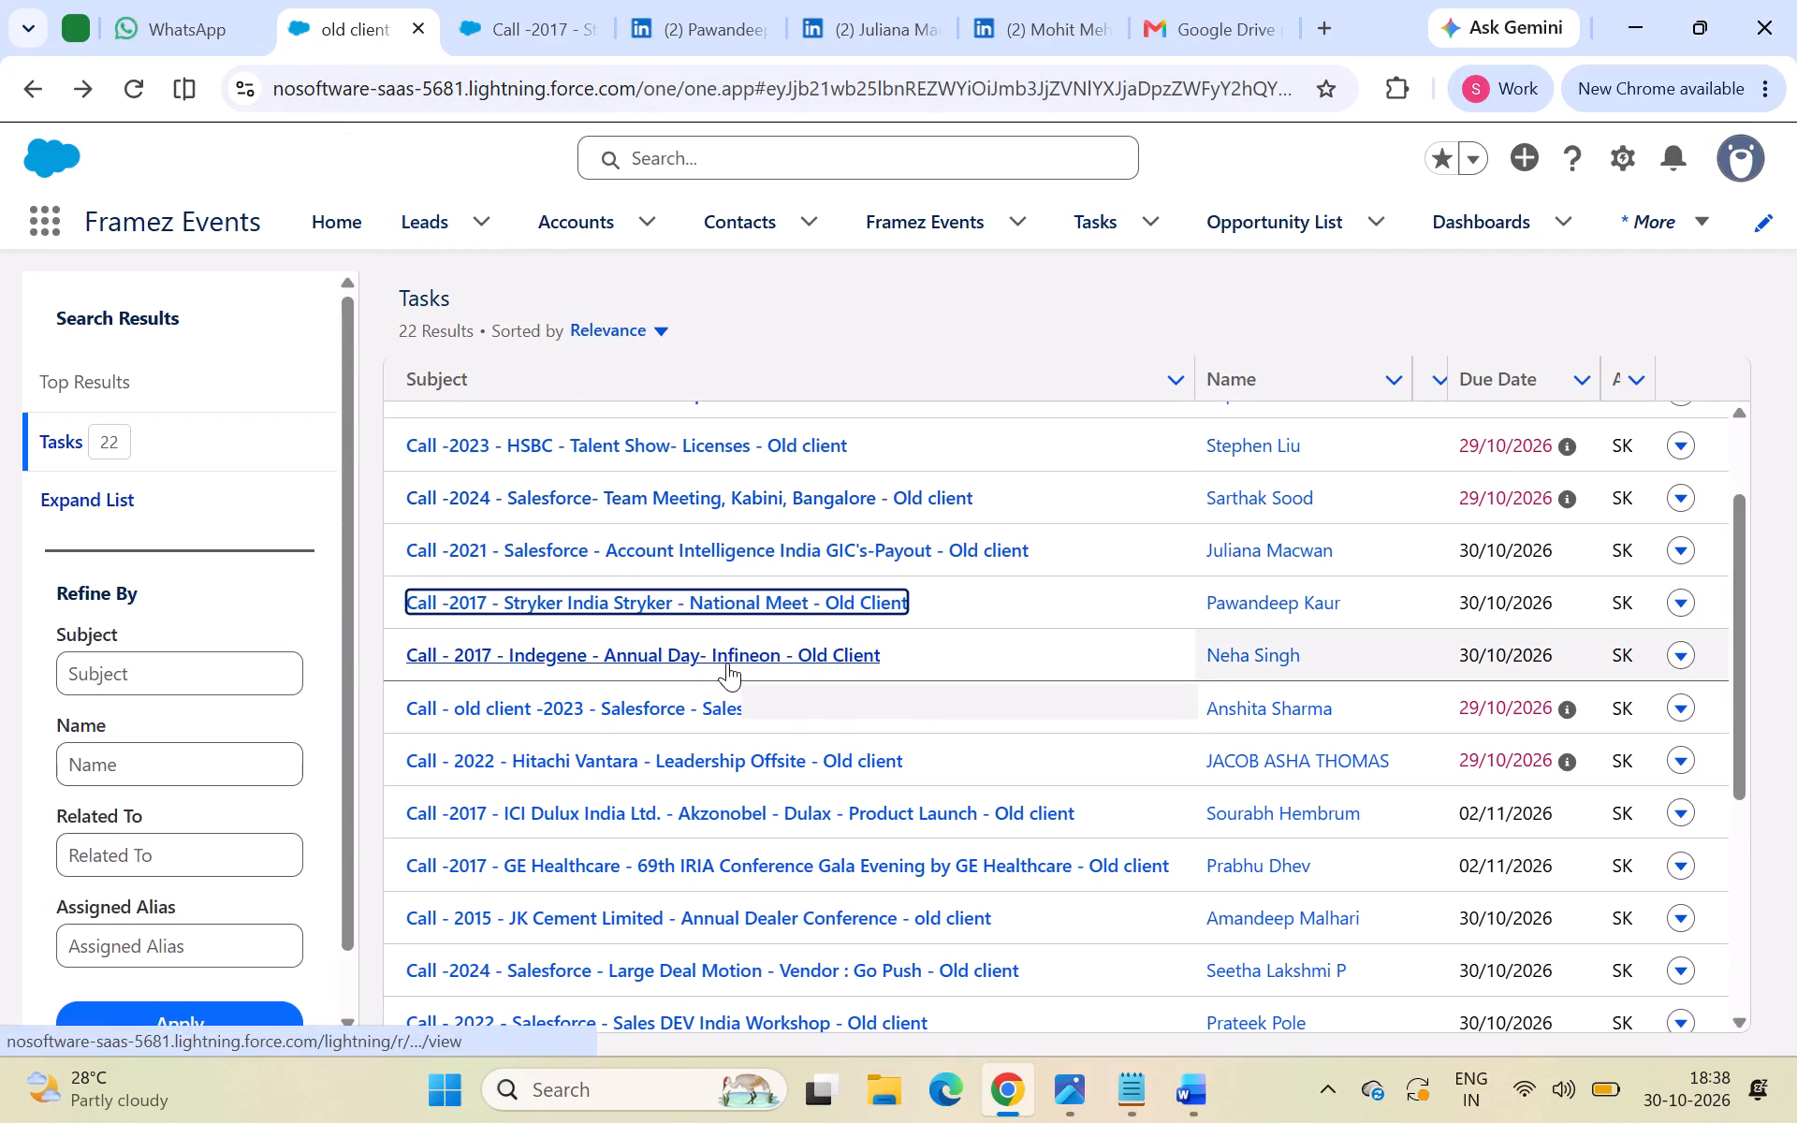
right_click(727, 663)
click(849, 694)
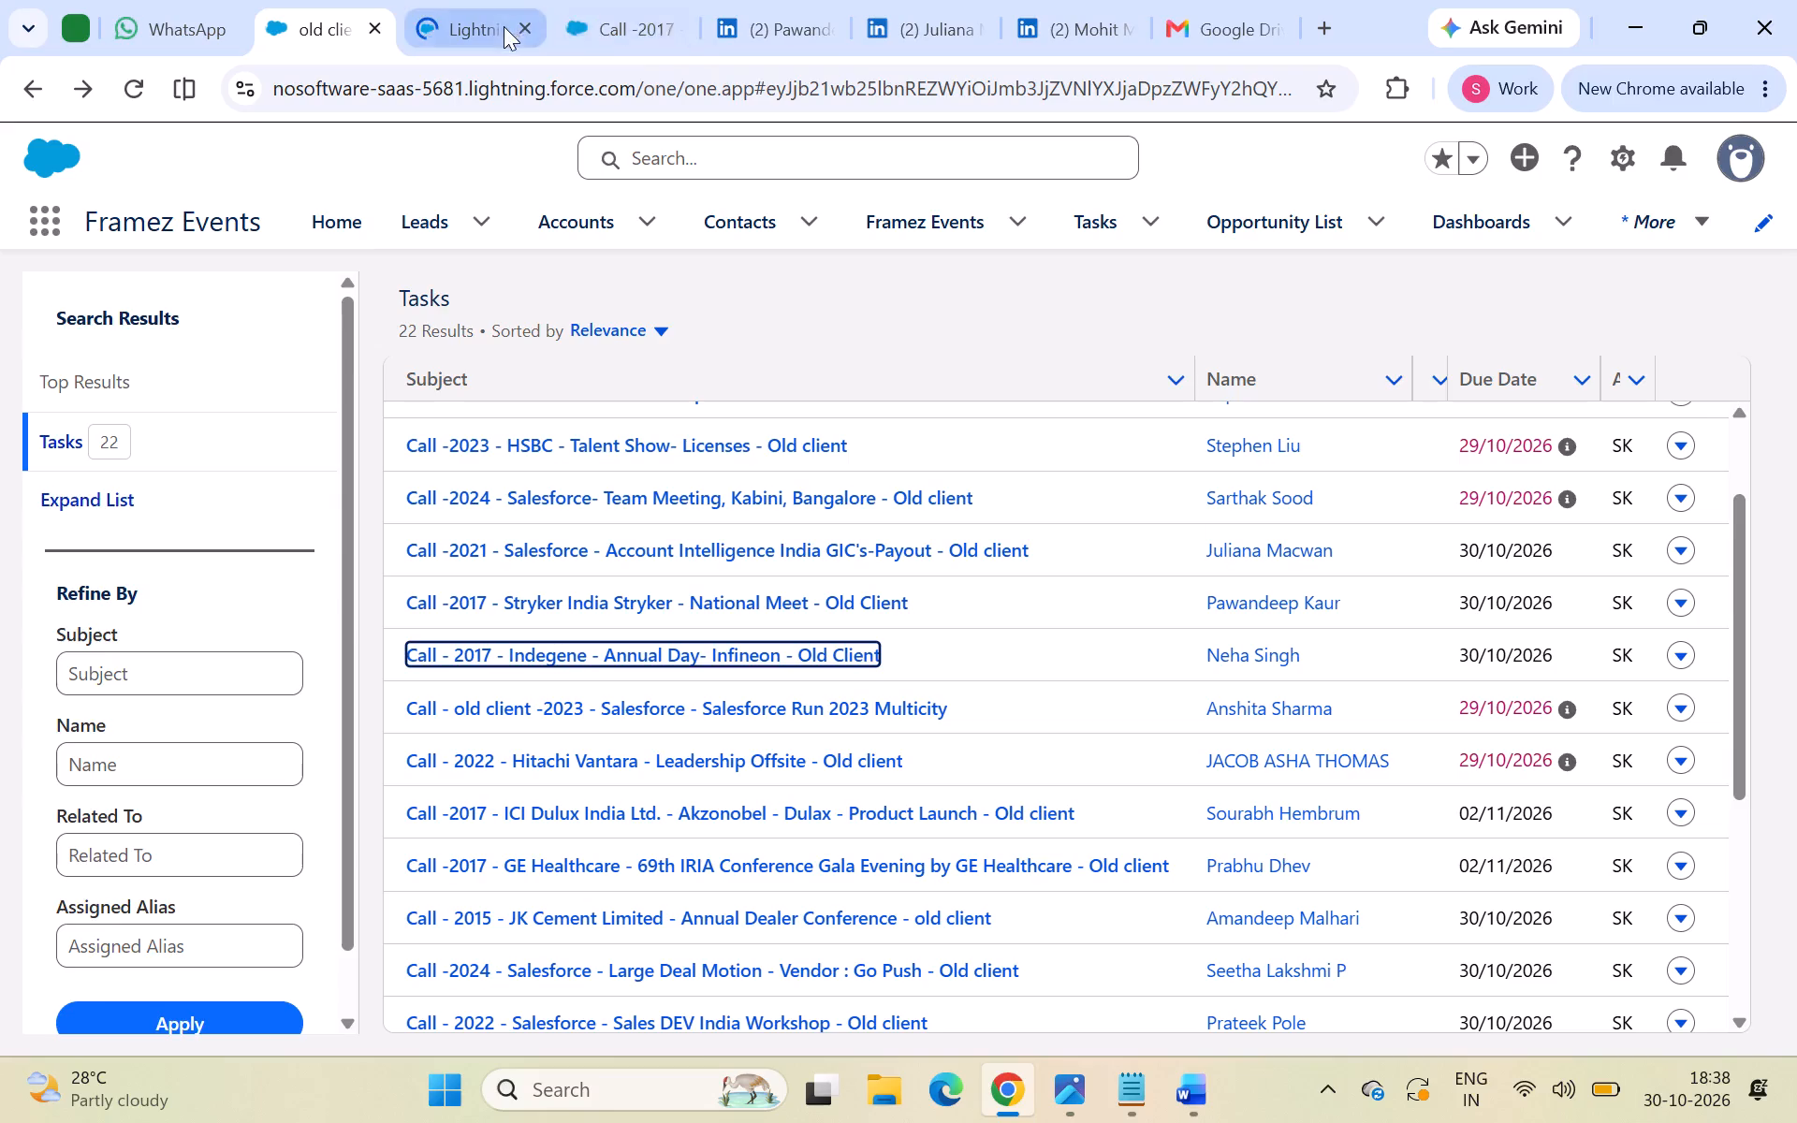
click(670, 27)
click(670, 27)
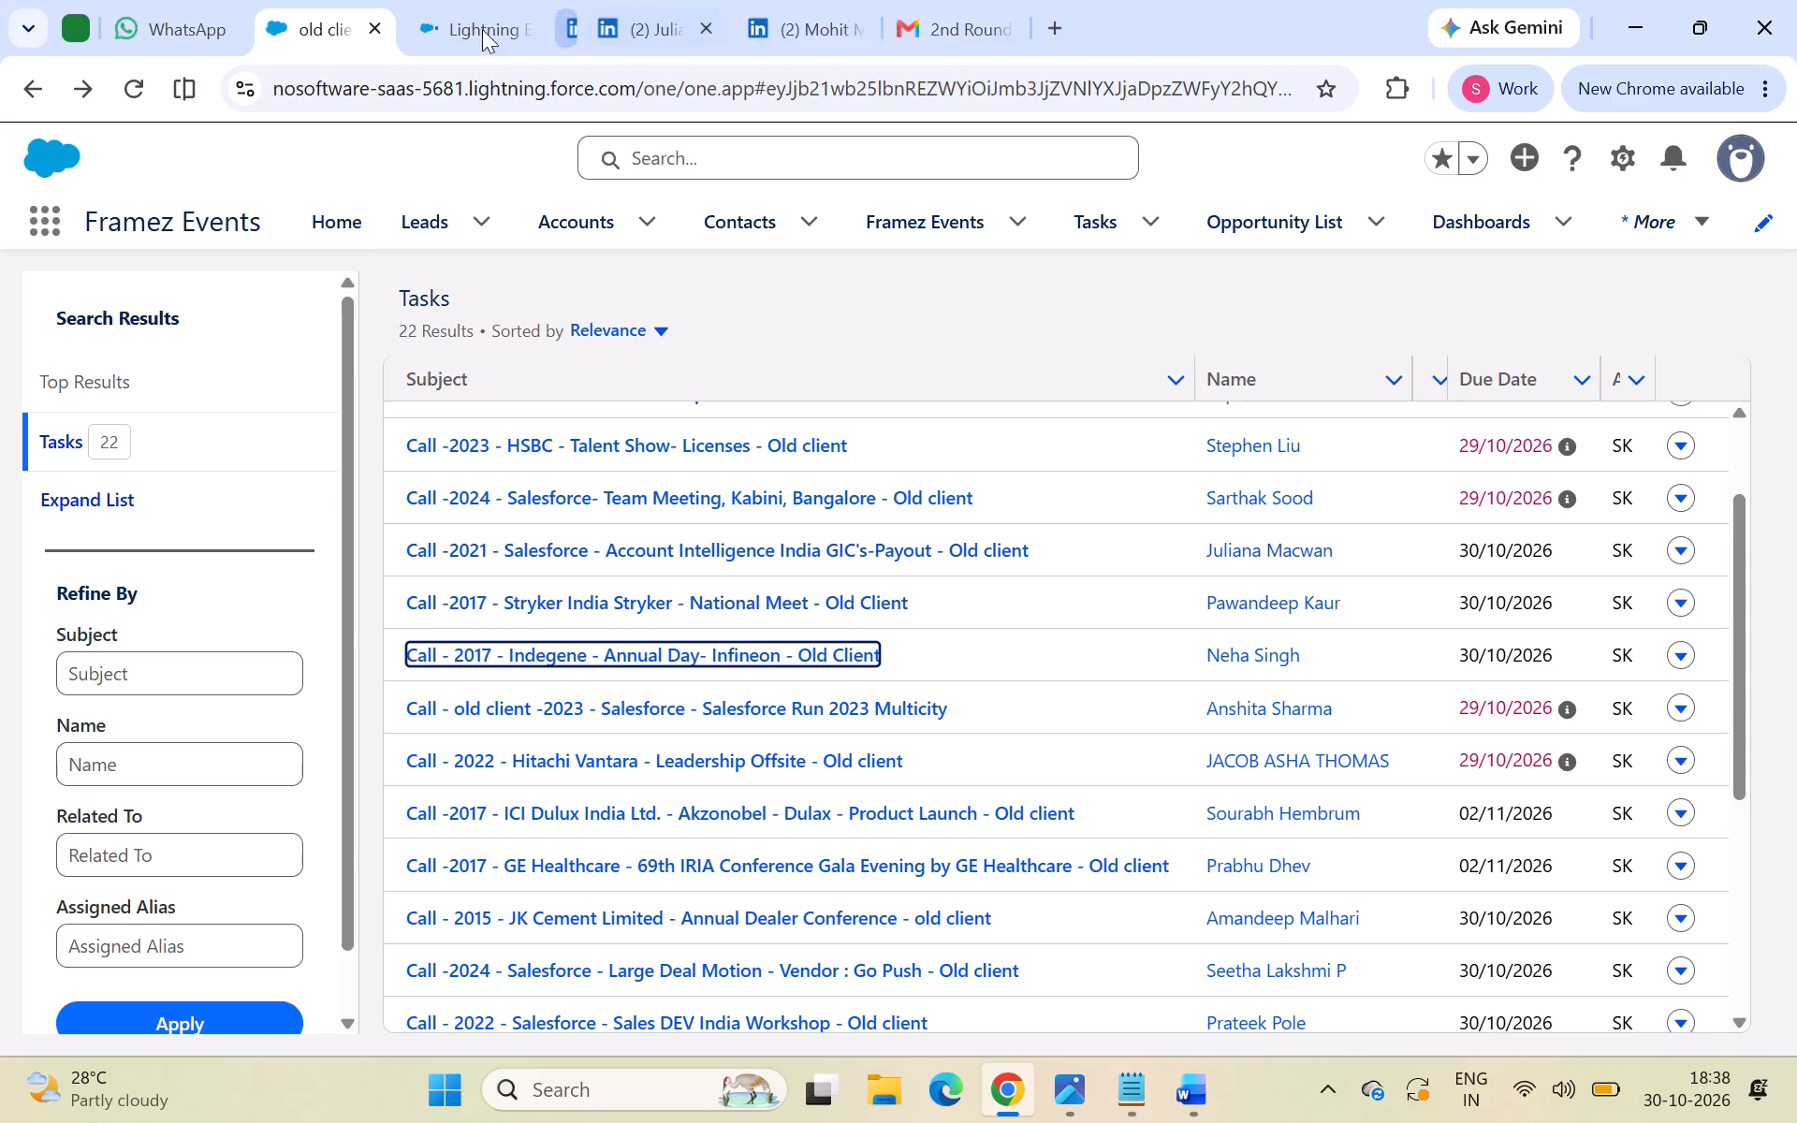
click(461, 29)
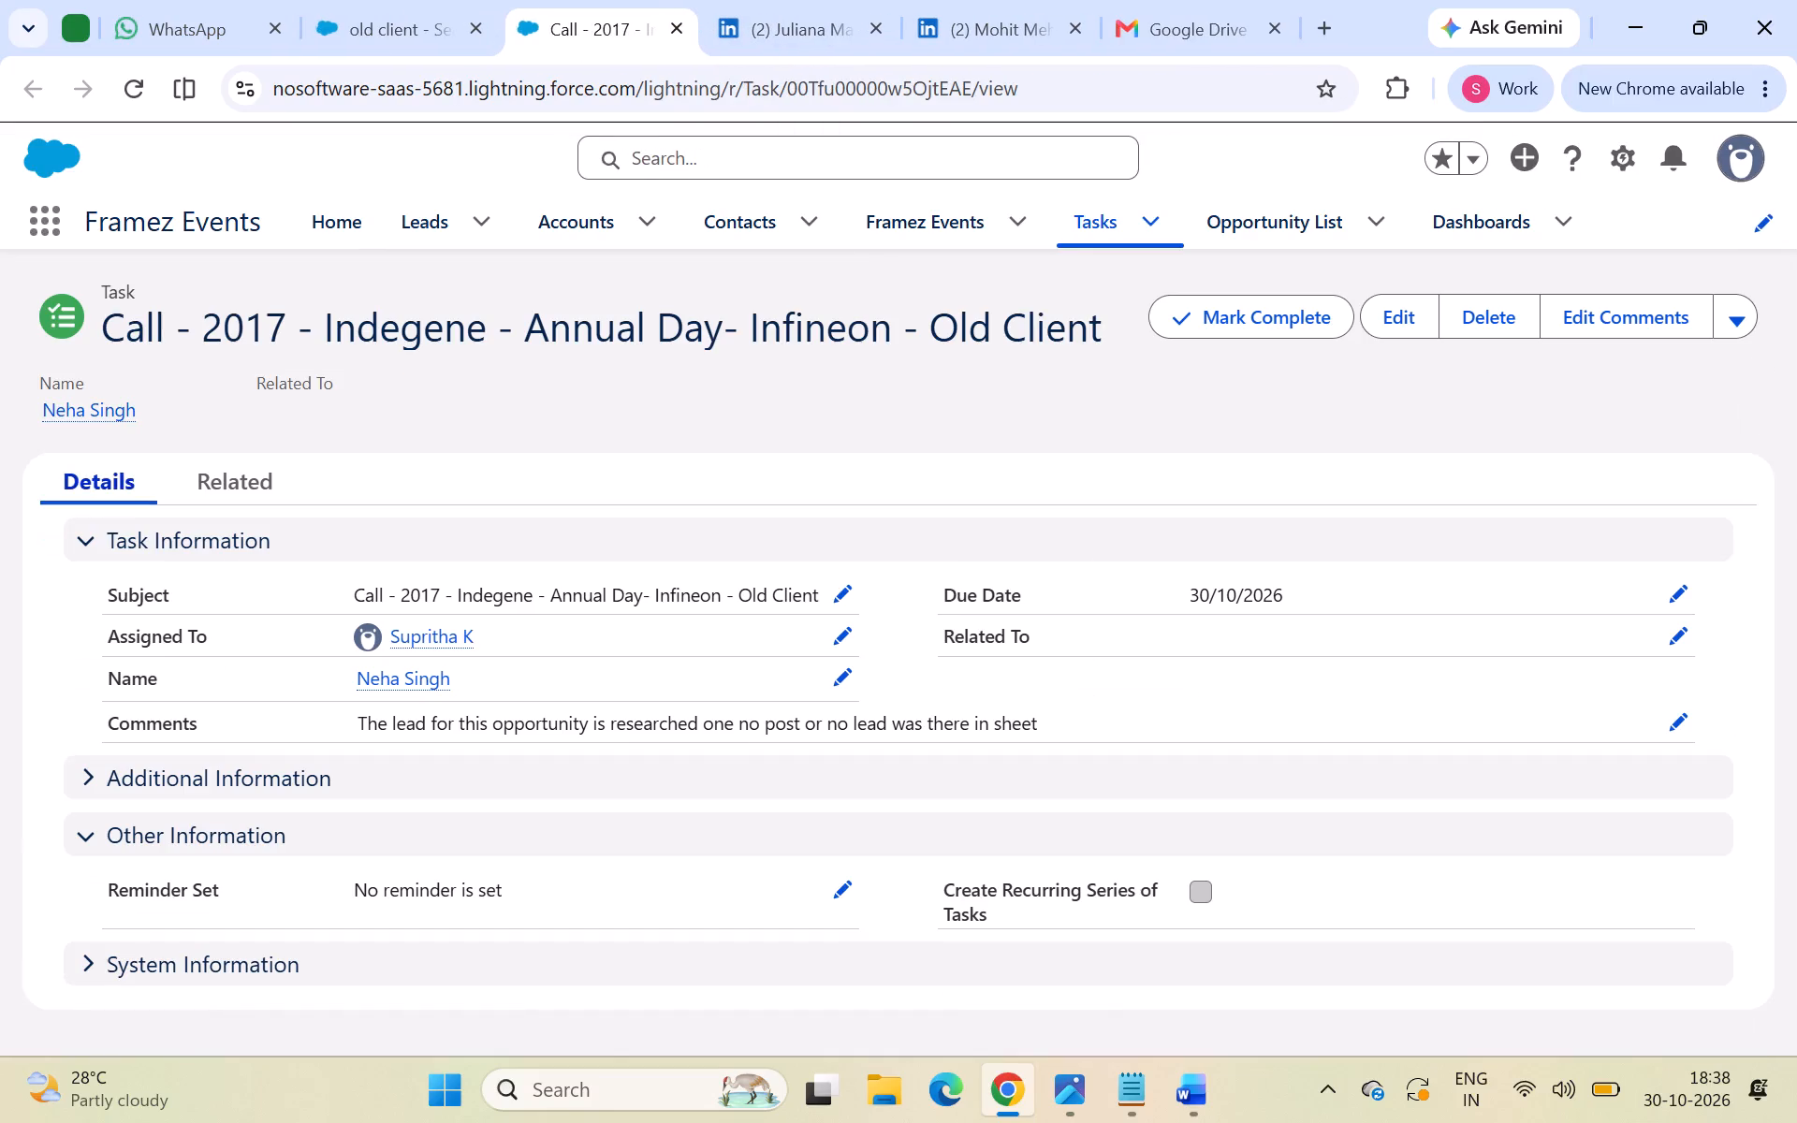
click(420, 684)
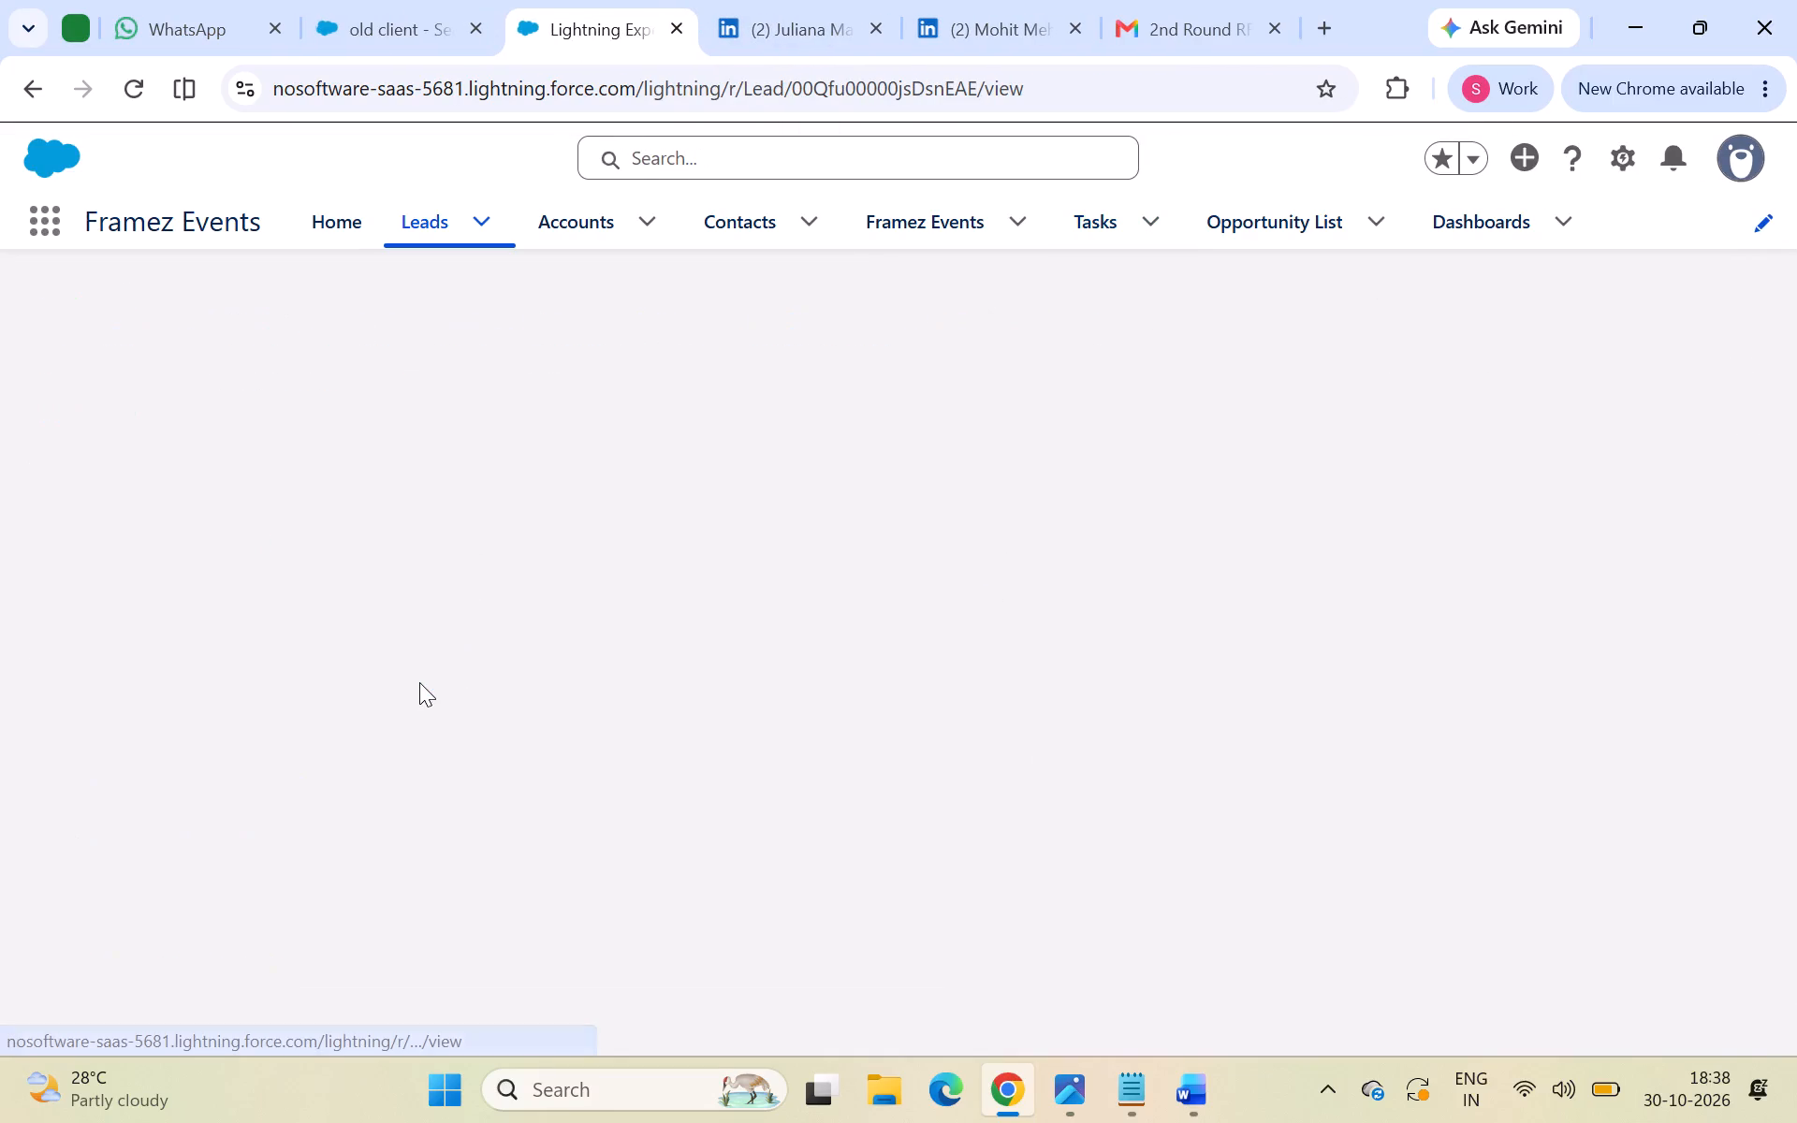
Review the Indegene lead's details and related opportunity, and expand the upcoming call task to read its description.
scroll(419, 679, down, 4)
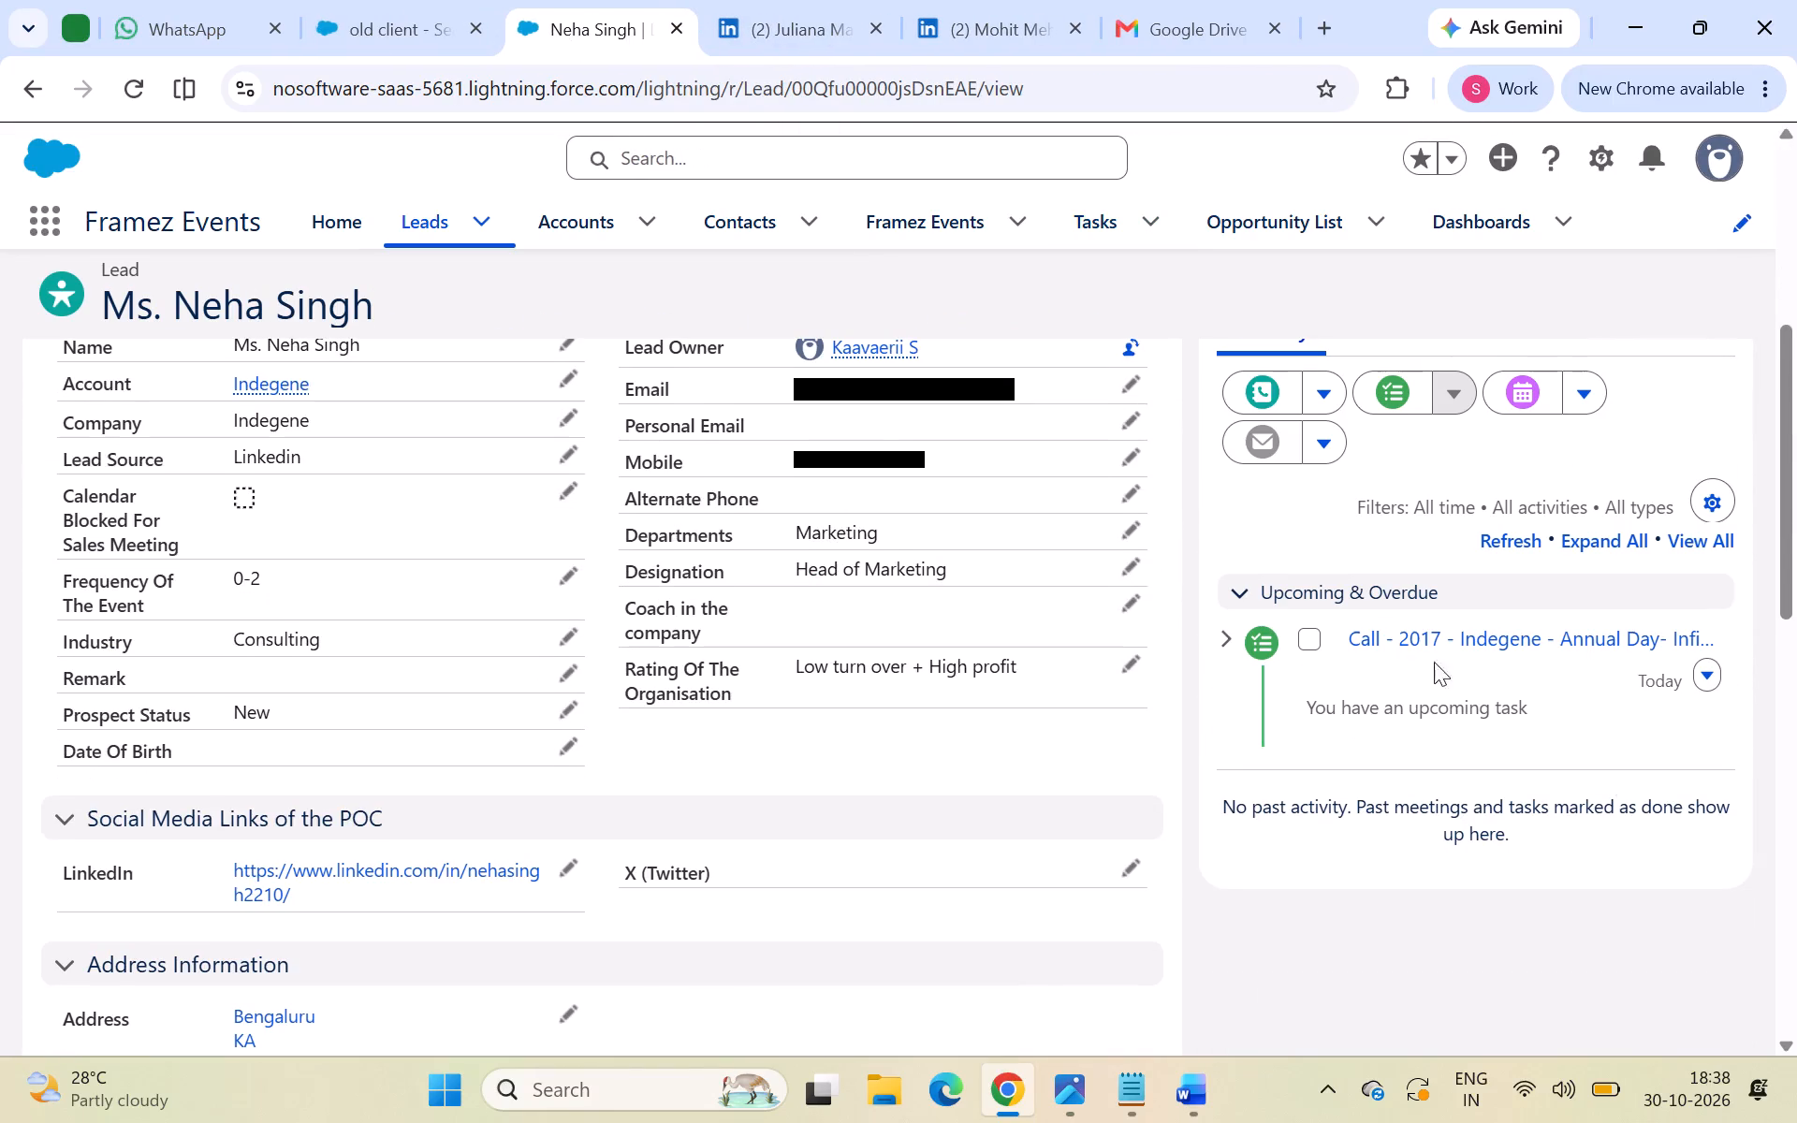
click(1227, 640)
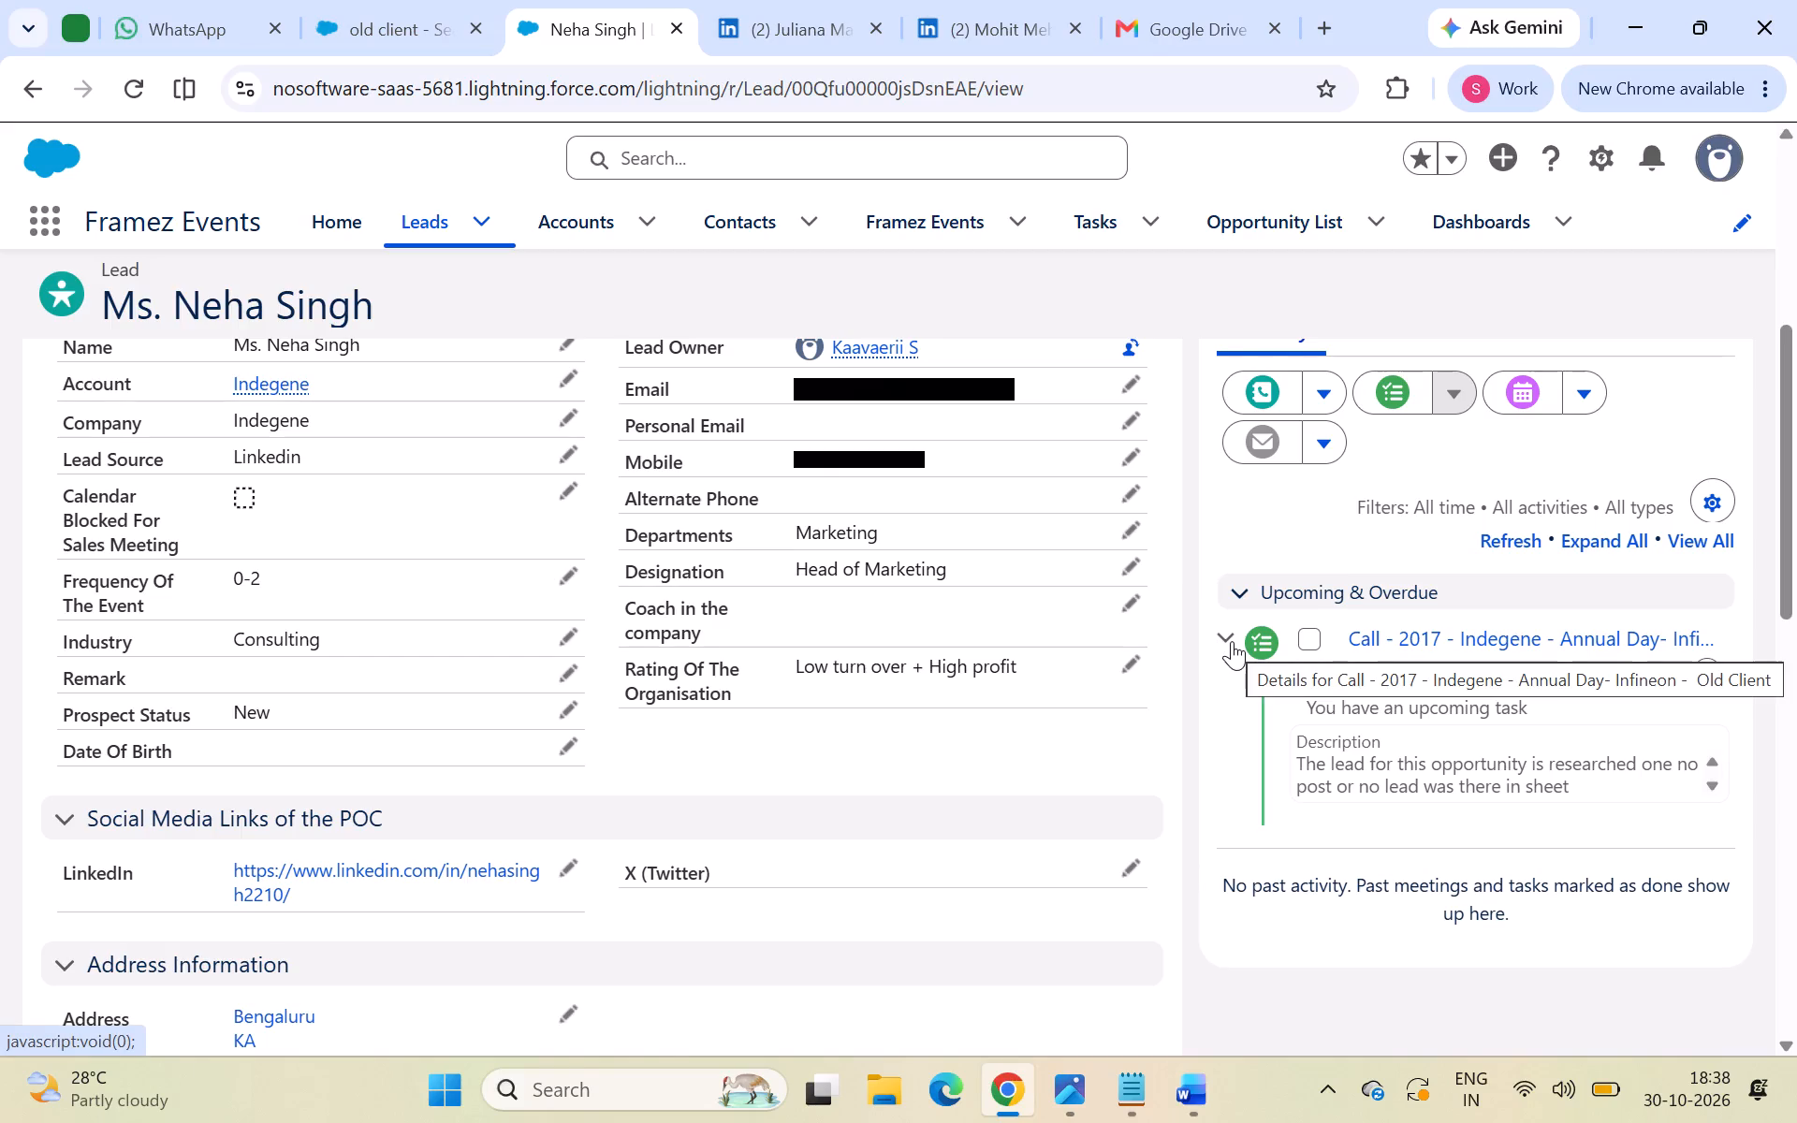
scroll(1232, 641, up, 2)
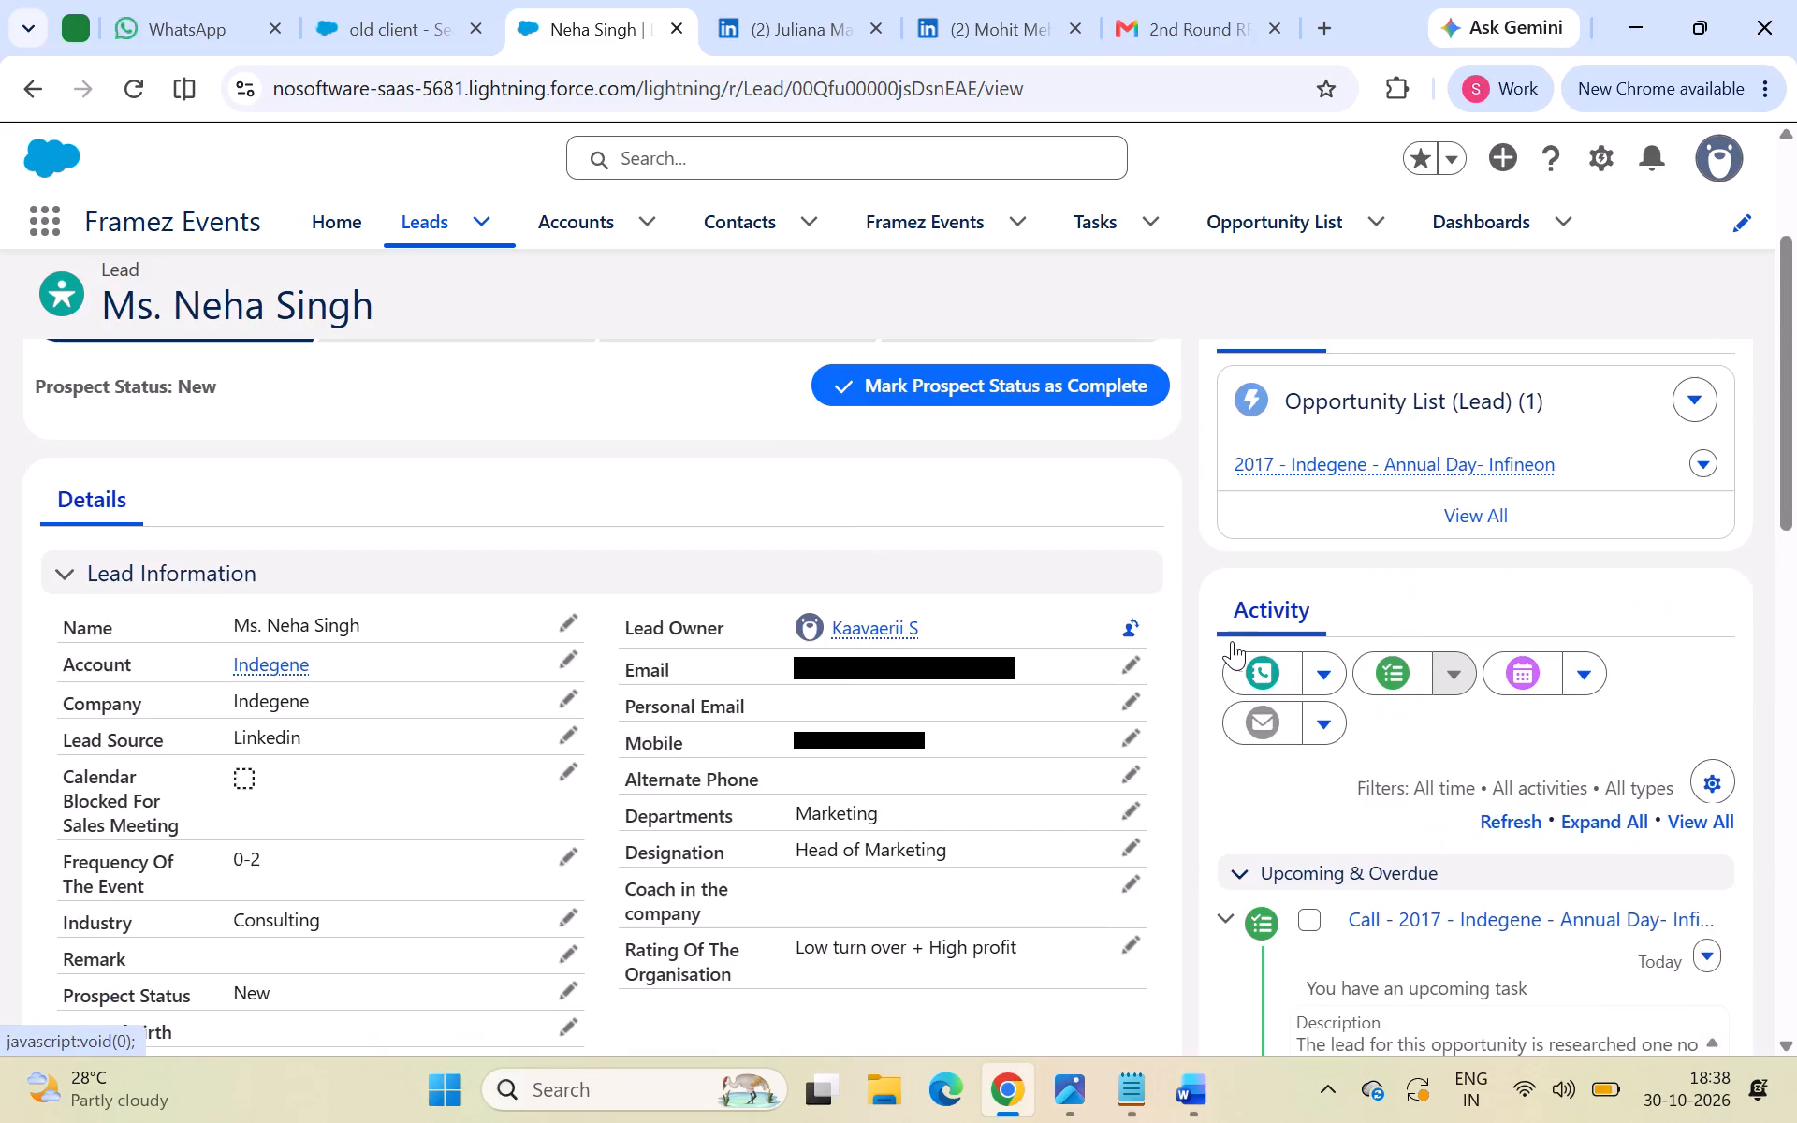
scroll(1232, 641, down, 4)
scroll(1232, 641, up, 7)
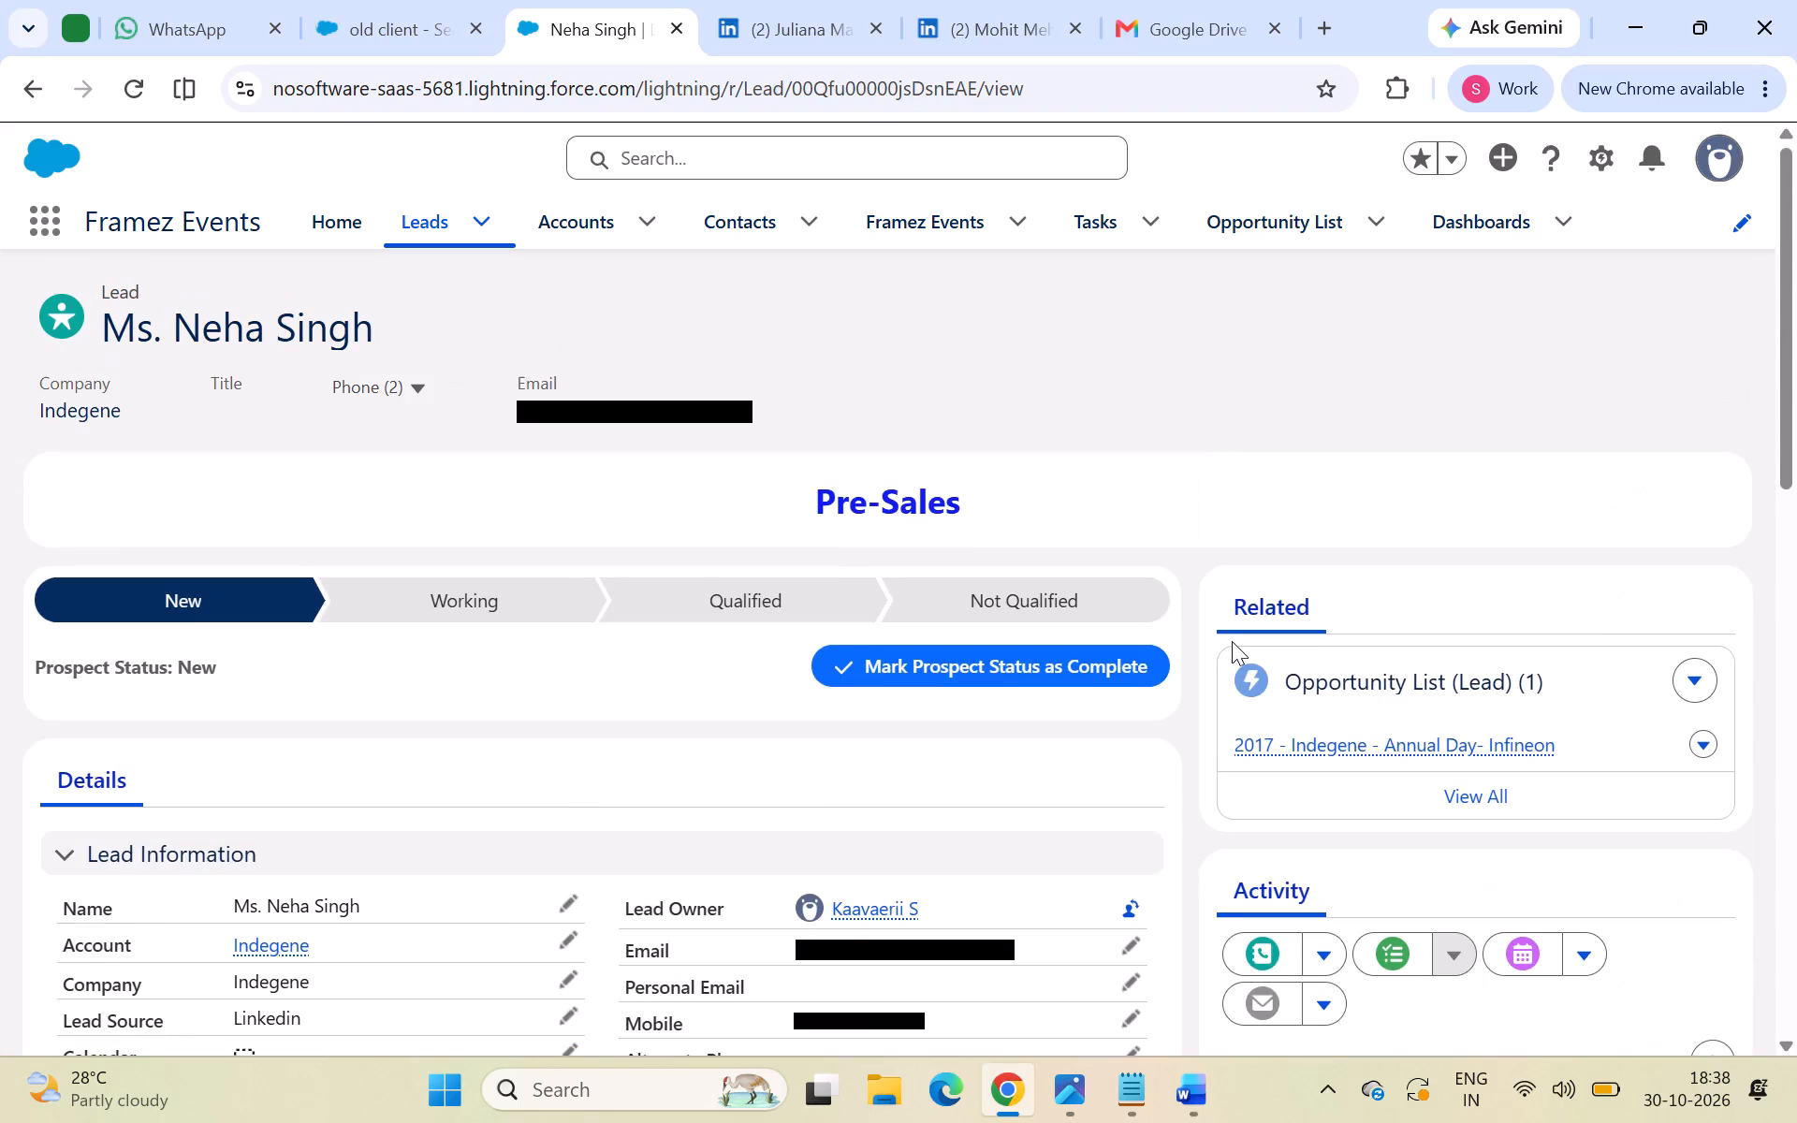
scroll(1234, 638, down, 5)
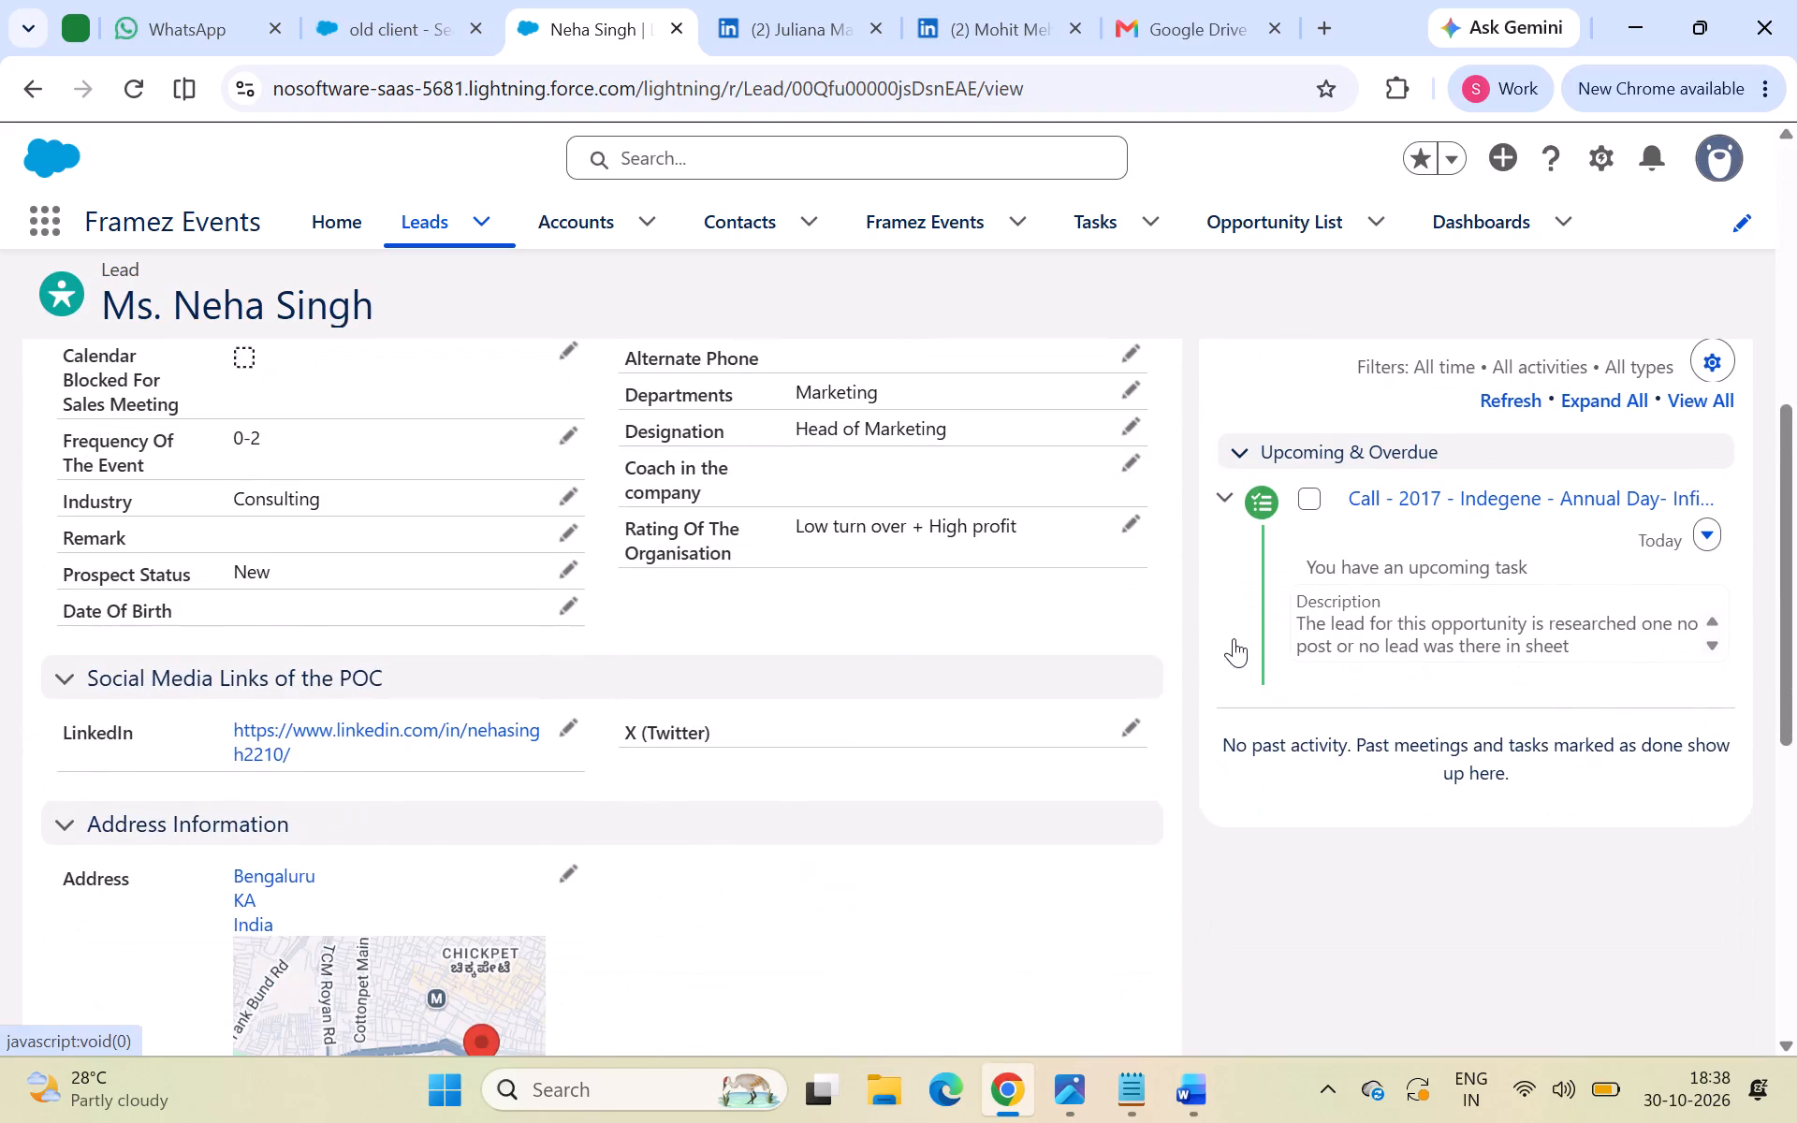
Open the Indegene lead's LinkedIn profile from its social media links and return to the lead record.
click(460, 733)
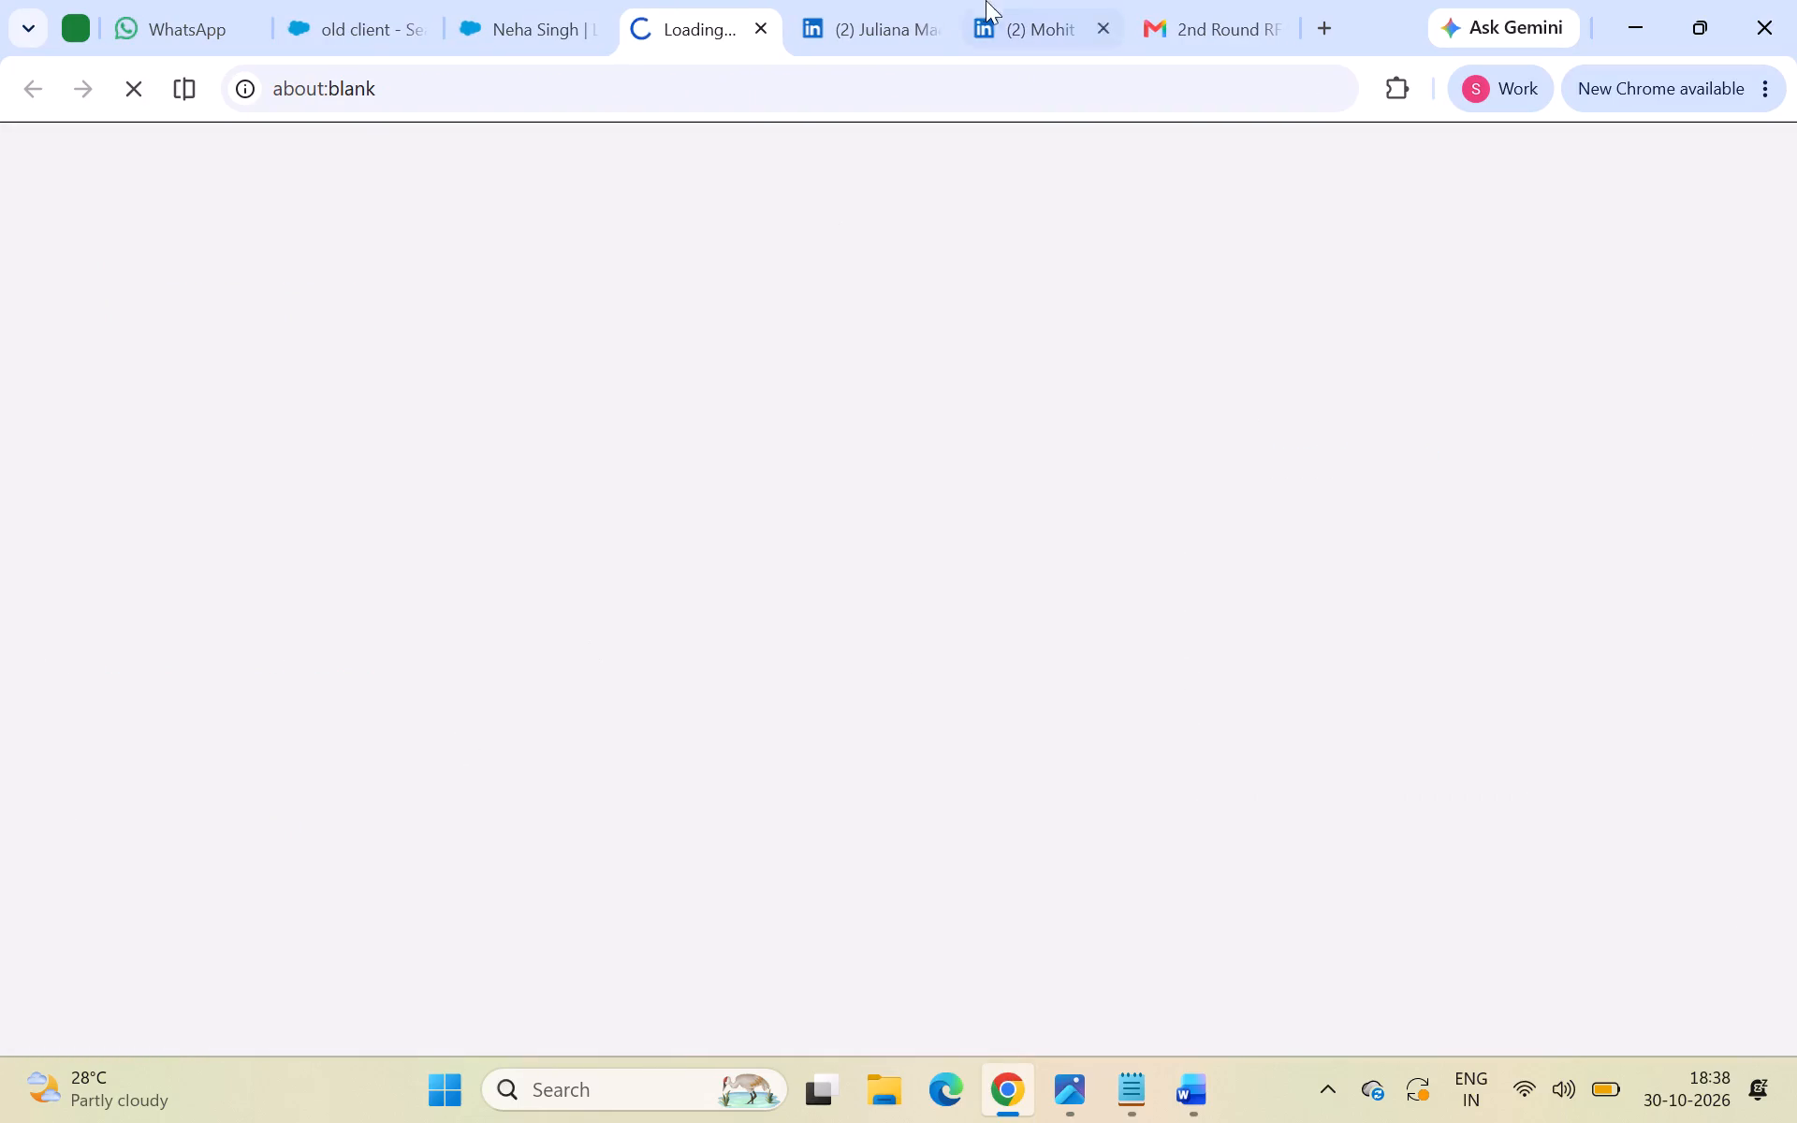
click(568, 7)
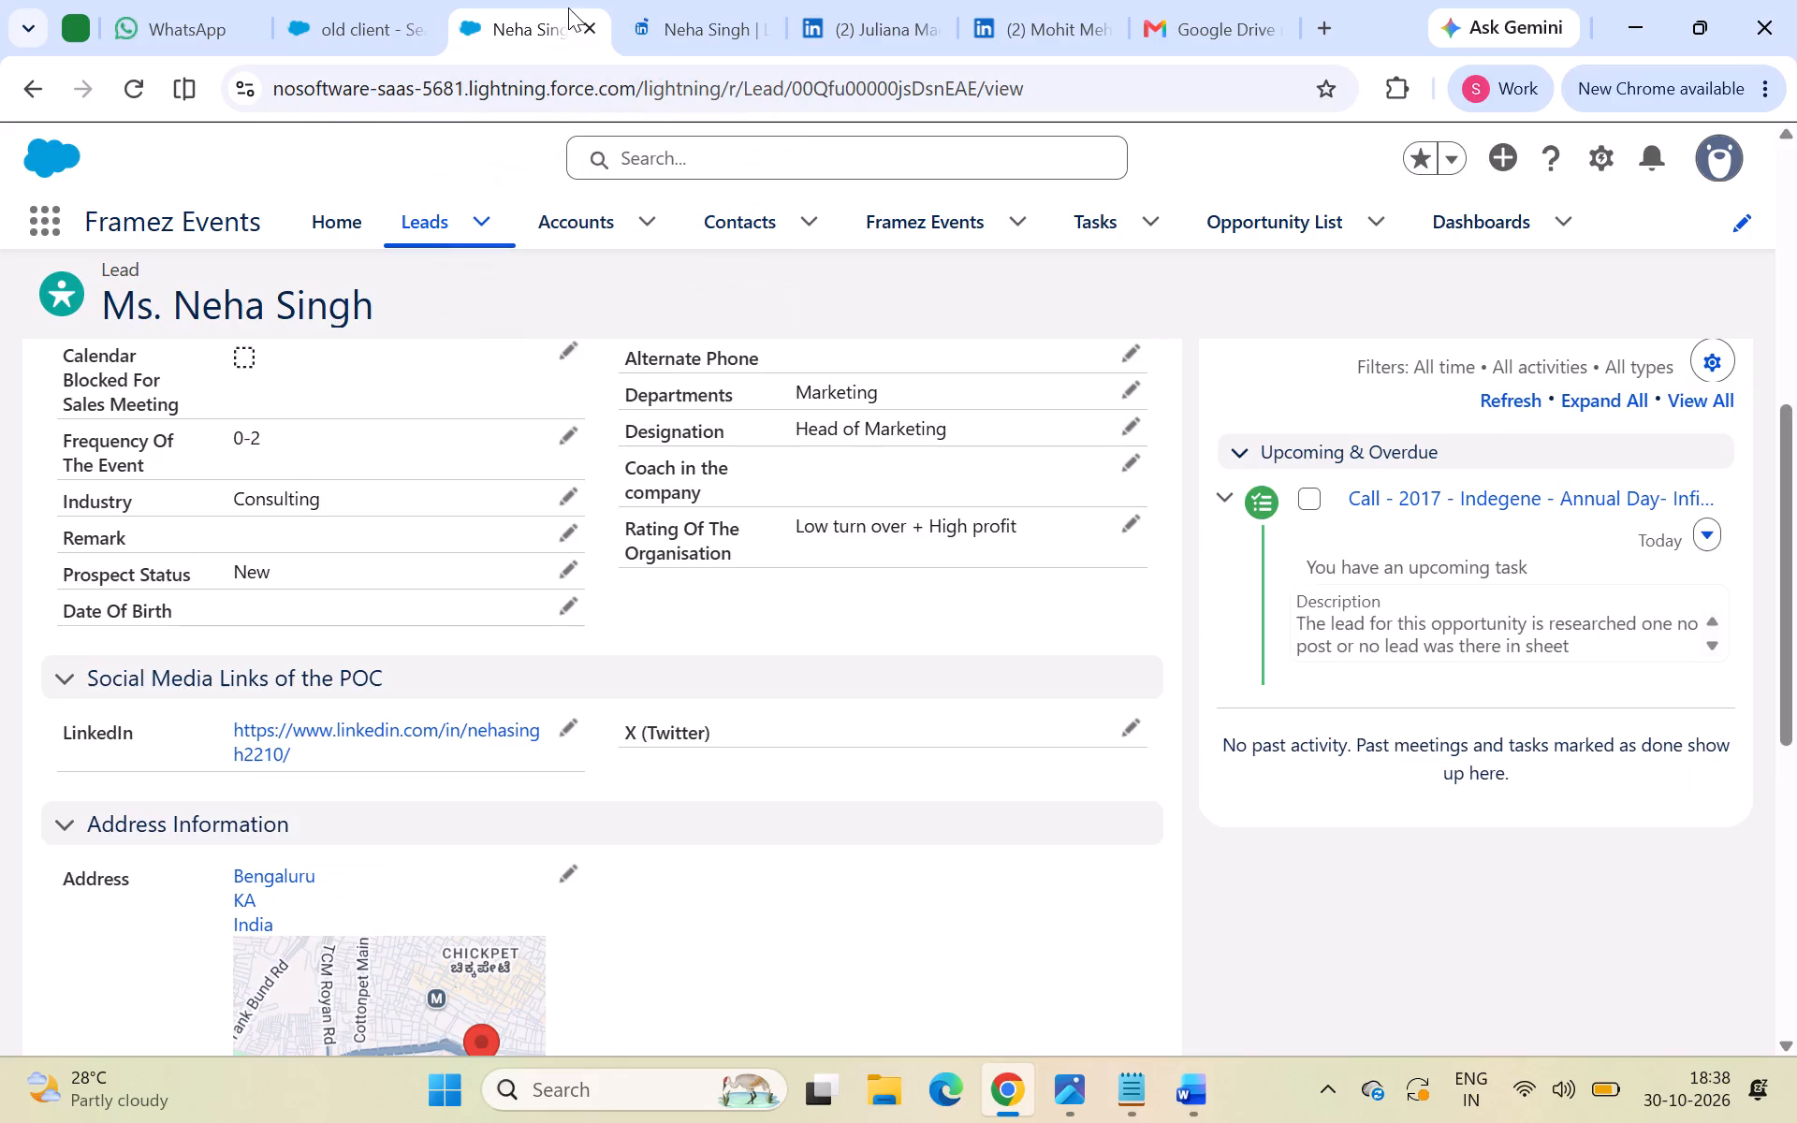
Review the Indegene lead's contact details, department, designation and organisation rating, along with the upcoming call task's description.
scroll(959, 676, up, 3)
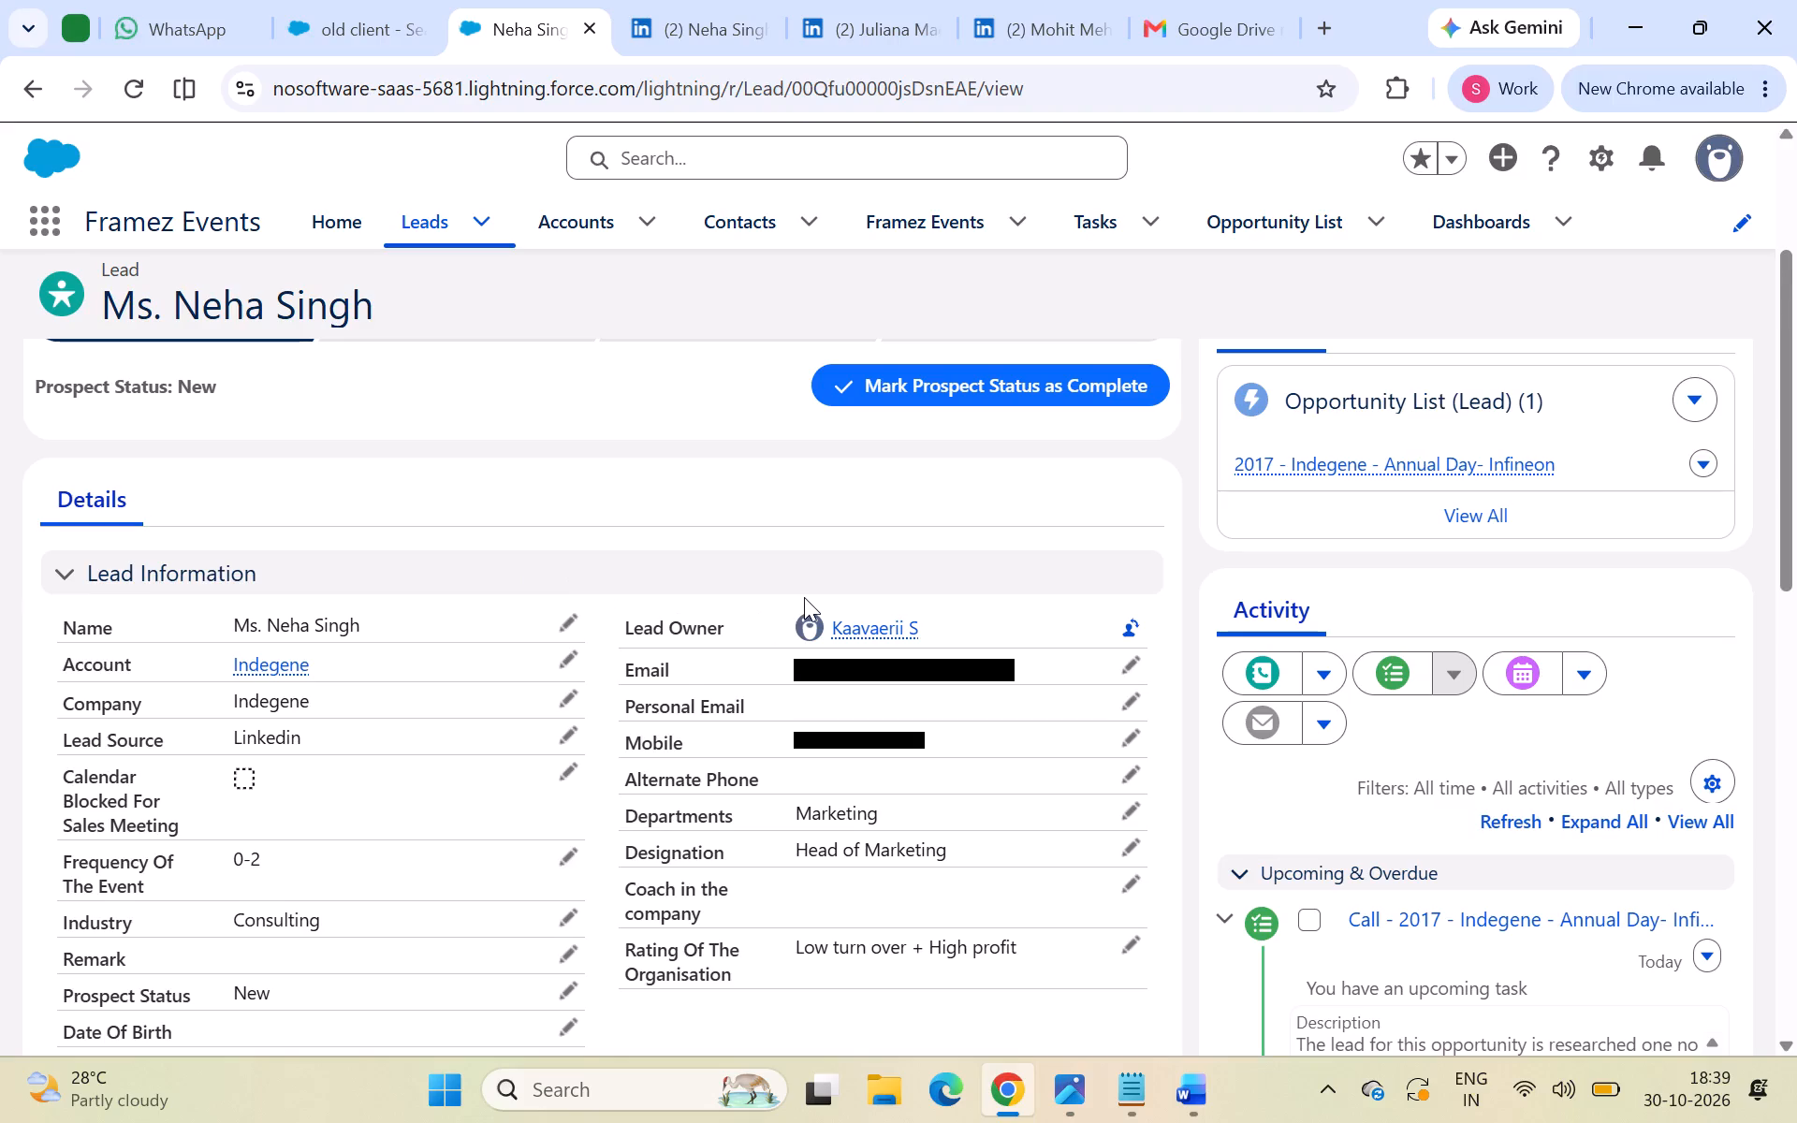
scroll(804, 597, up, 3)
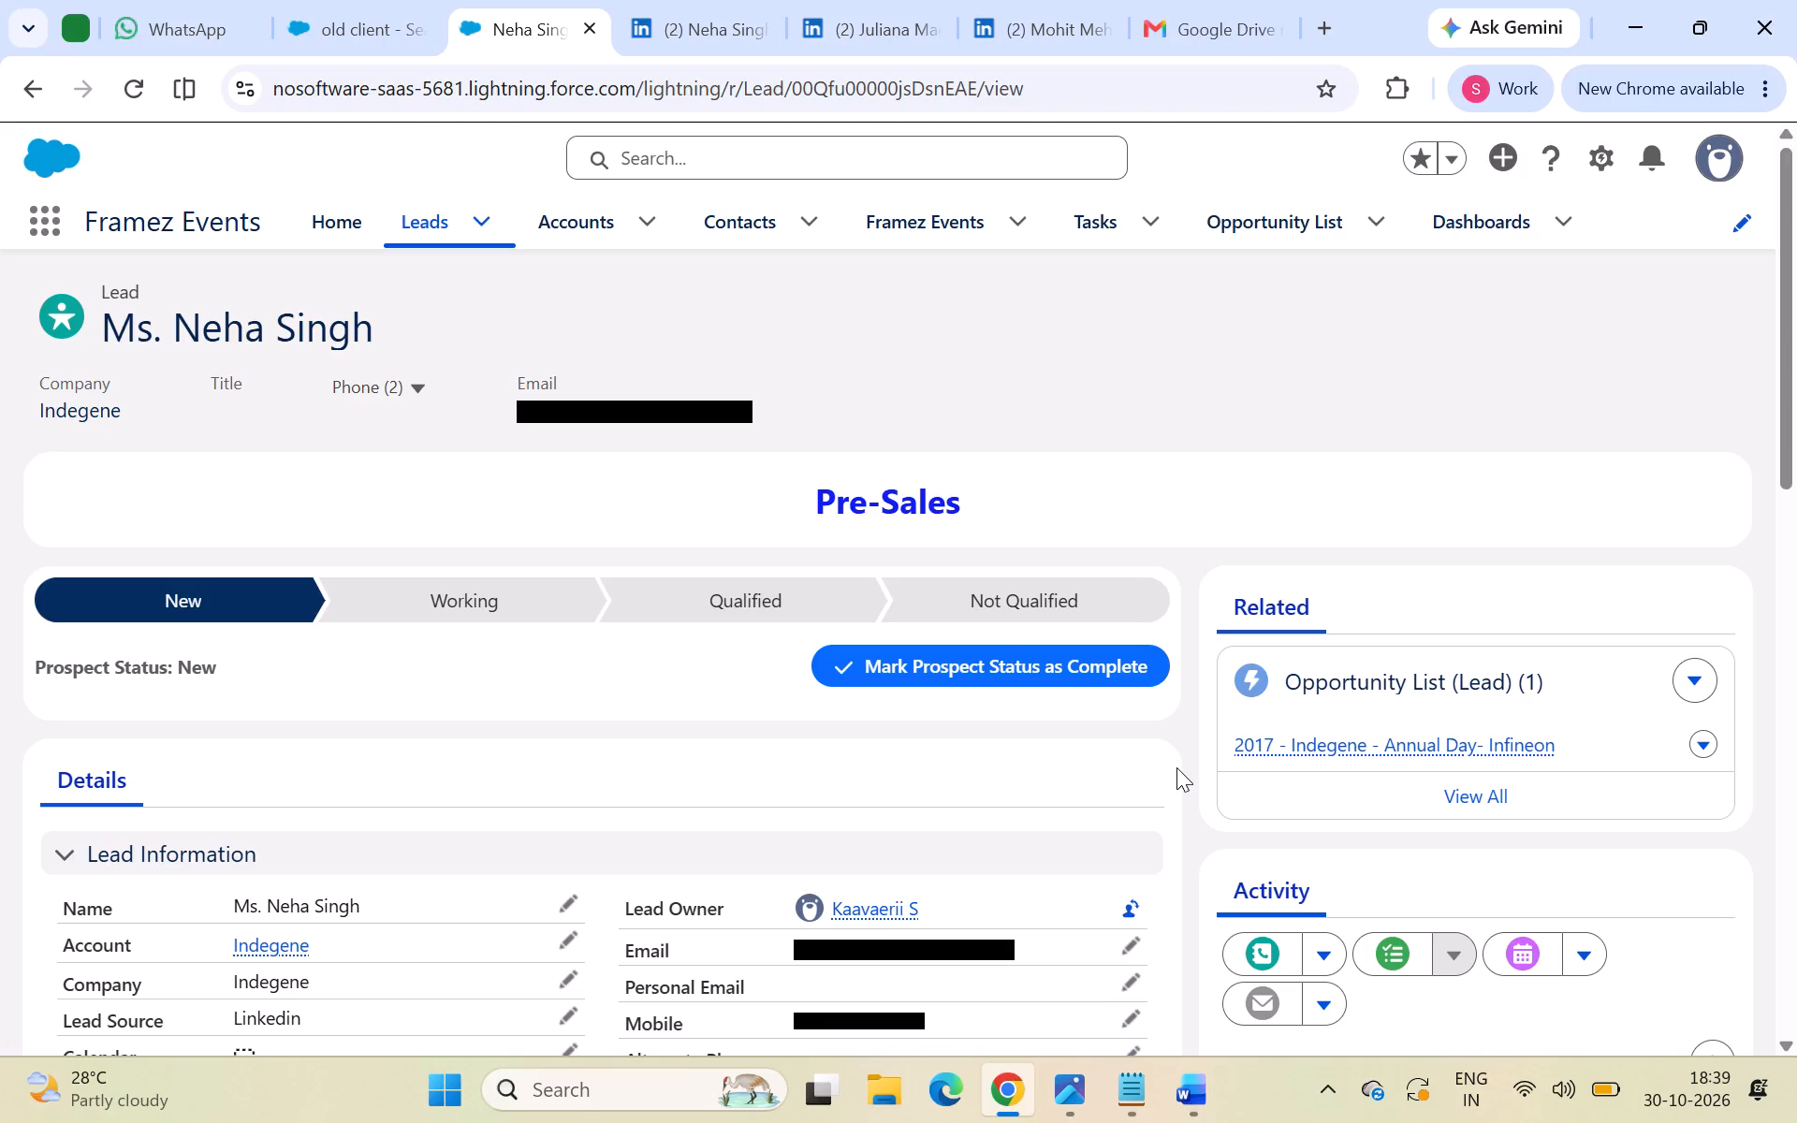
scroll(1176, 767, down, 4)
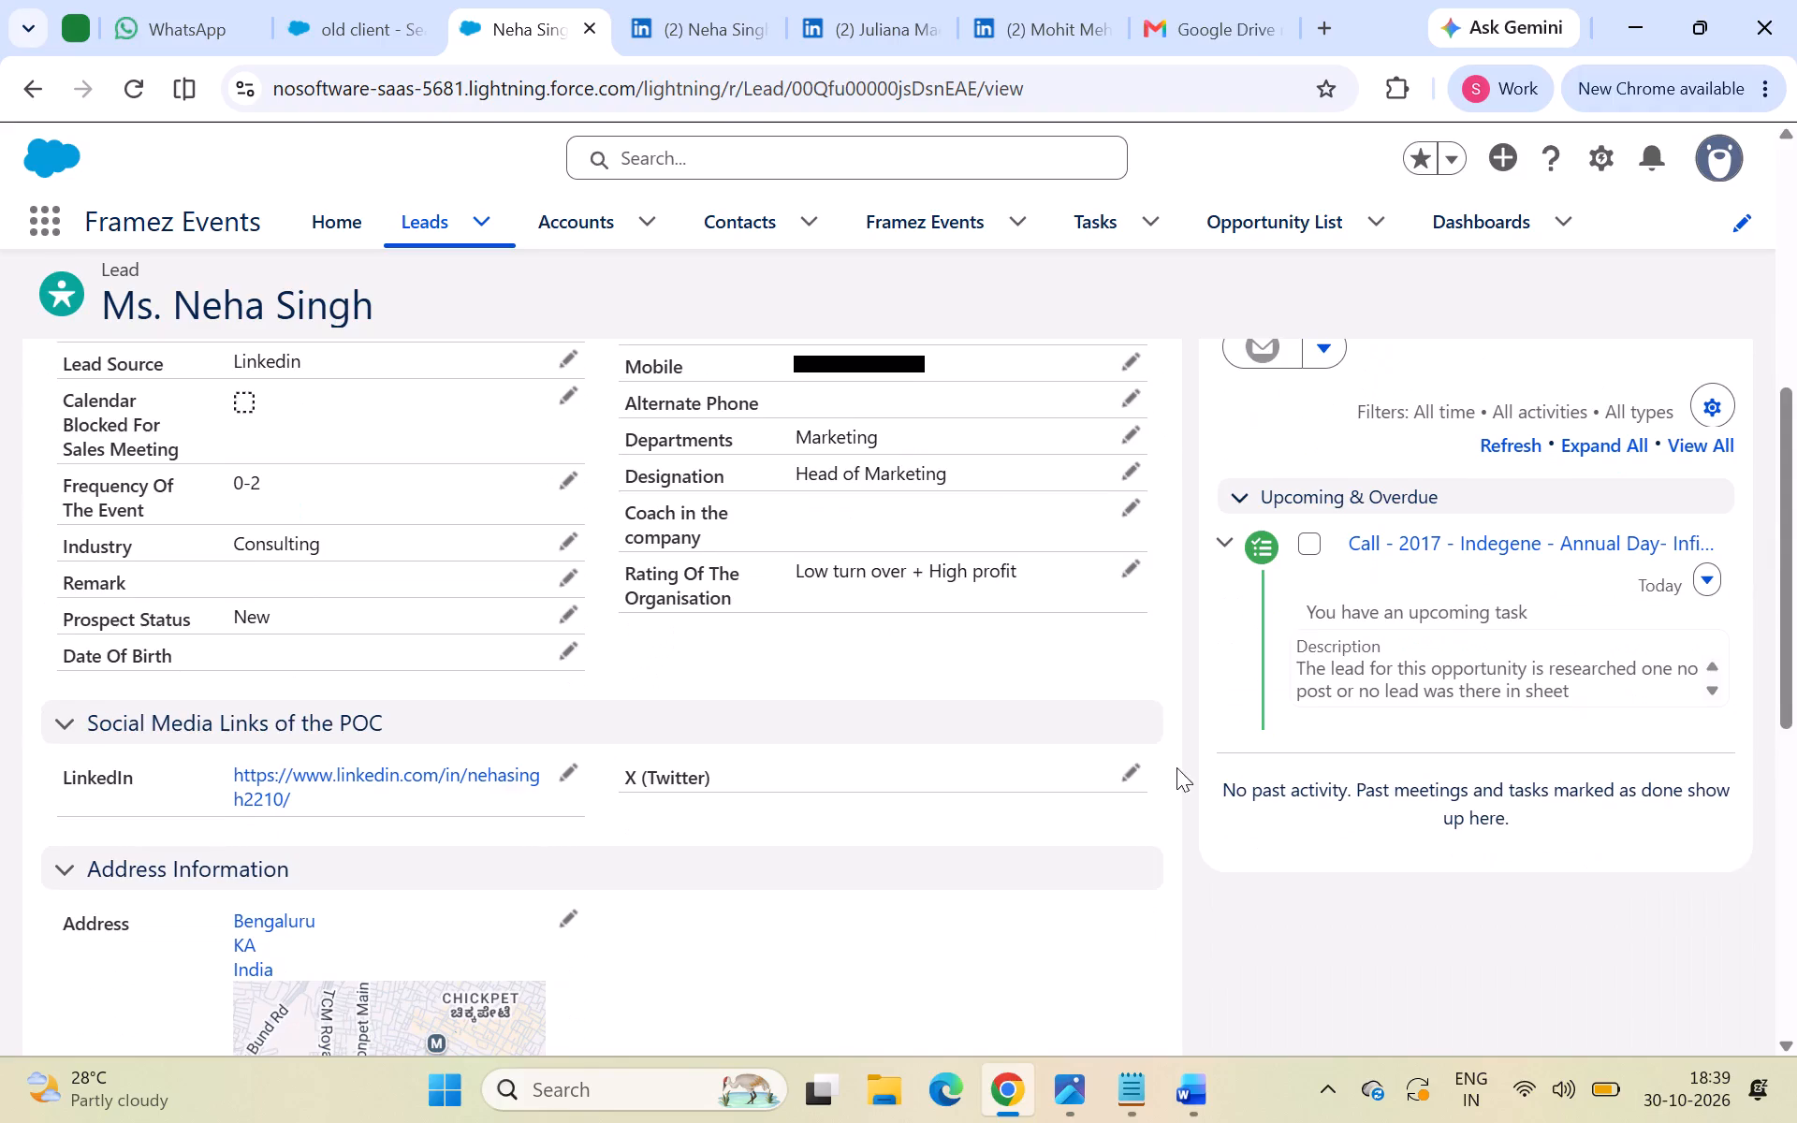
scroll(902, 873, up, 2)
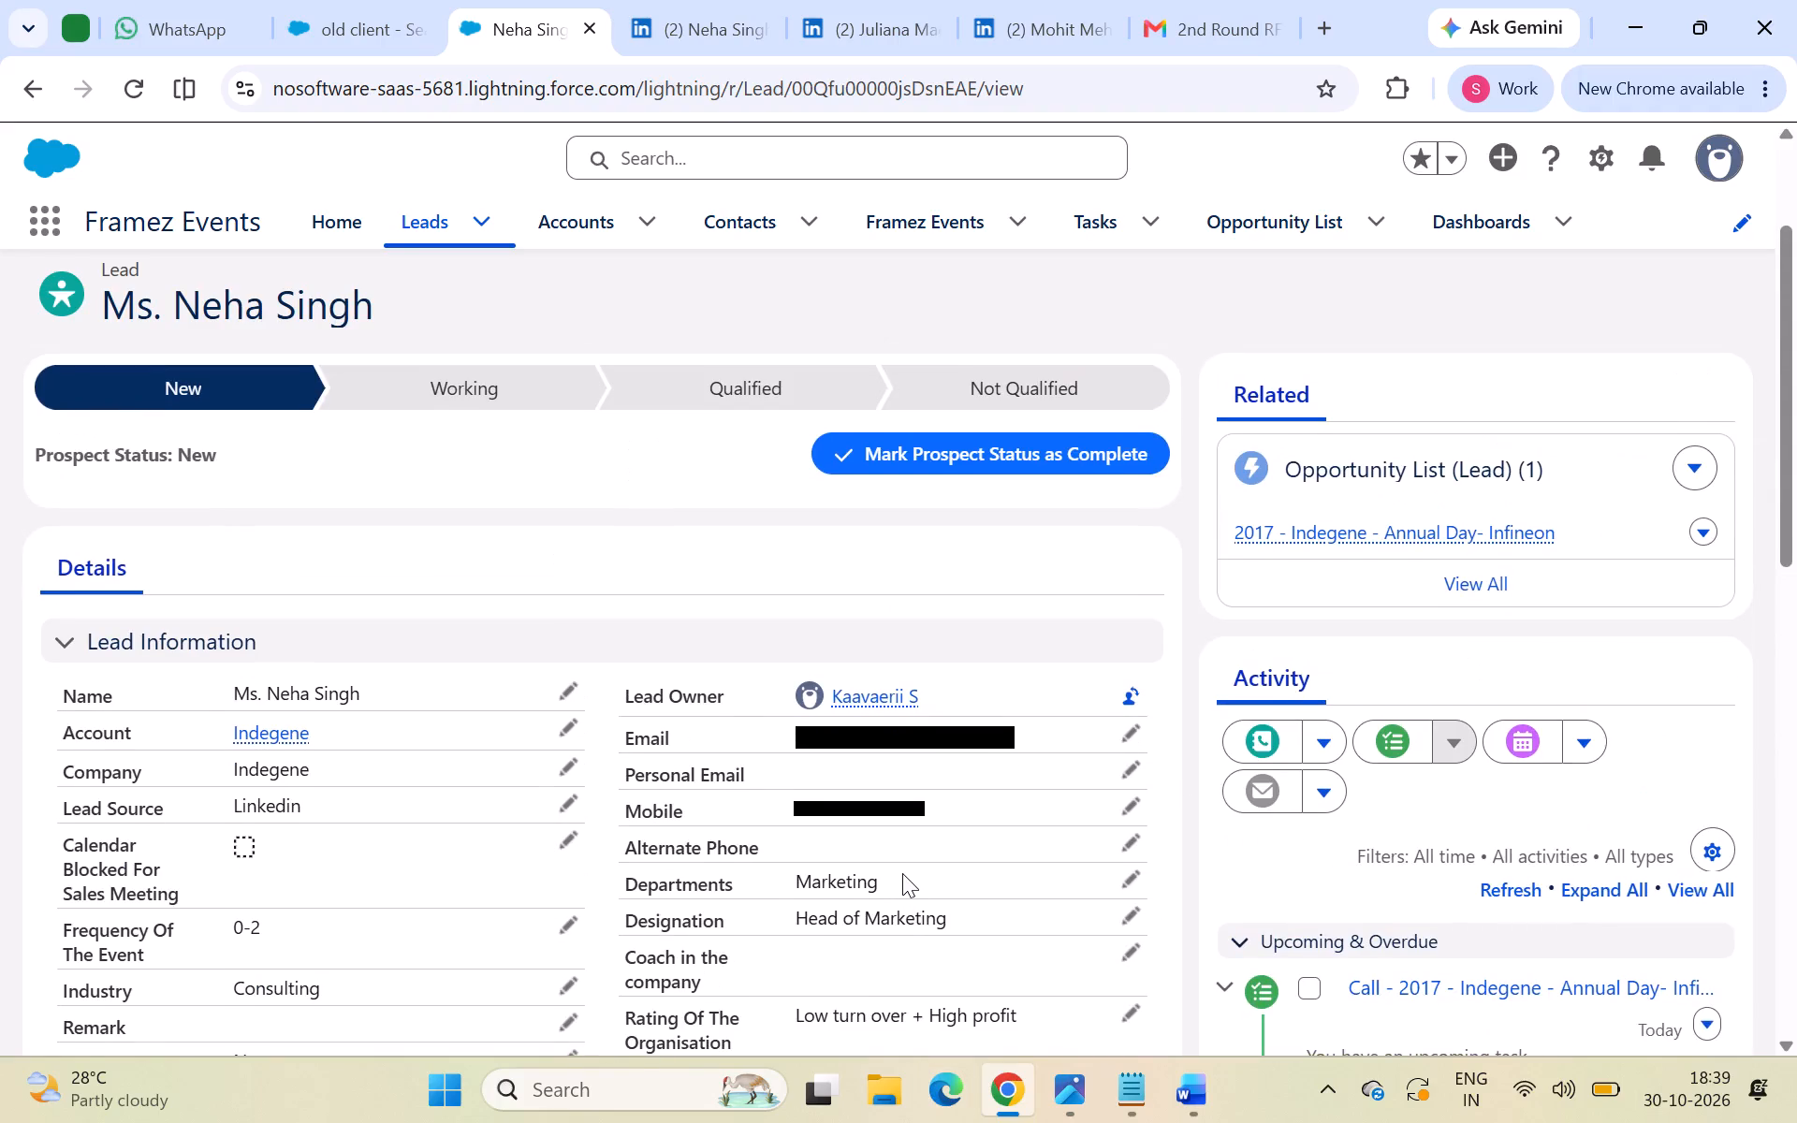
scroll(902, 873, down, 1)
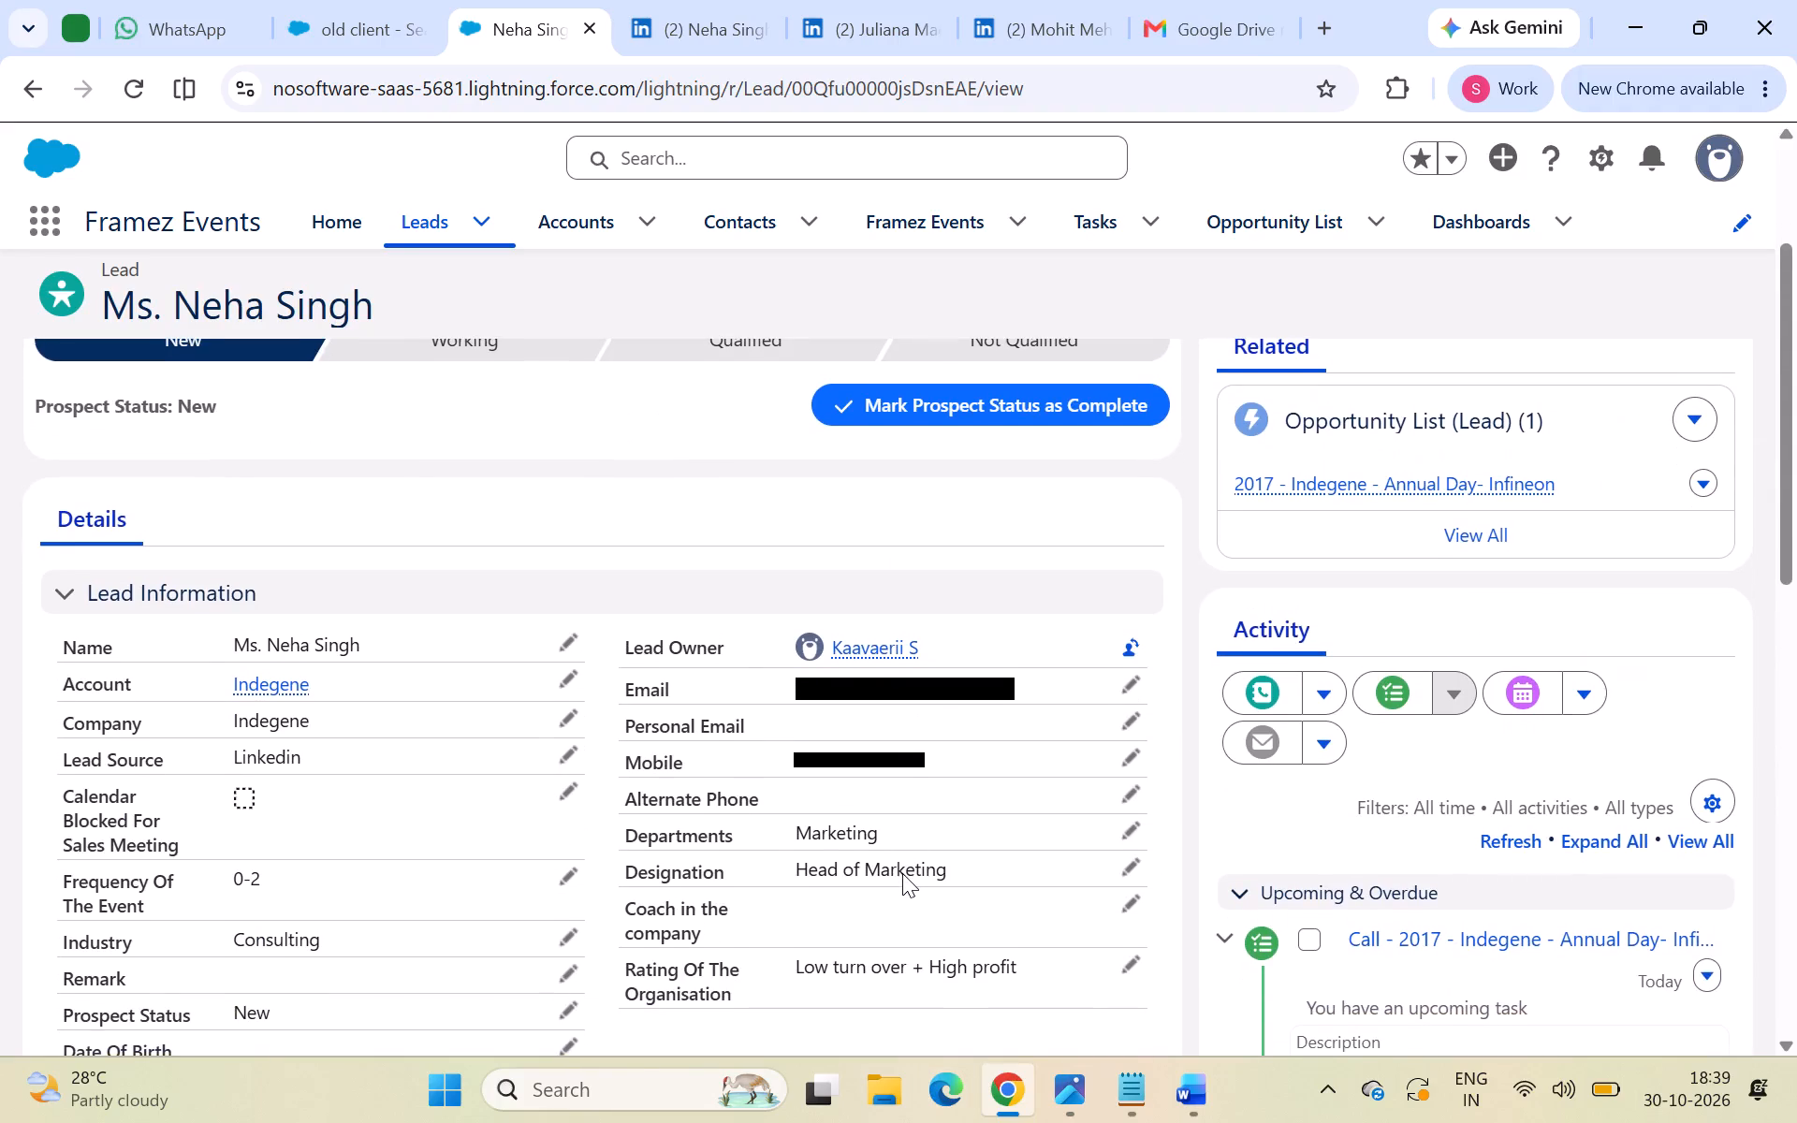
scroll(902, 873, down, 3)
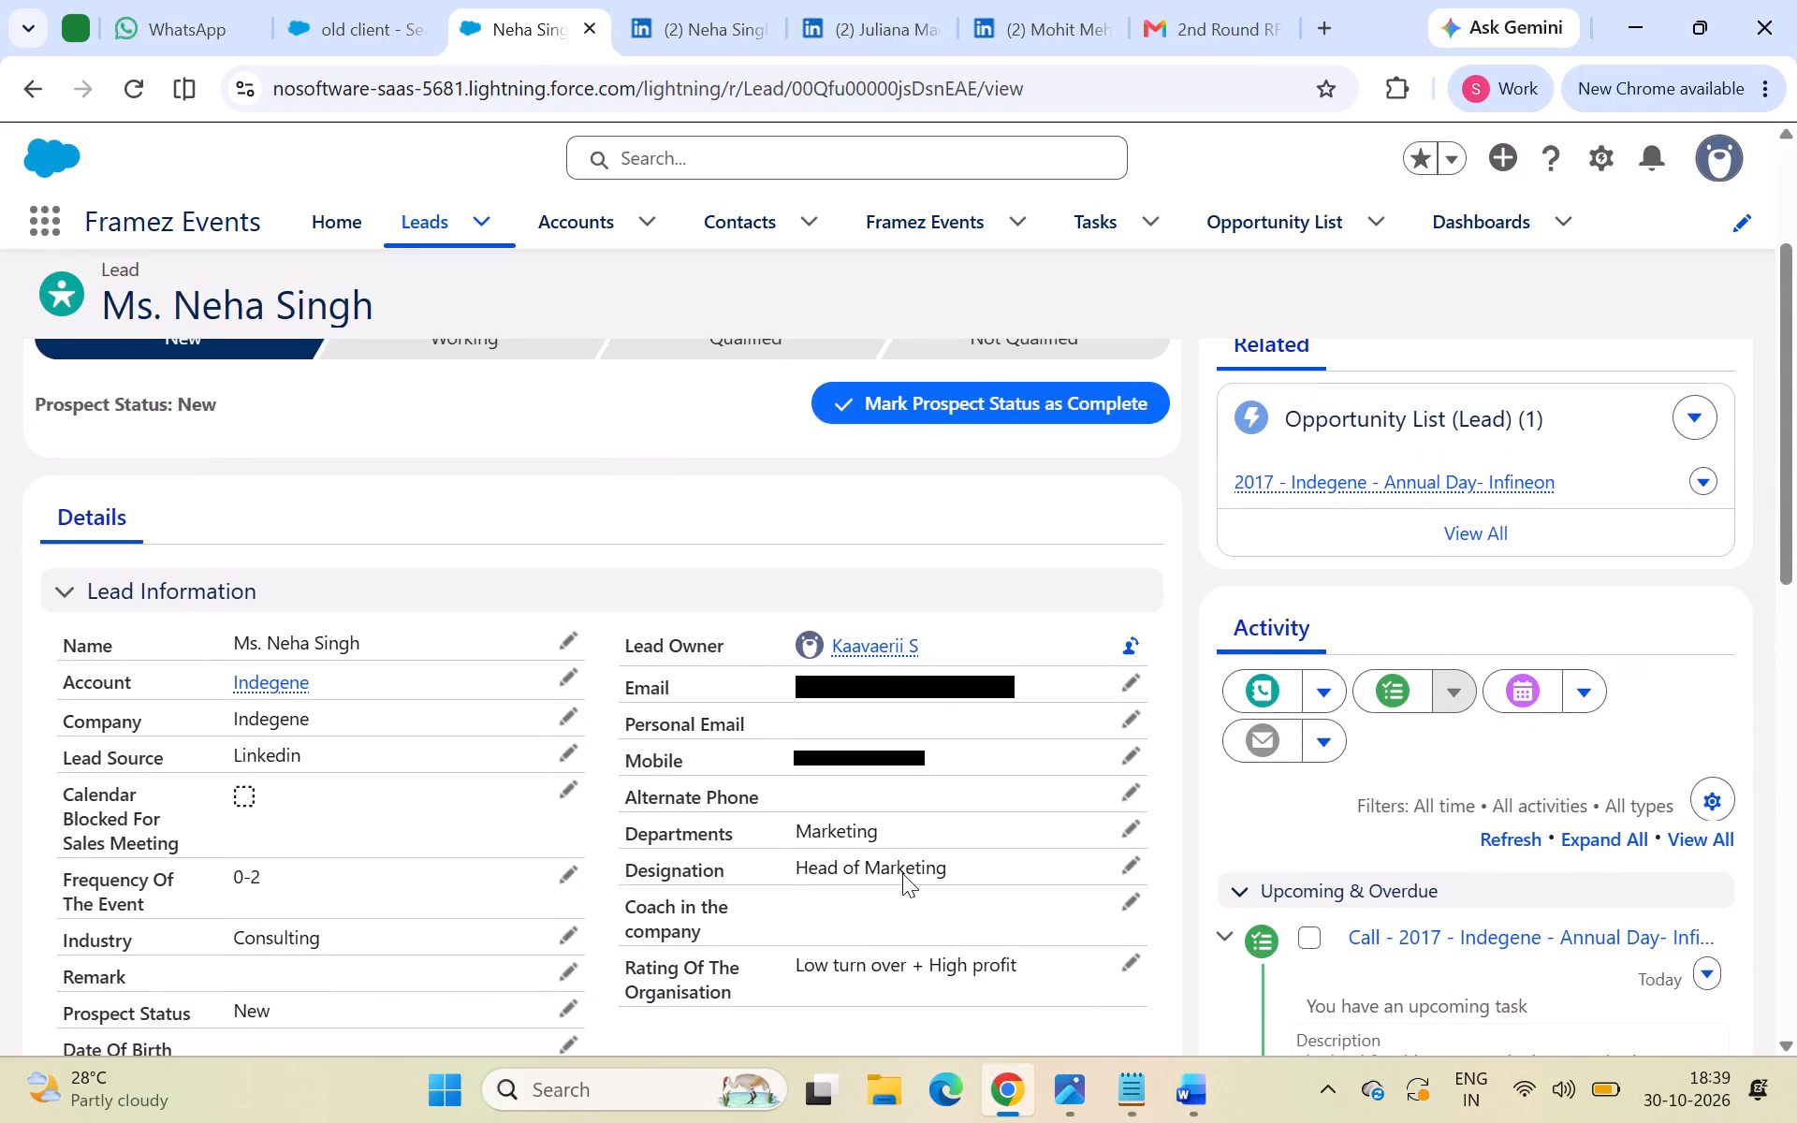
scroll(902, 873, down, 2)
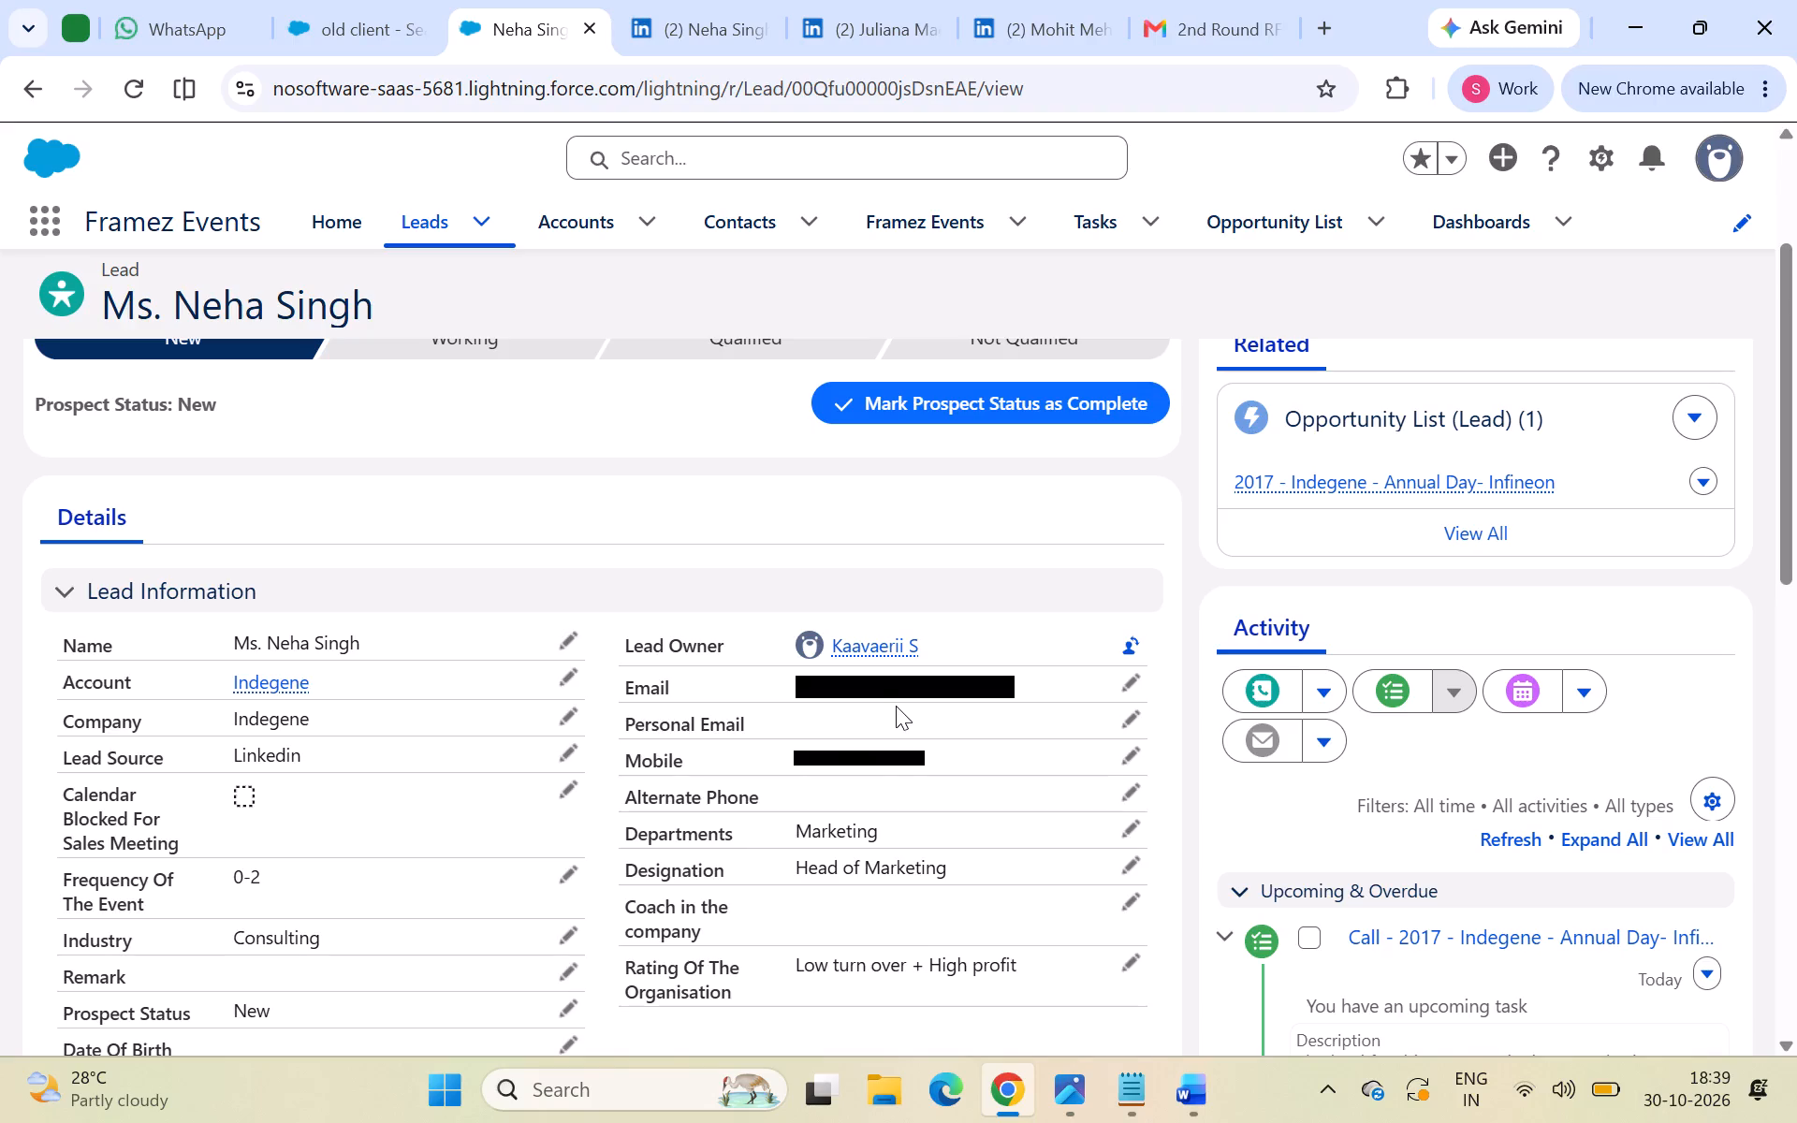
Log a call on the Indegene lead with the comment "she was hopping for a meeting, she asked to share credentails".
click(1265, 678)
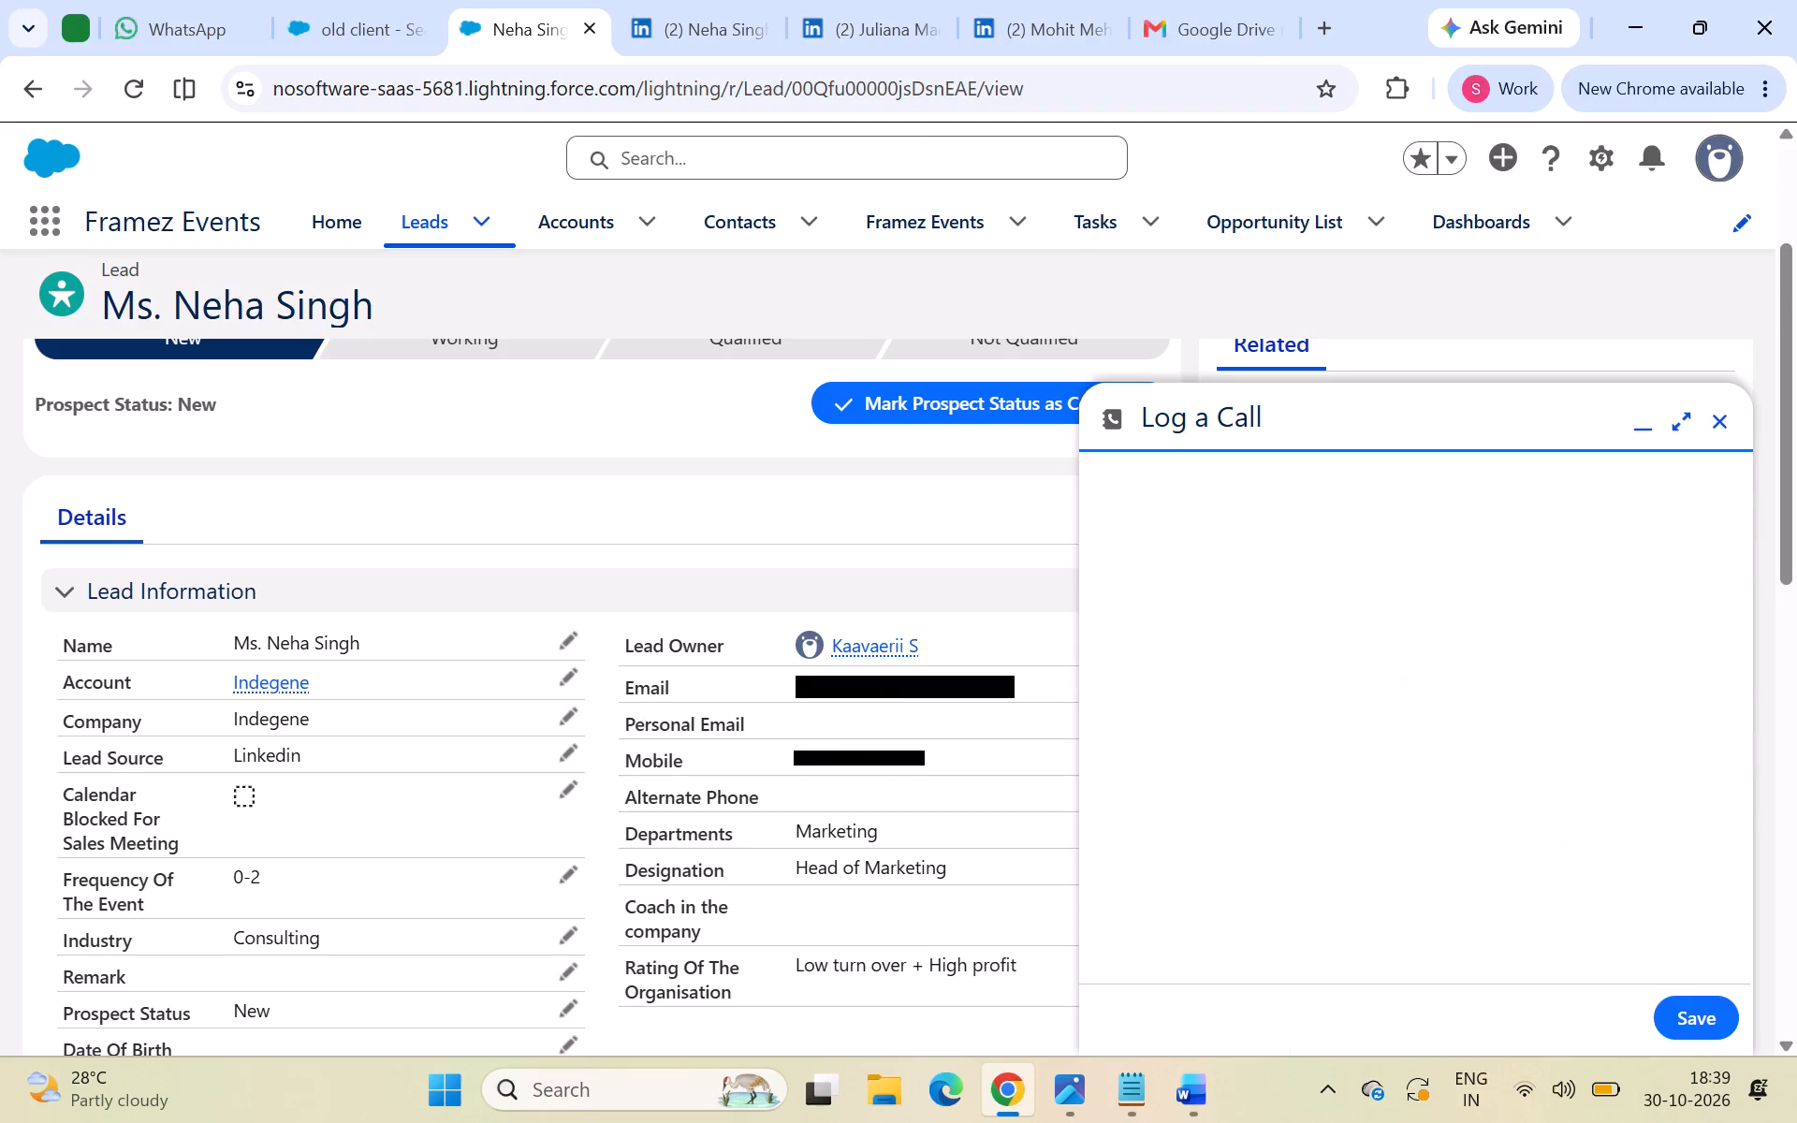
click(1250, 687)
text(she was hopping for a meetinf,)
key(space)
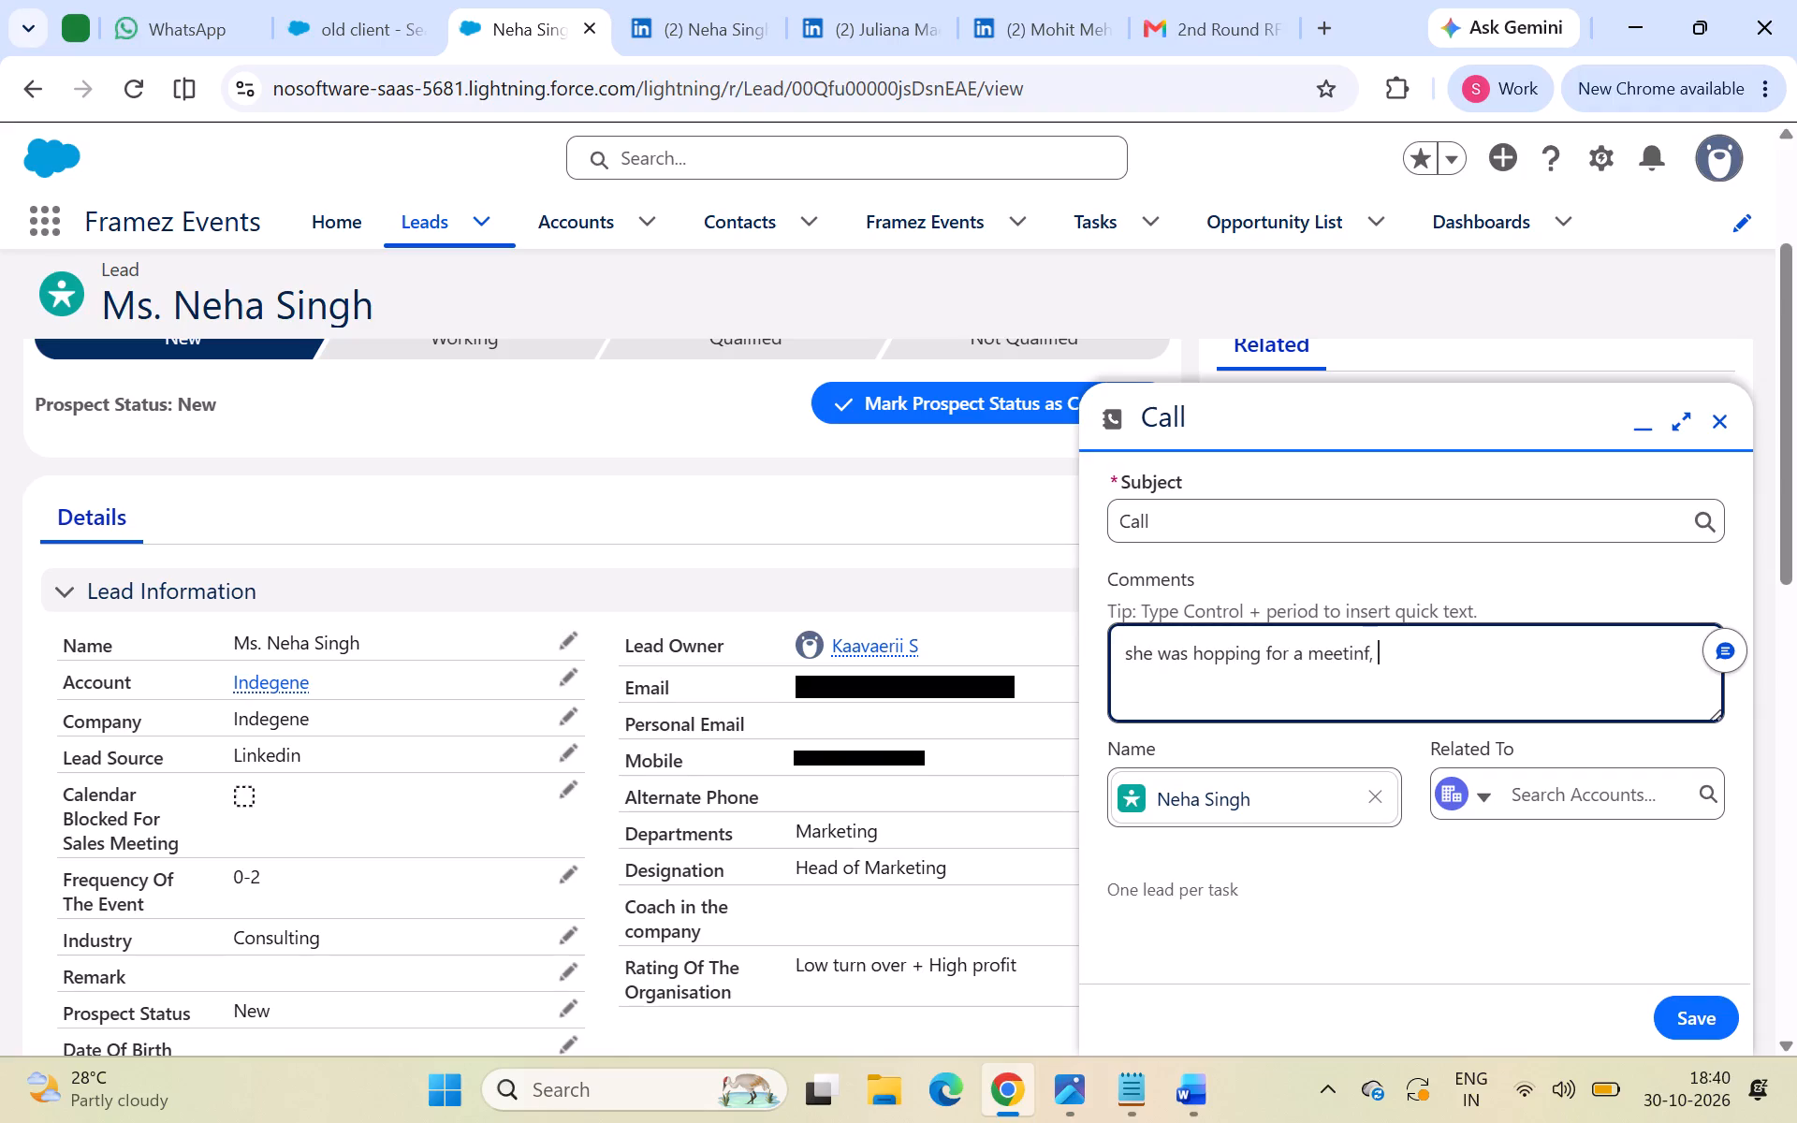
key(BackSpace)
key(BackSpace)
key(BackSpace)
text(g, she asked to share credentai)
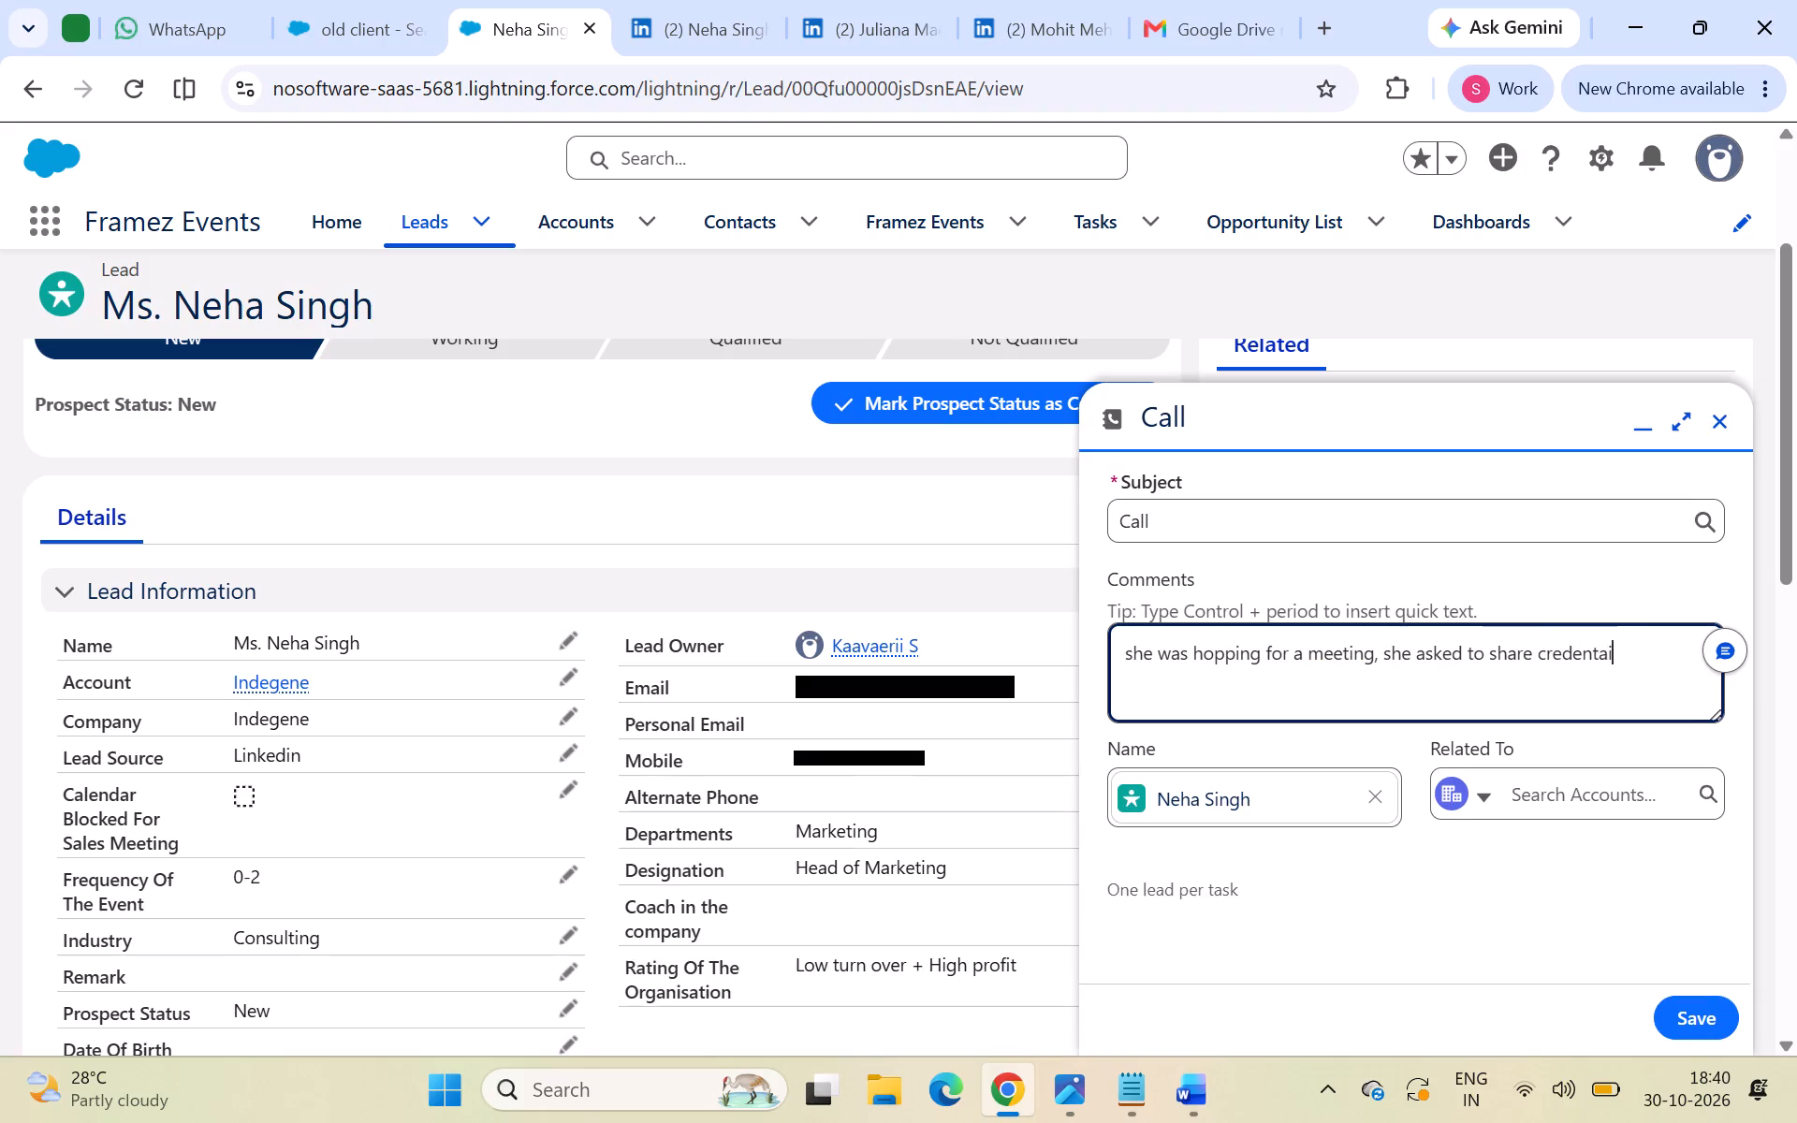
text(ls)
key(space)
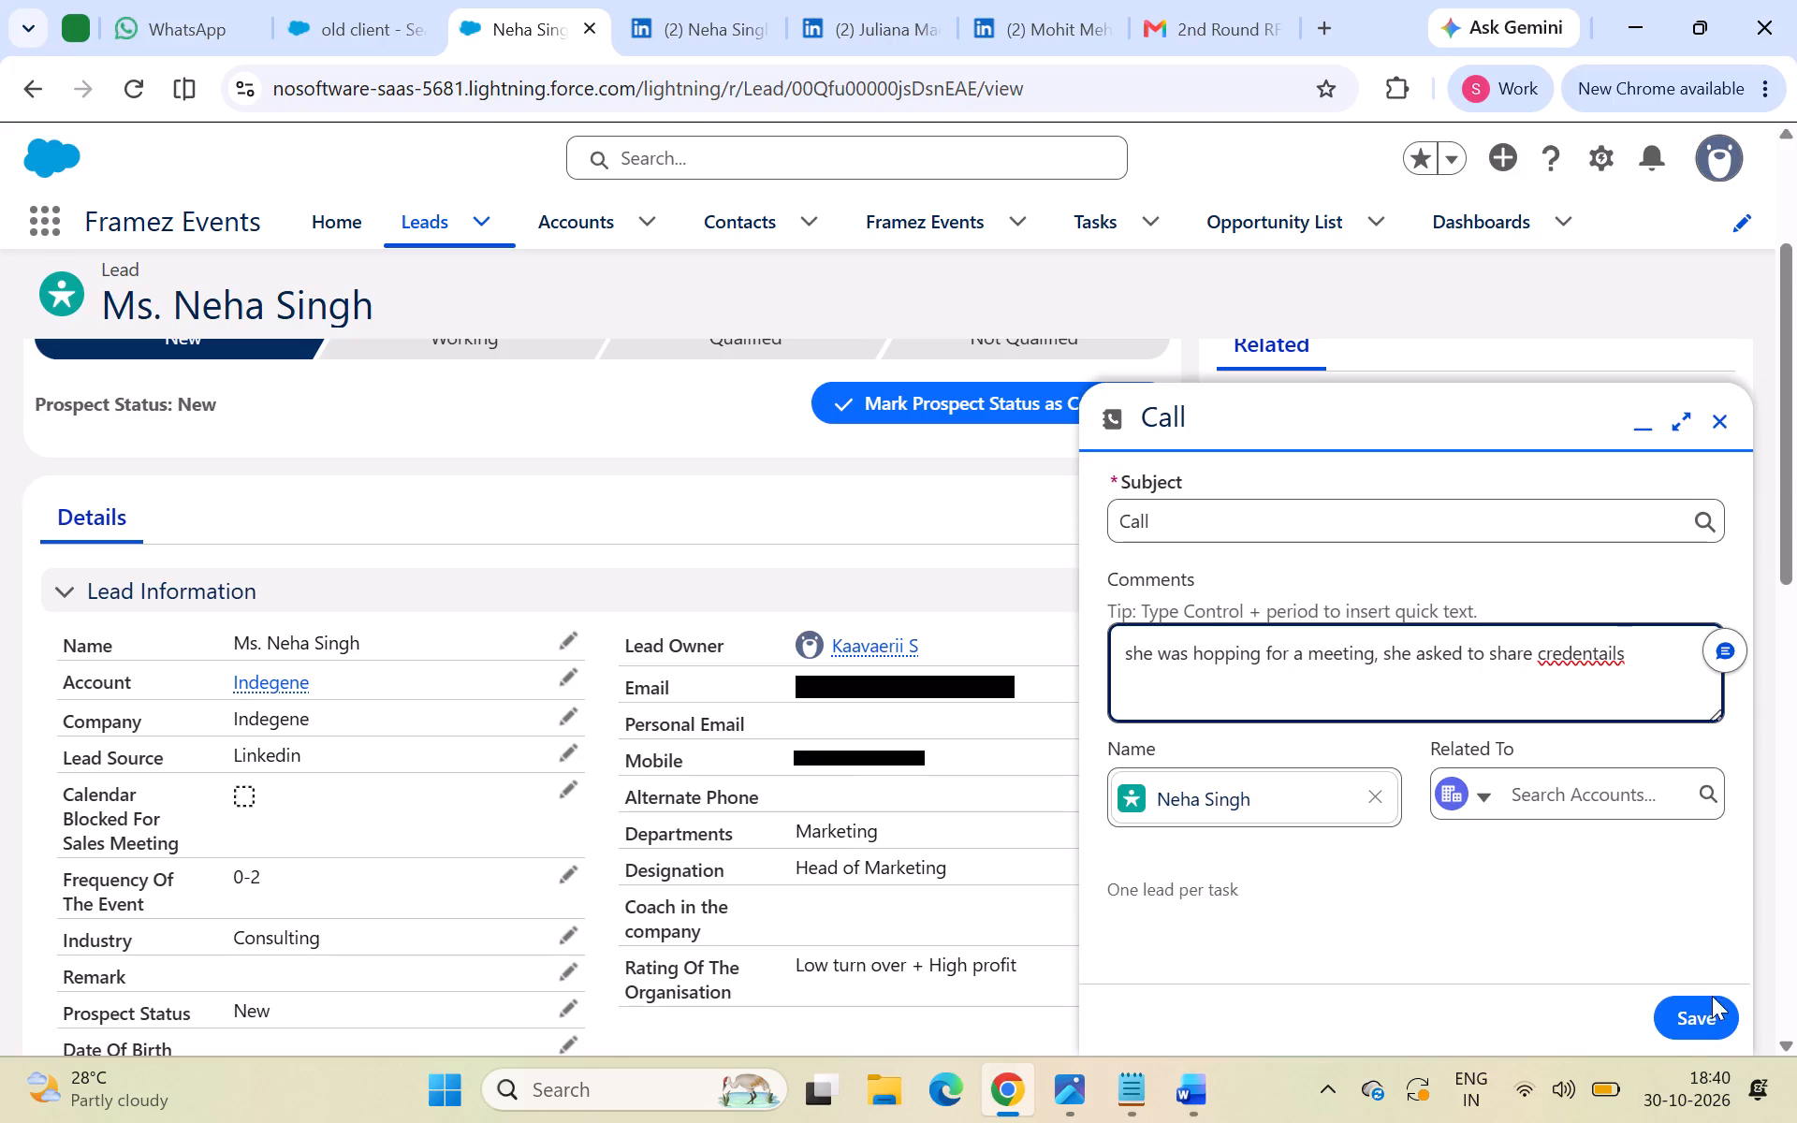
click(1701, 1020)
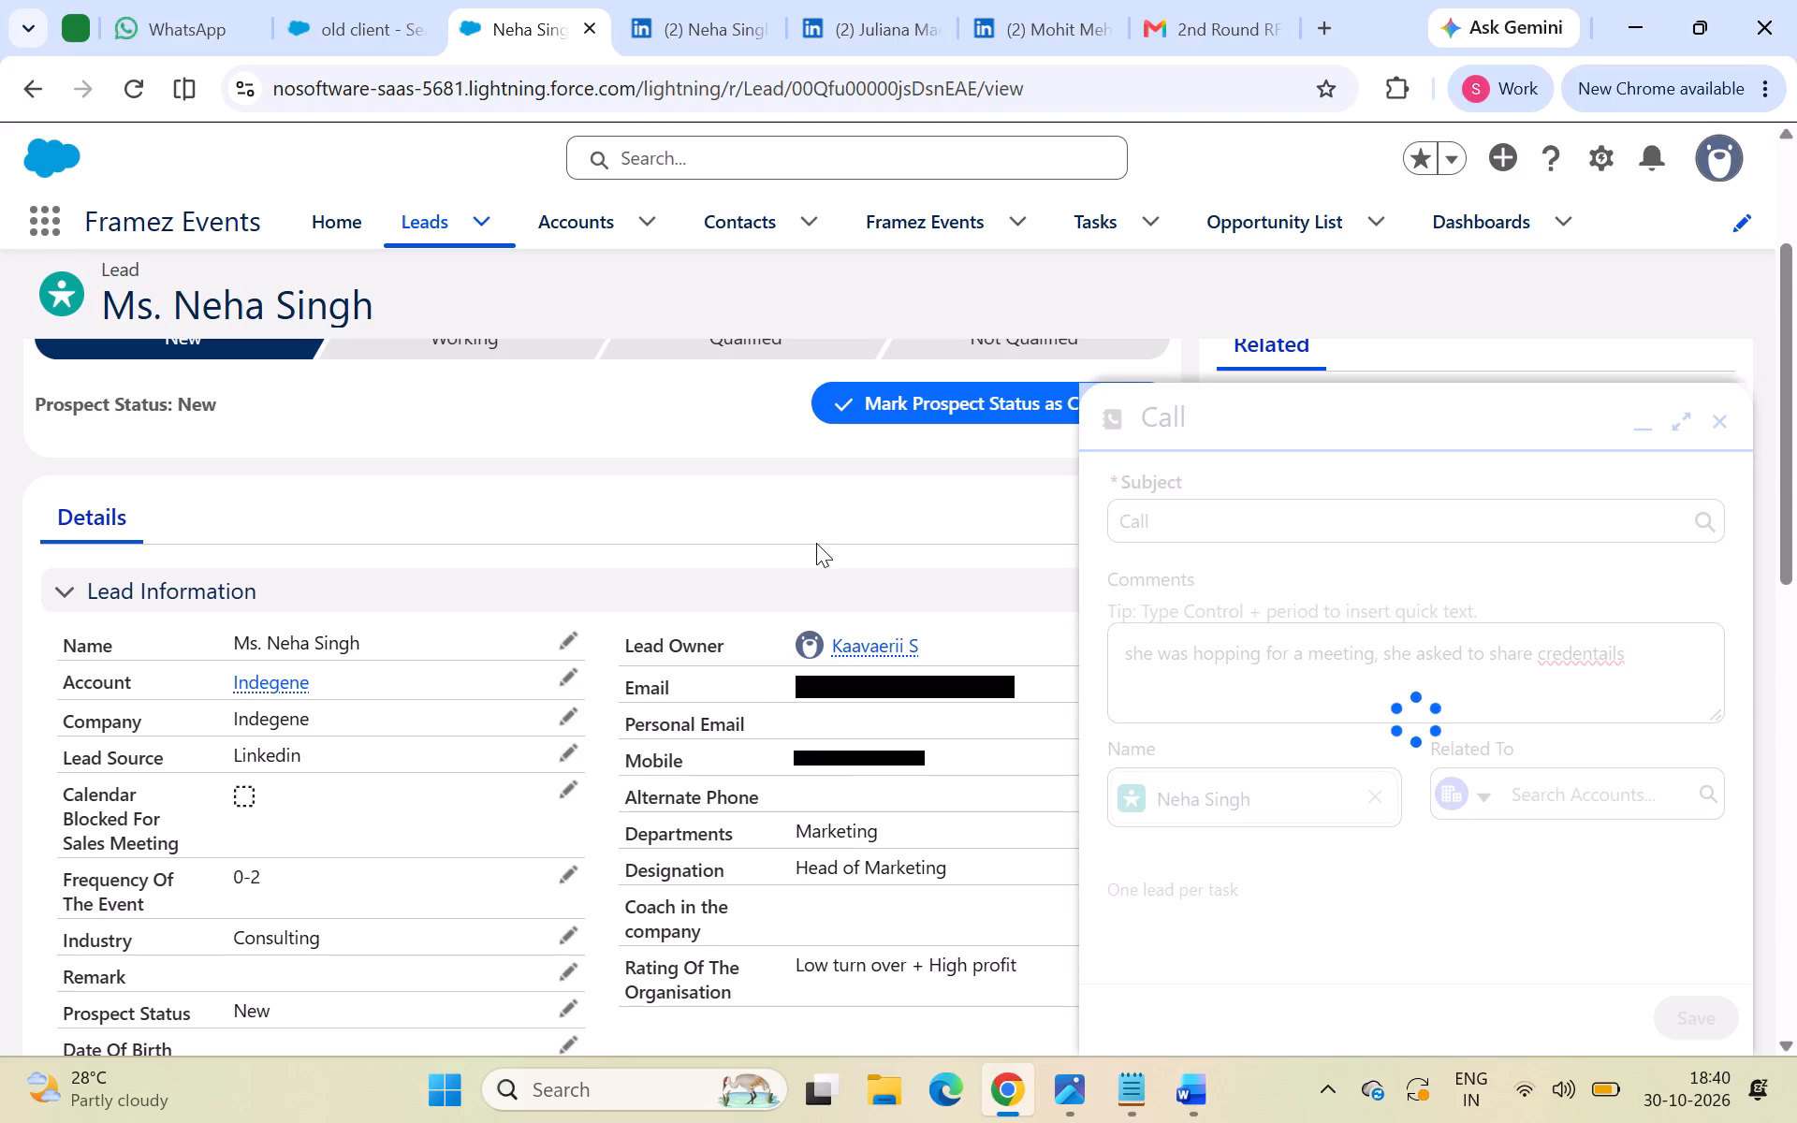
click(831, 511)
Create a new task on the Indegene lead with the subject "Follow up Call", assigned to yourself, and save it.
scroll(1413, 763, down, 2)
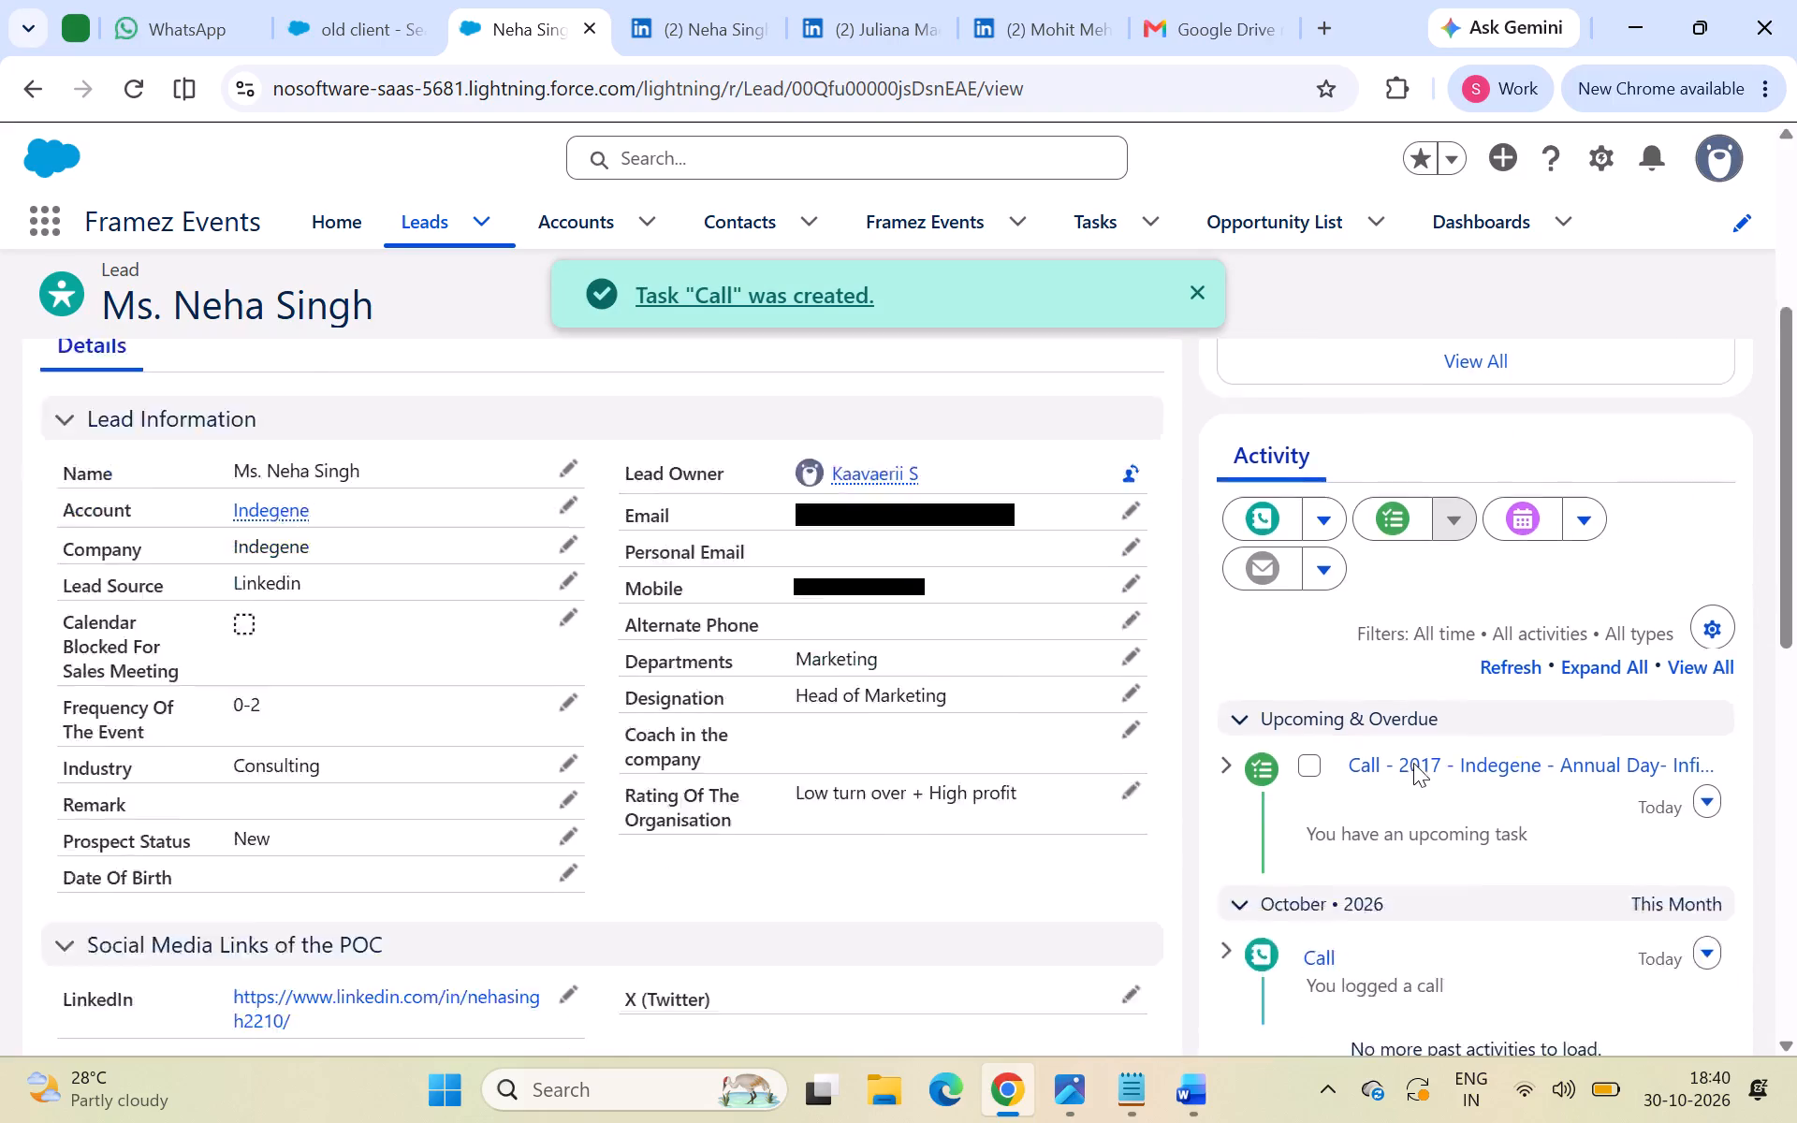
scroll(1420, 785, up, 3)
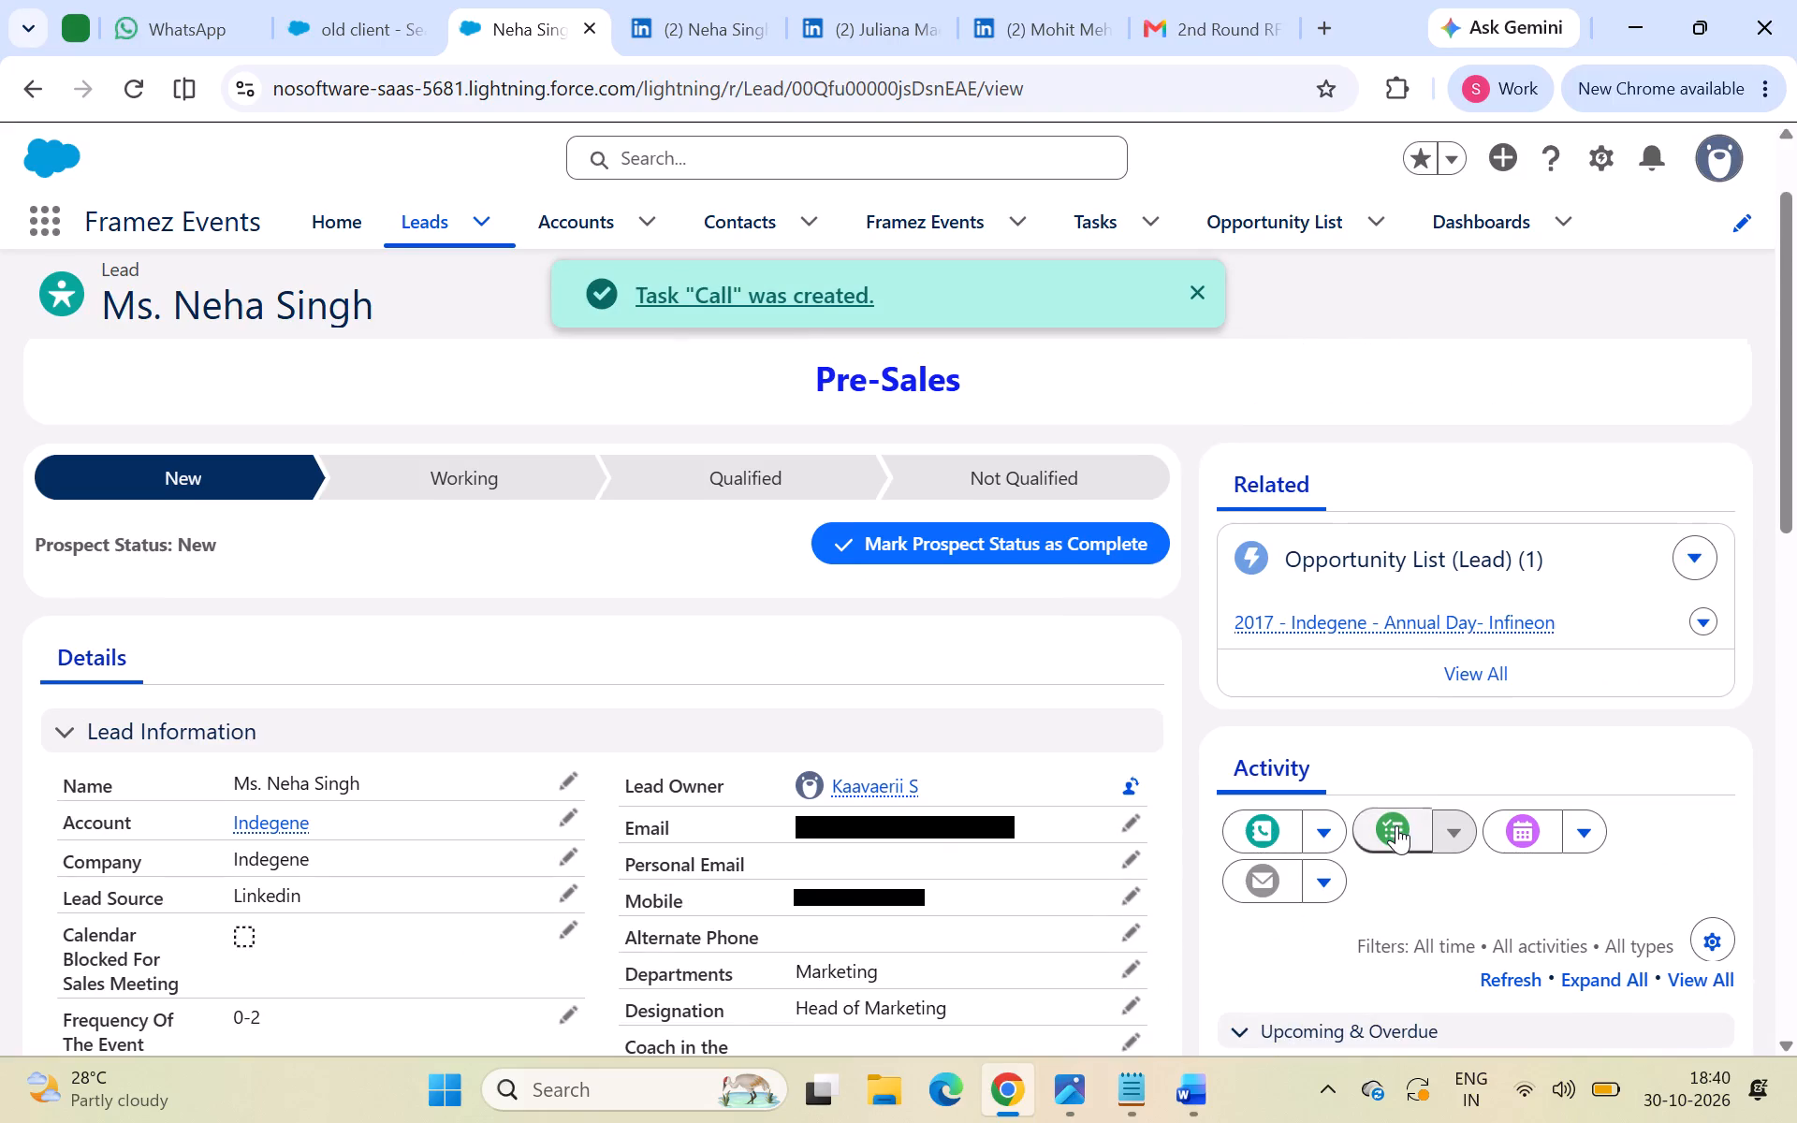
click(1396, 825)
click(1206, 514)
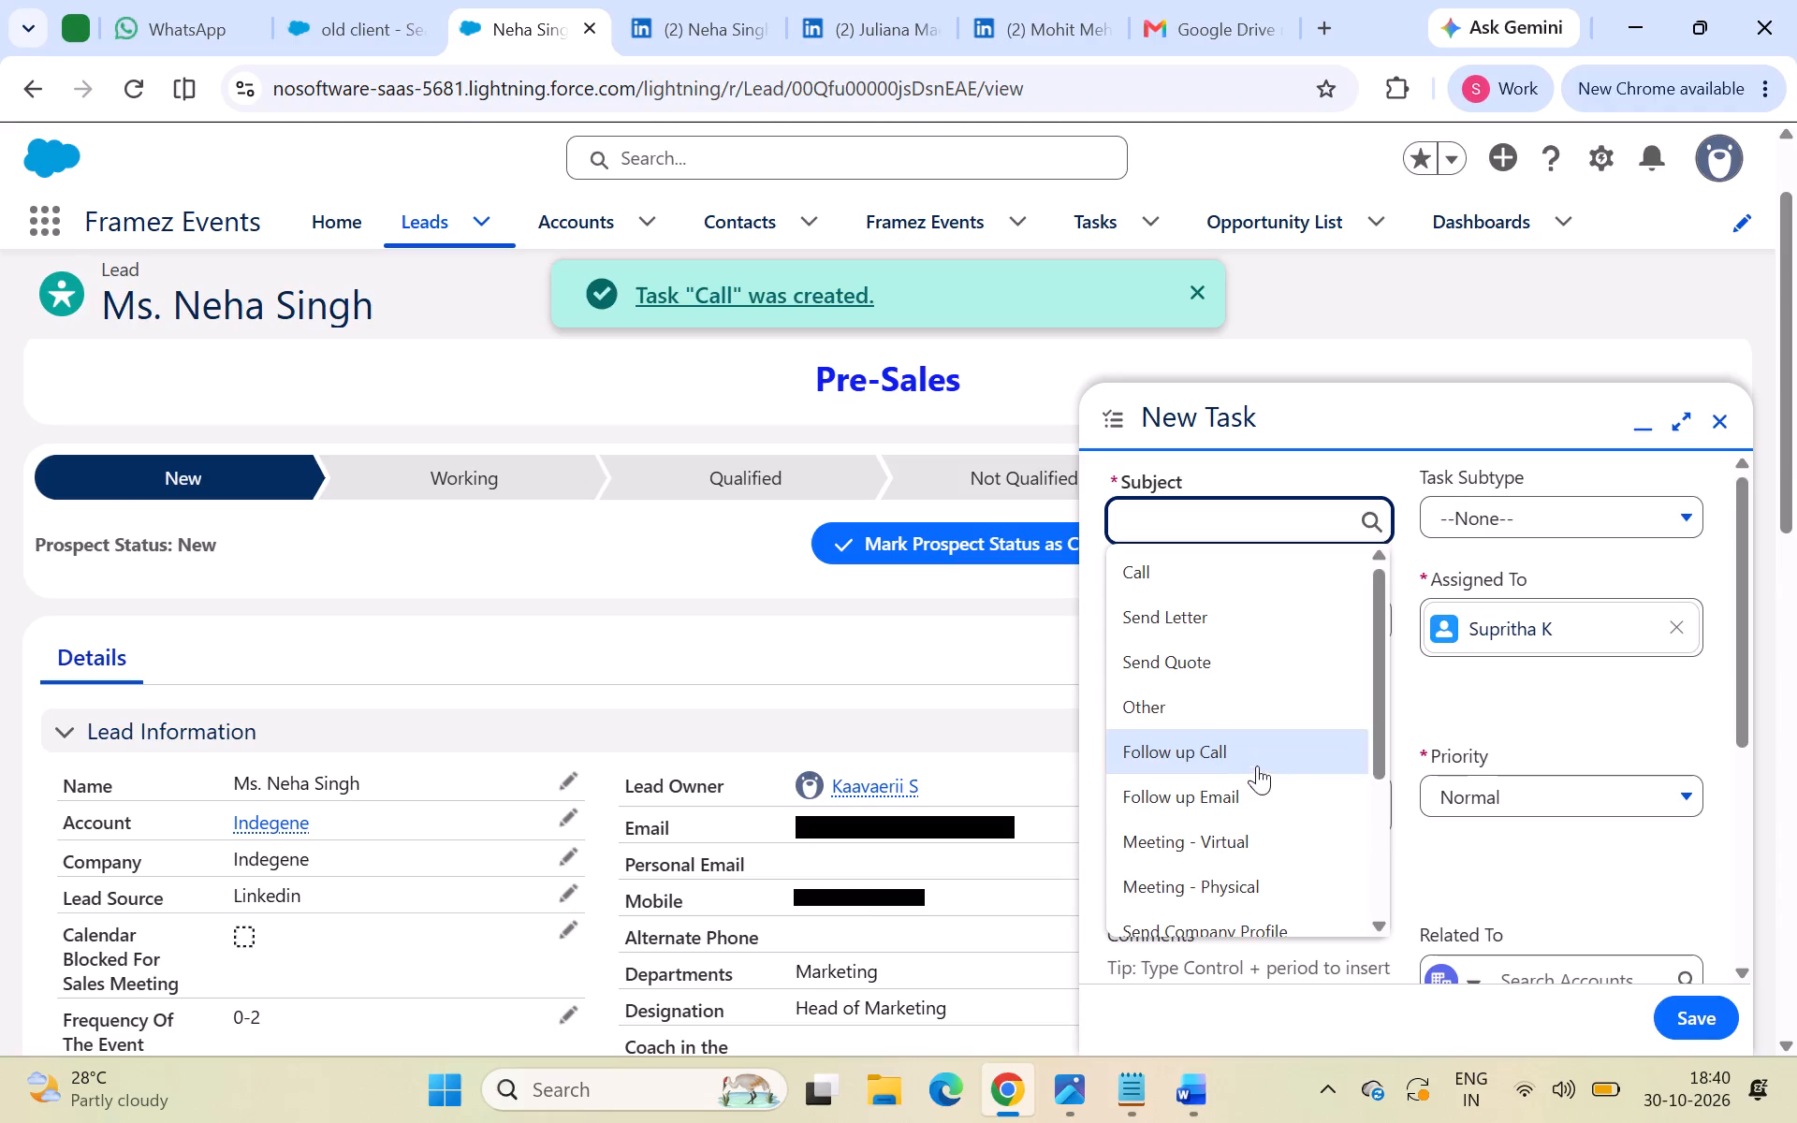
click(1255, 746)
click(1685, 624)
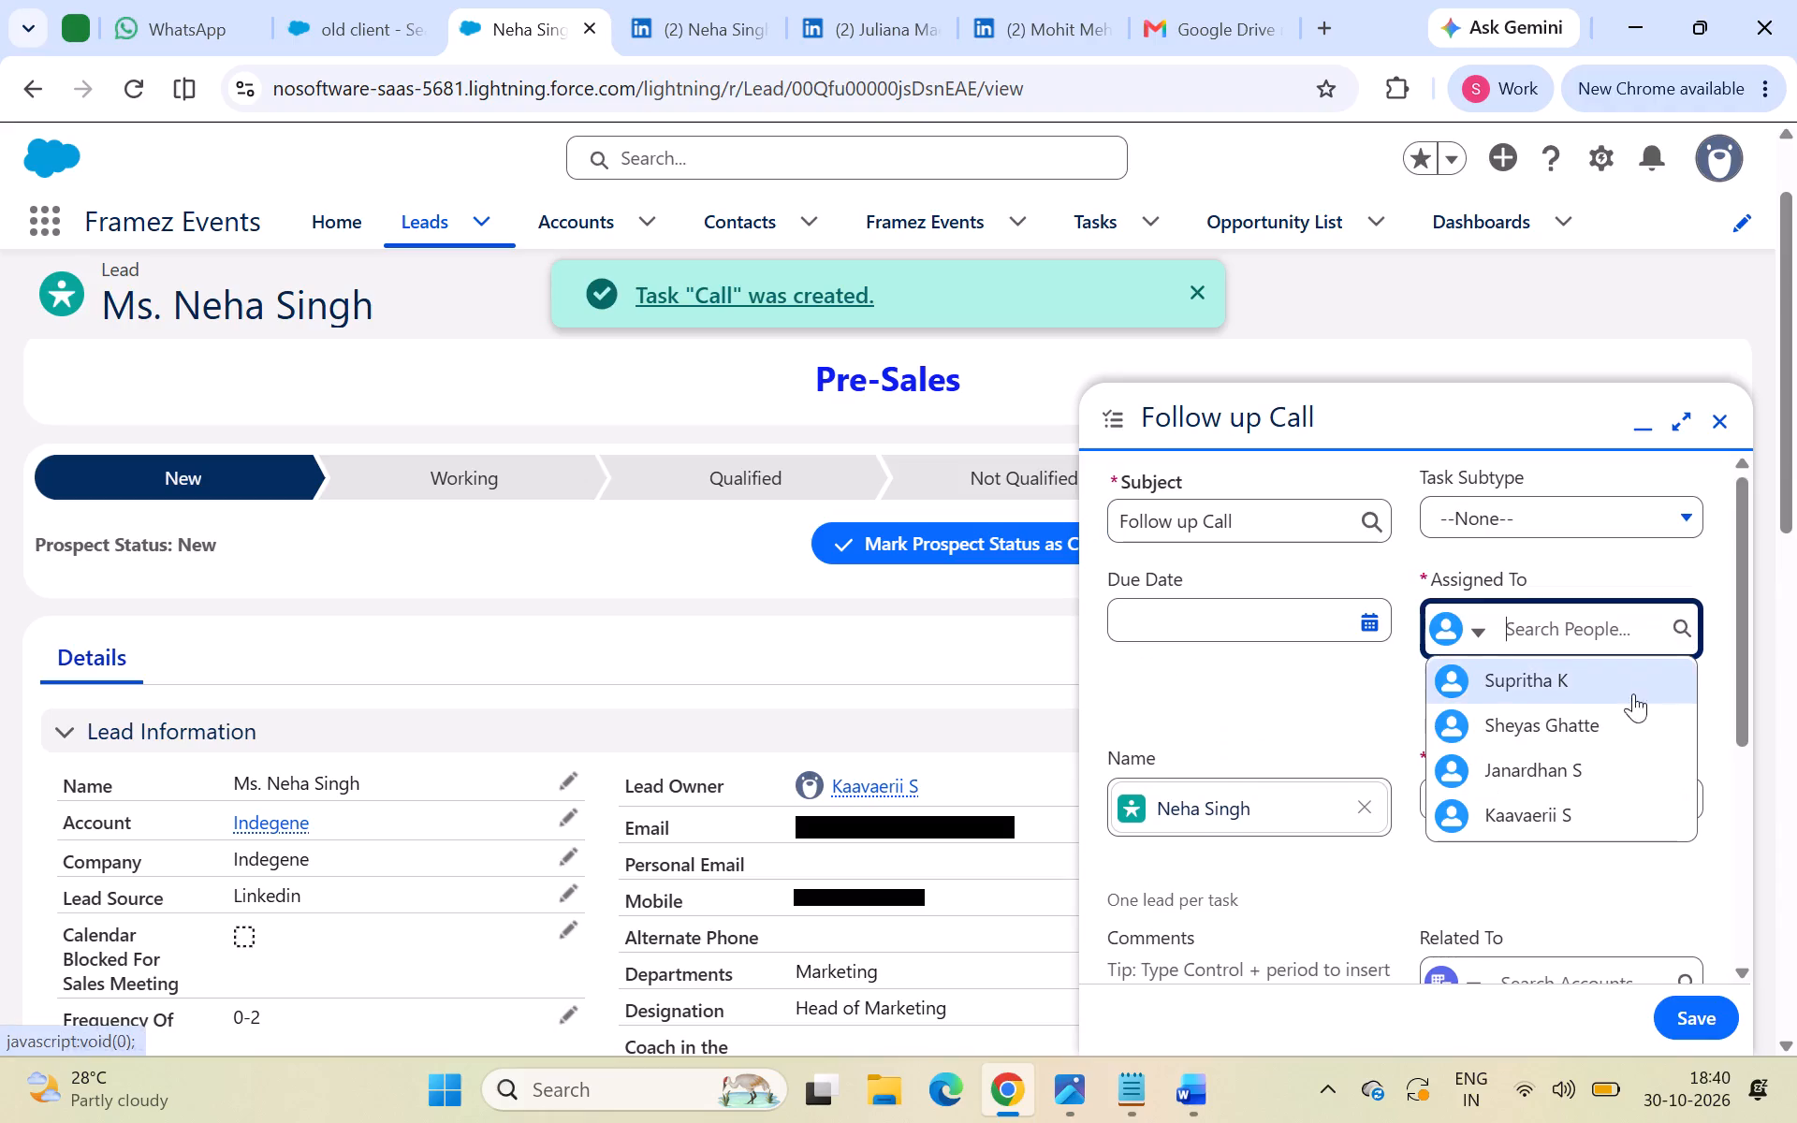
click(1571, 677)
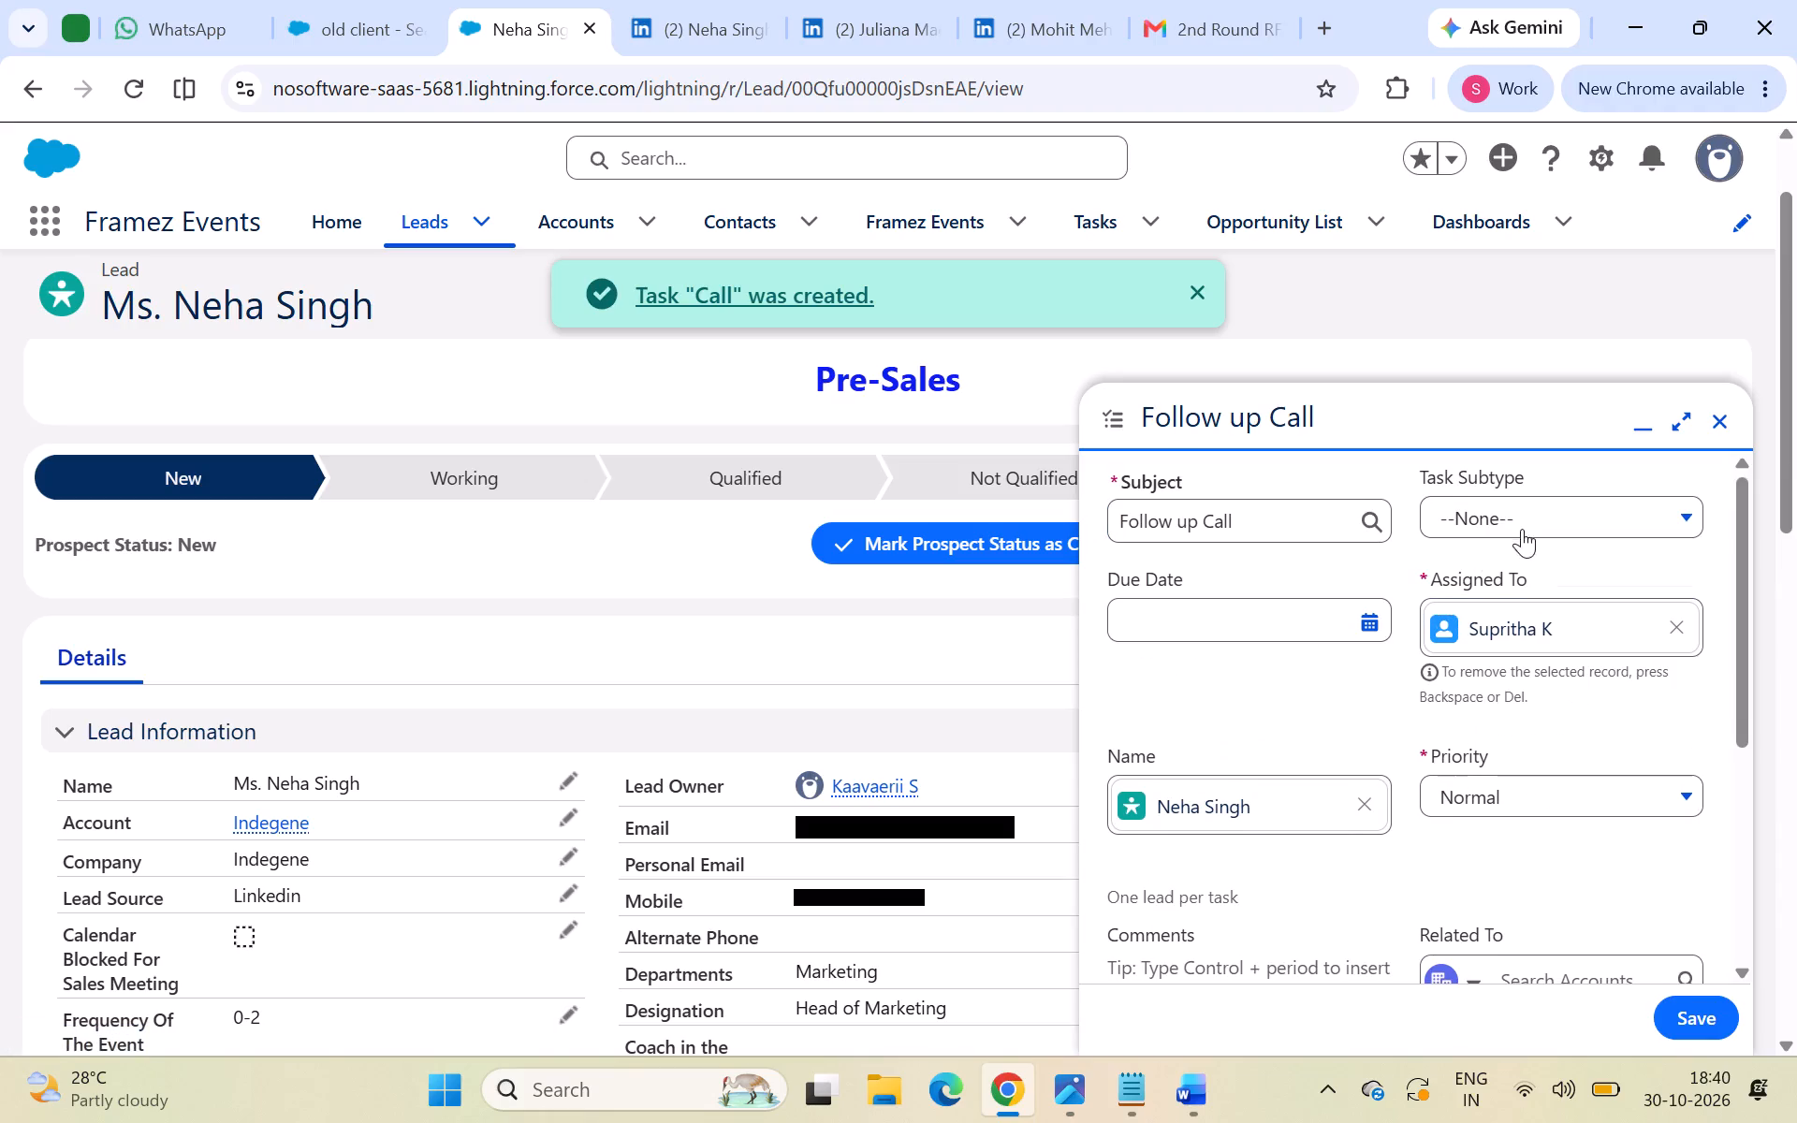
click(1690, 1020)
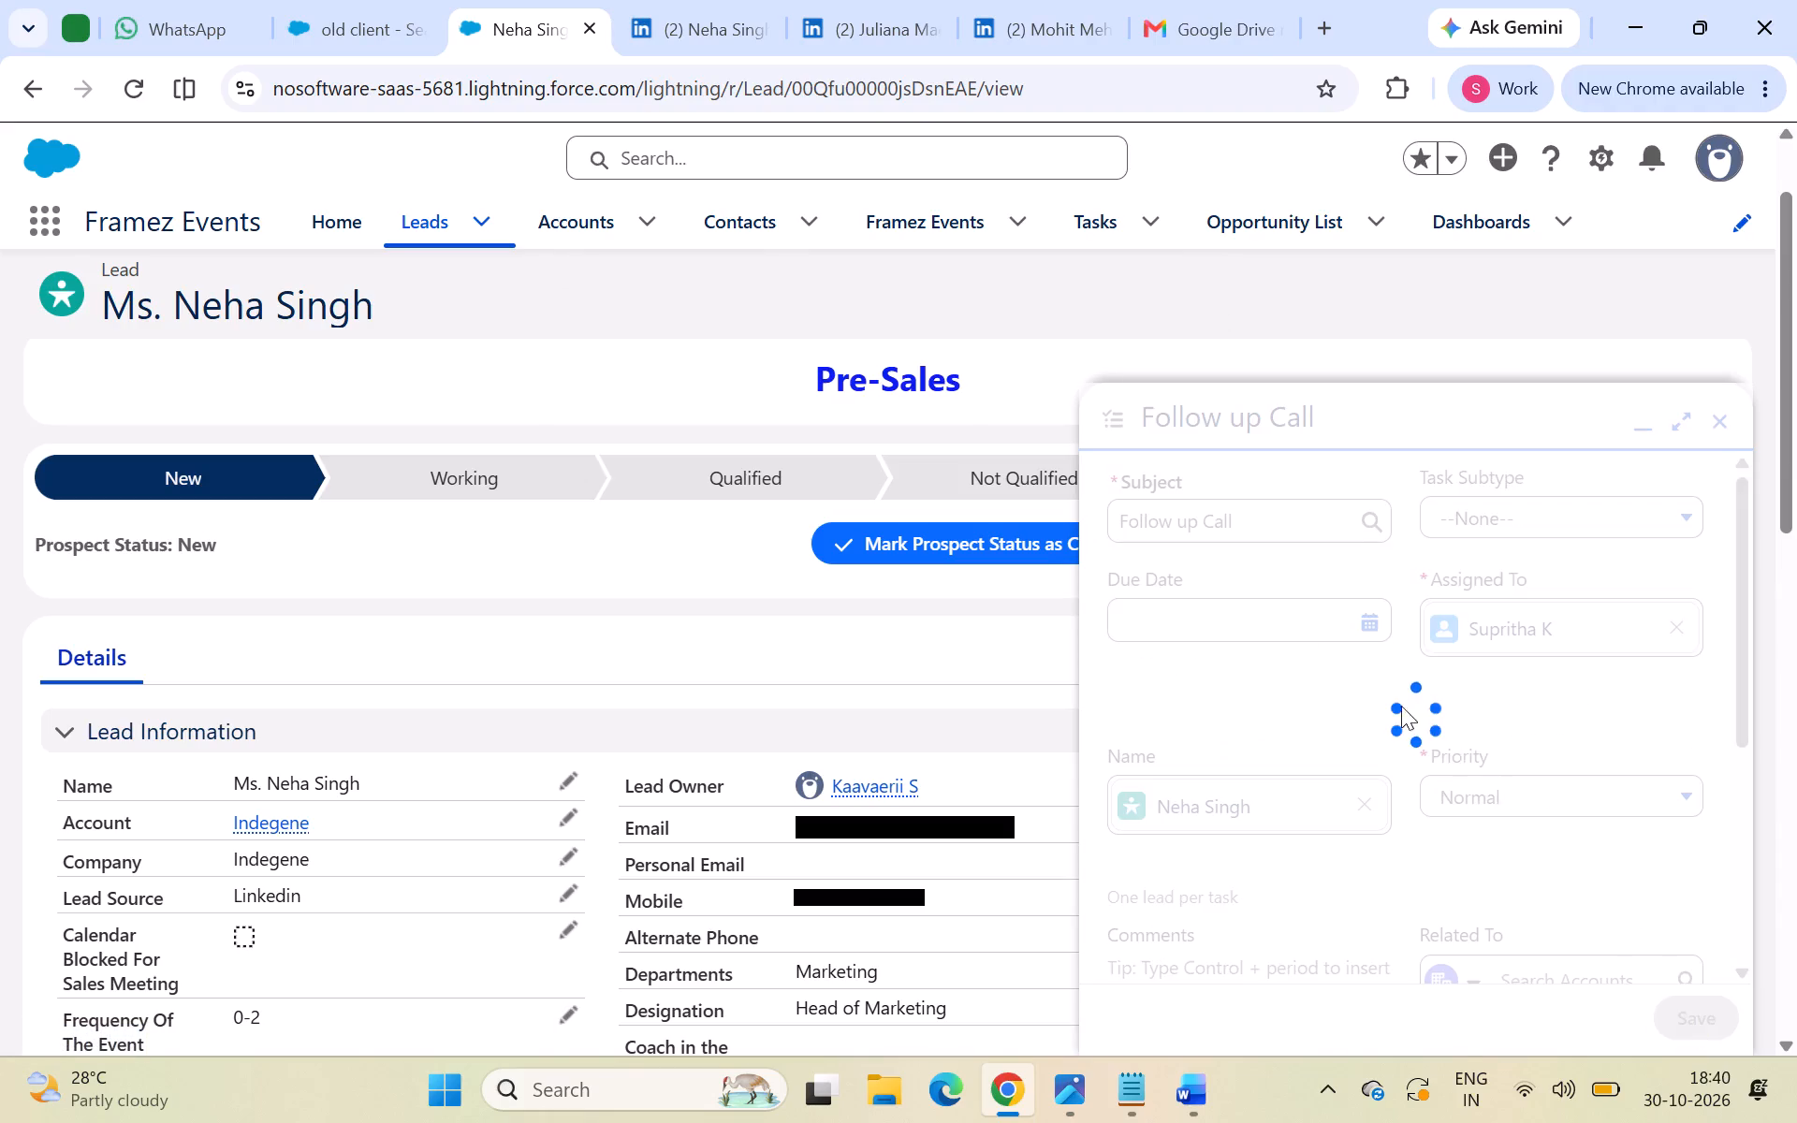
Edit the new "Follow up Call" task on the Indegene lead, set its due date to 06/11/2026 and save it.
scroll(1549, 876, down, 5)
scroll(1549, 891, up, 2)
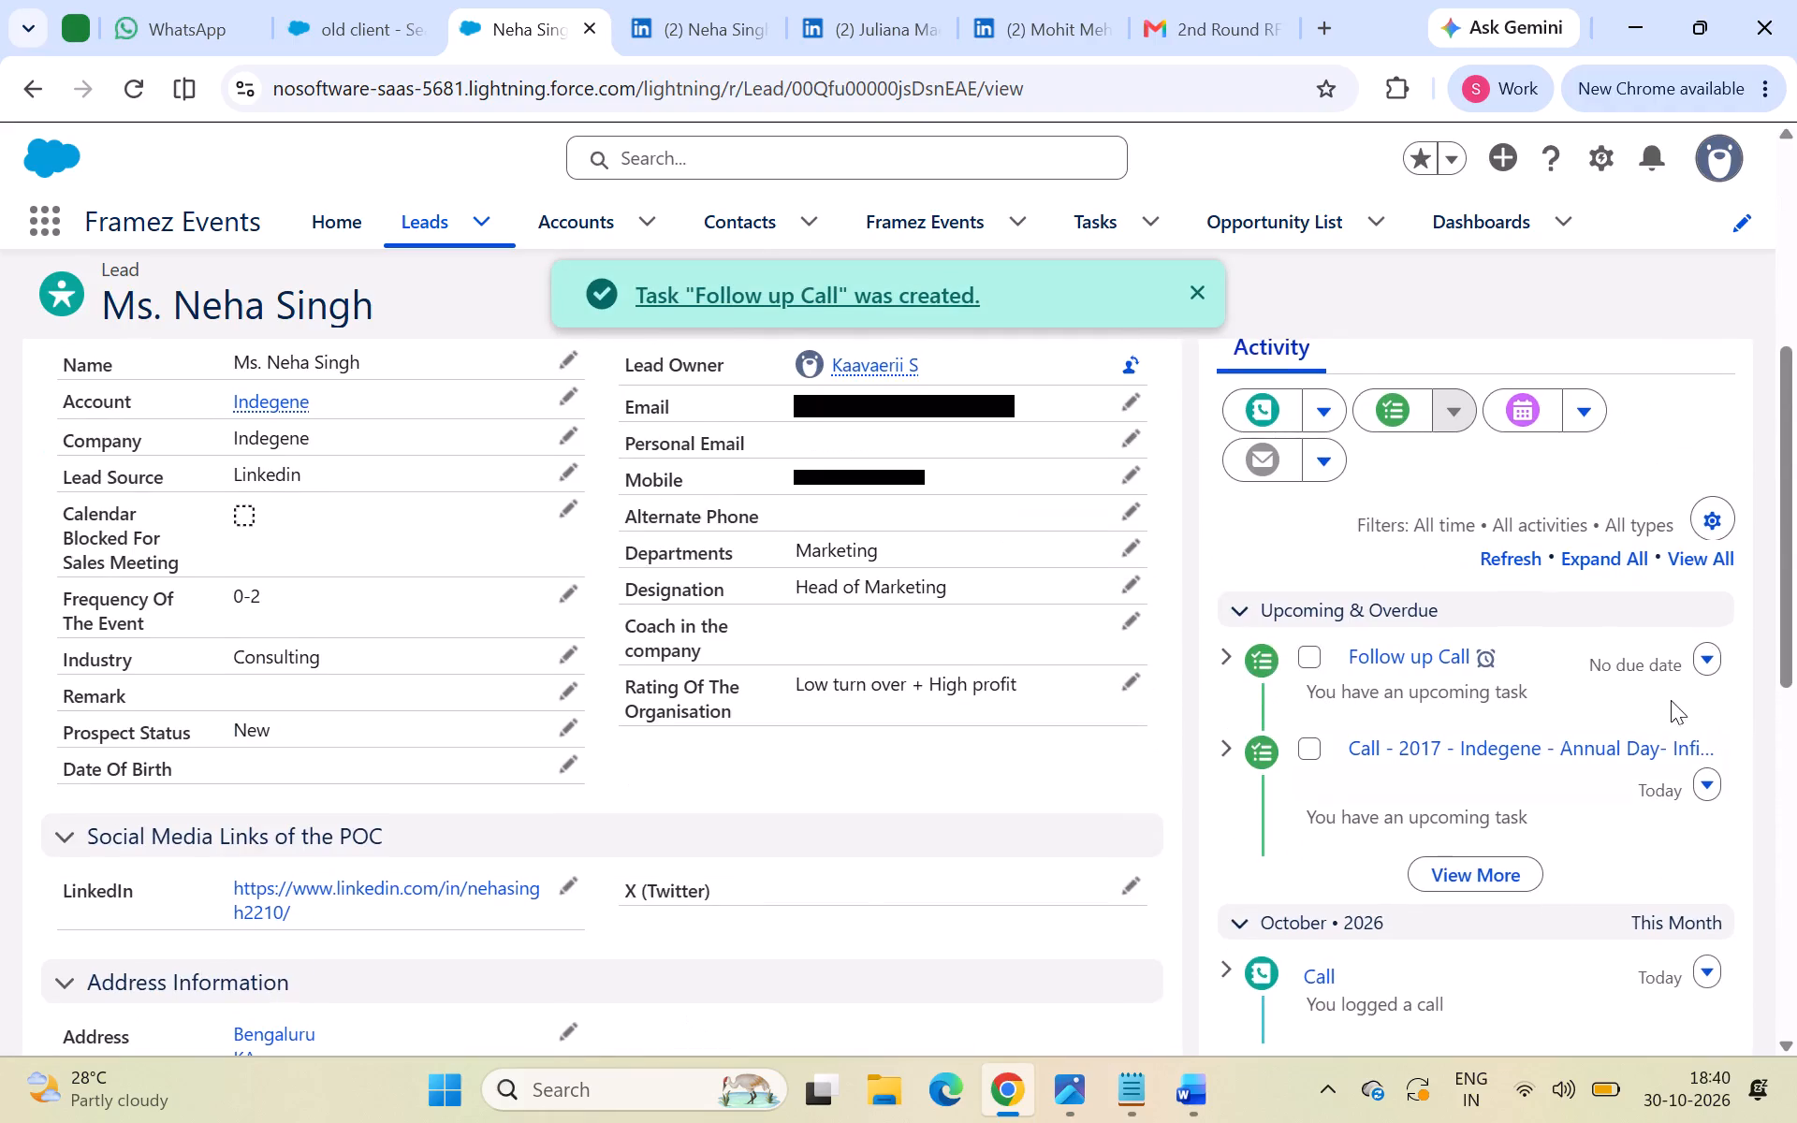
click(1711, 651)
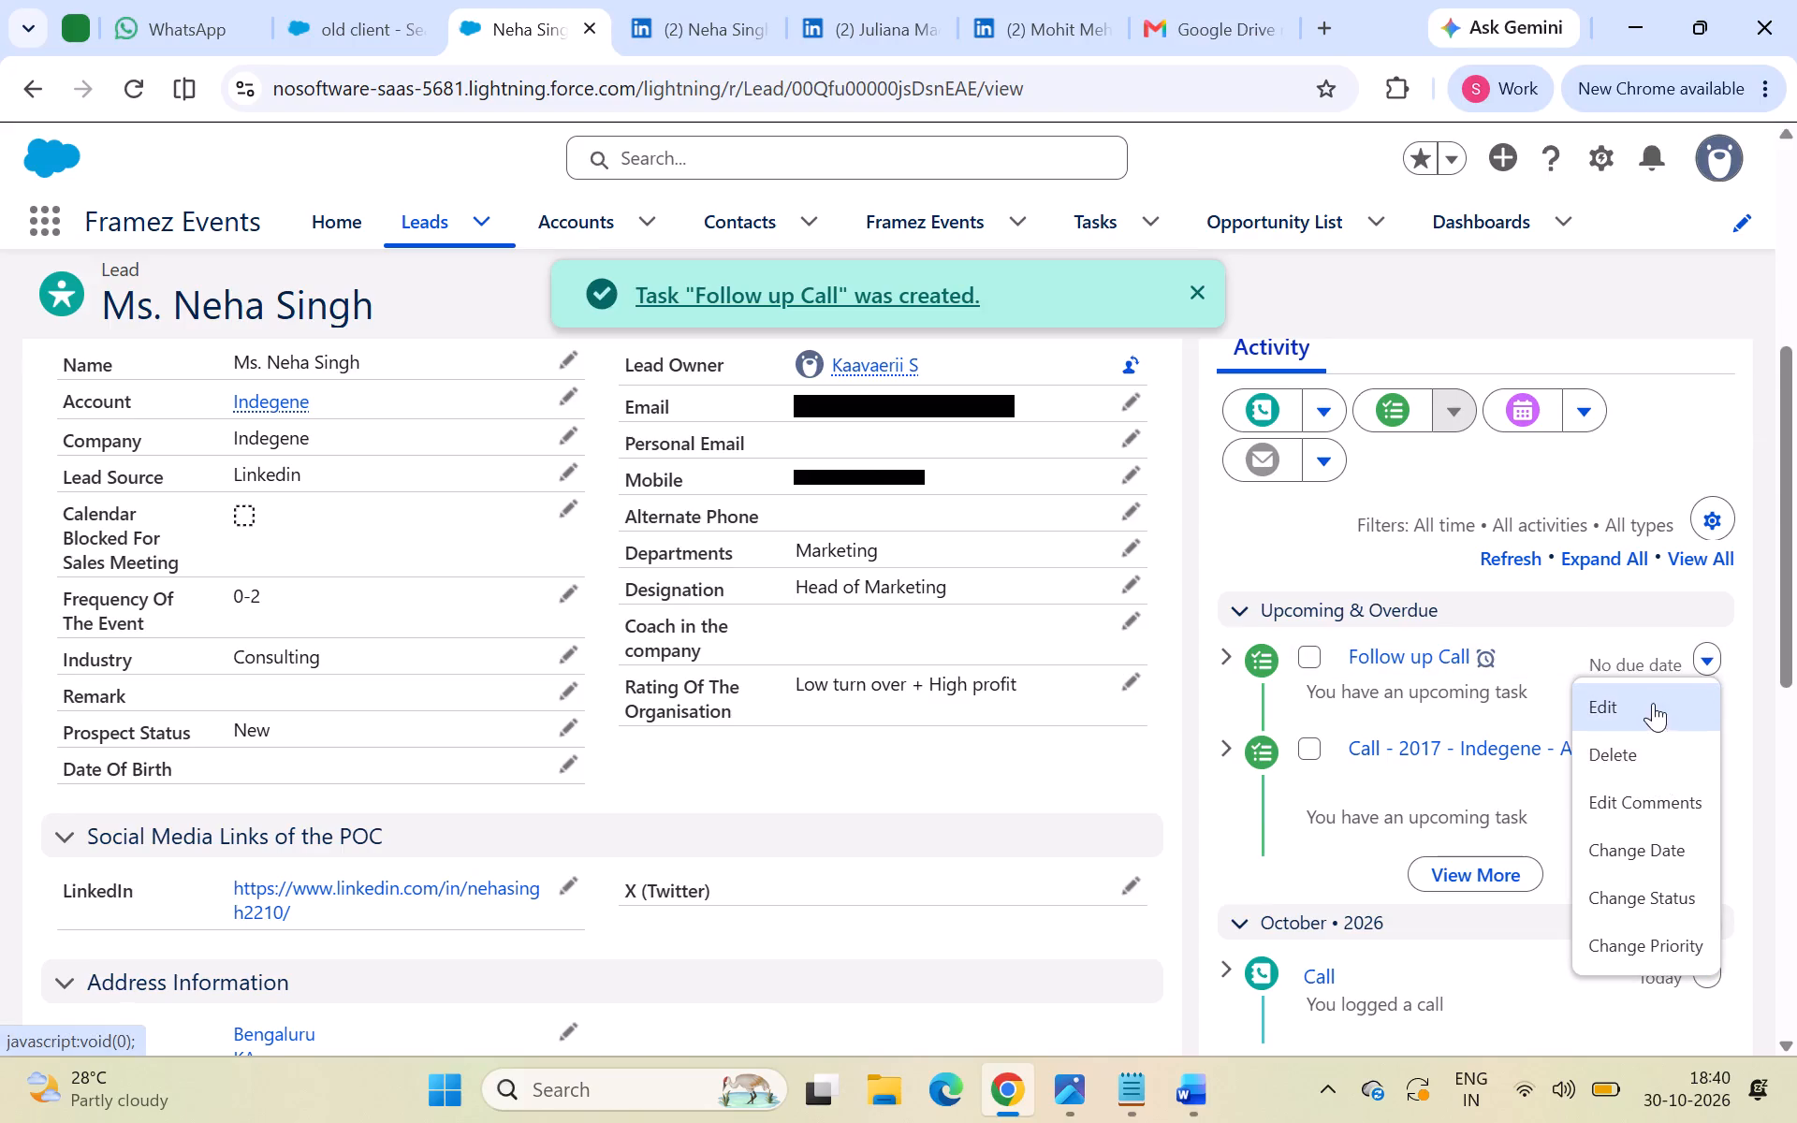
click(1653, 703)
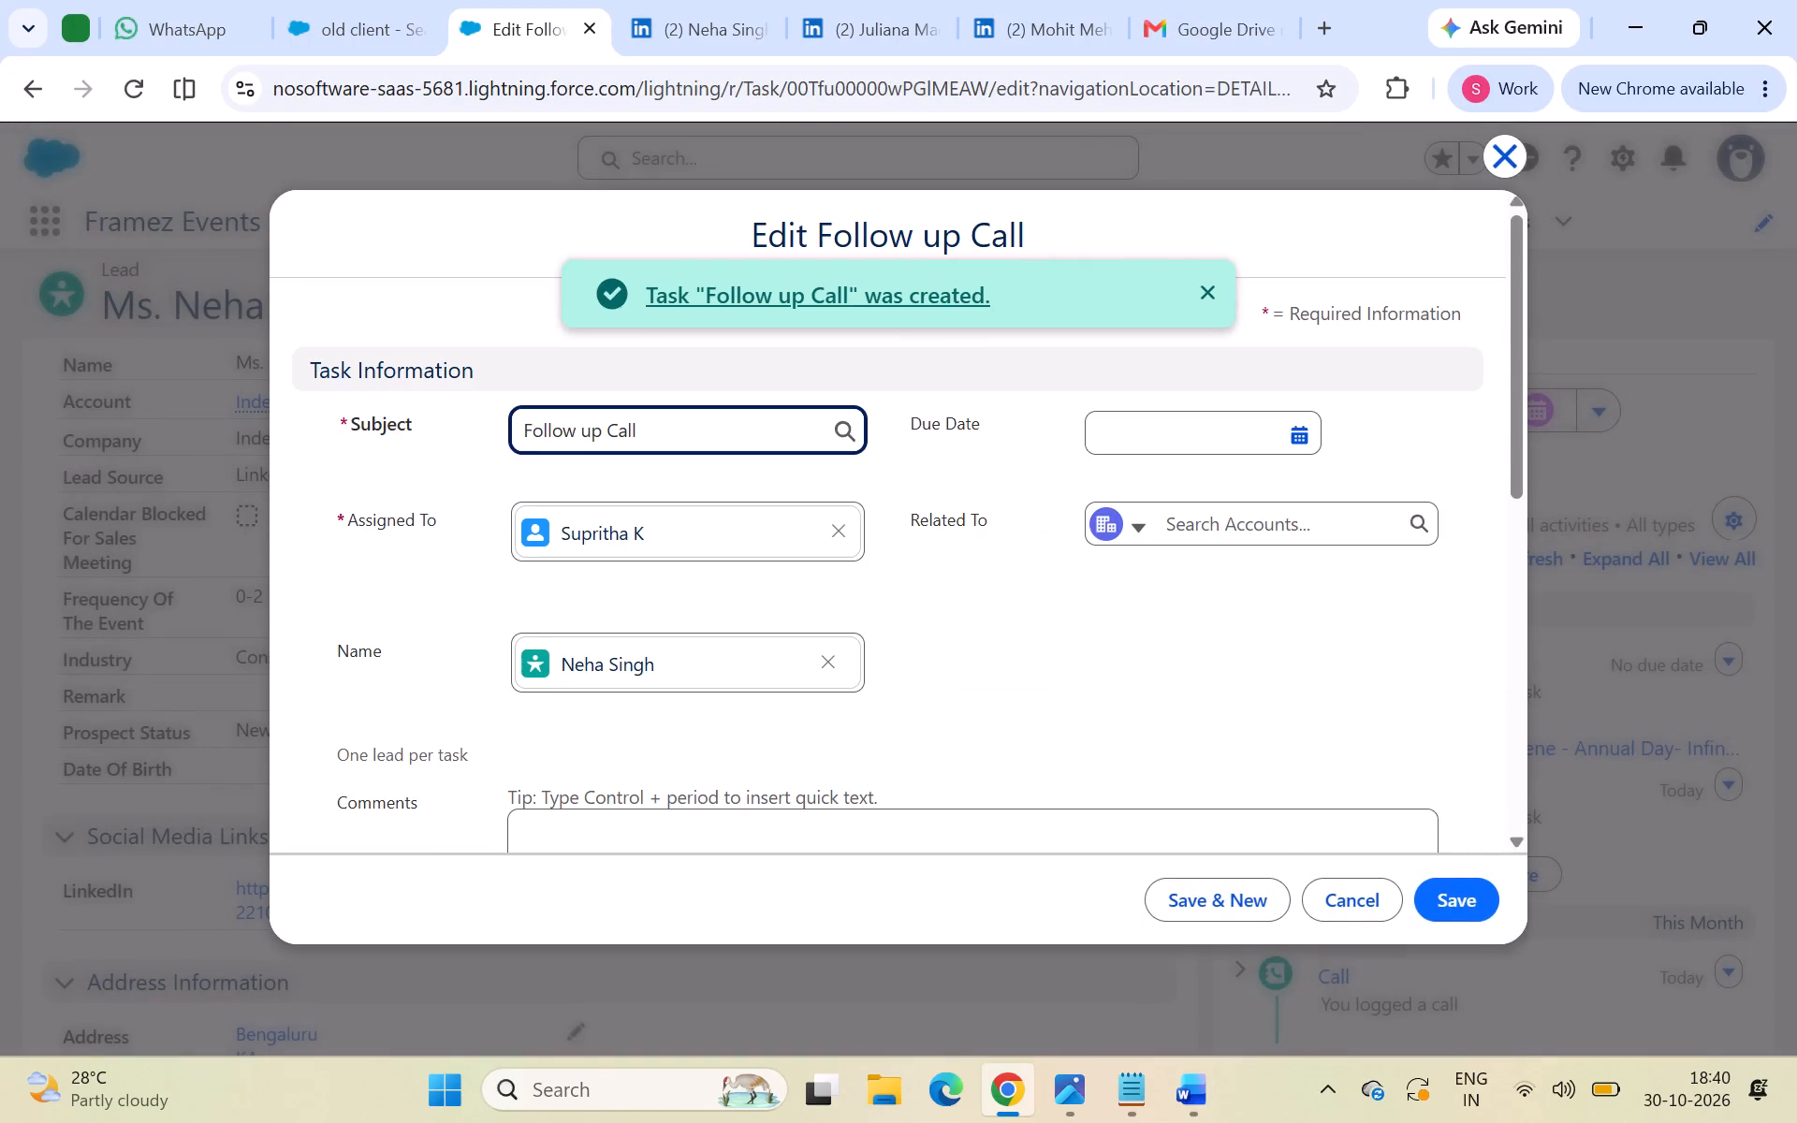
click(1135, 433)
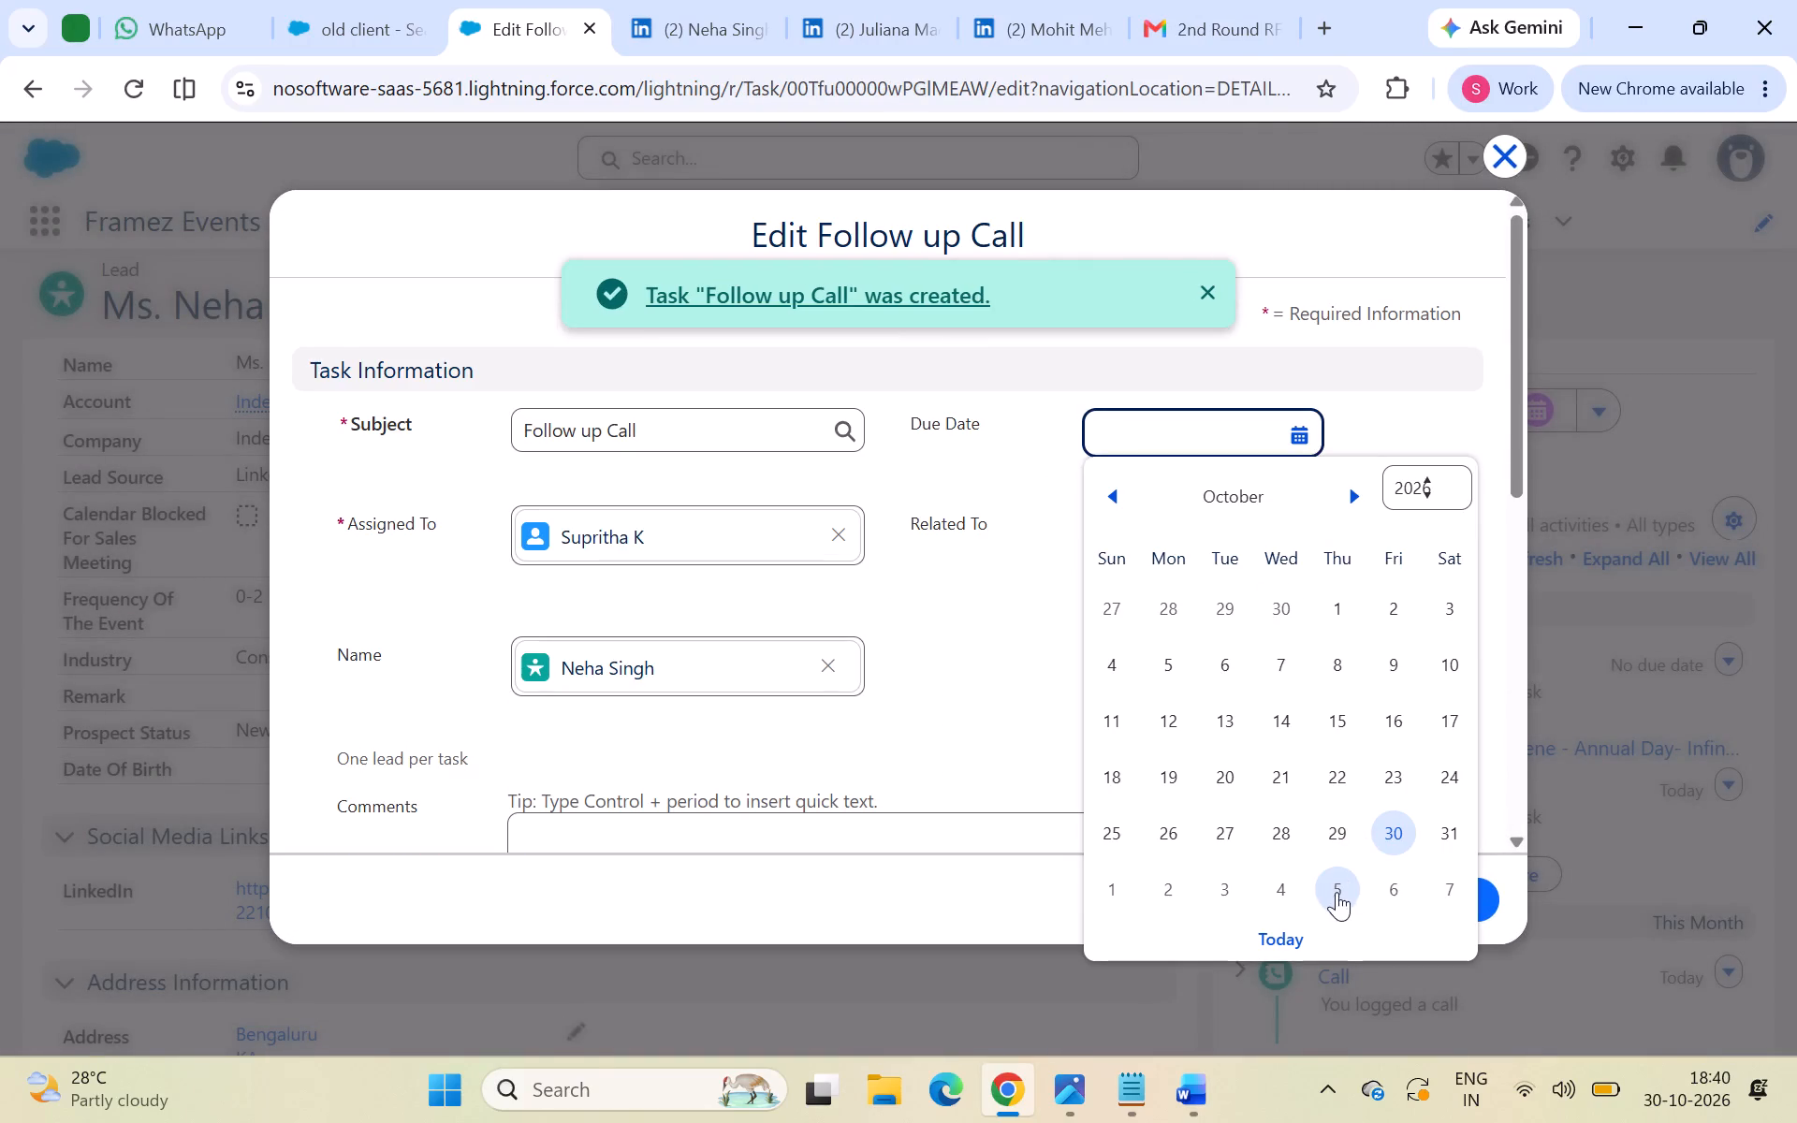
click(1399, 886)
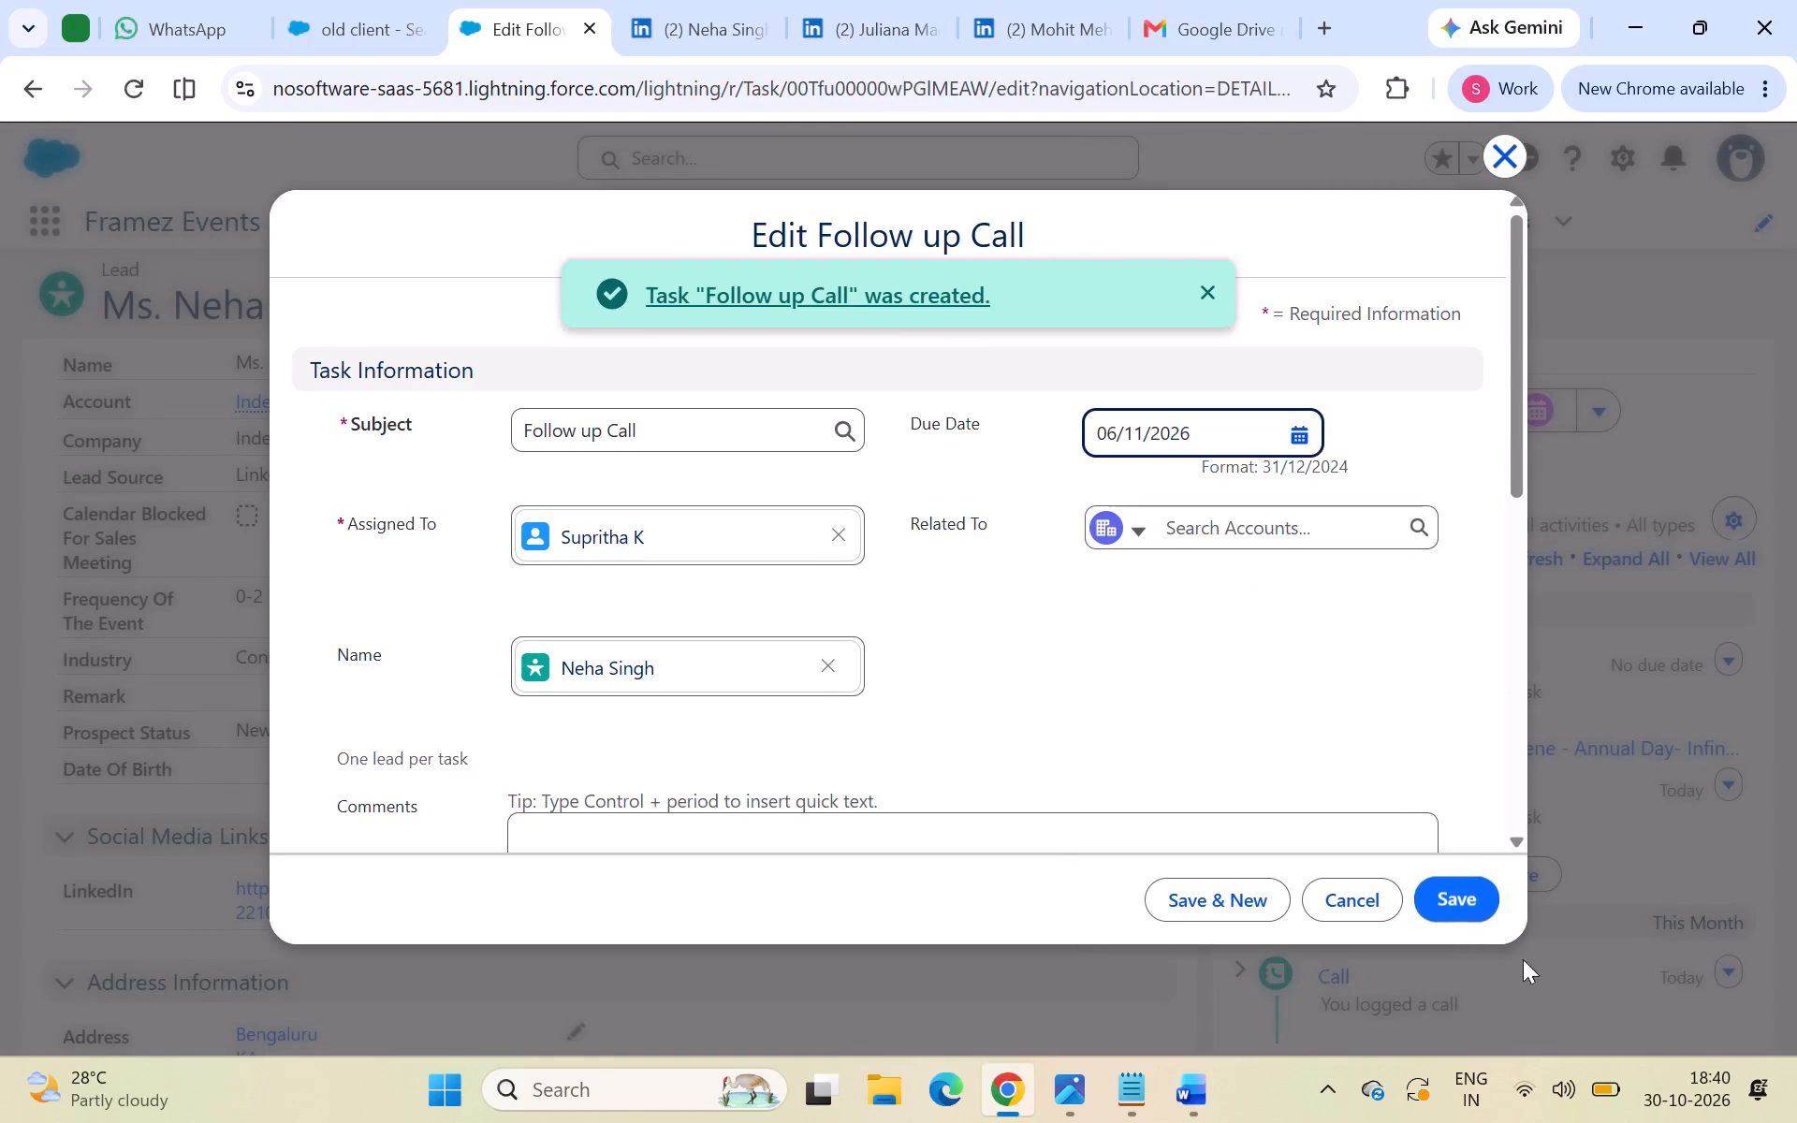
click(1476, 904)
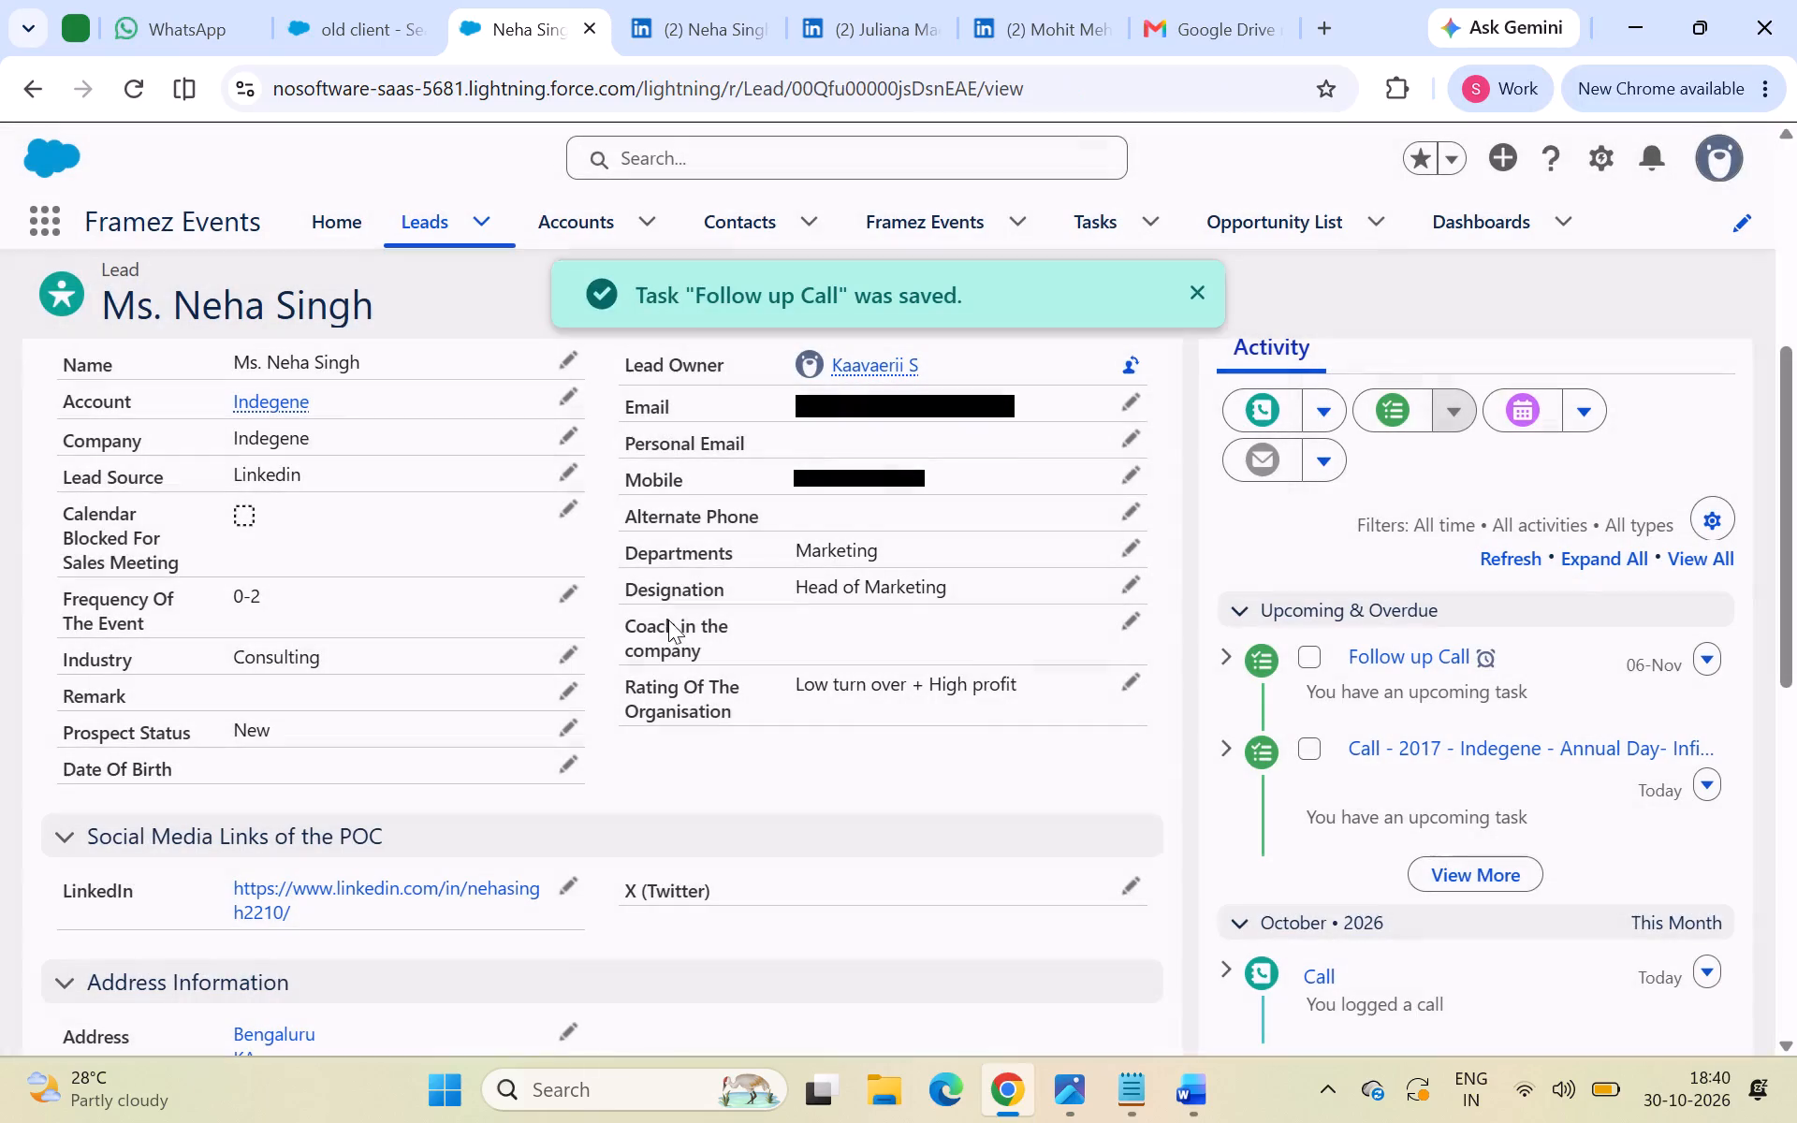
Leave the Indegene lead record and look through the remaining call tasks in the old-client search results.
click(24, 83)
click(24, 83)
click(24, 83)
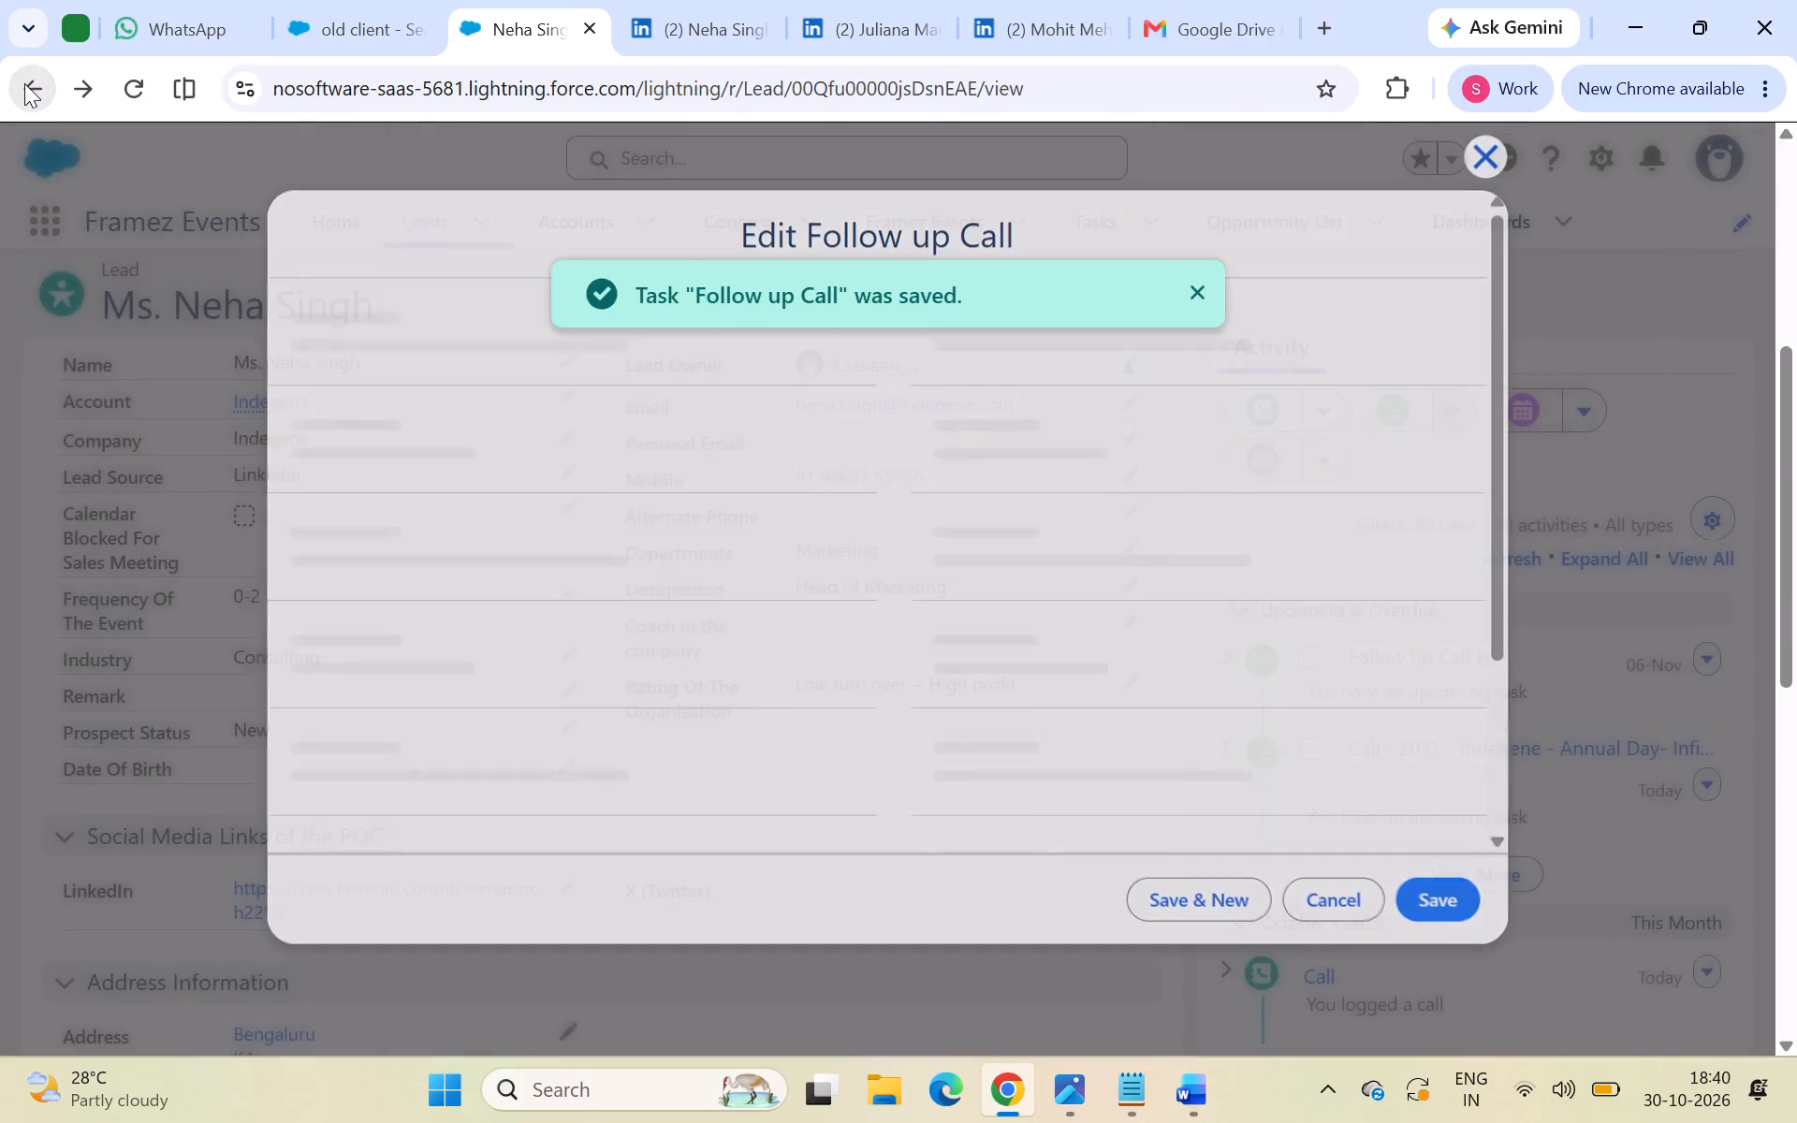
click(358, 6)
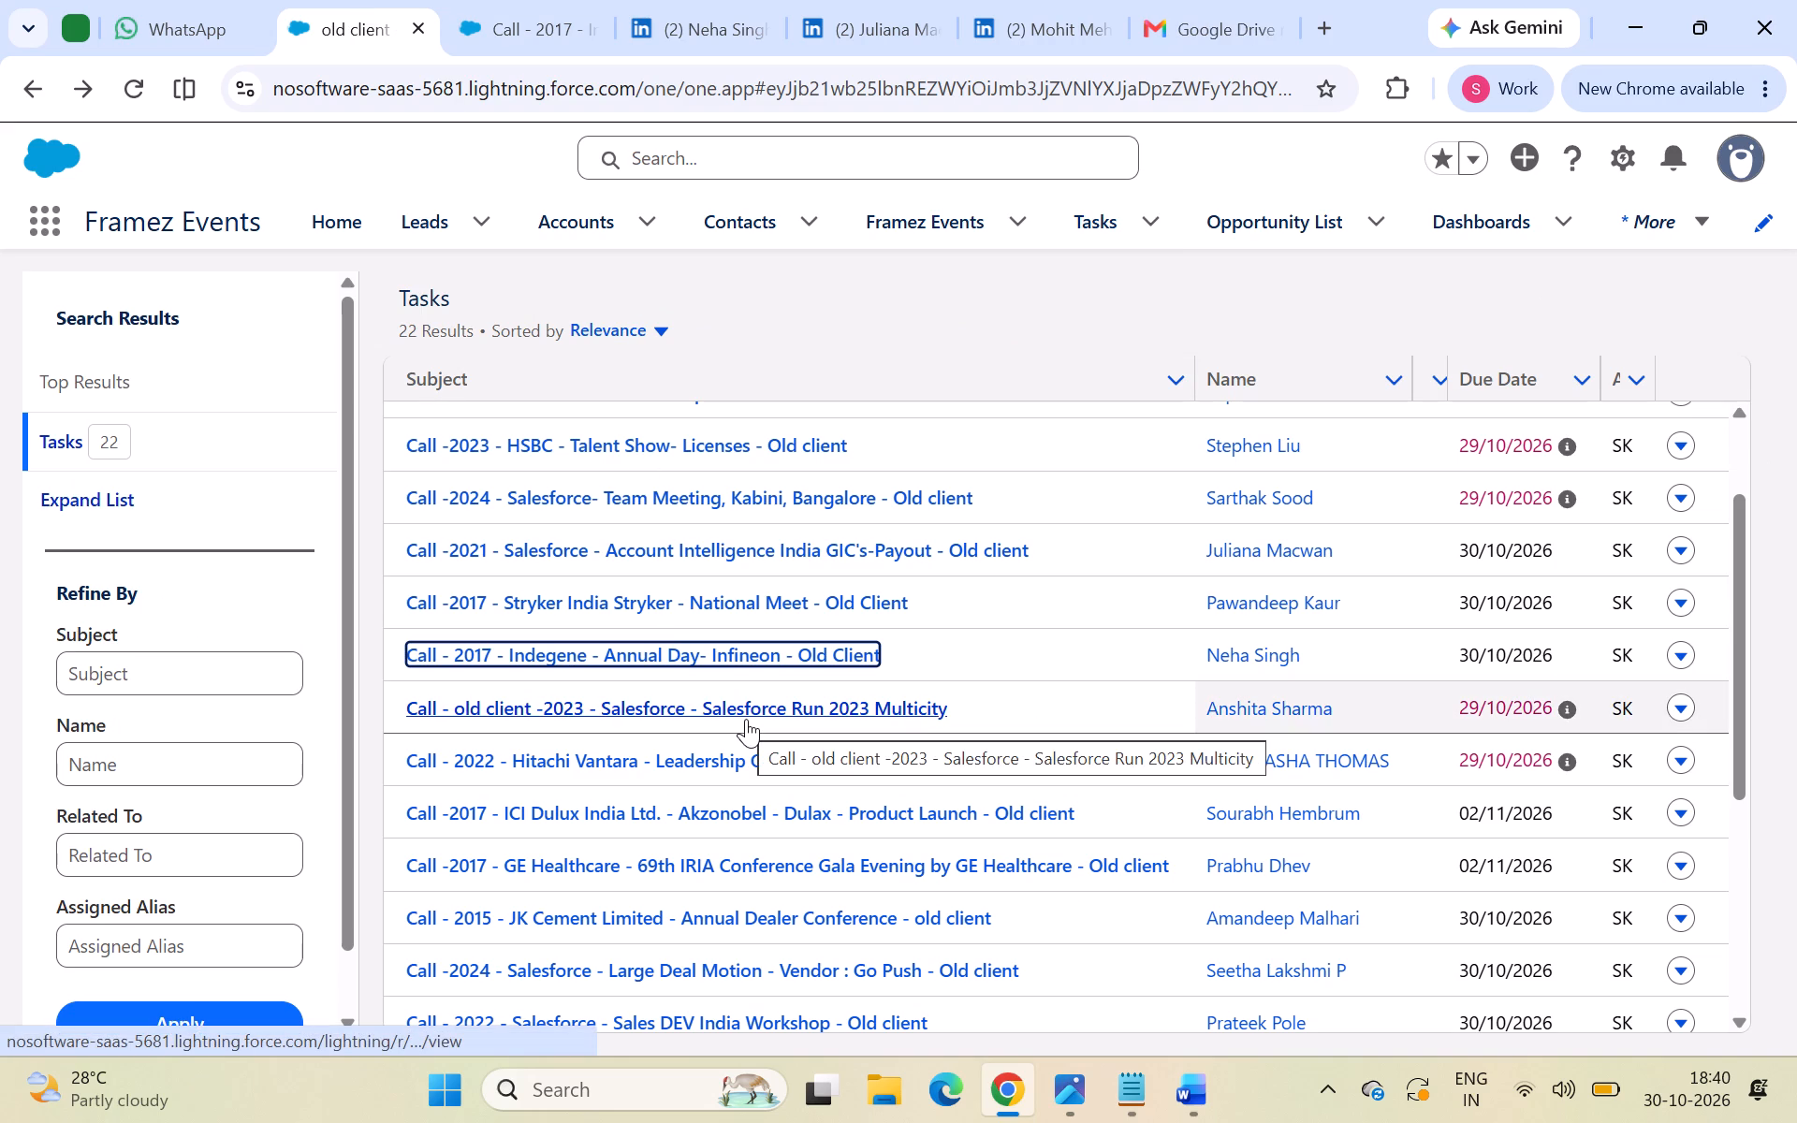
scroll(746, 719, down, 1)
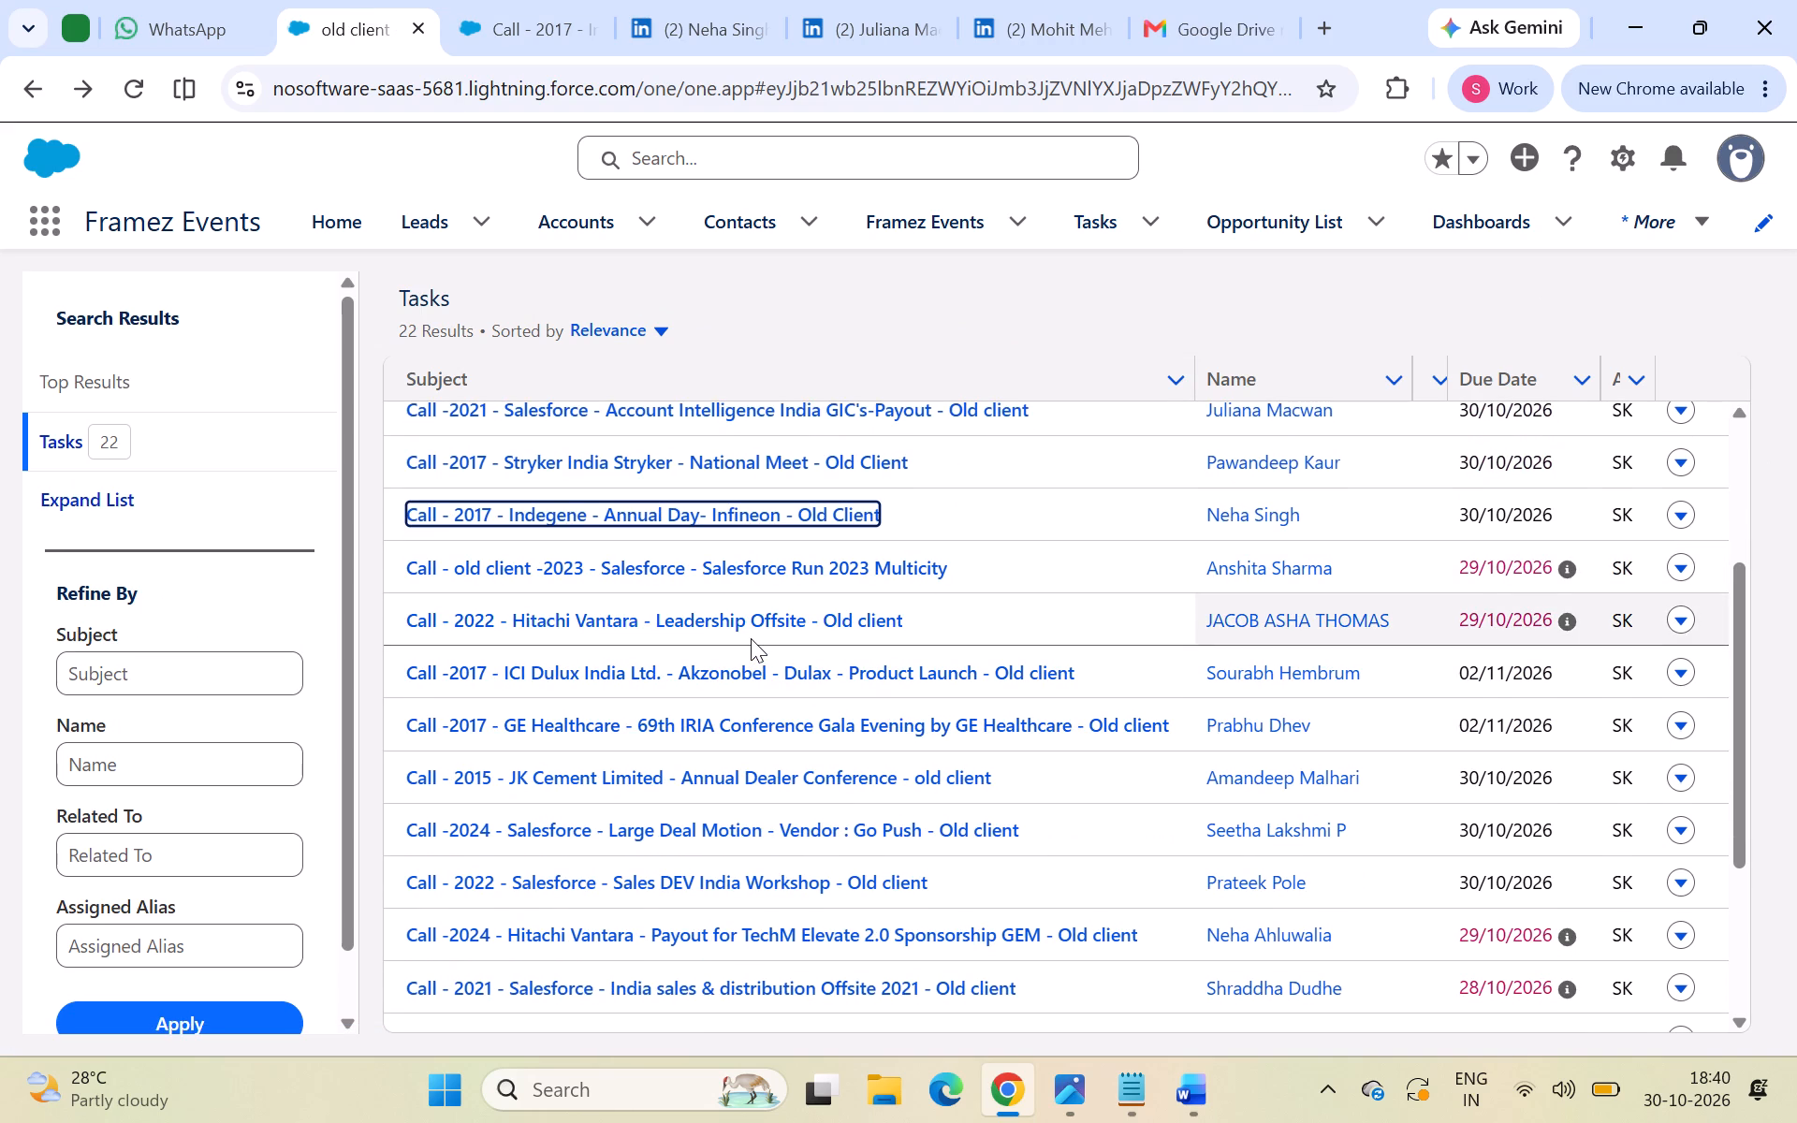
scroll(751, 638, down, 1)
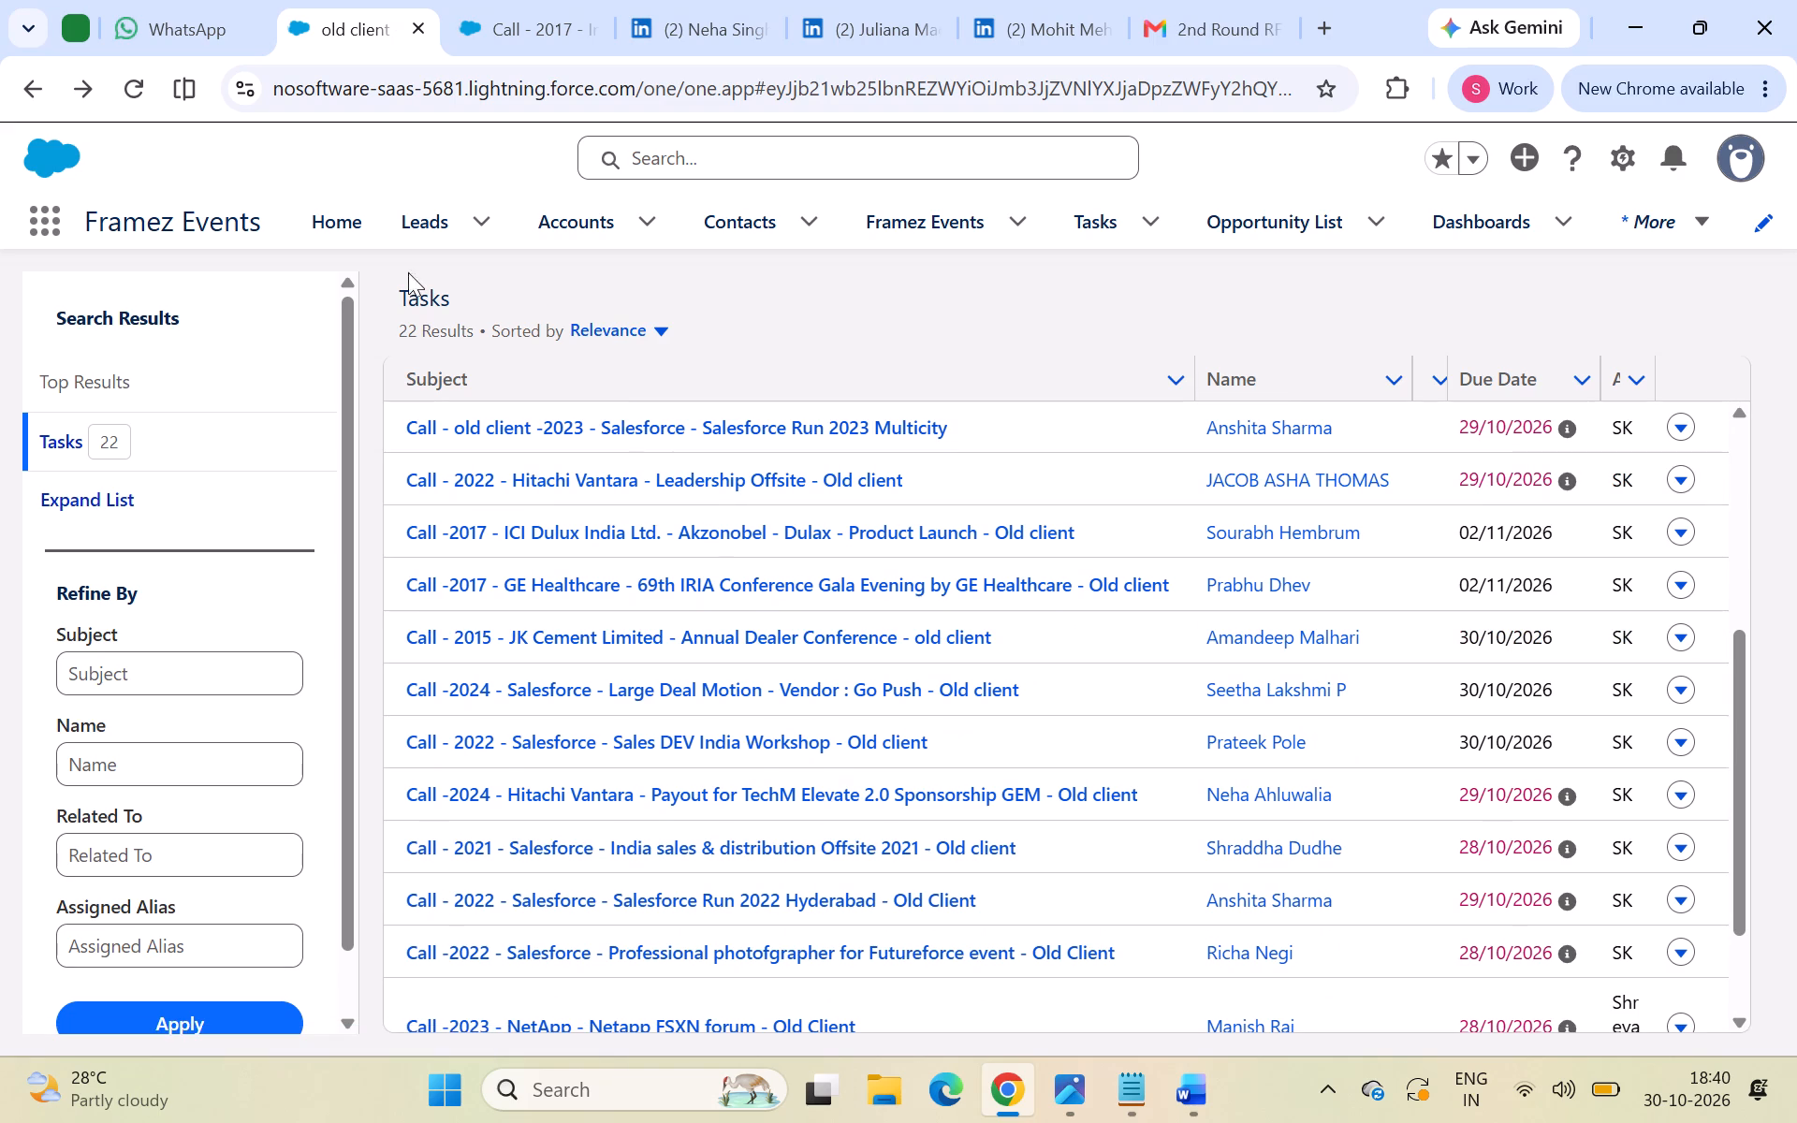
Replace the open Indegene task page with the Home page and bring up its dashboard's task and call log reports.
click(516, 20)
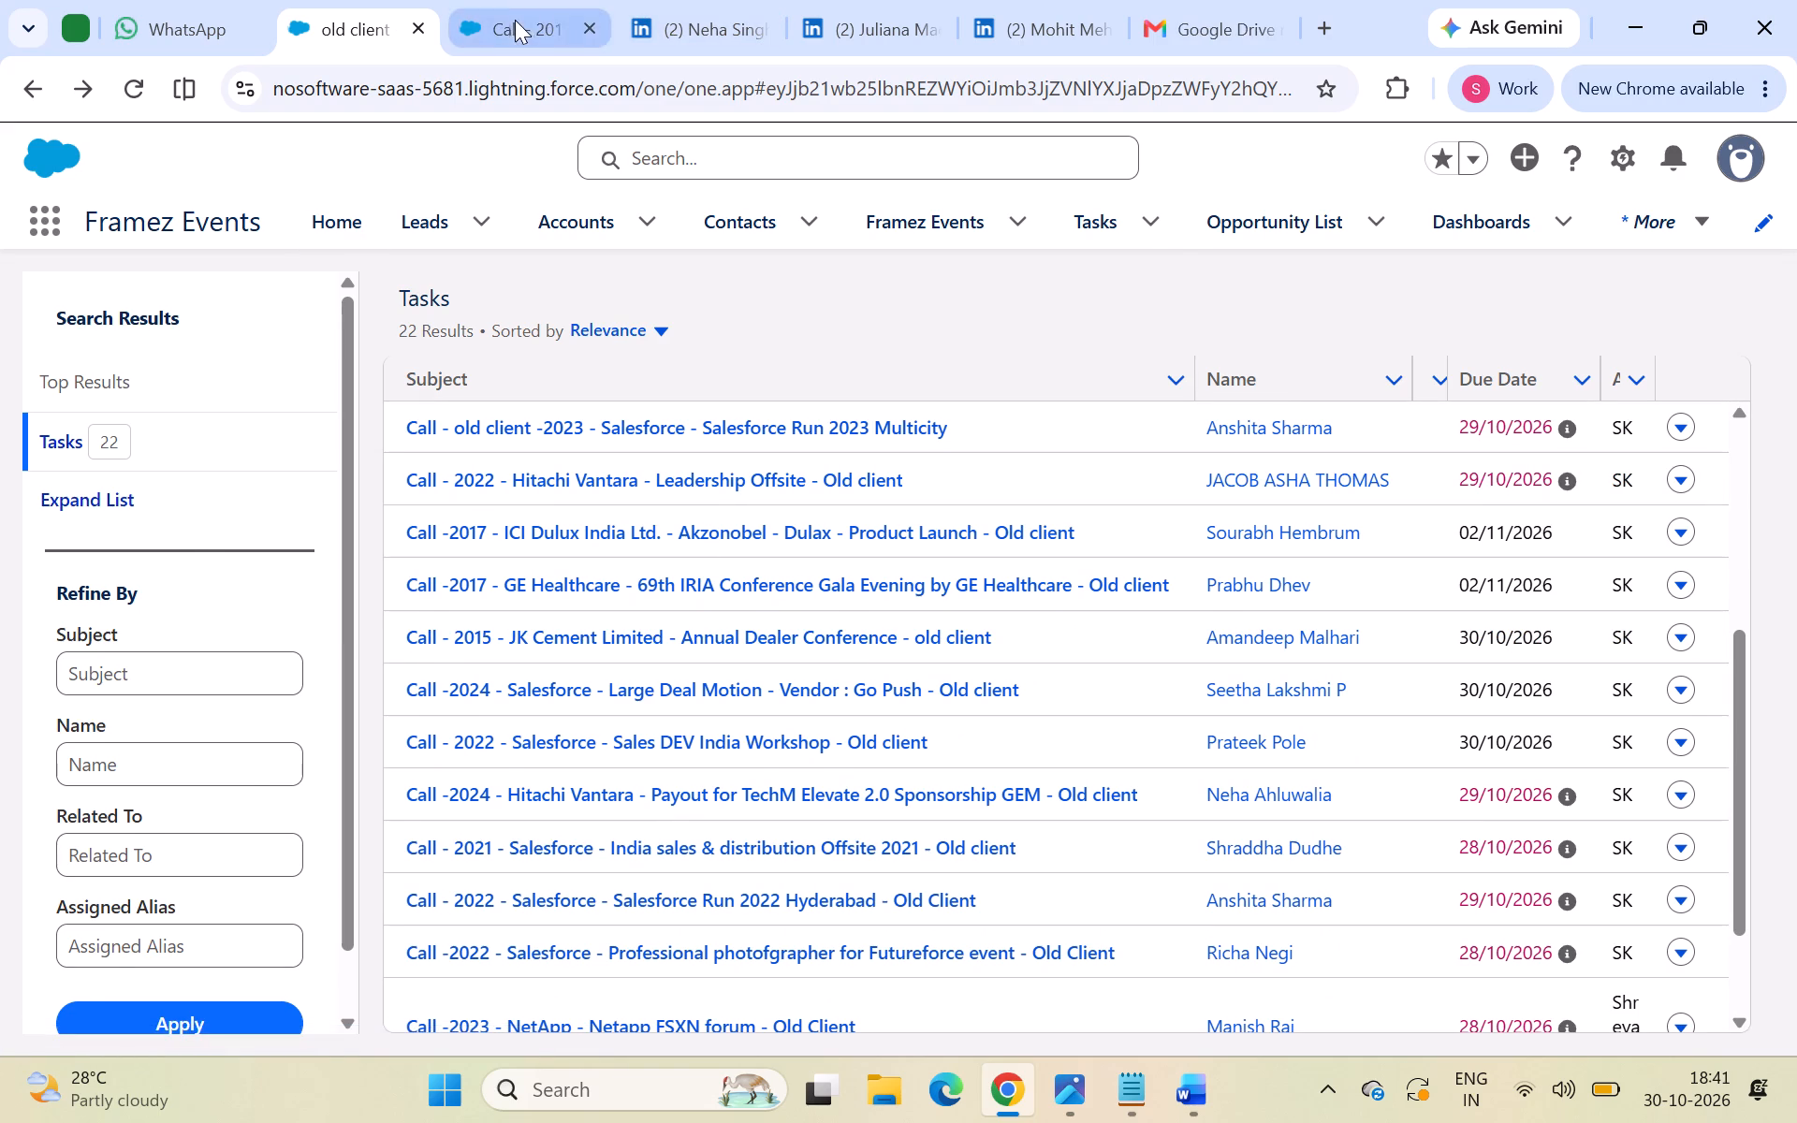
double_click(313, 224)
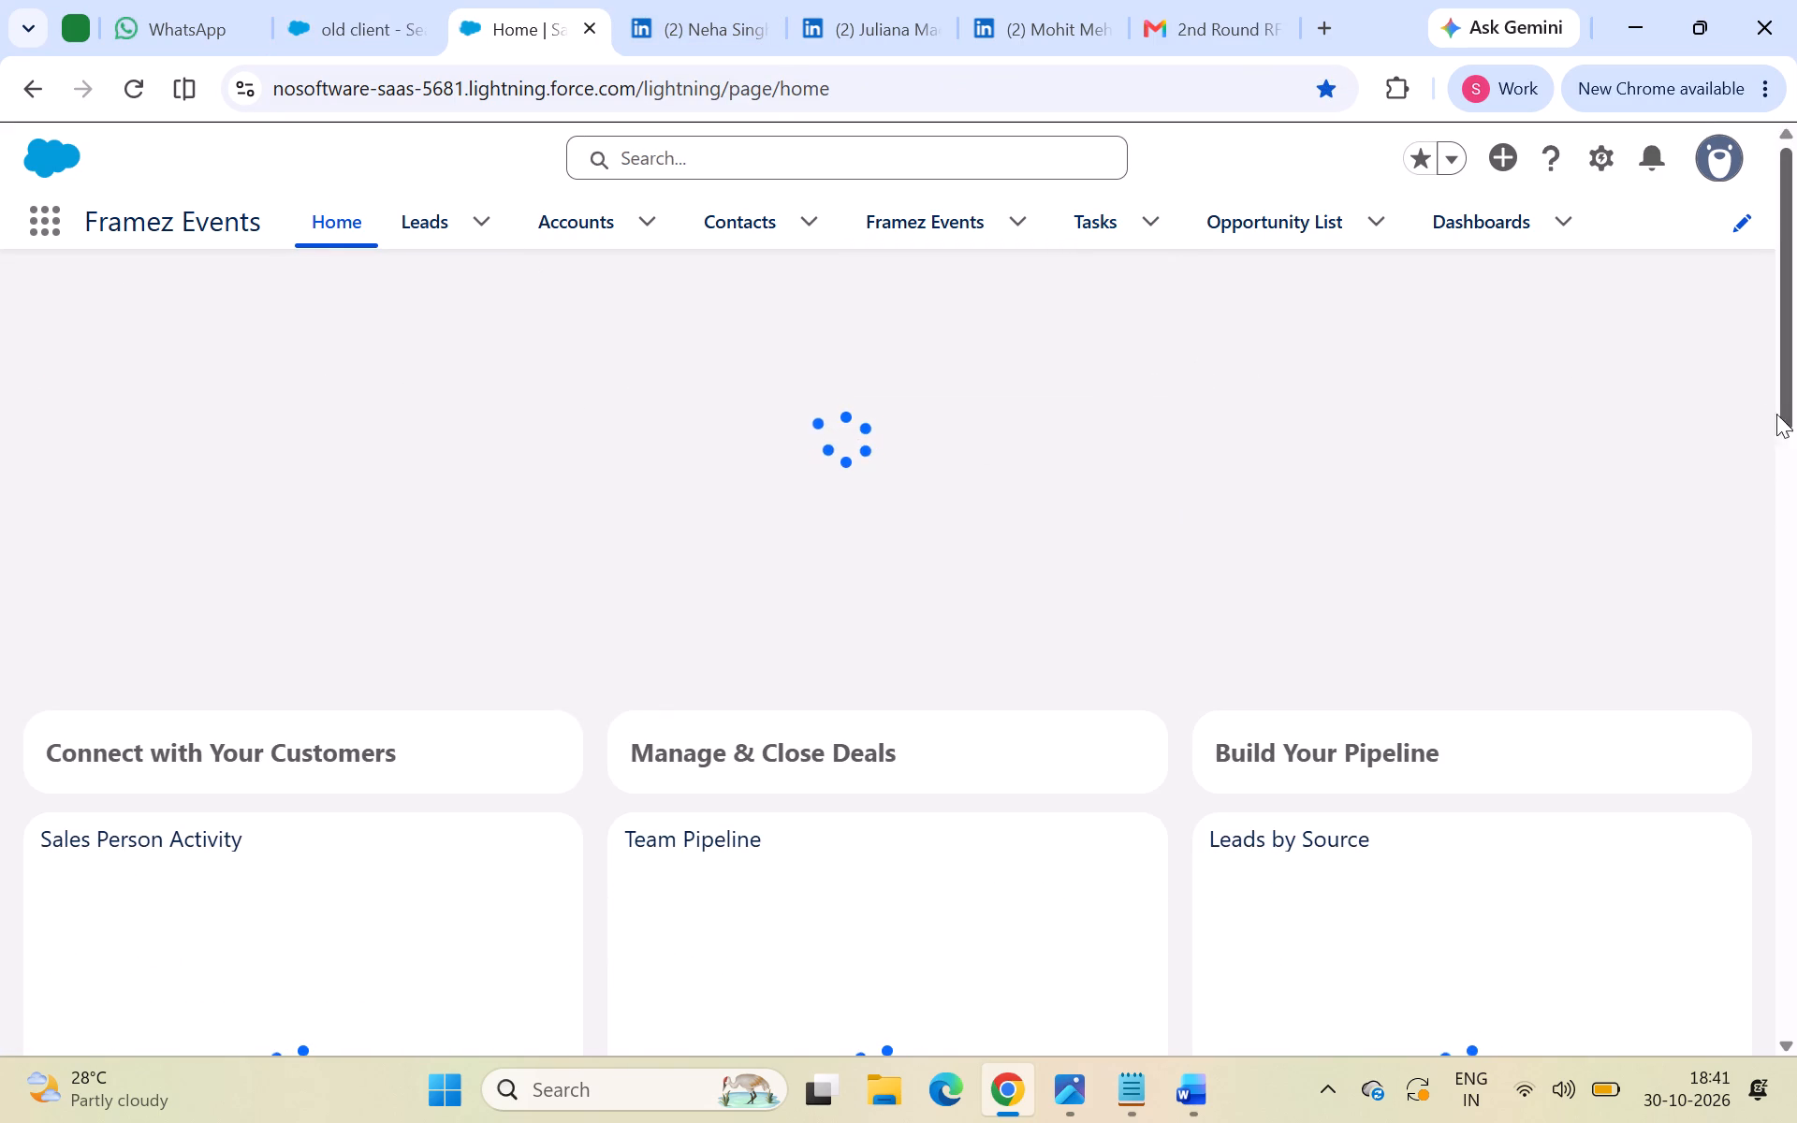
scroll(1468, 571, down, 5)
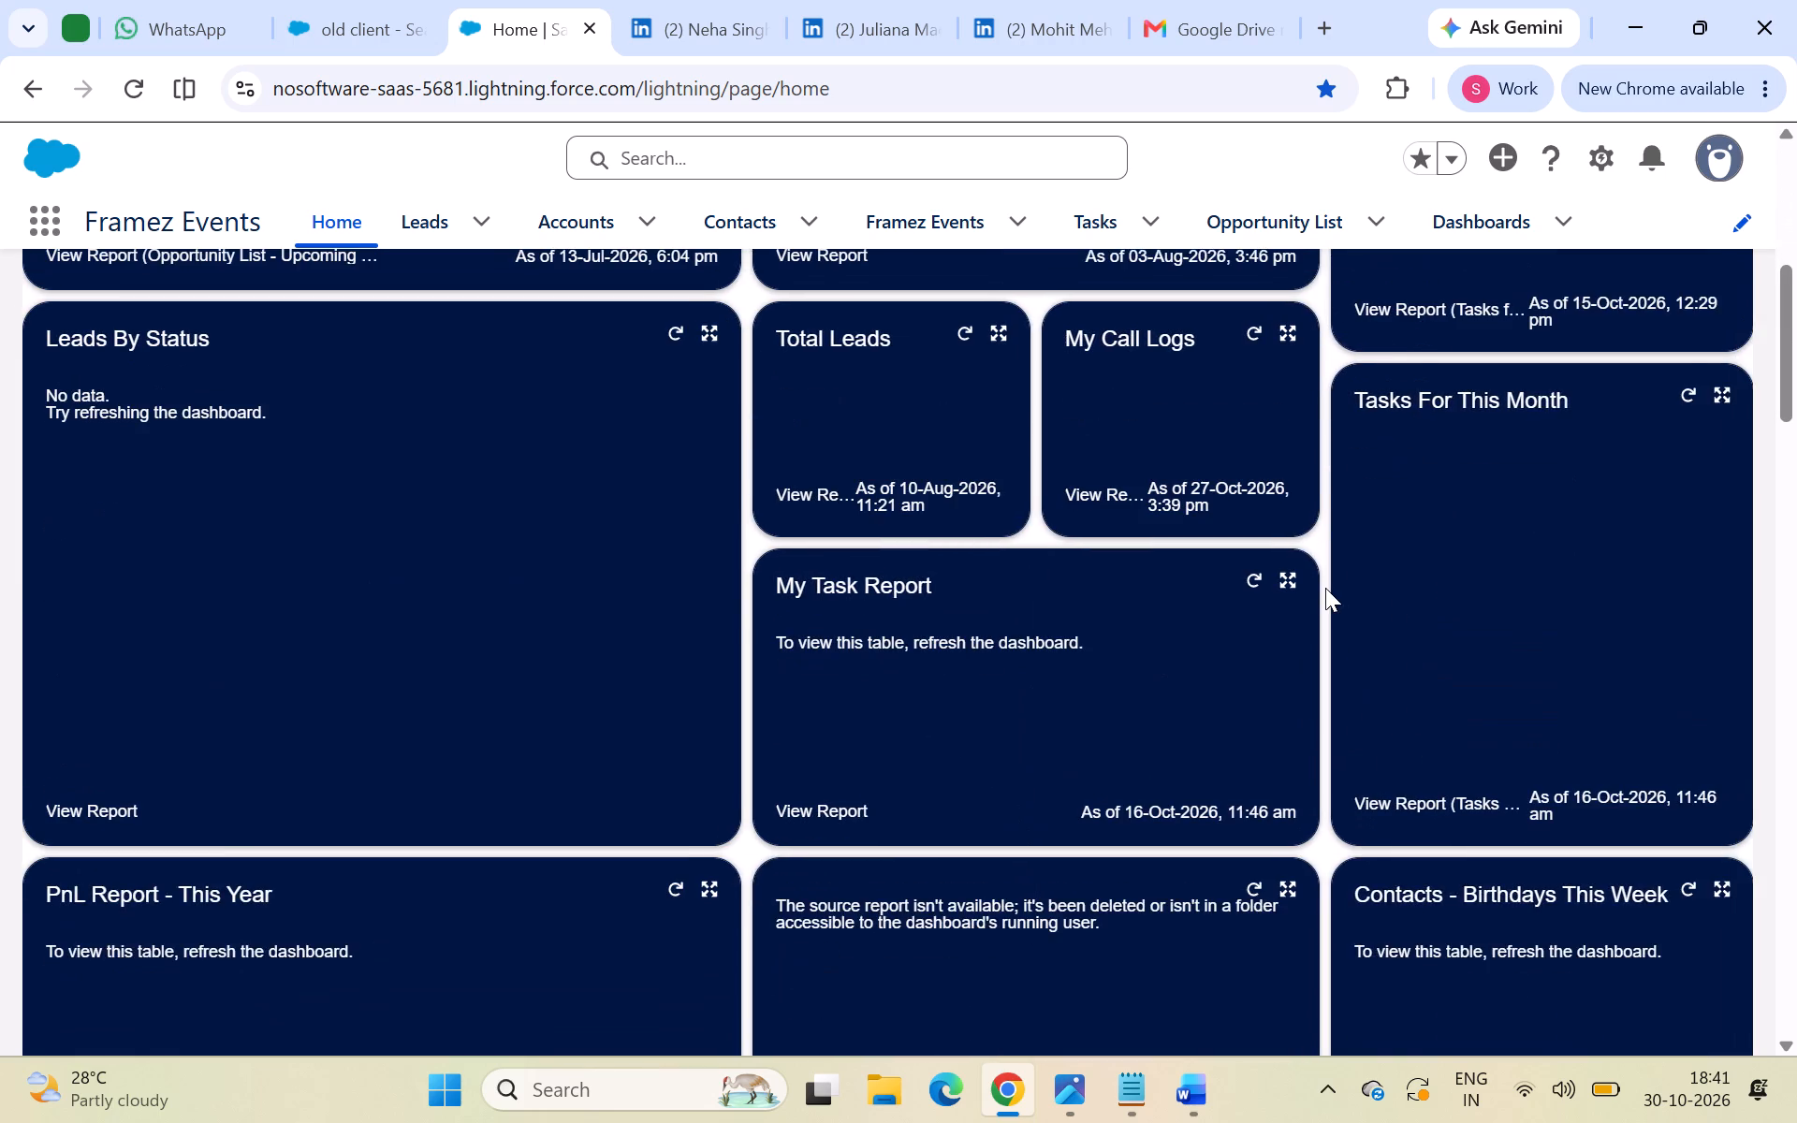
Refresh the My Call Logs report on the Home dashboard.
scroll(1325, 588, up, 4)
scroll(1325, 588, down, 1)
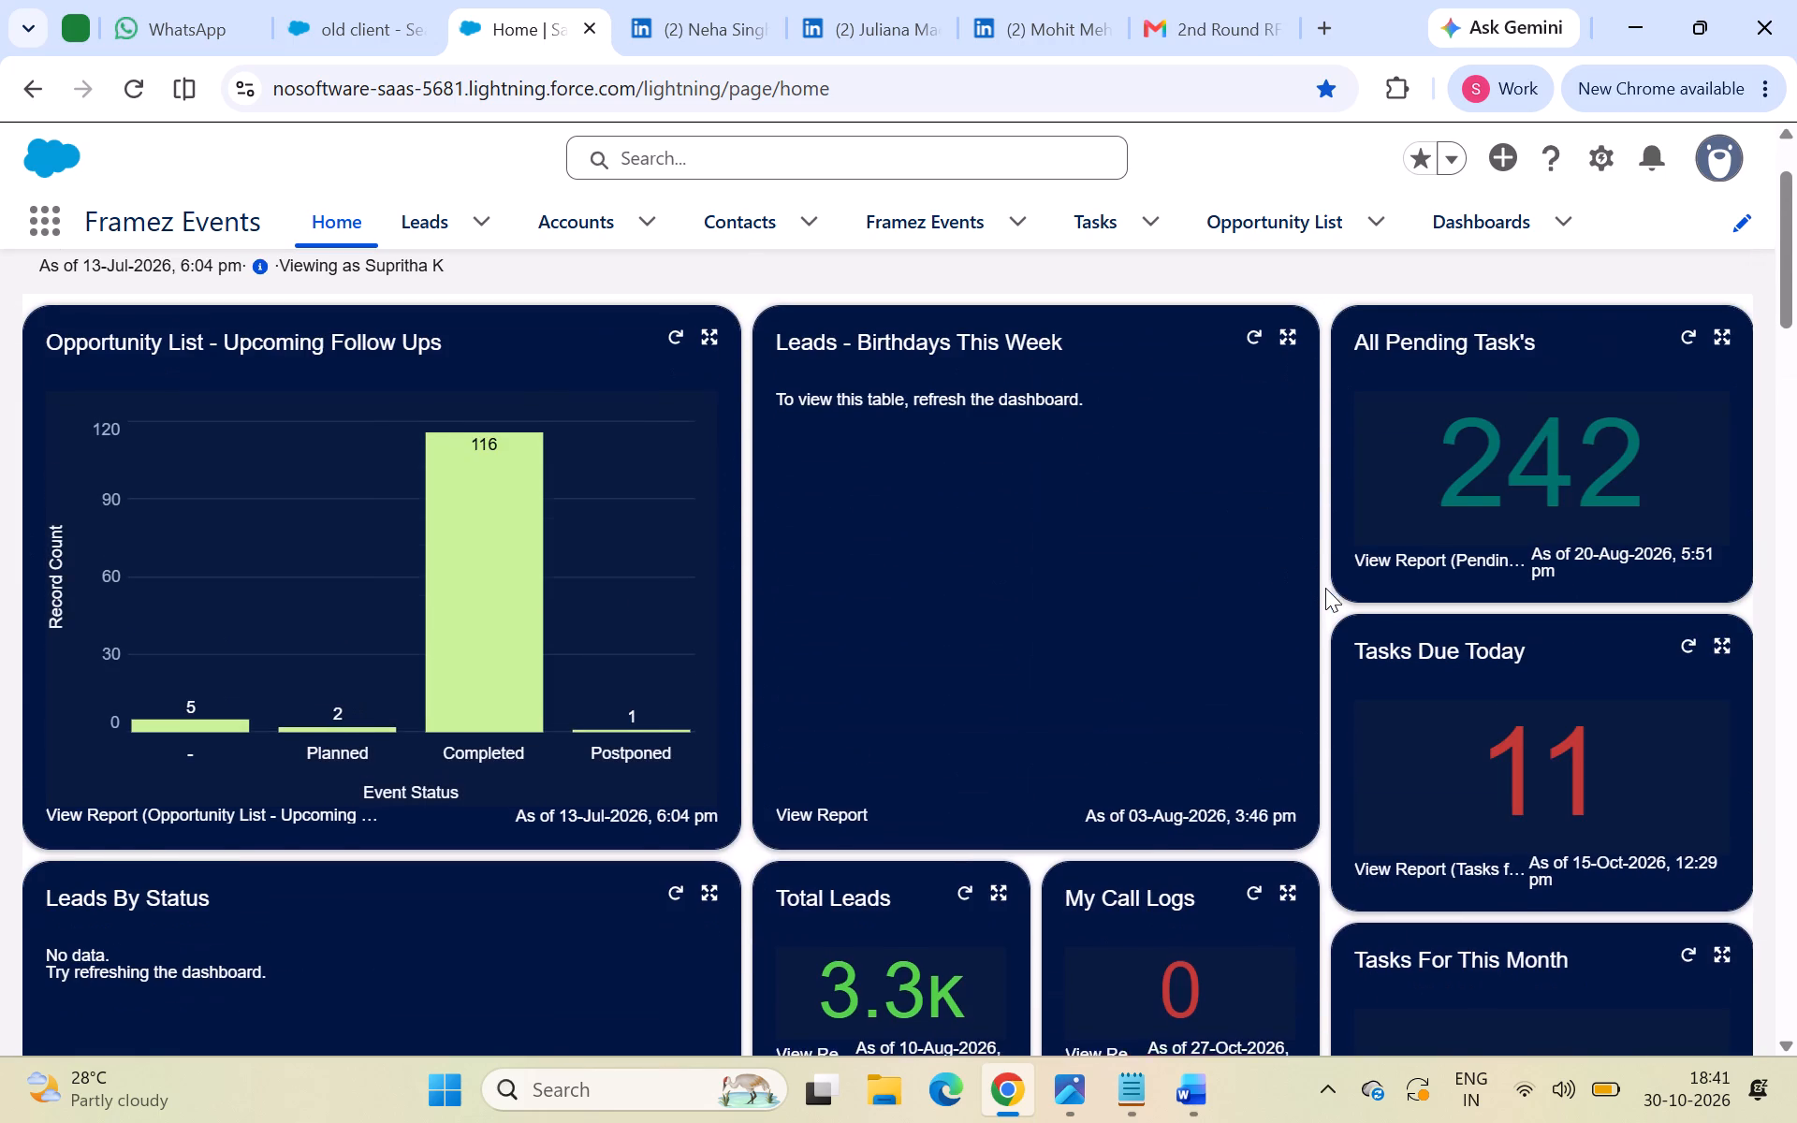
scroll(1325, 588, down, 2)
click(1259, 467)
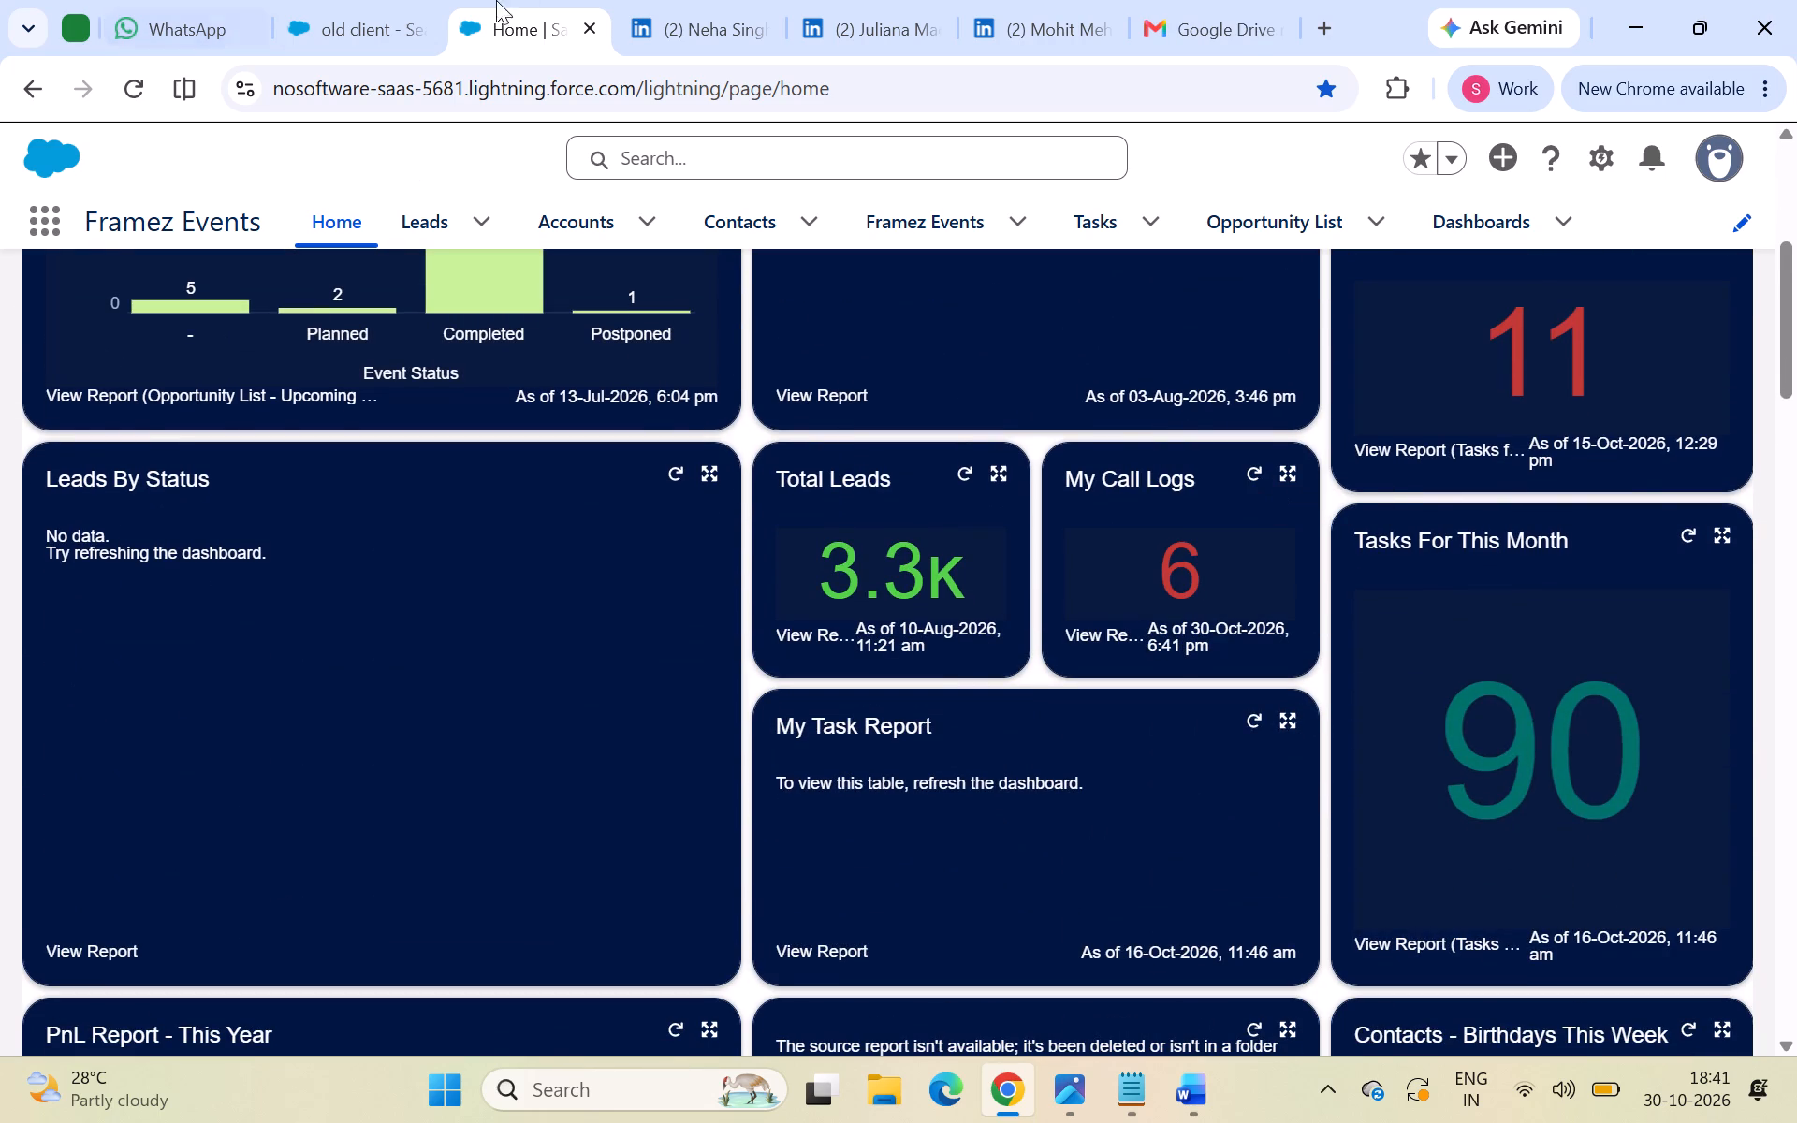
From the old-client search results, open the 2017 ICI Dulux India Ltd. - Akzonobel product launch call task in a new tab.
click(357, 0)
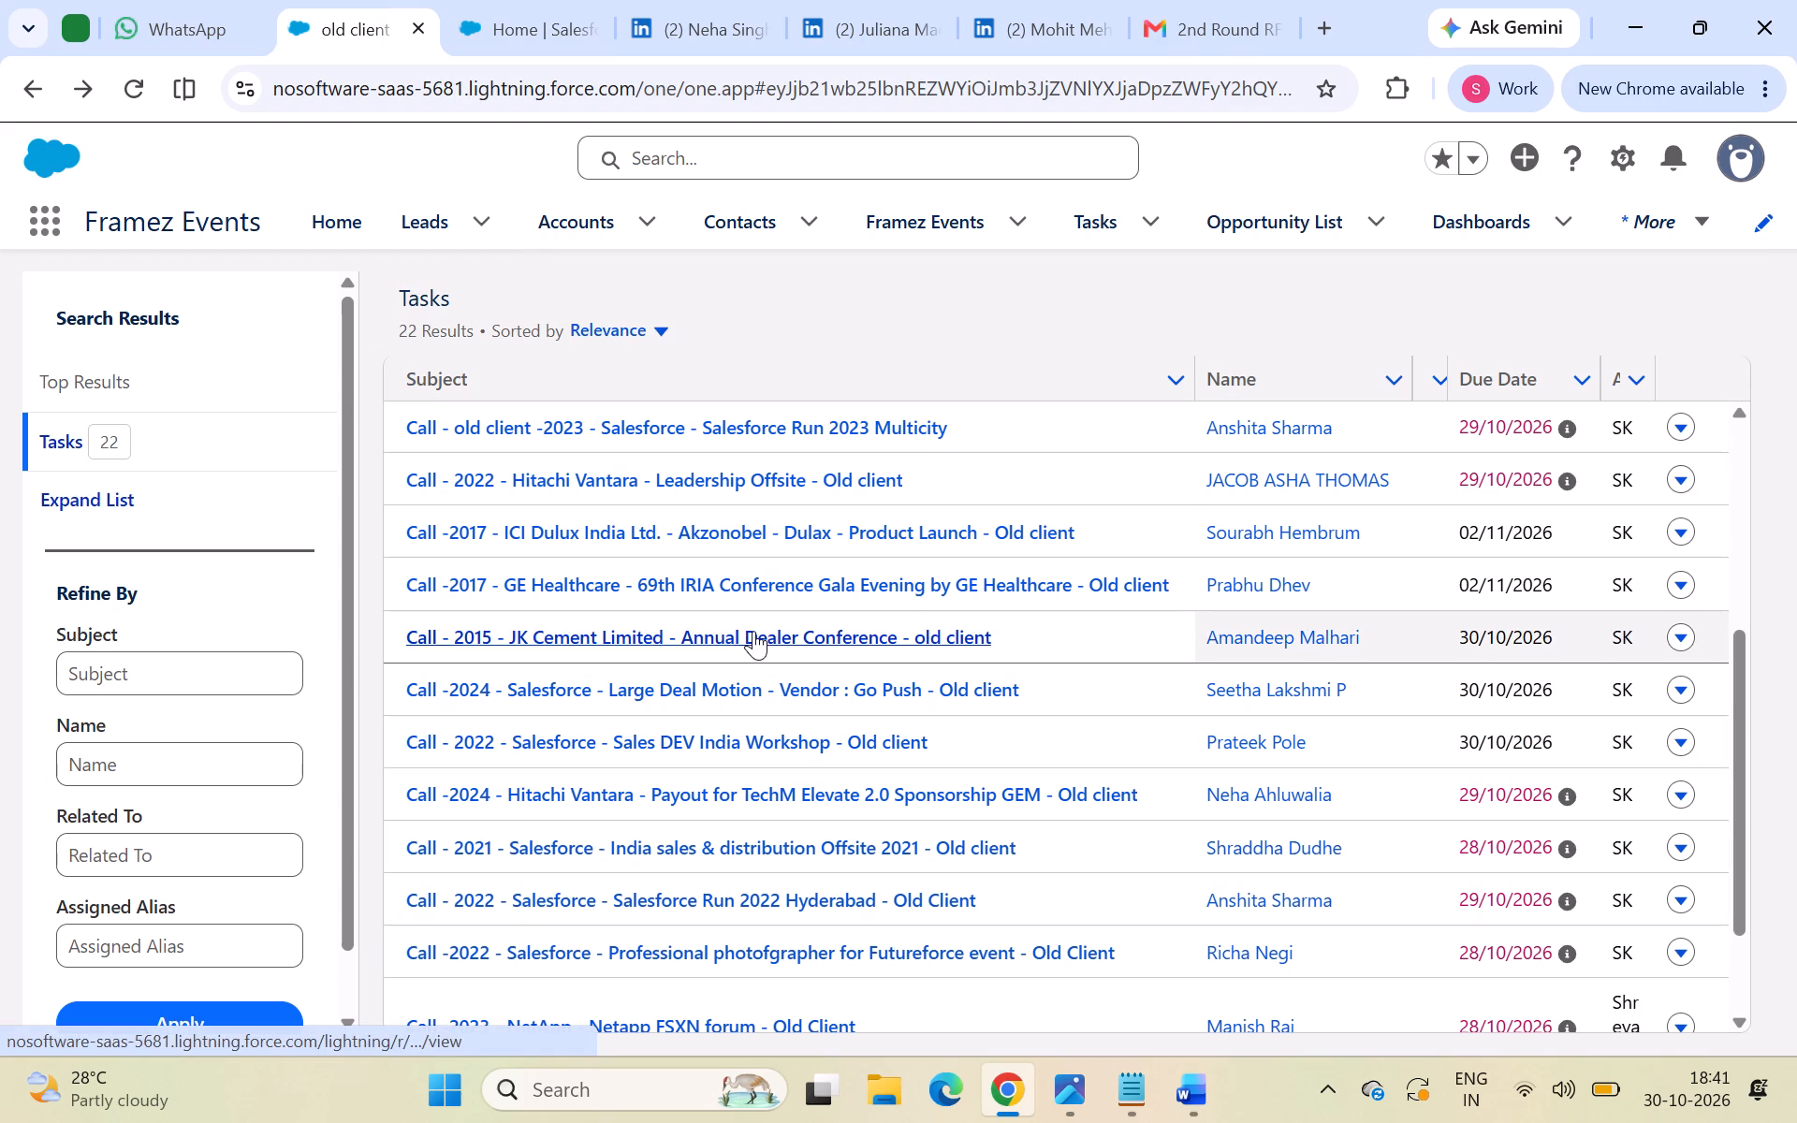
right_click(730, 540)
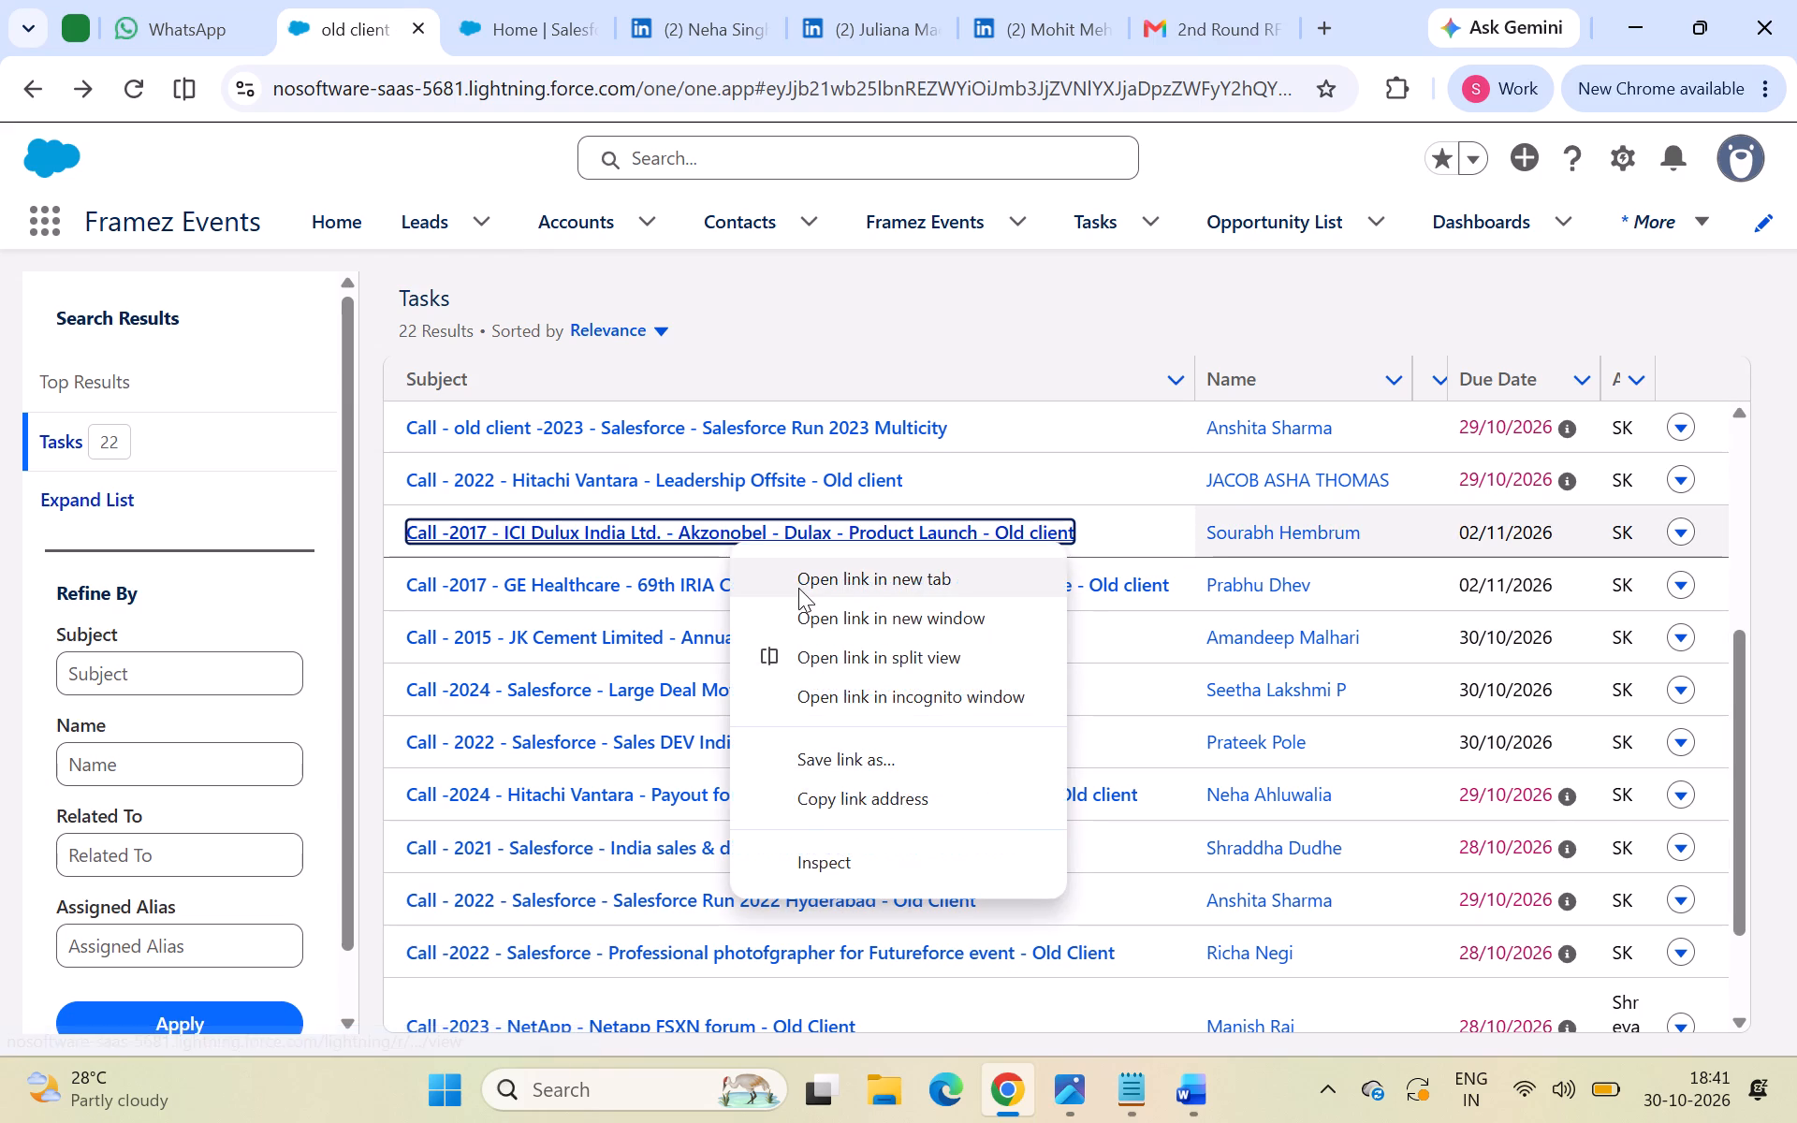
click(798, 588)
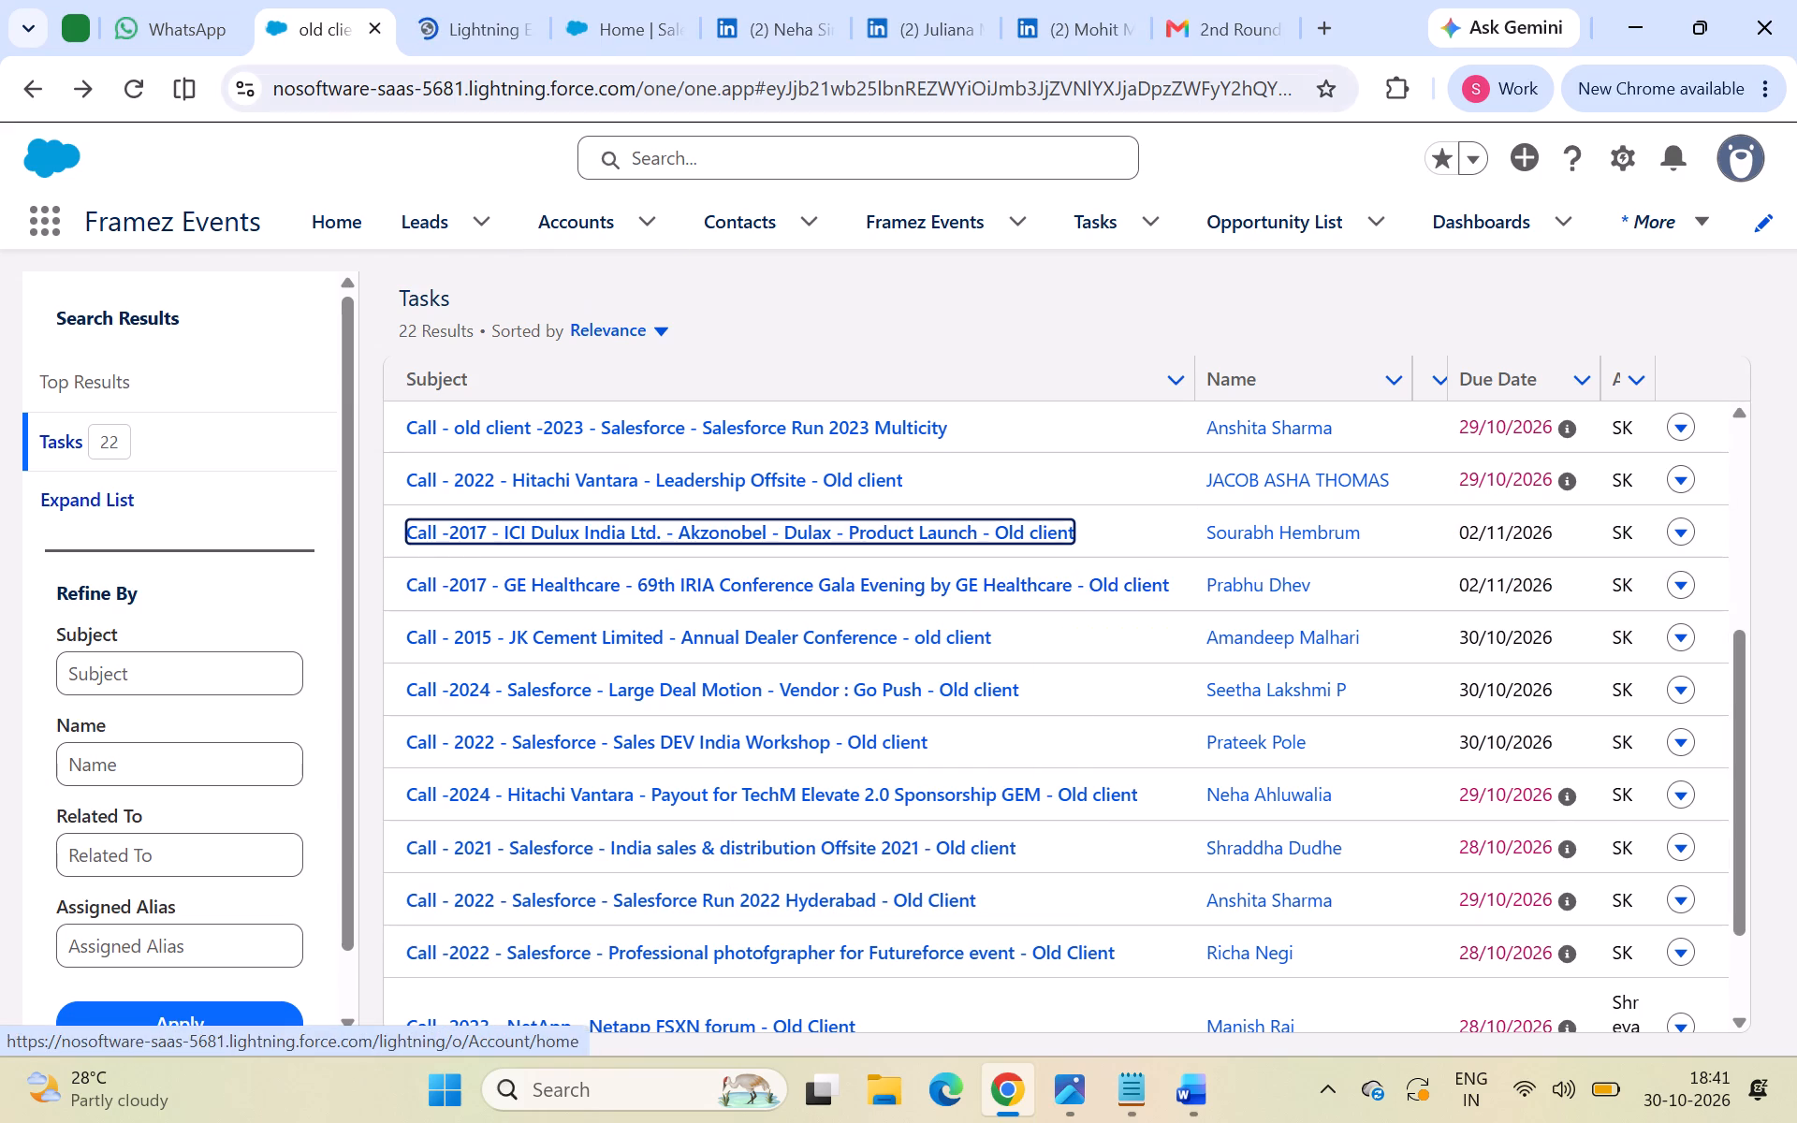
click(454, 22)
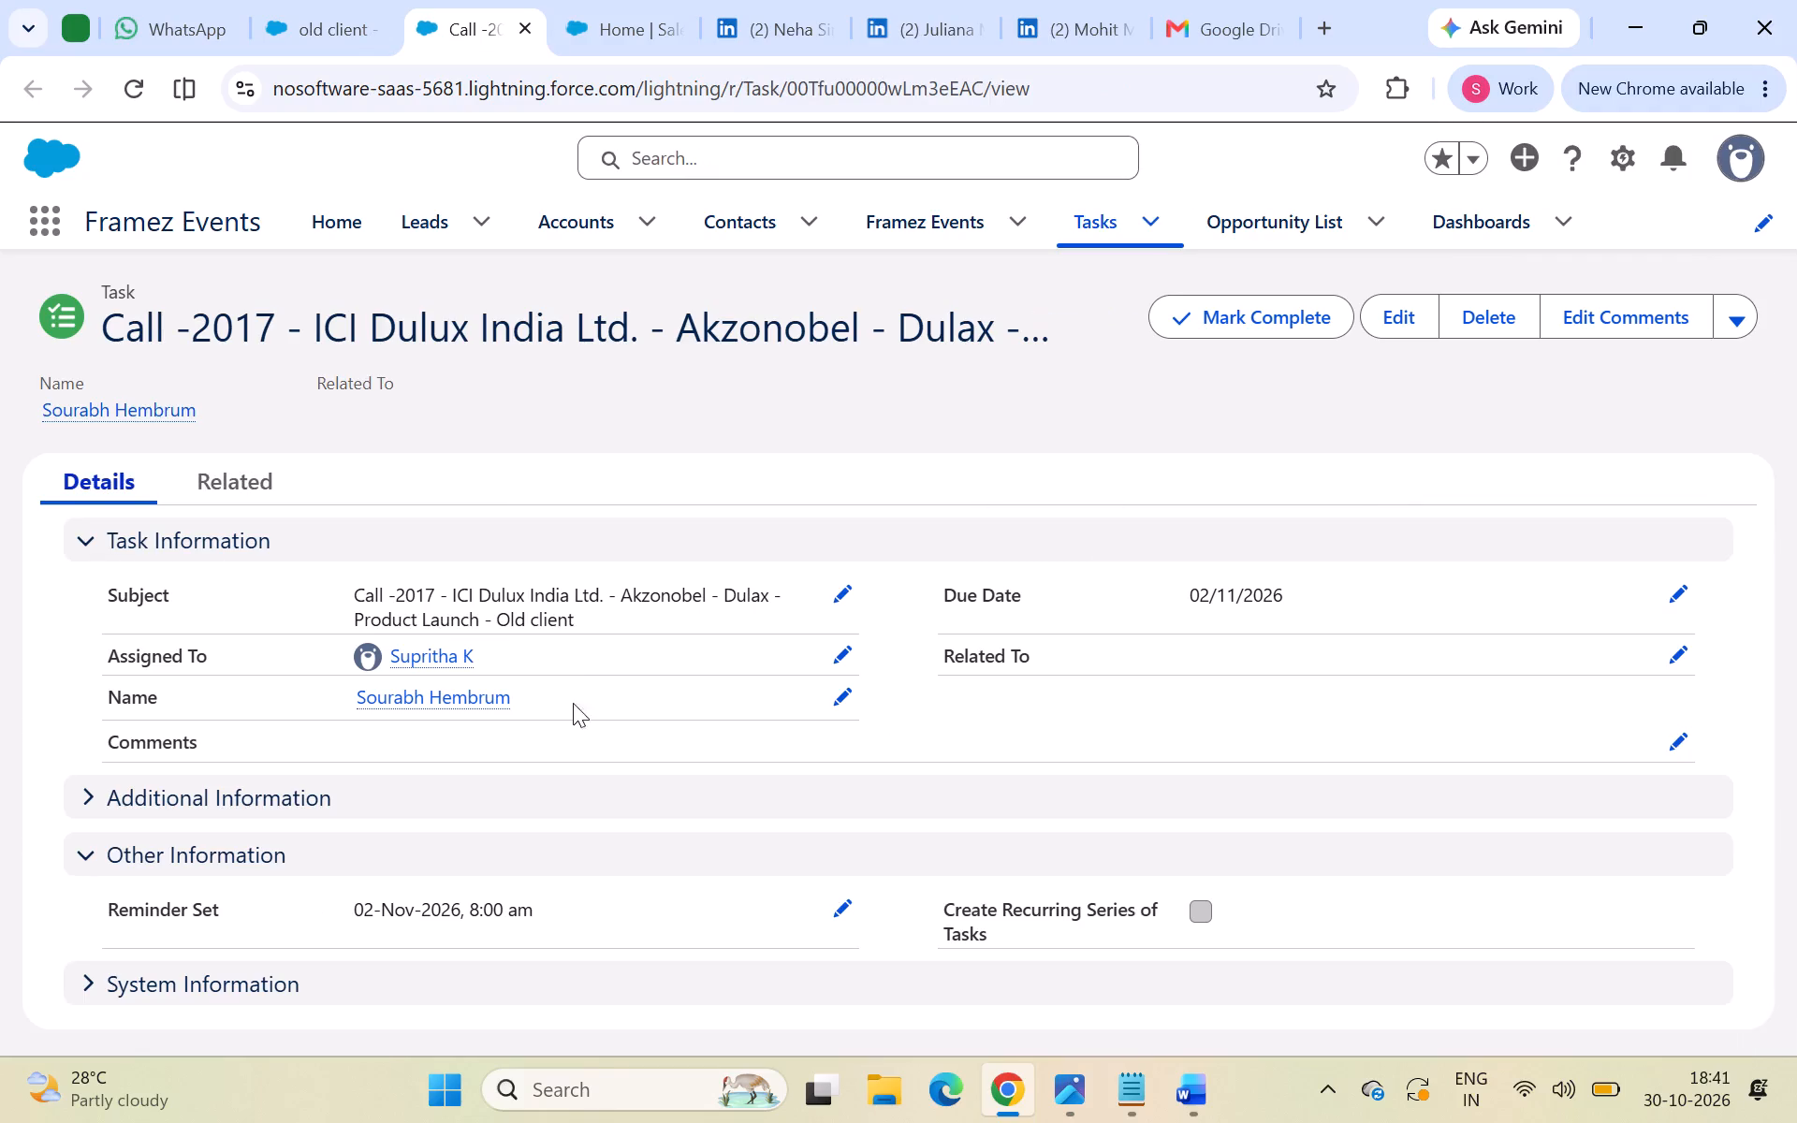
Open the lead linked to the ICI Dulux task and review its AkzoNobel lead information, contact details and activity.
click(486, 708)
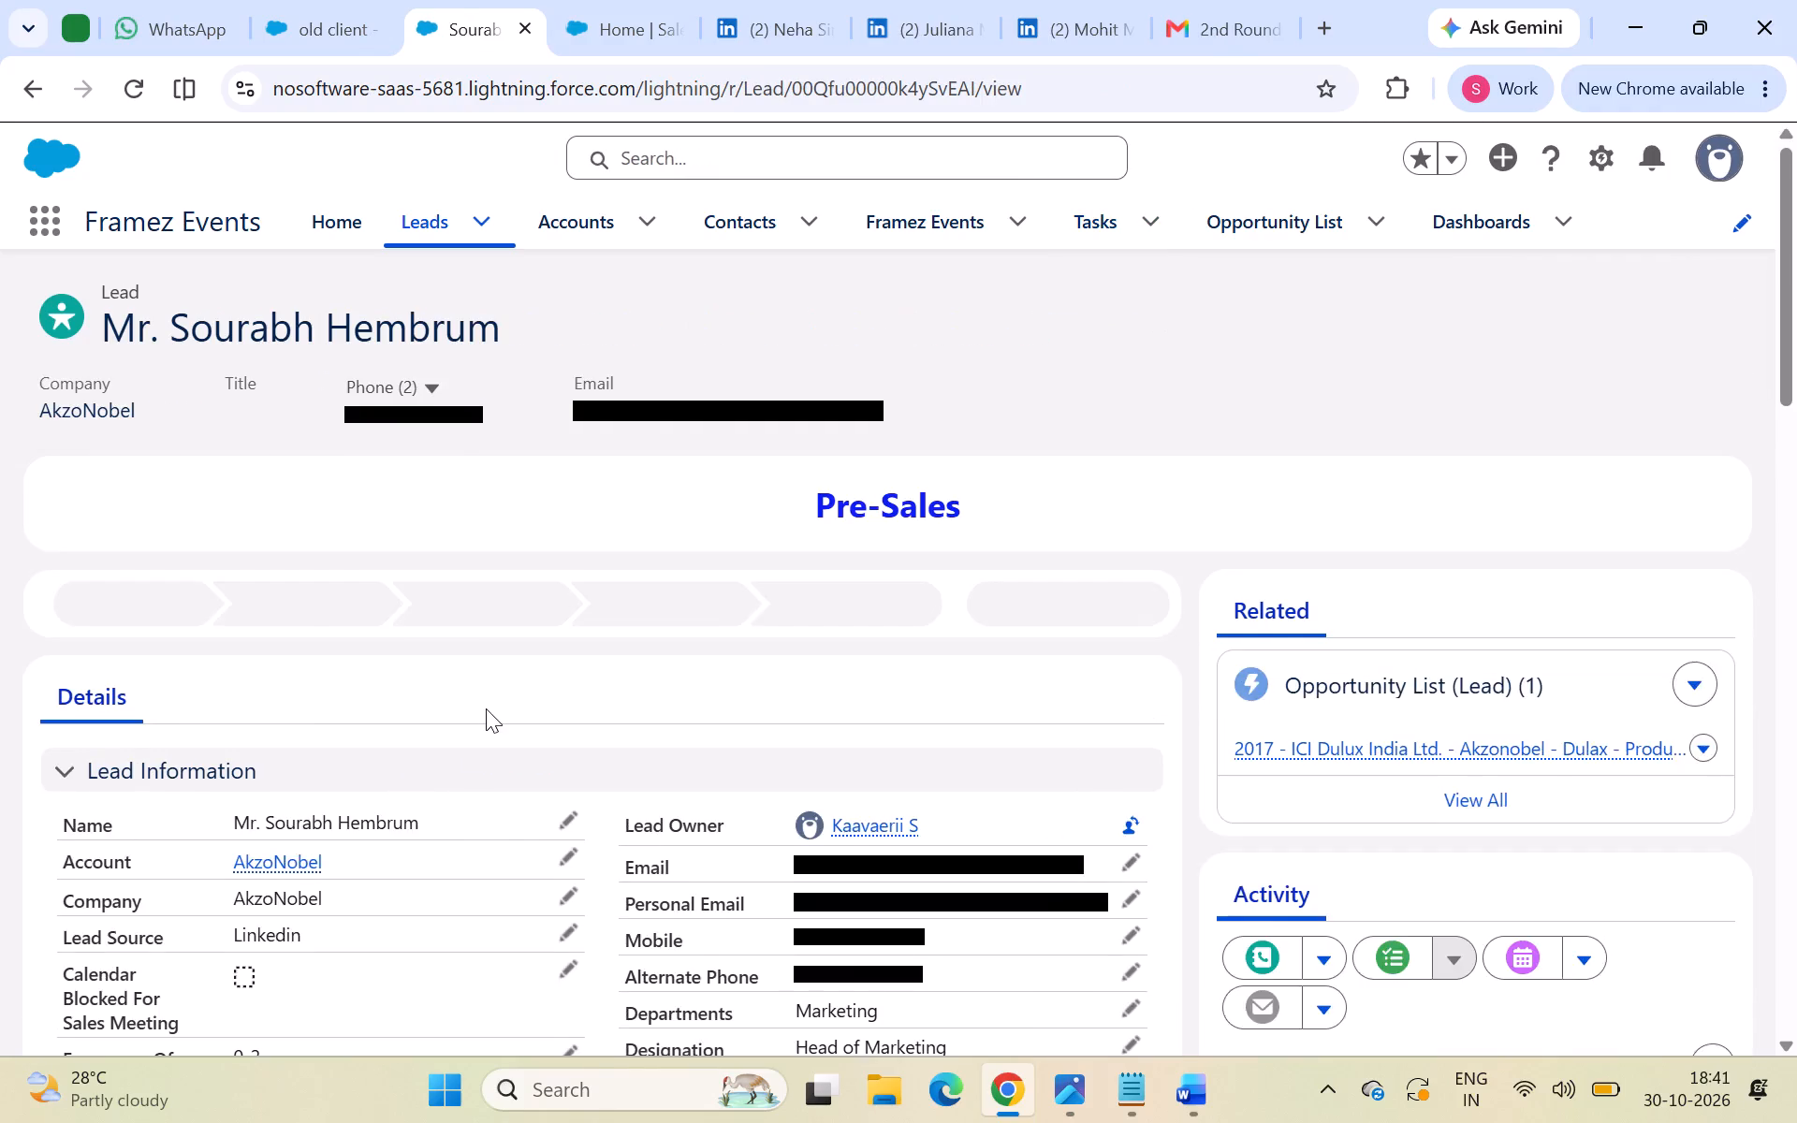
scroll(486, 708, down, 3)
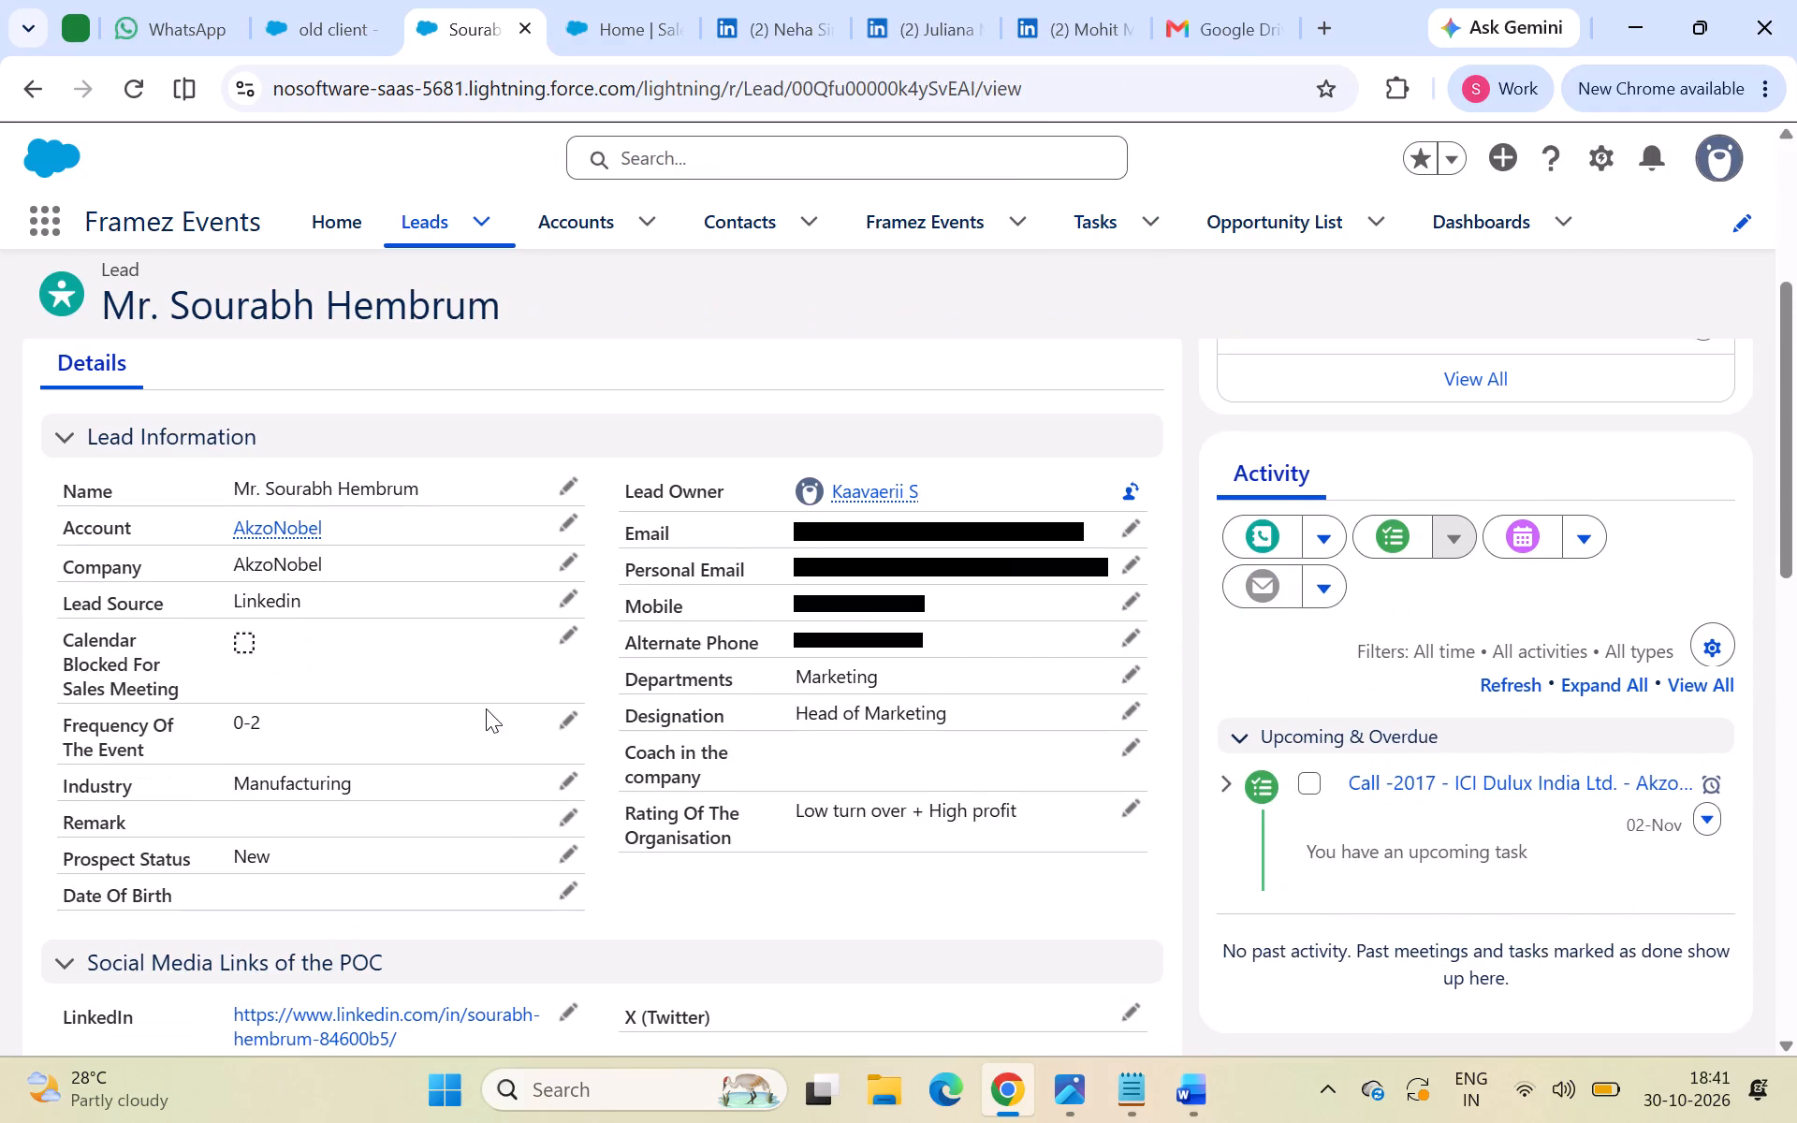
scroll(486, 708, up, 3)
scroll(486, 708, down, 2)
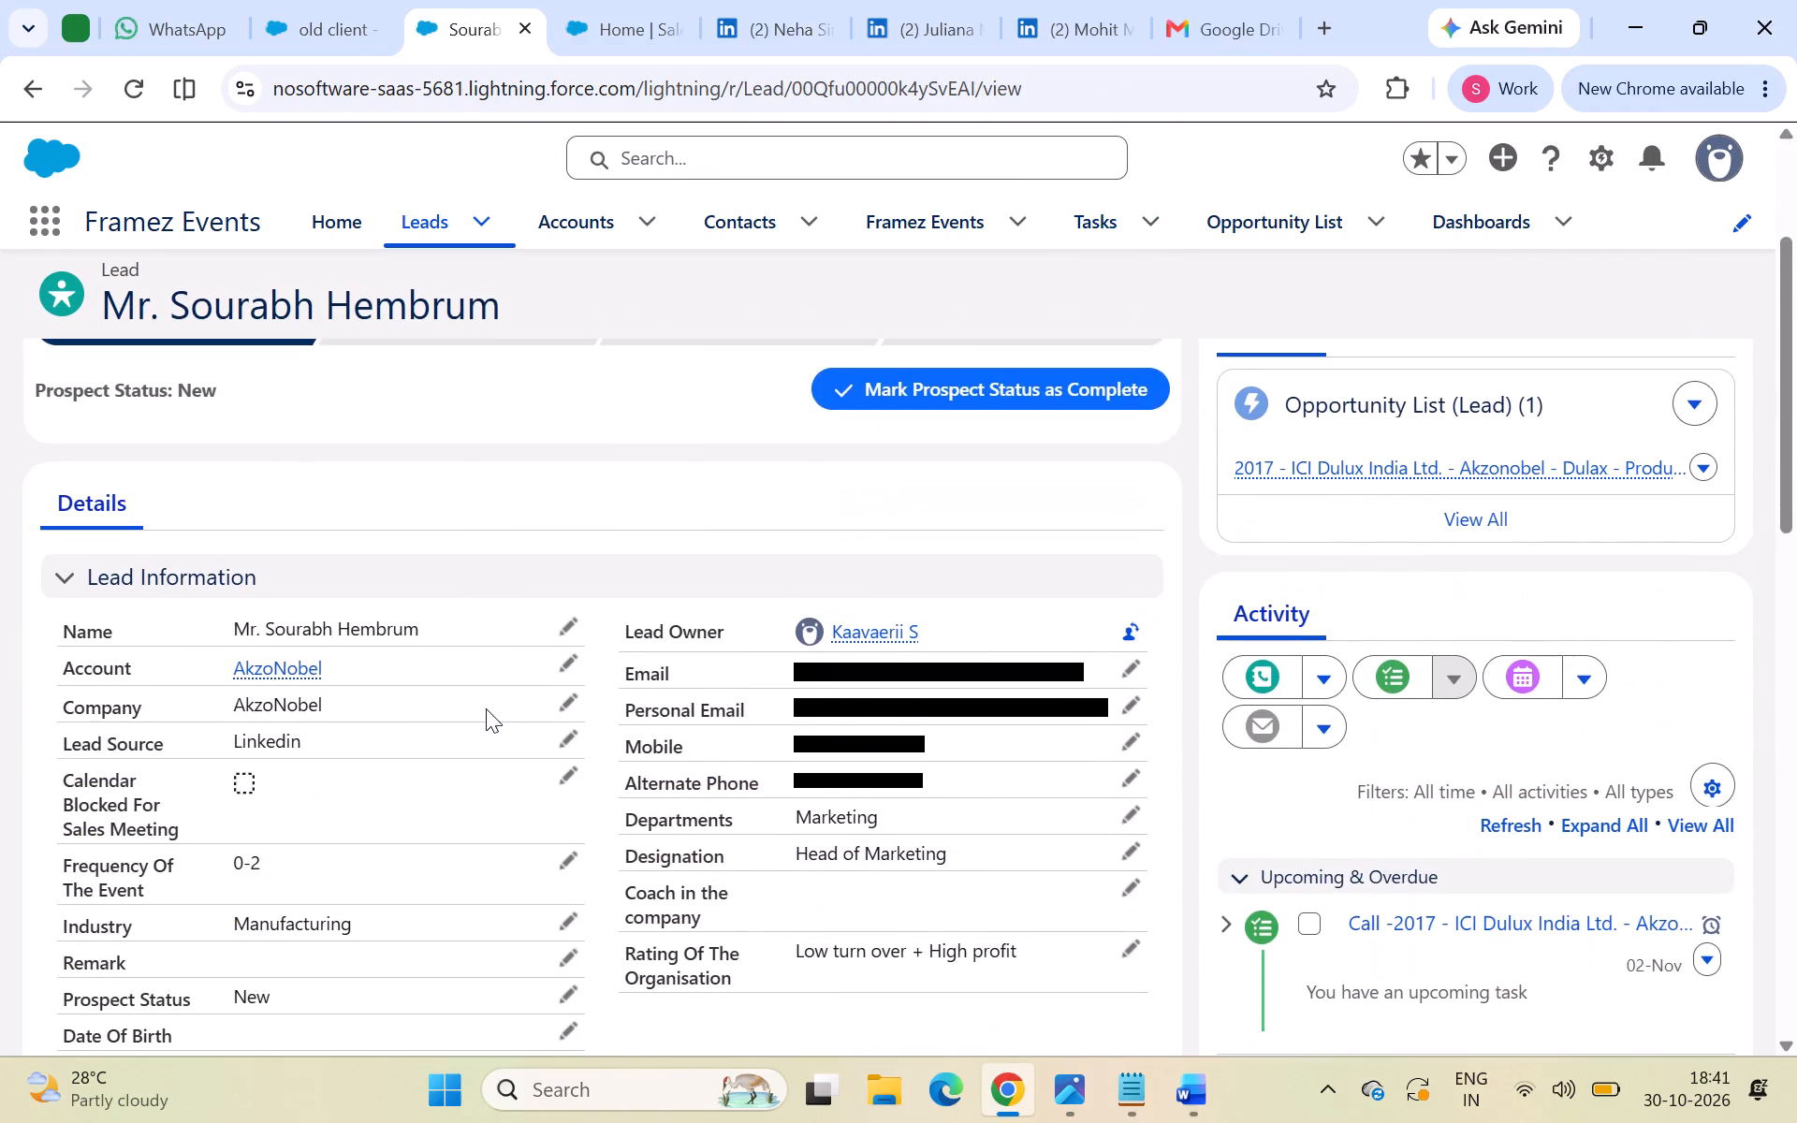
scroll(529, 811, down, 1)
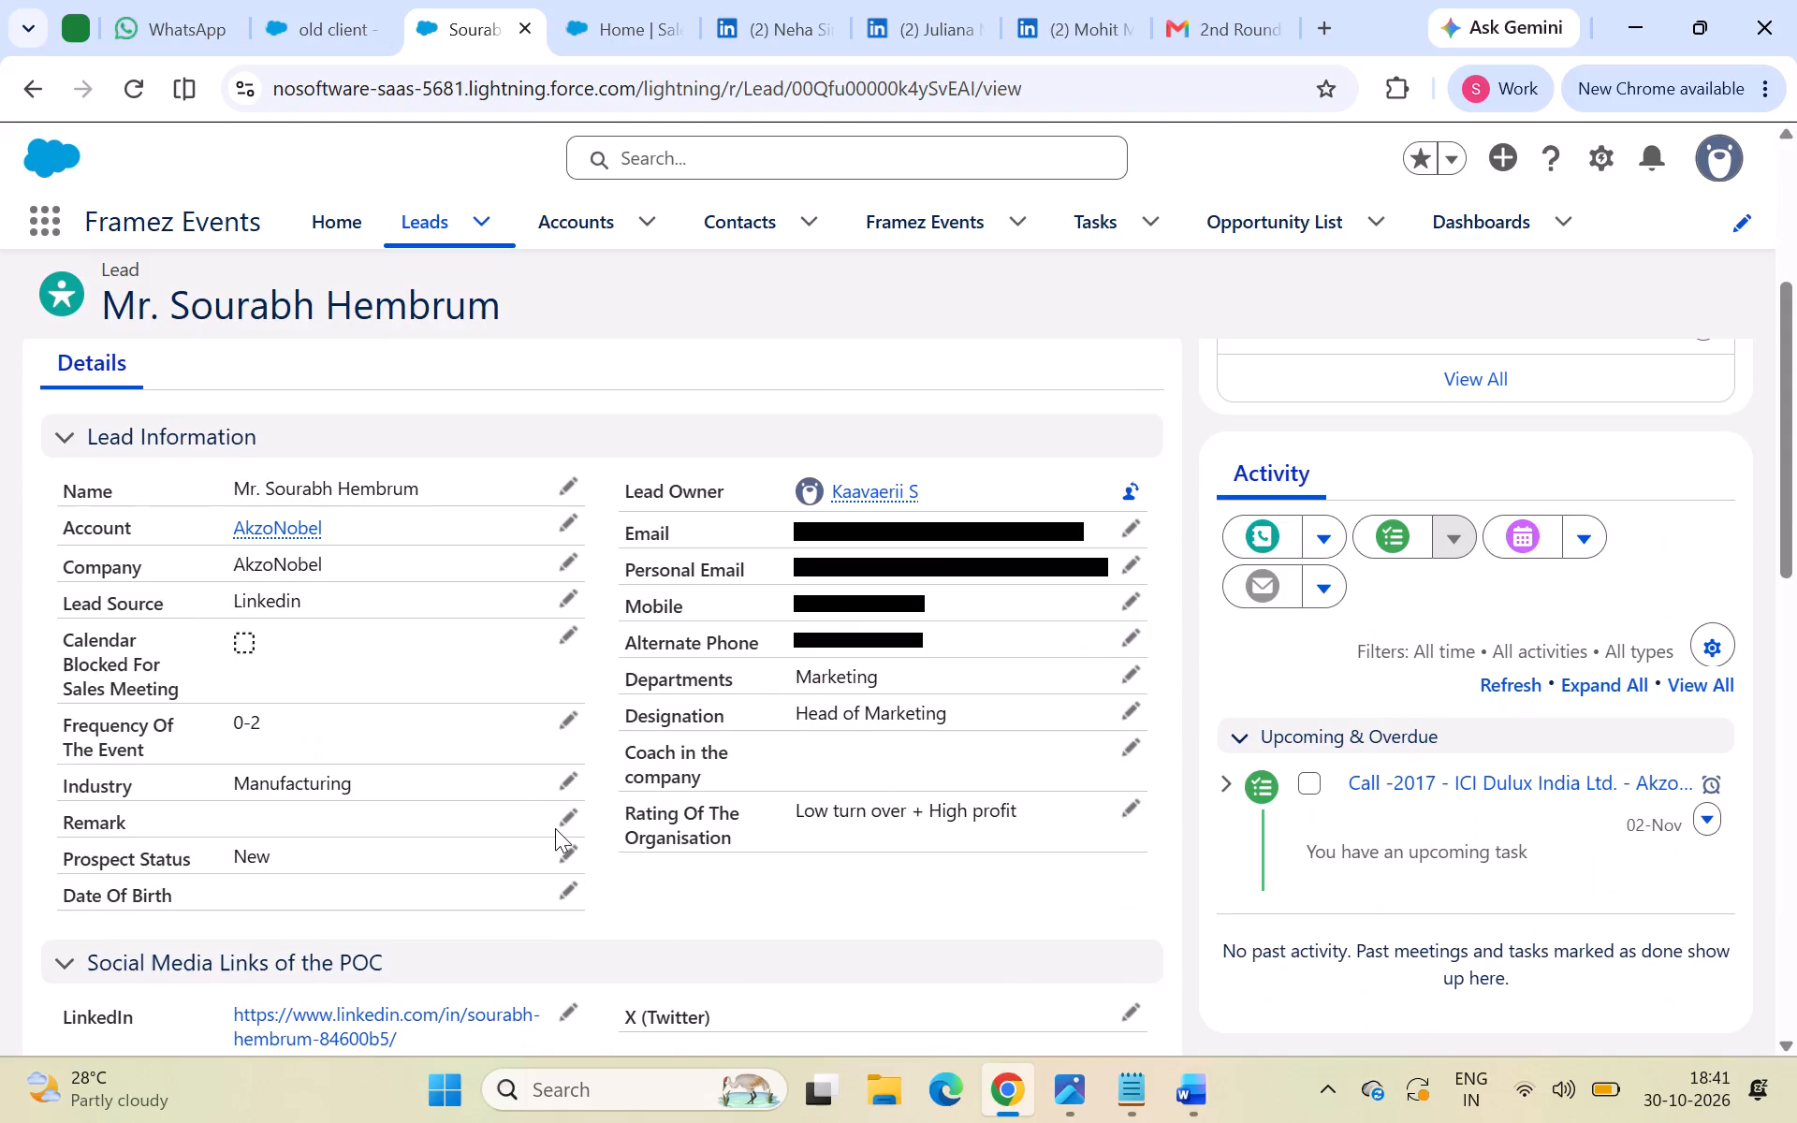
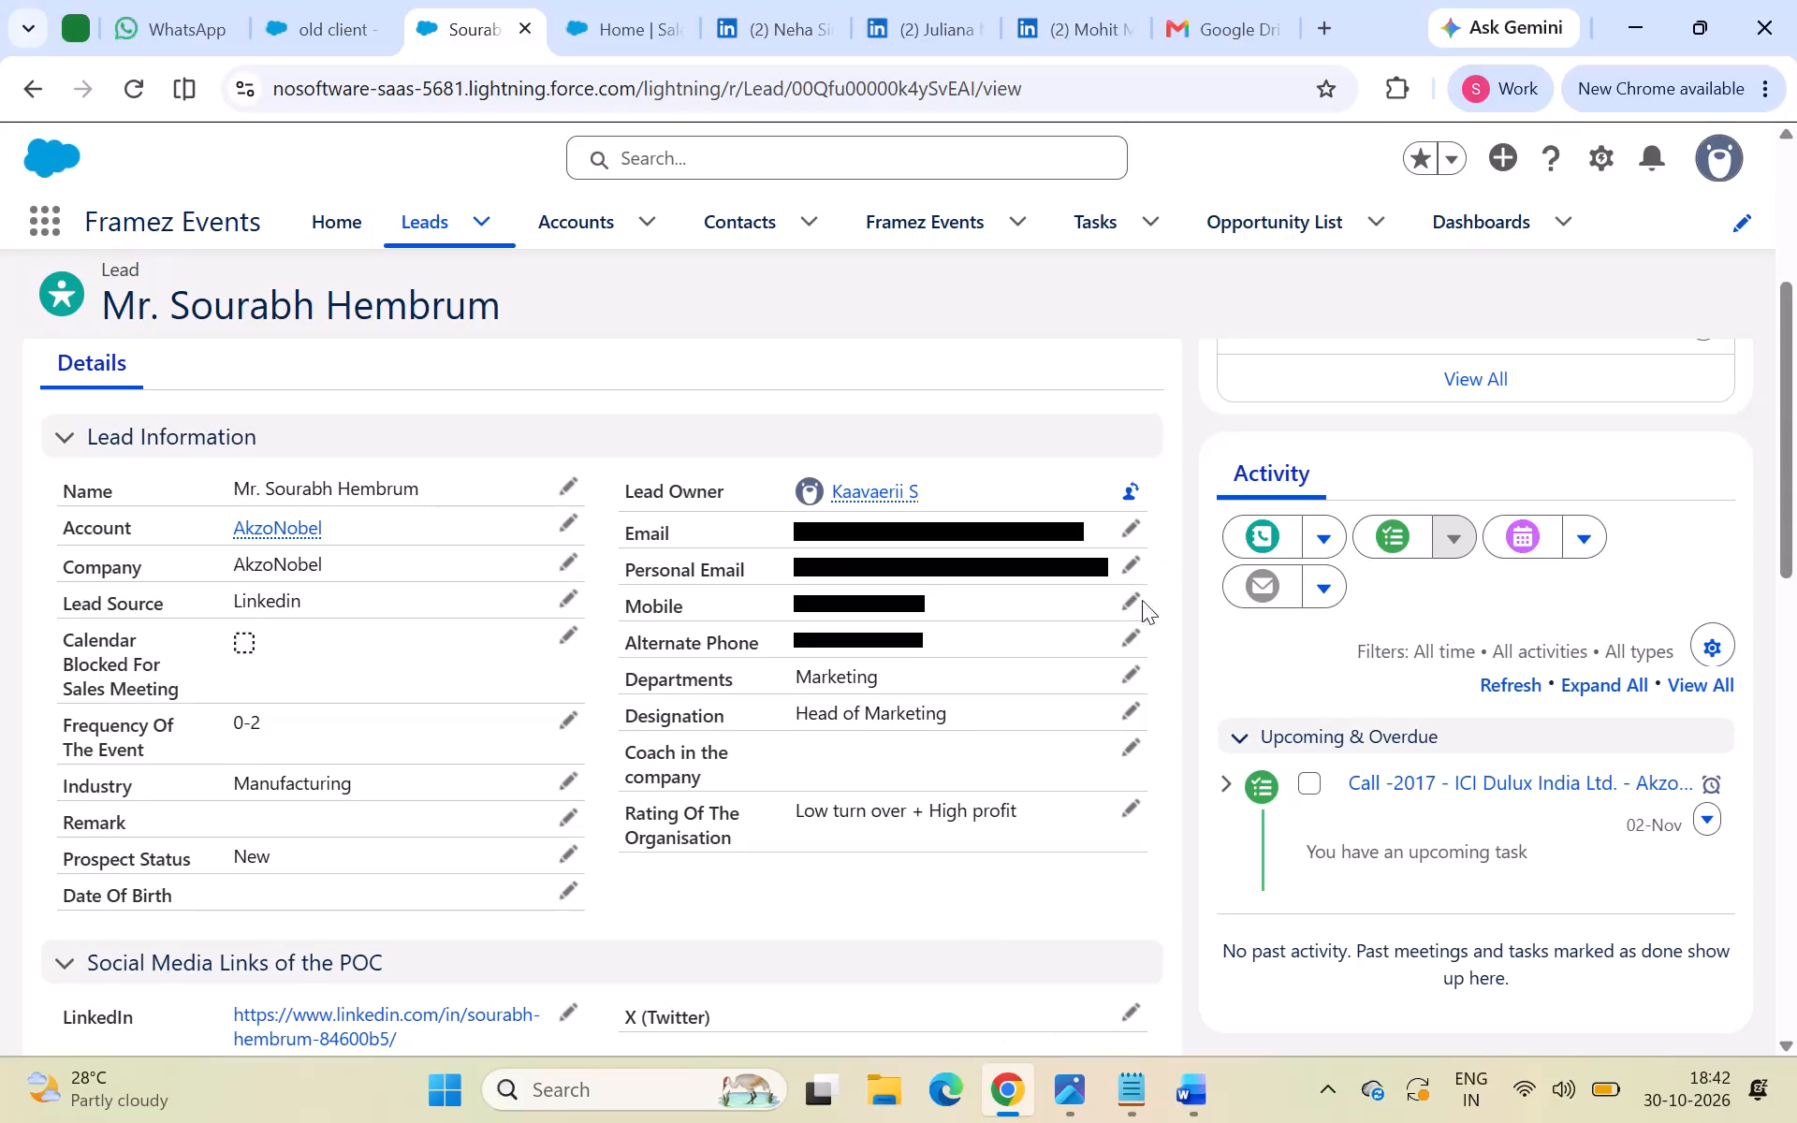
Clear the Mobile number on the AkzoNobel Head of Marketing lead and save the record.
click(1135, 601)
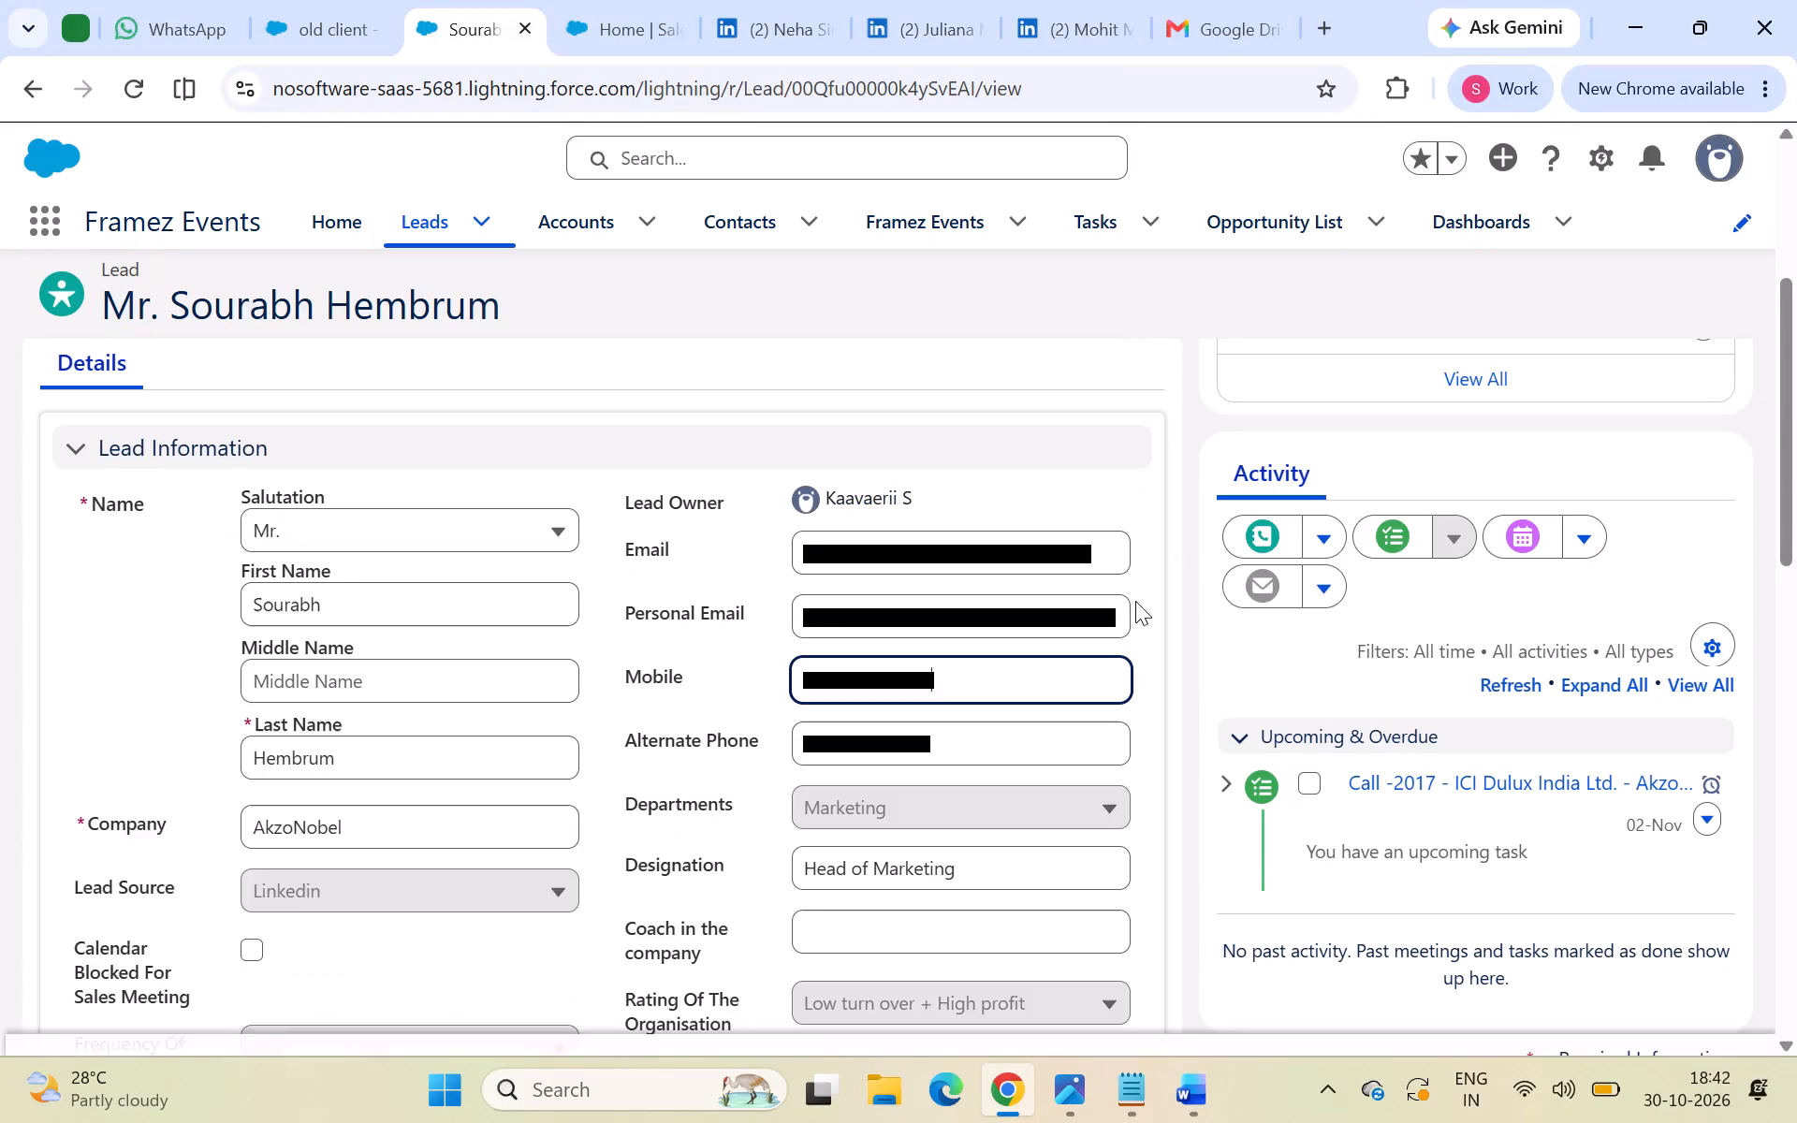
triple_click(1012, 681)
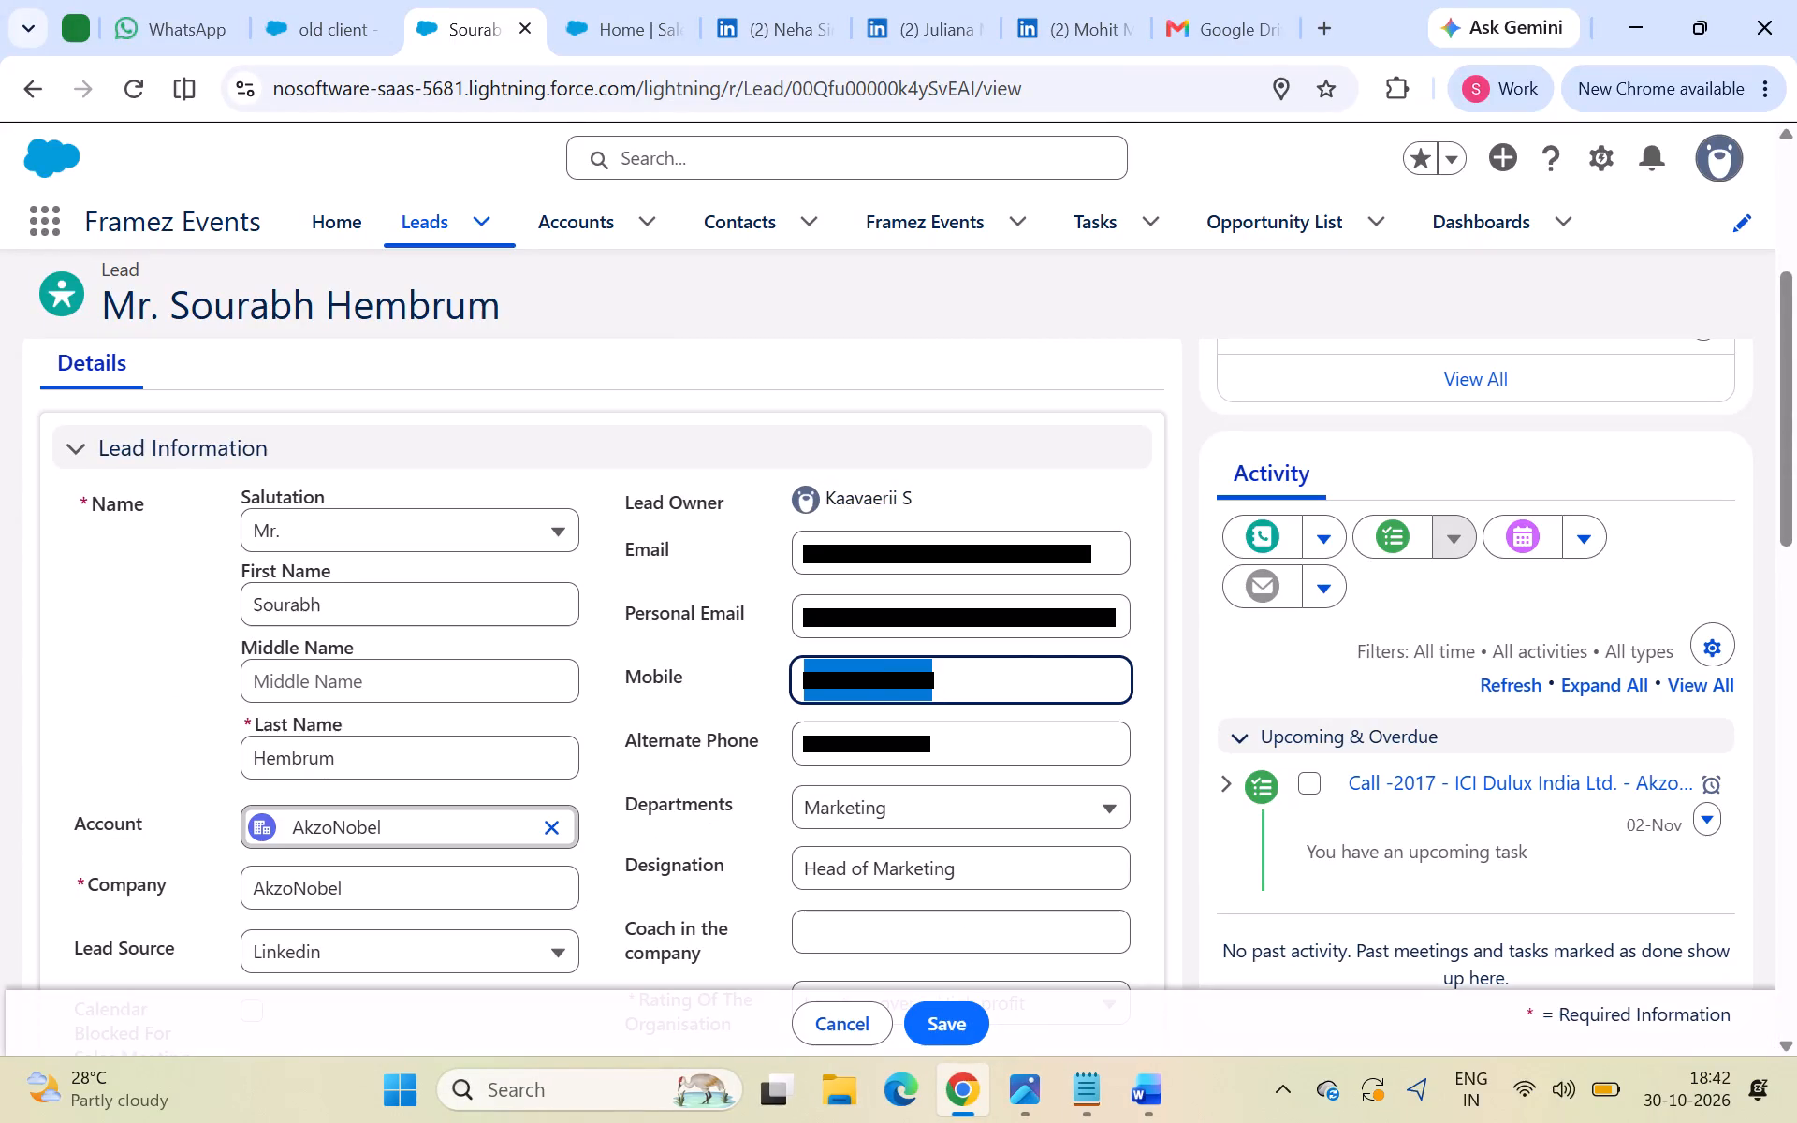
key(BackSpace)
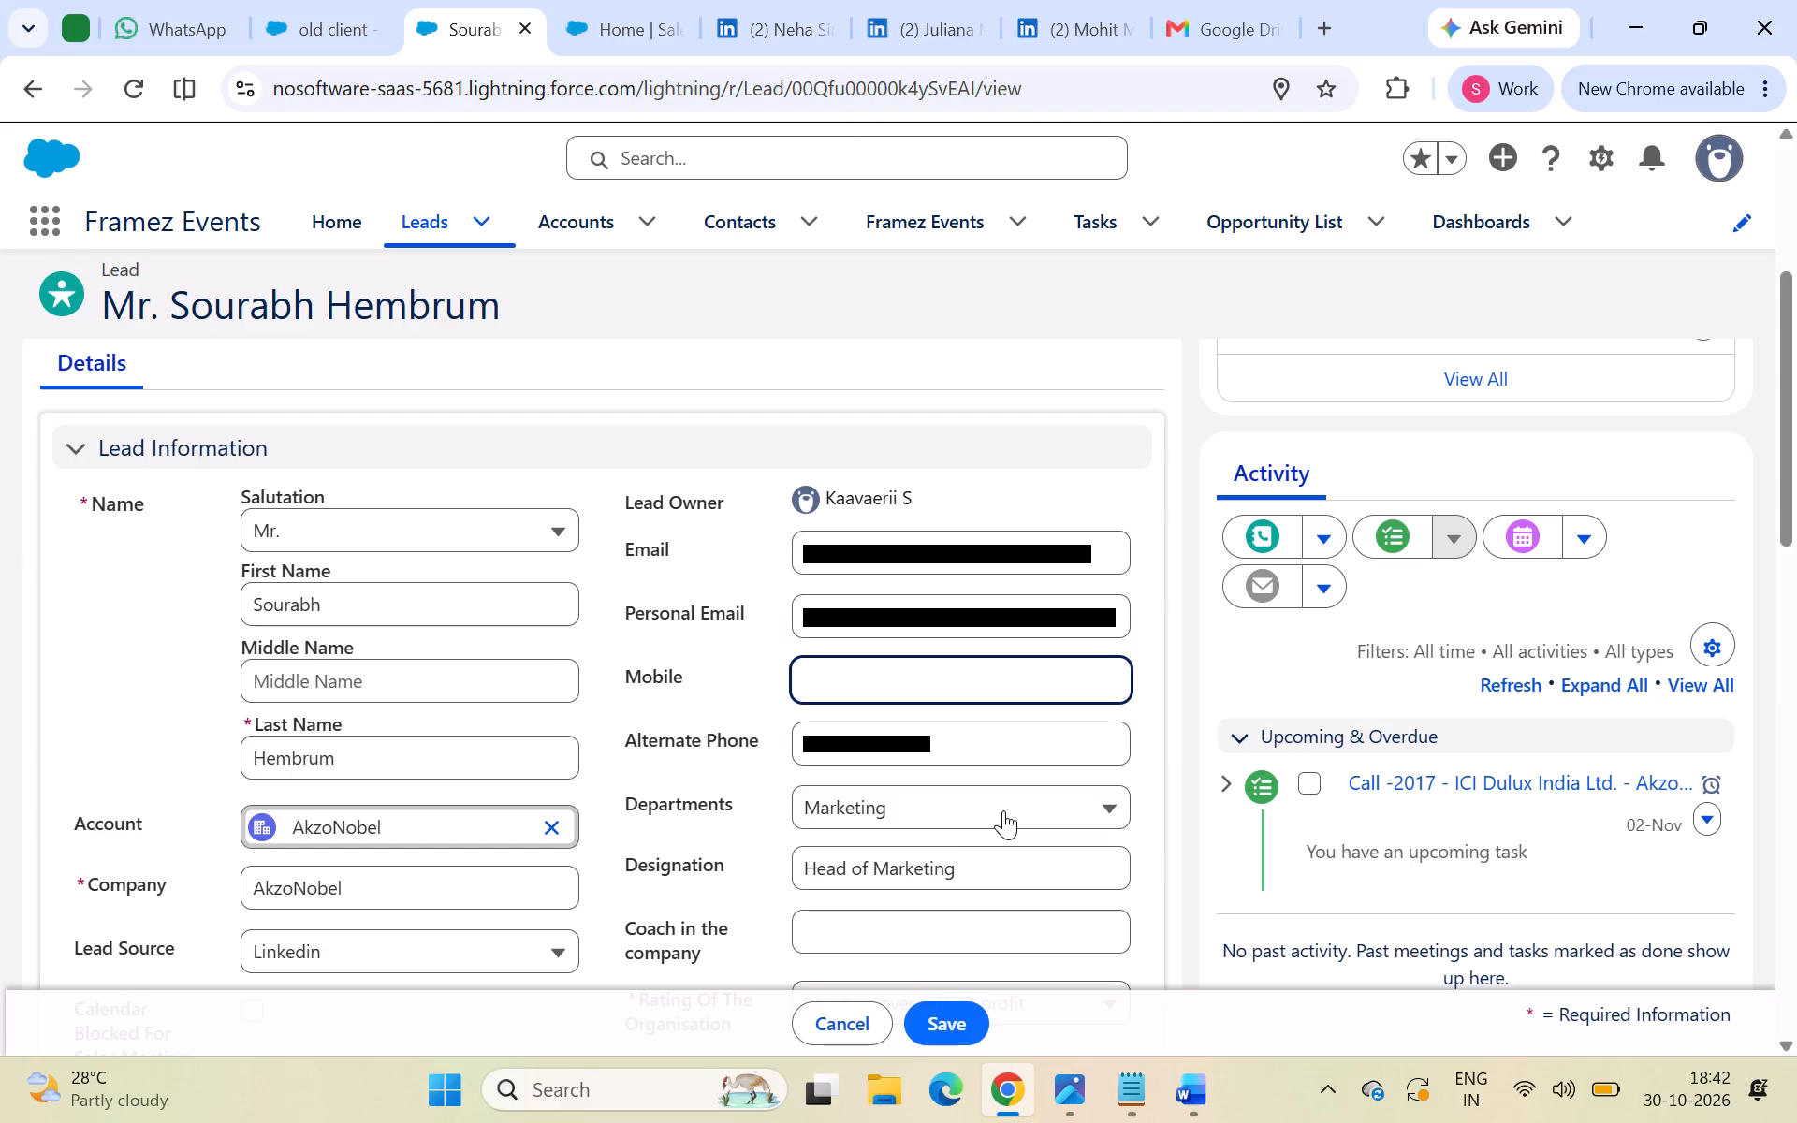
click(1003, 810)
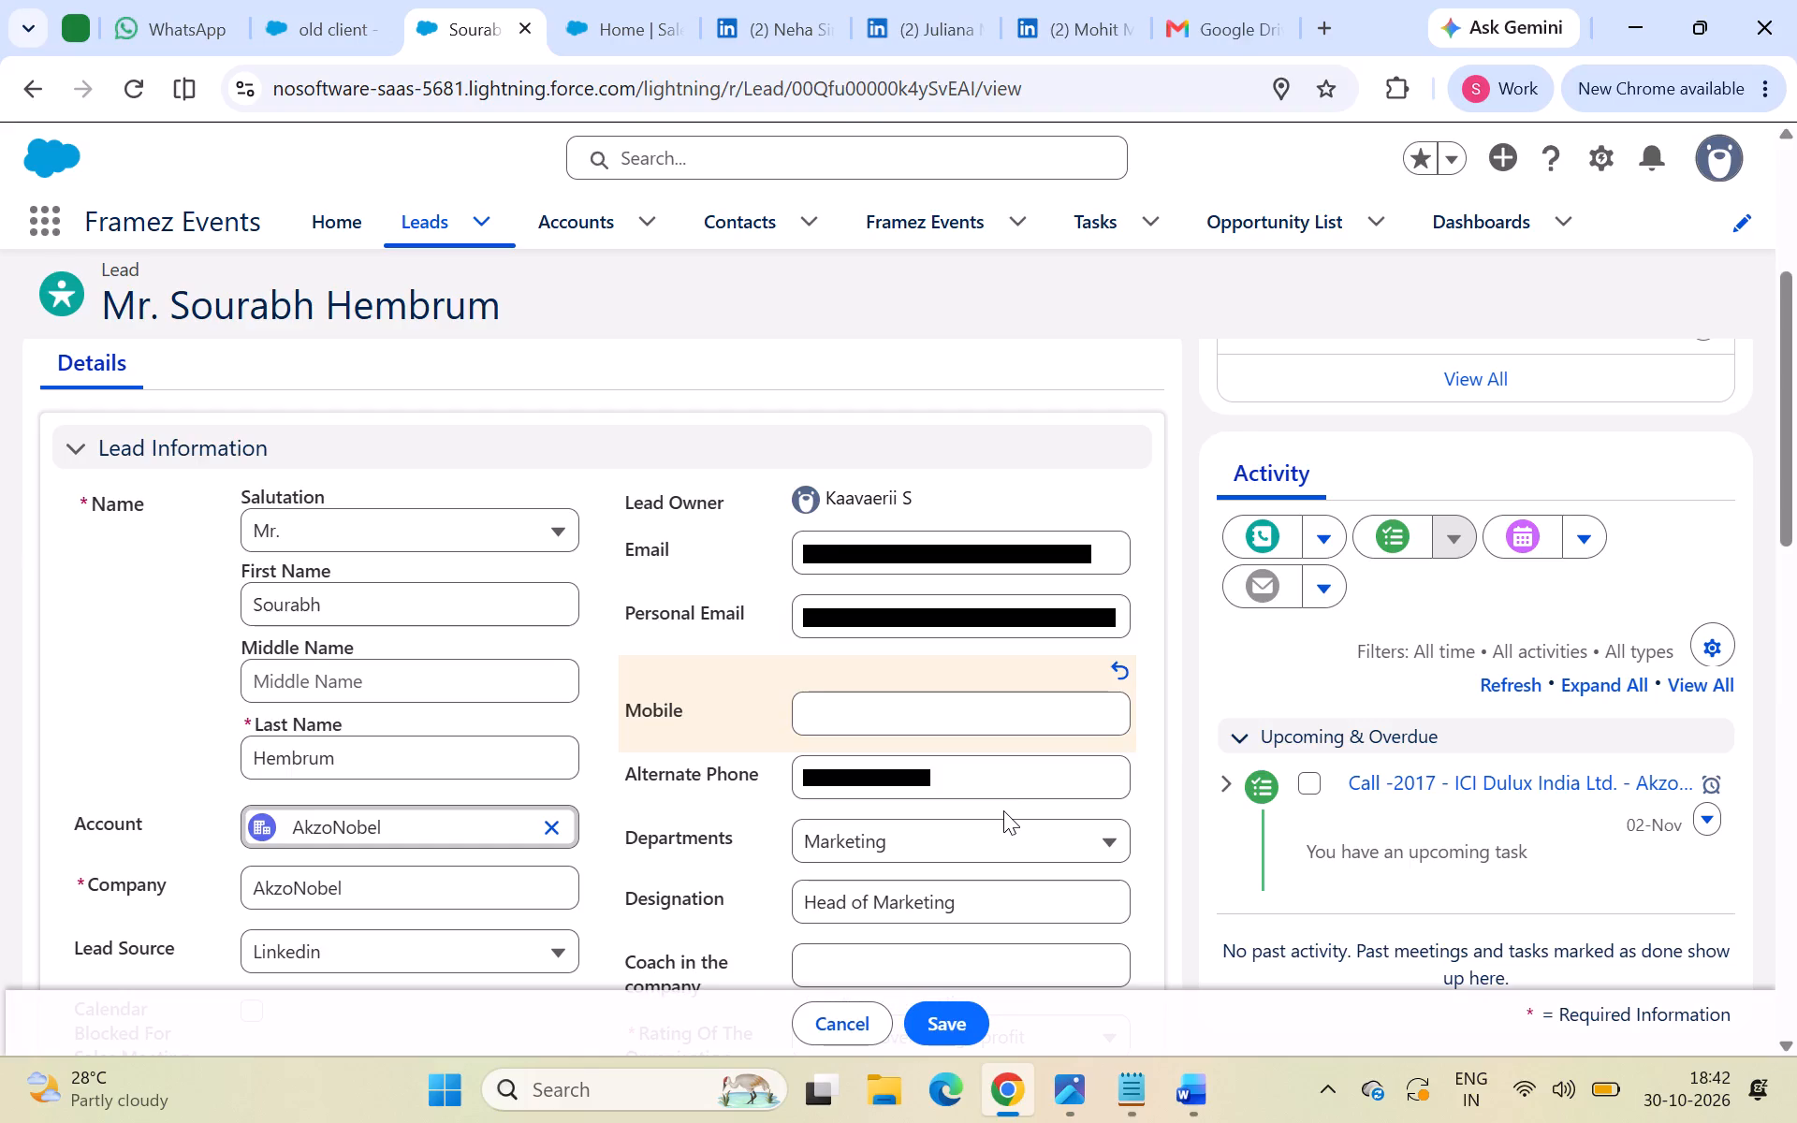
Save the AkzoNobel Head of Marketing lead with its Mobile field cleared.
click(962, 1021)
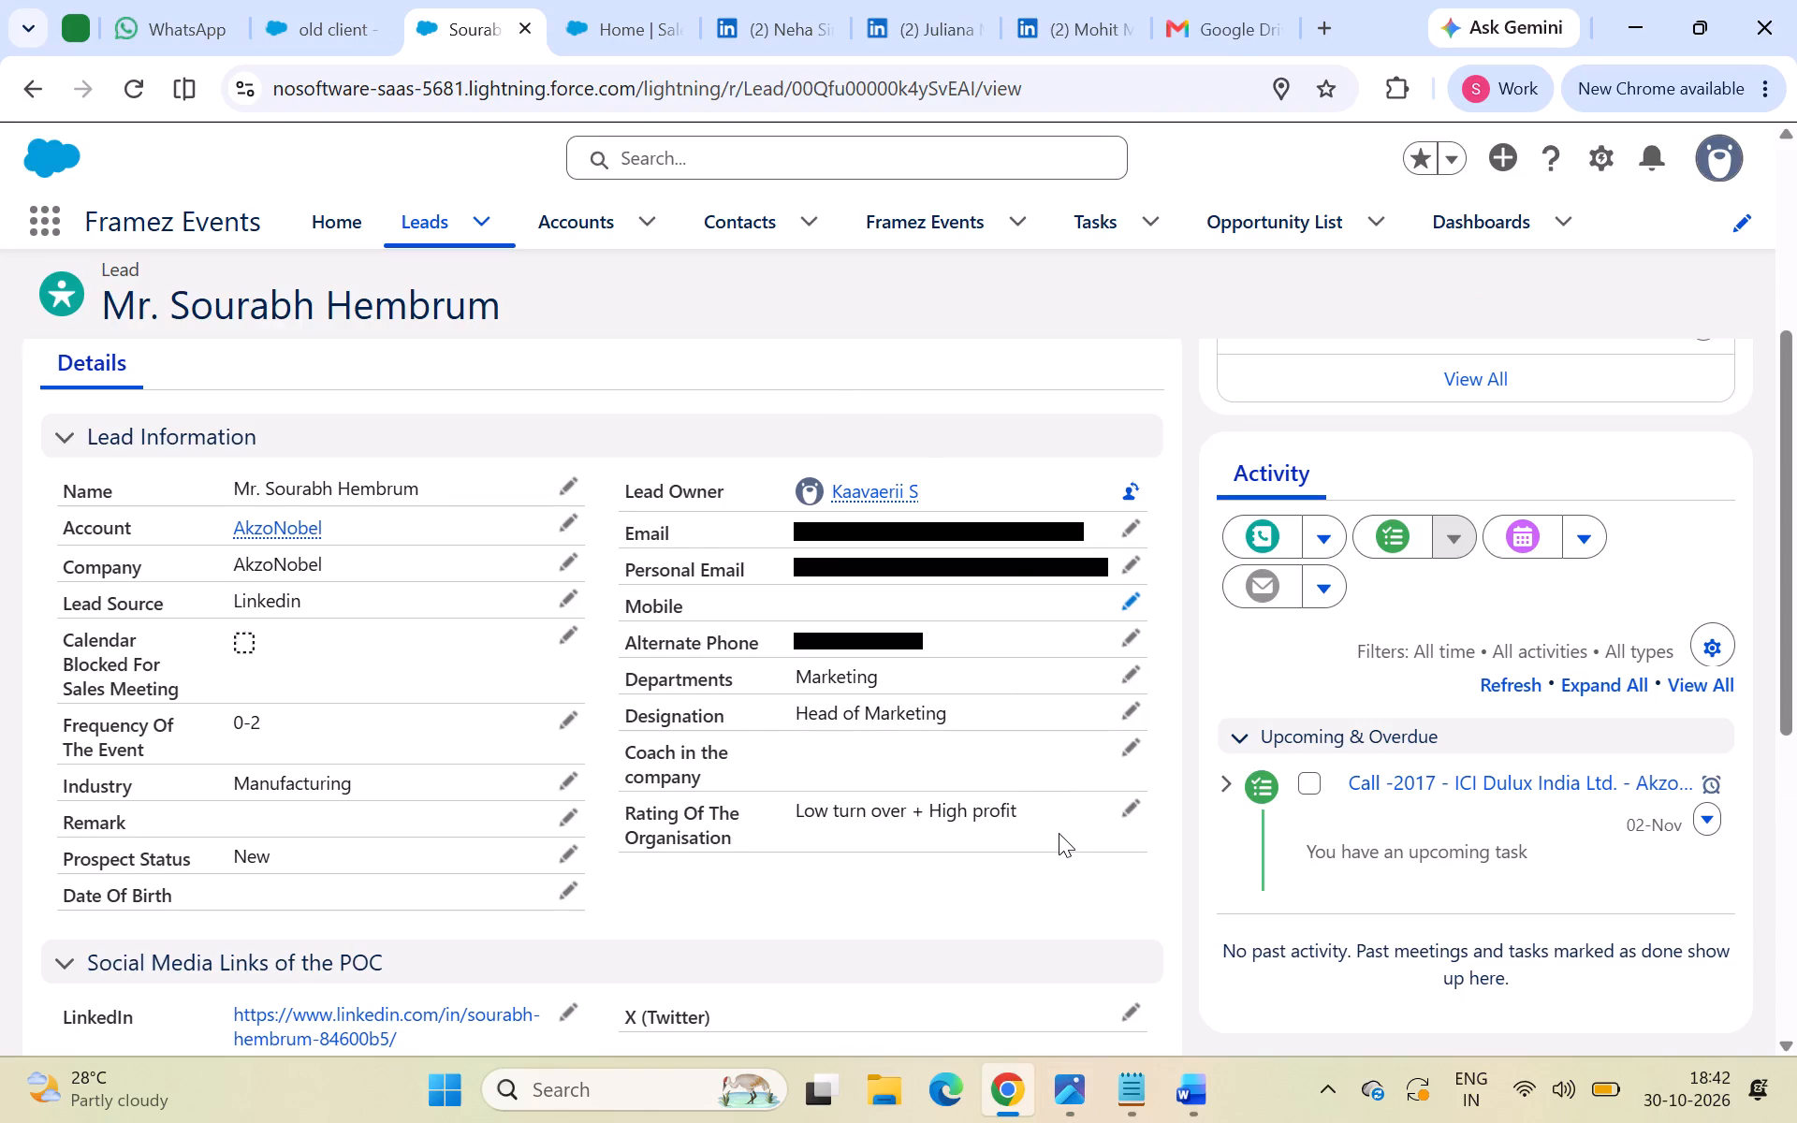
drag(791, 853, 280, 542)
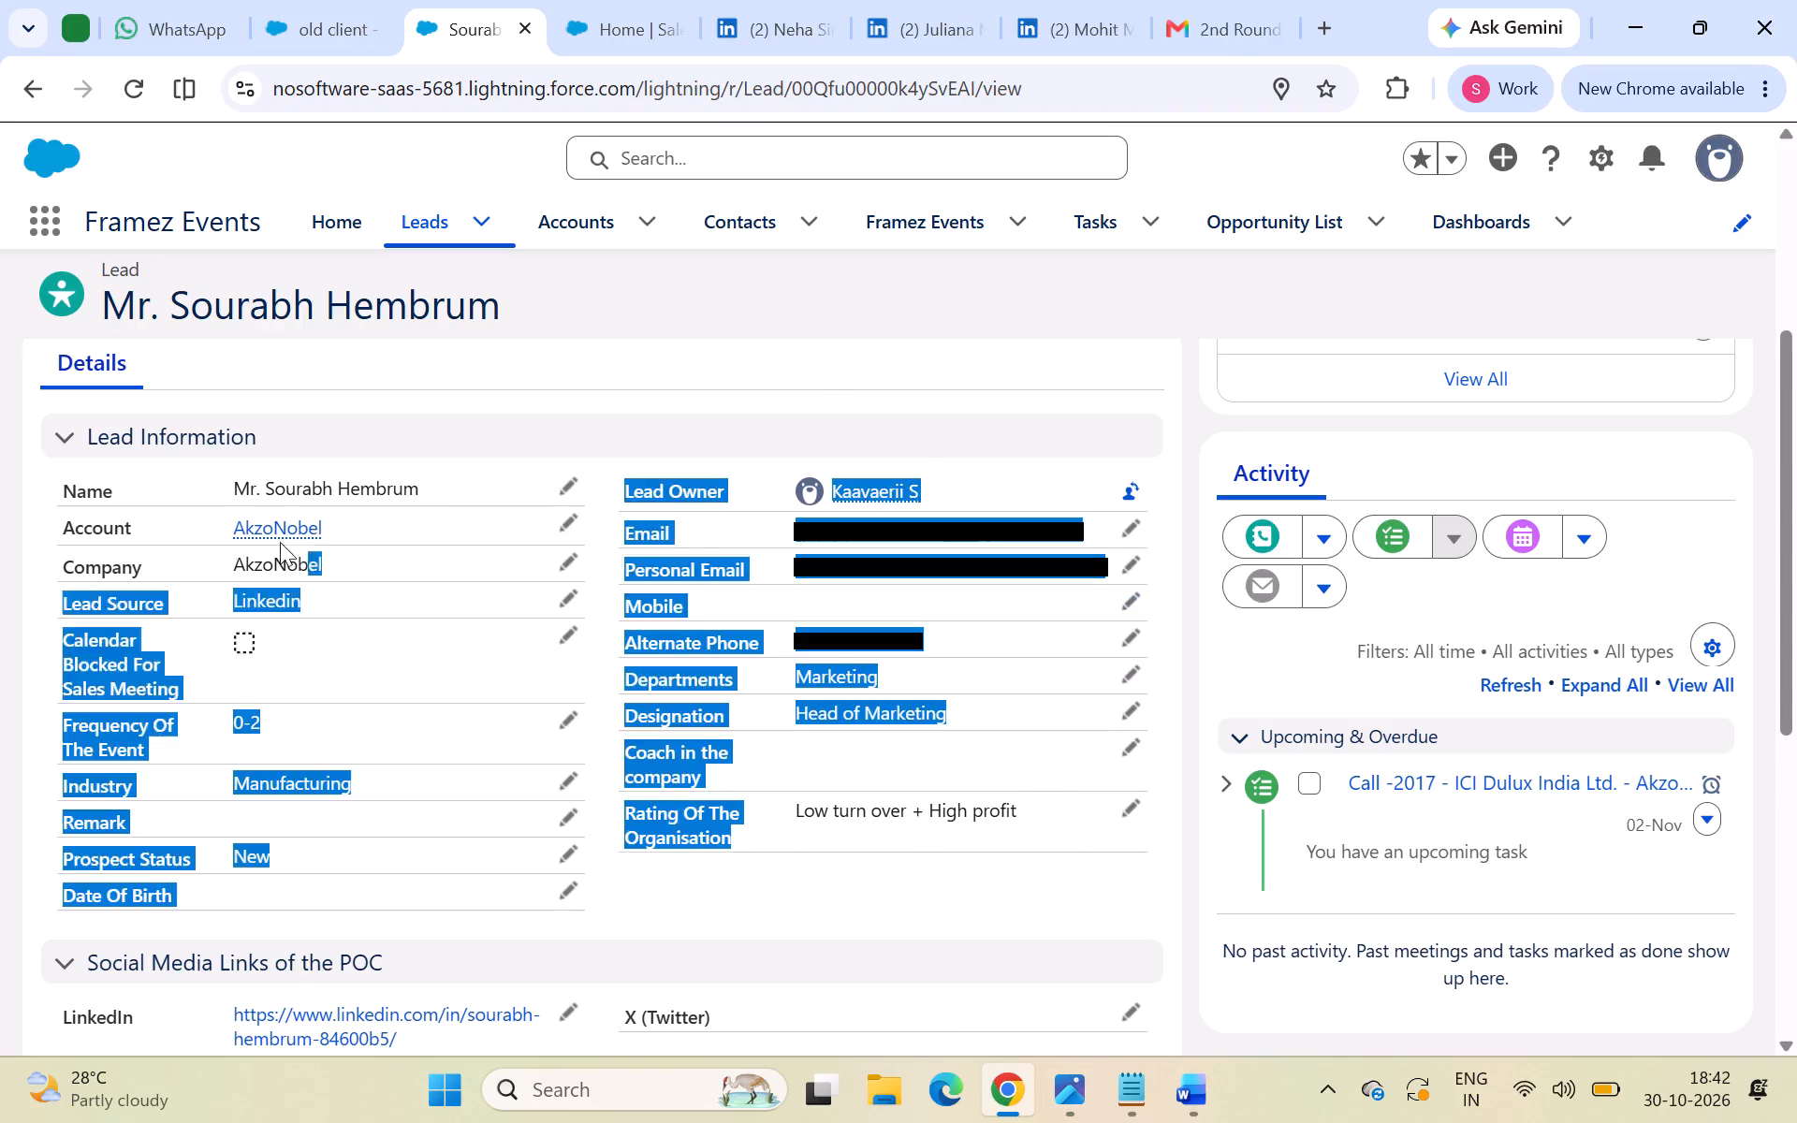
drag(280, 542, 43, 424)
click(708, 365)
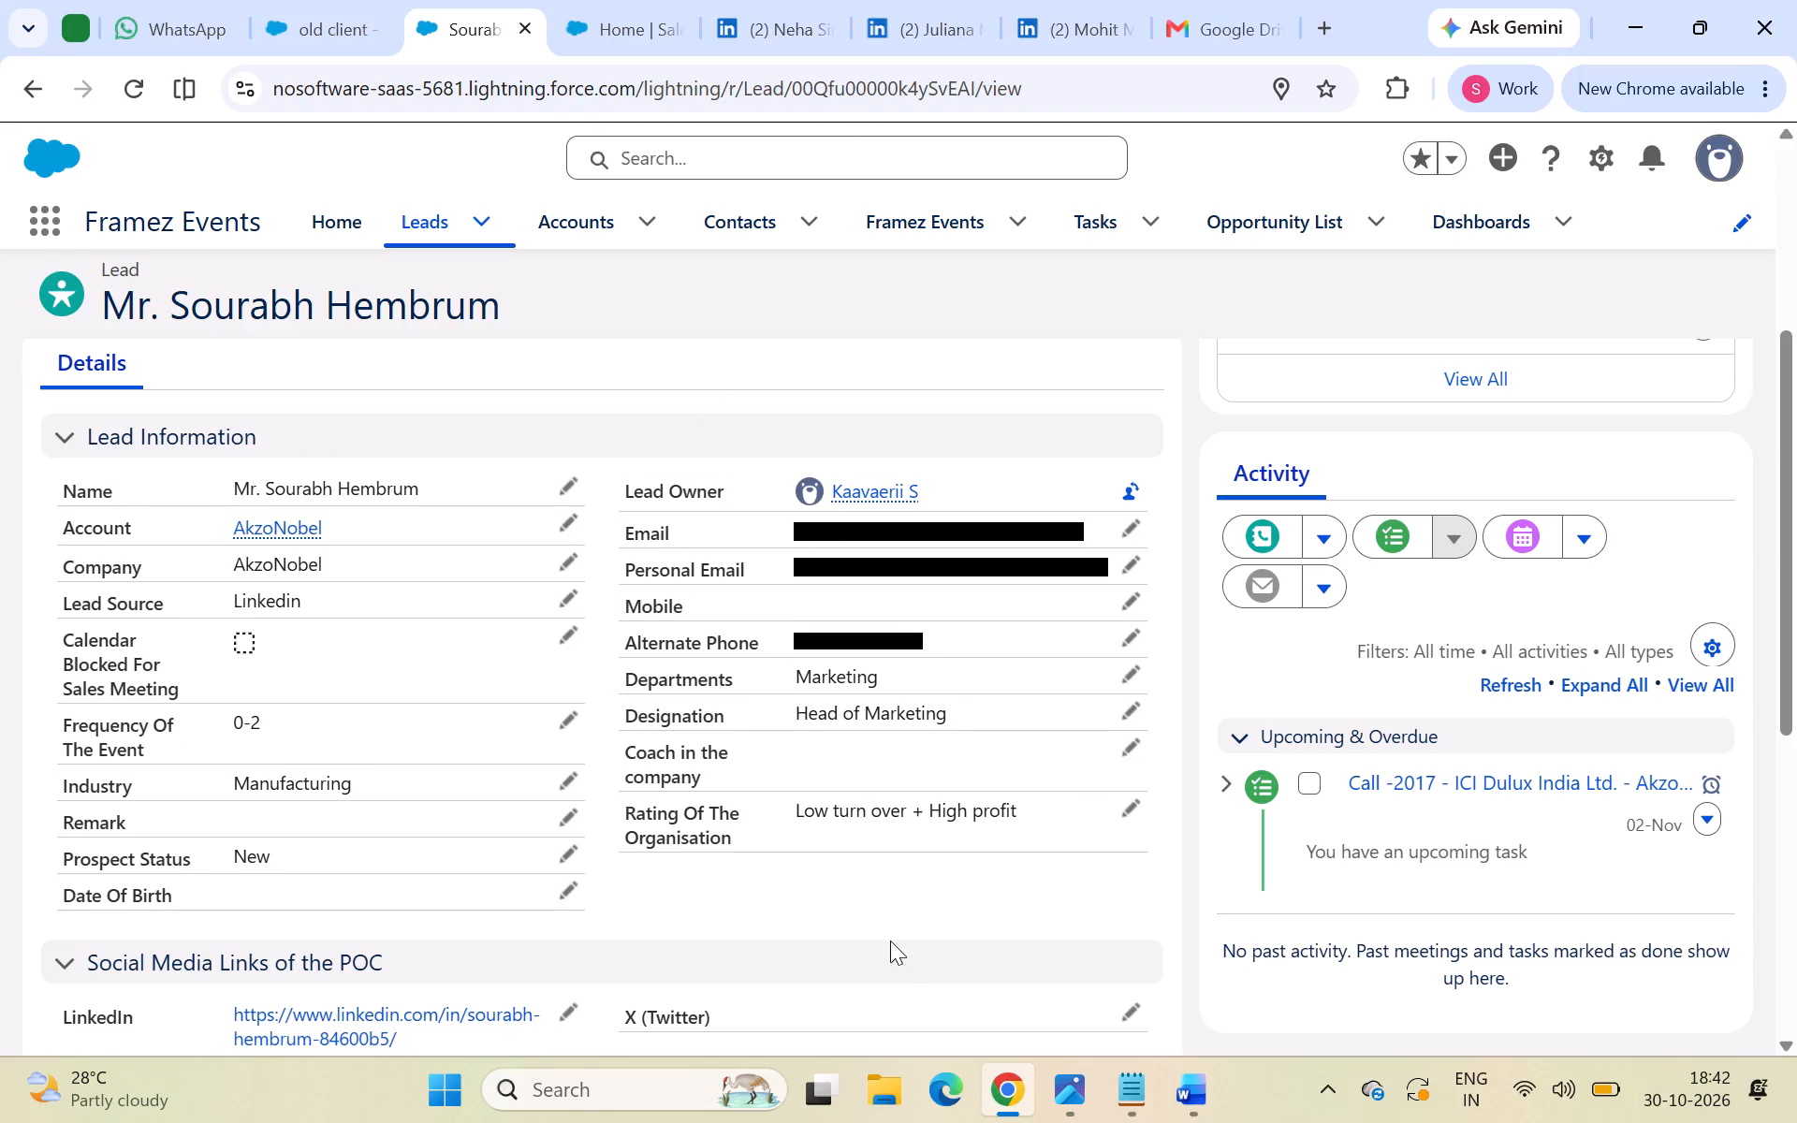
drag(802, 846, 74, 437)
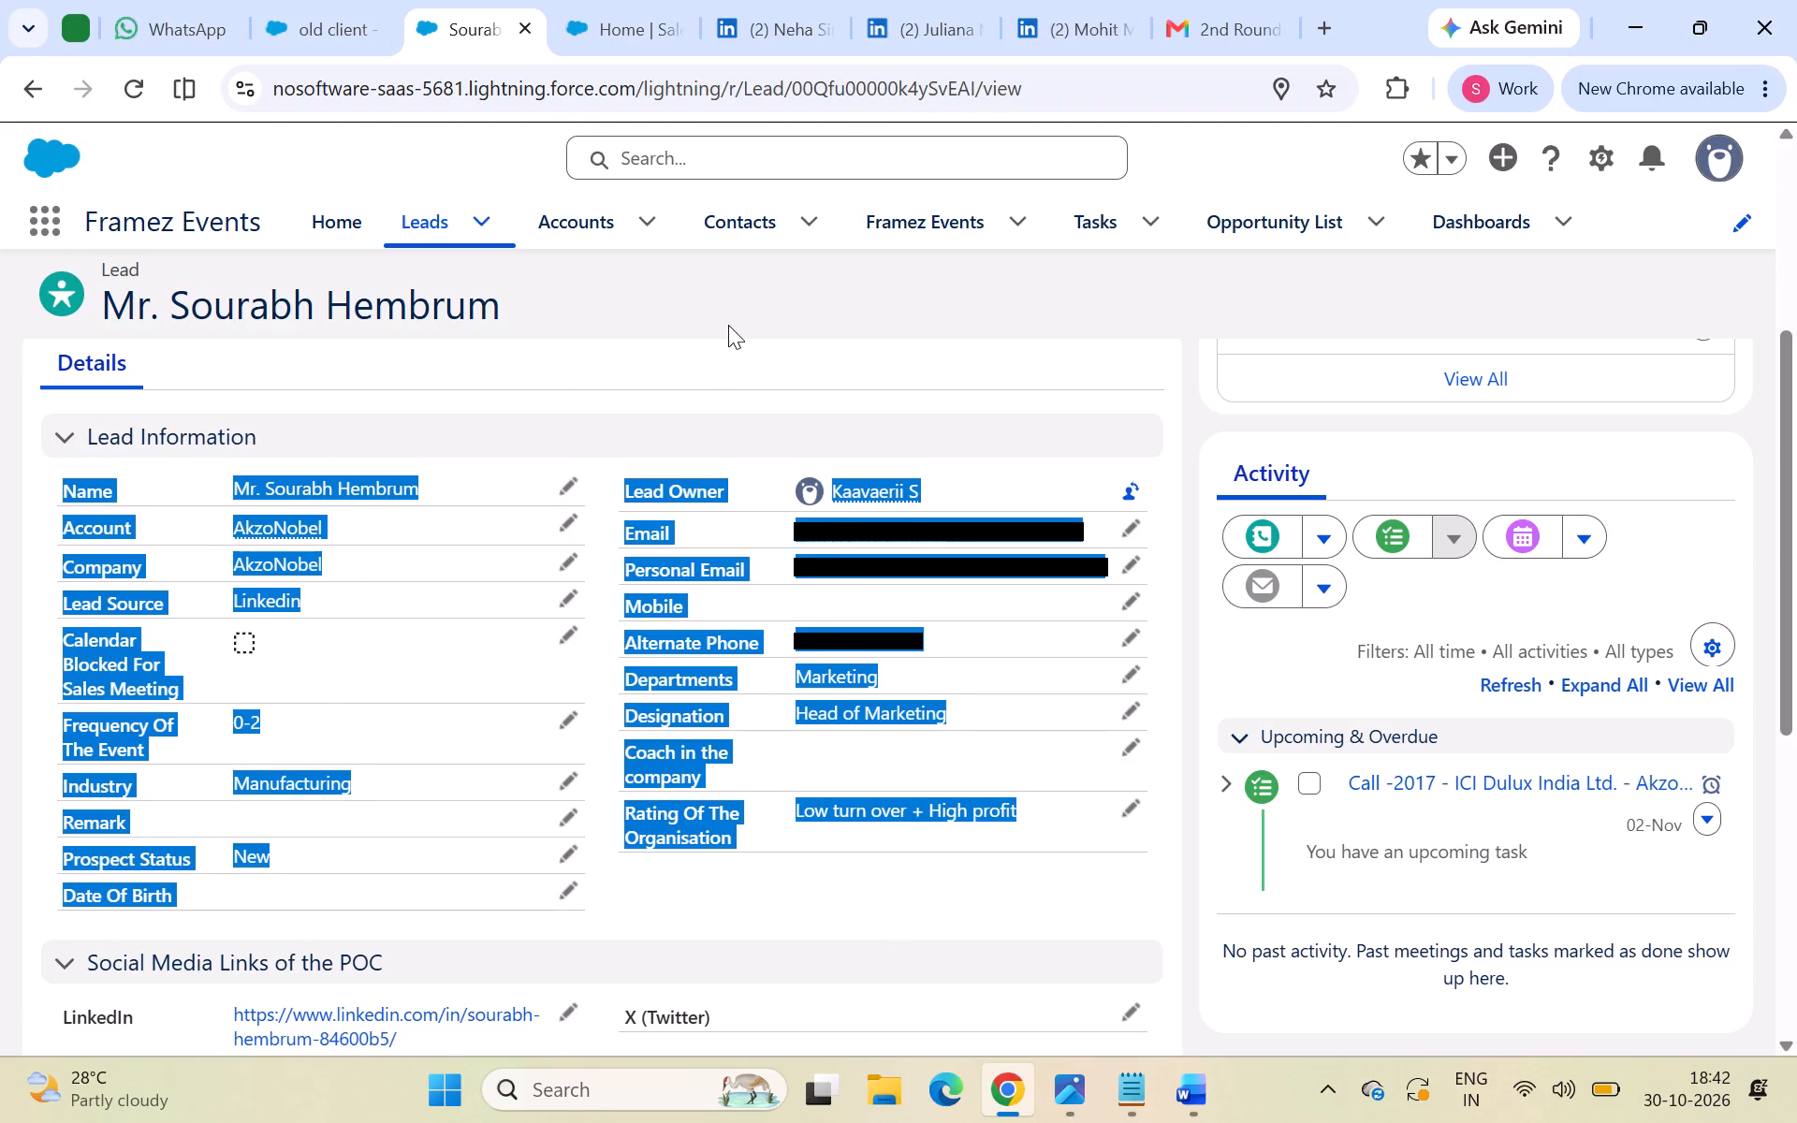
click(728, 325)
Check the late October and early November 2026 dates in the system calendar, then return to the AkzoNobel lead.
click(1720, 1087)
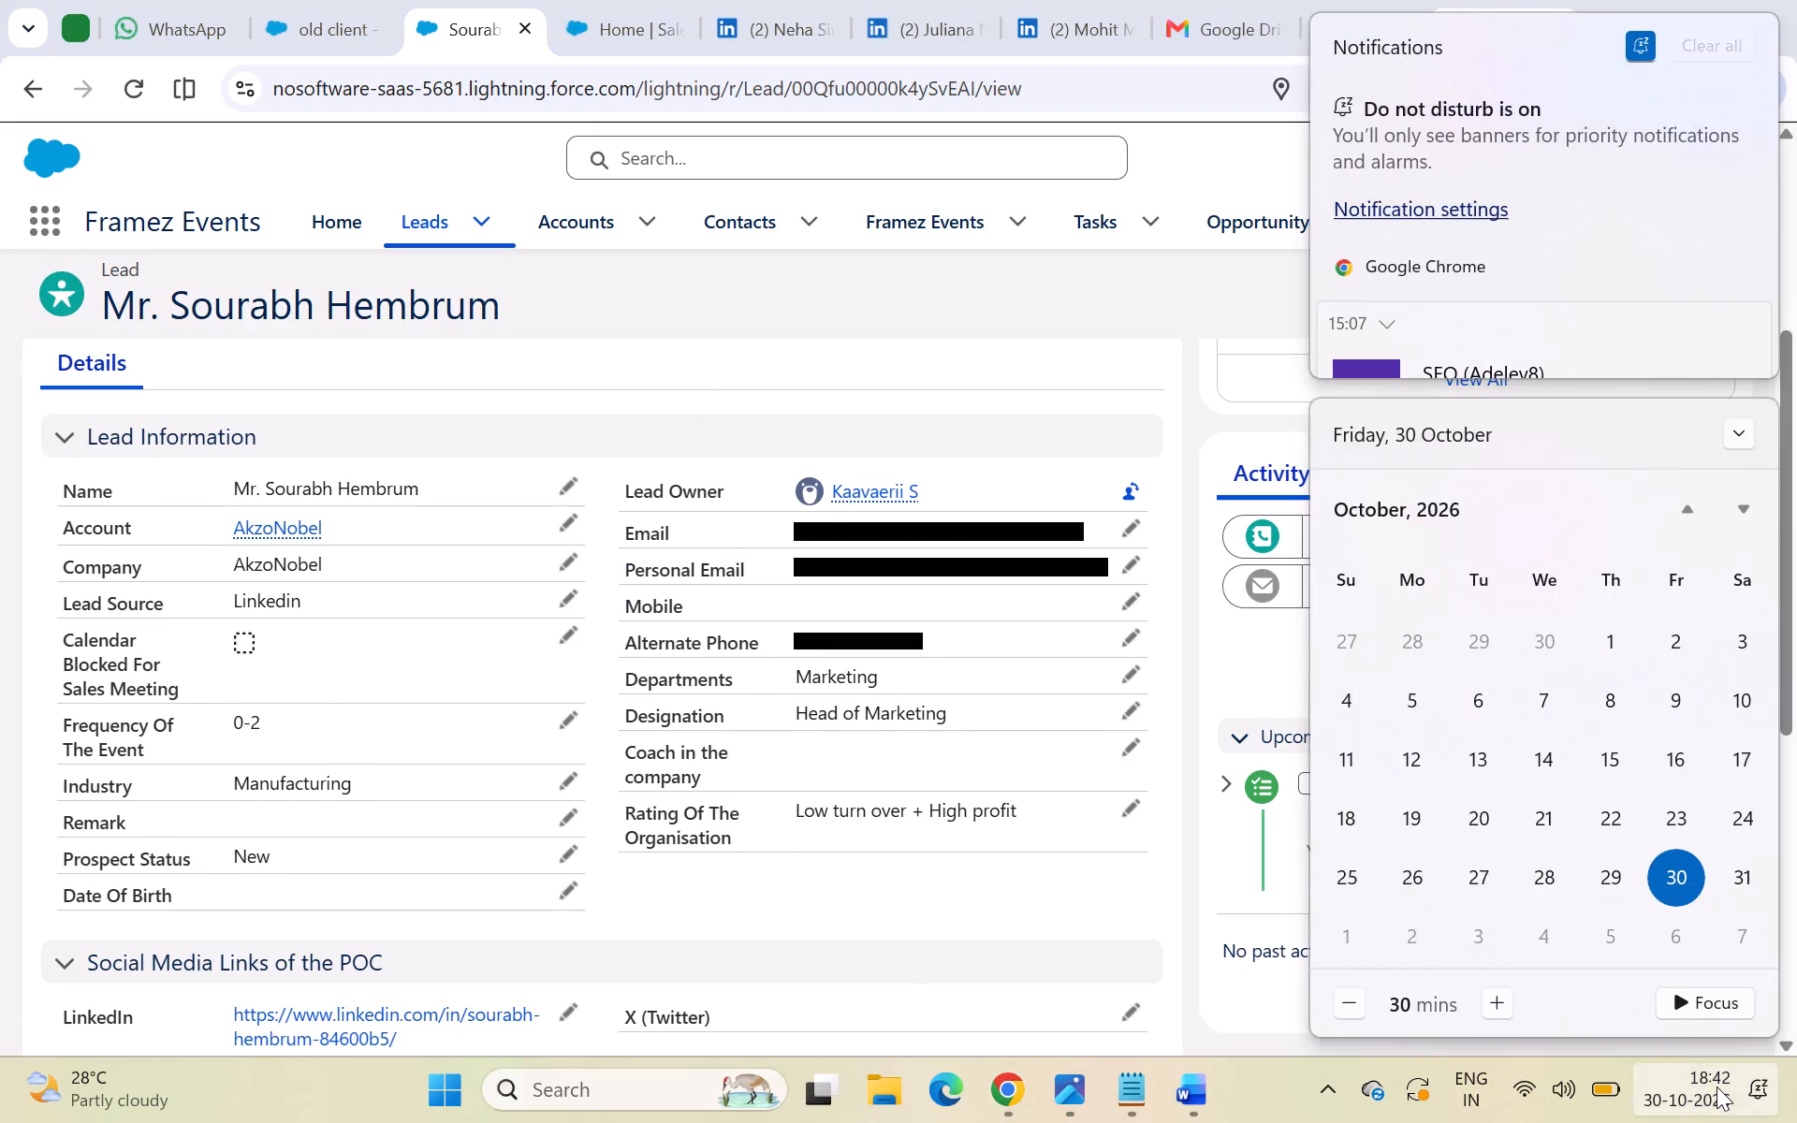
scroll(1530, 862, down, 1)
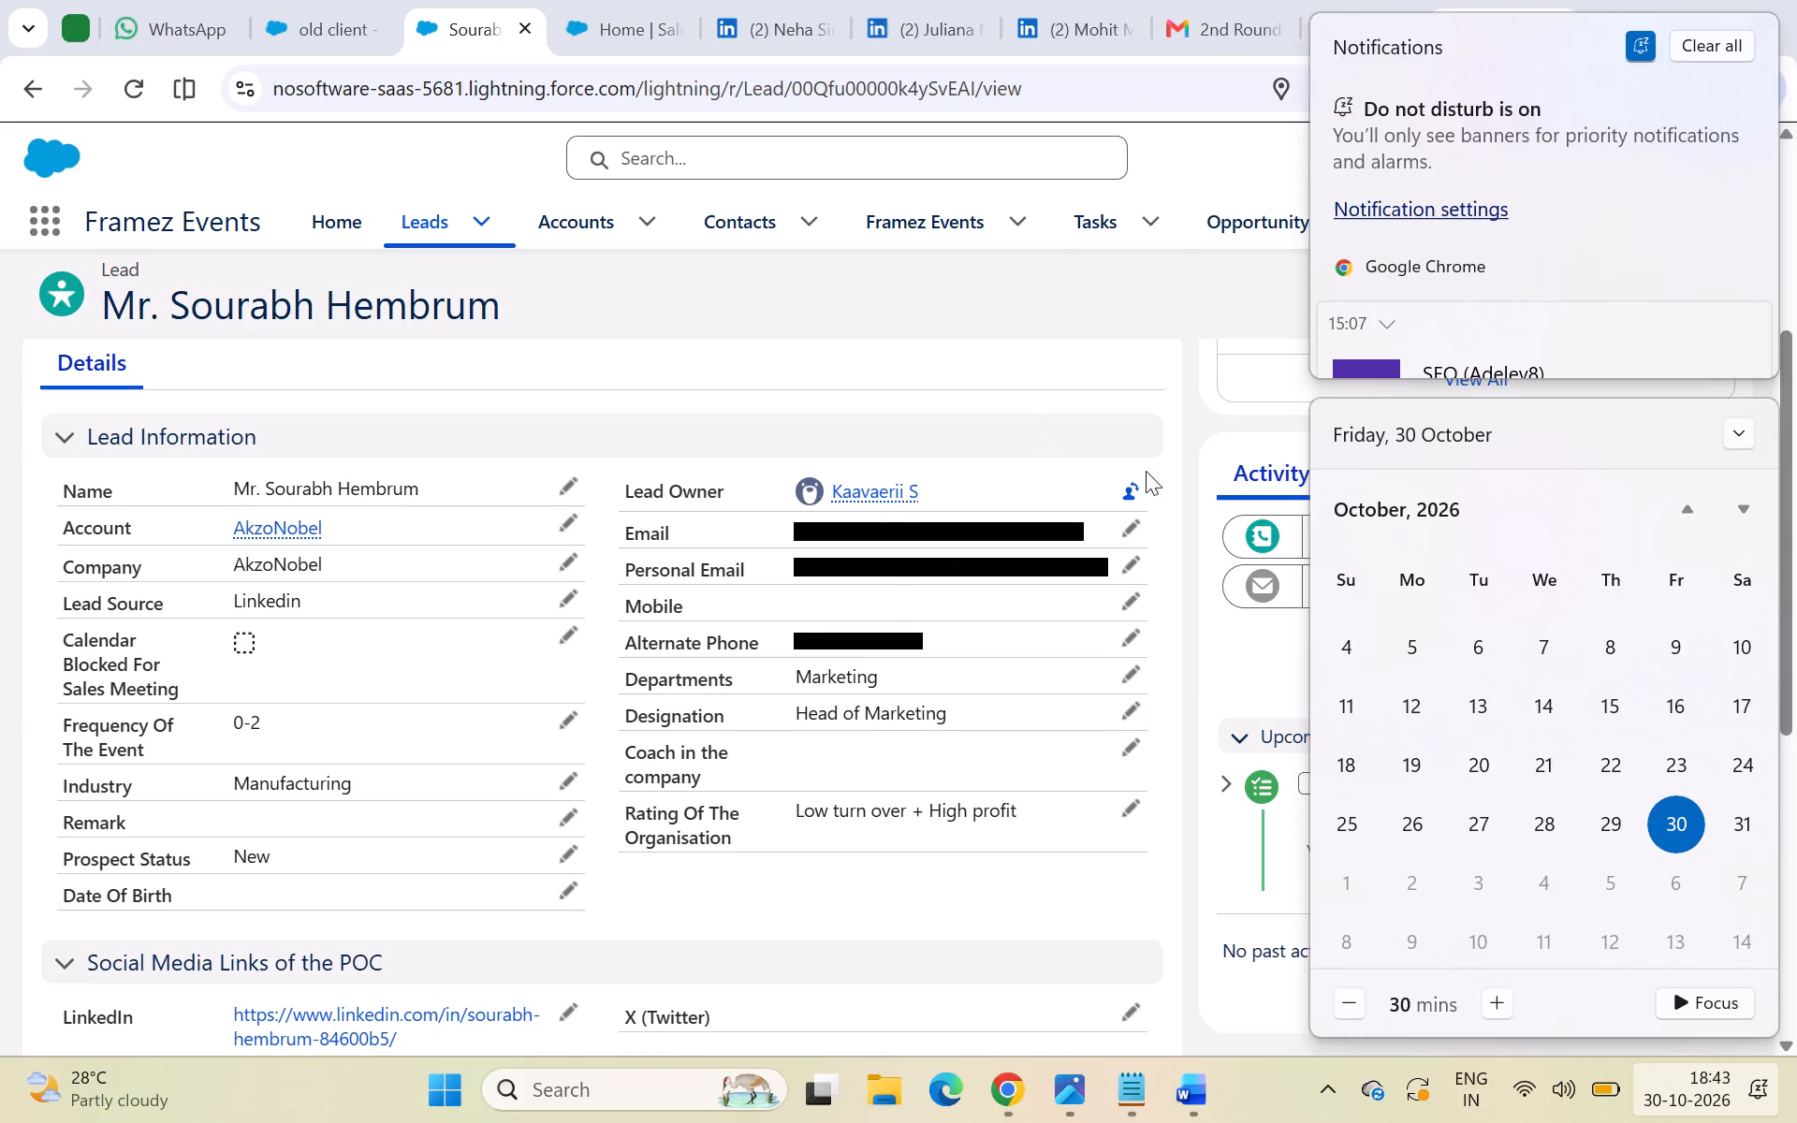
click(1074, 325)
Start a new call log on the AkzoNobel Head of Marketing lead.
click(1259, 530)
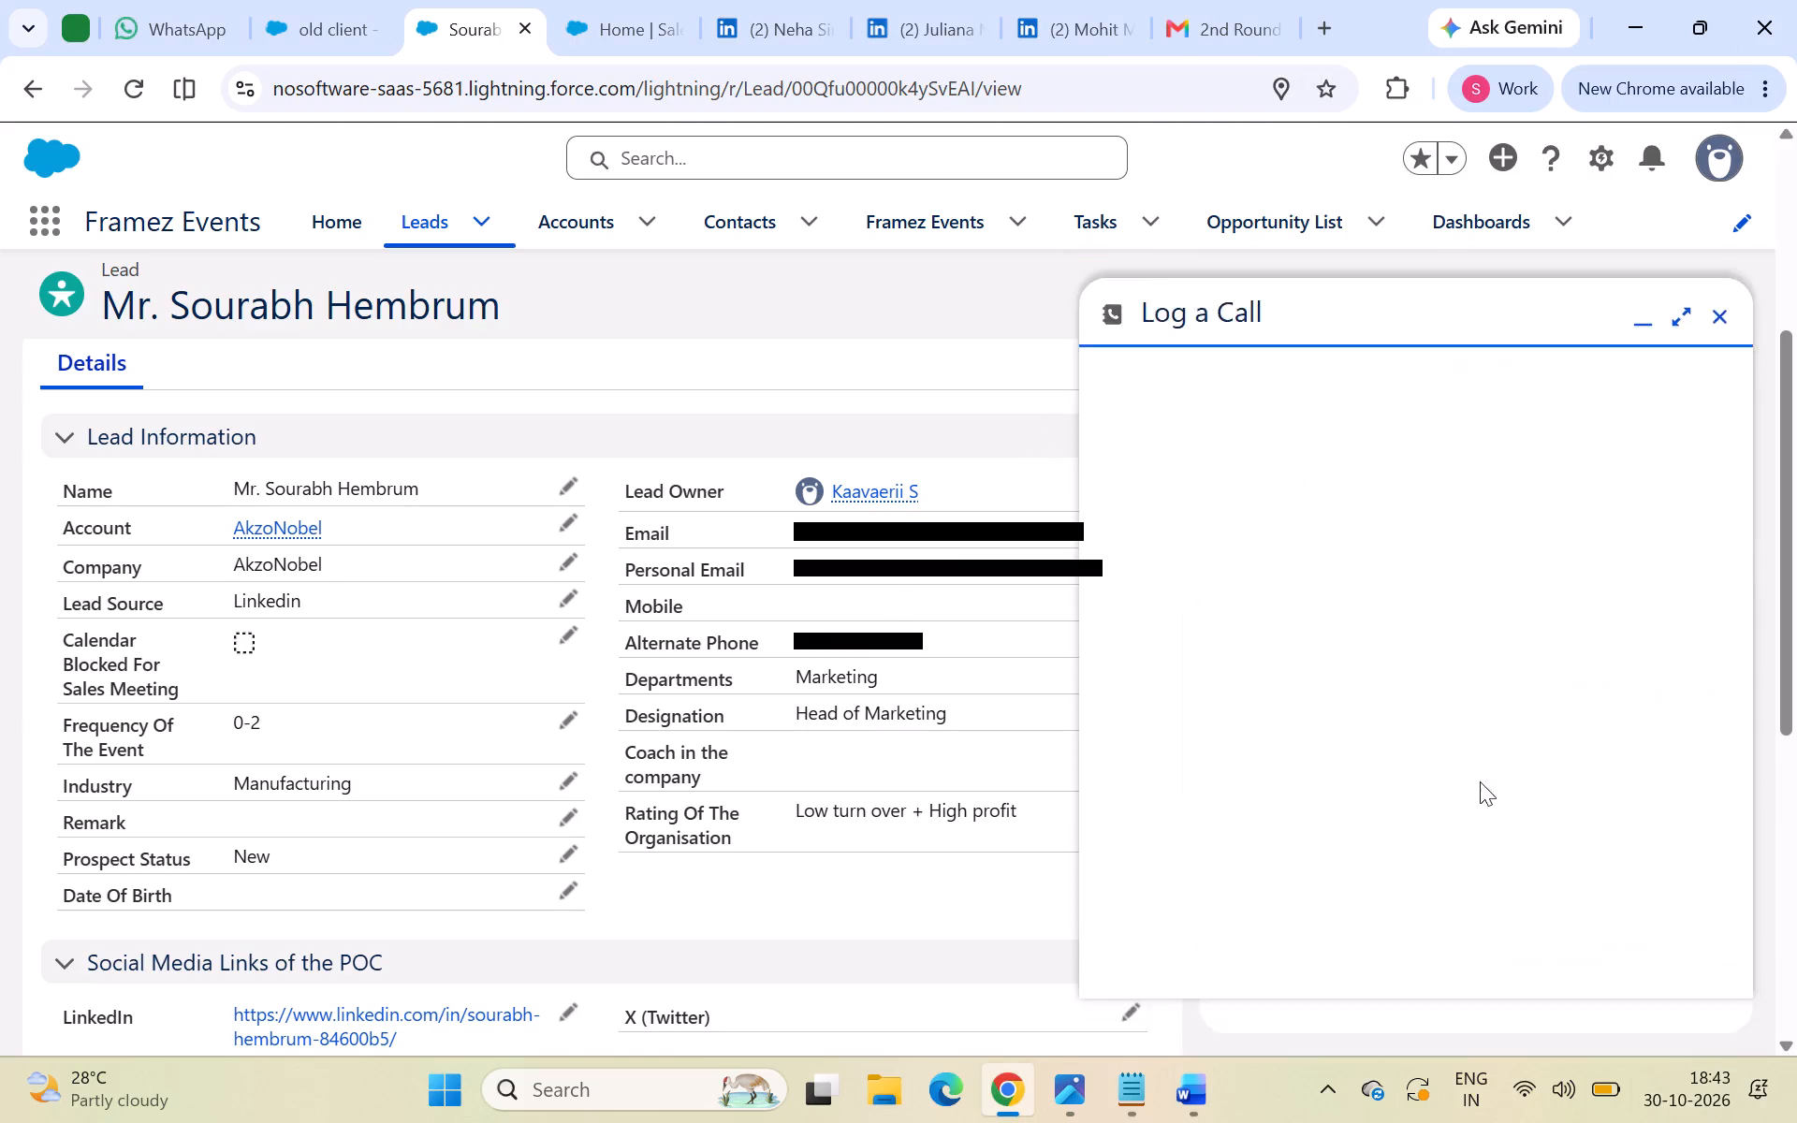
Log a call on the AkzoNobel lead with the comment "she asked to call next week same time" and save it.
click(1311, 713)
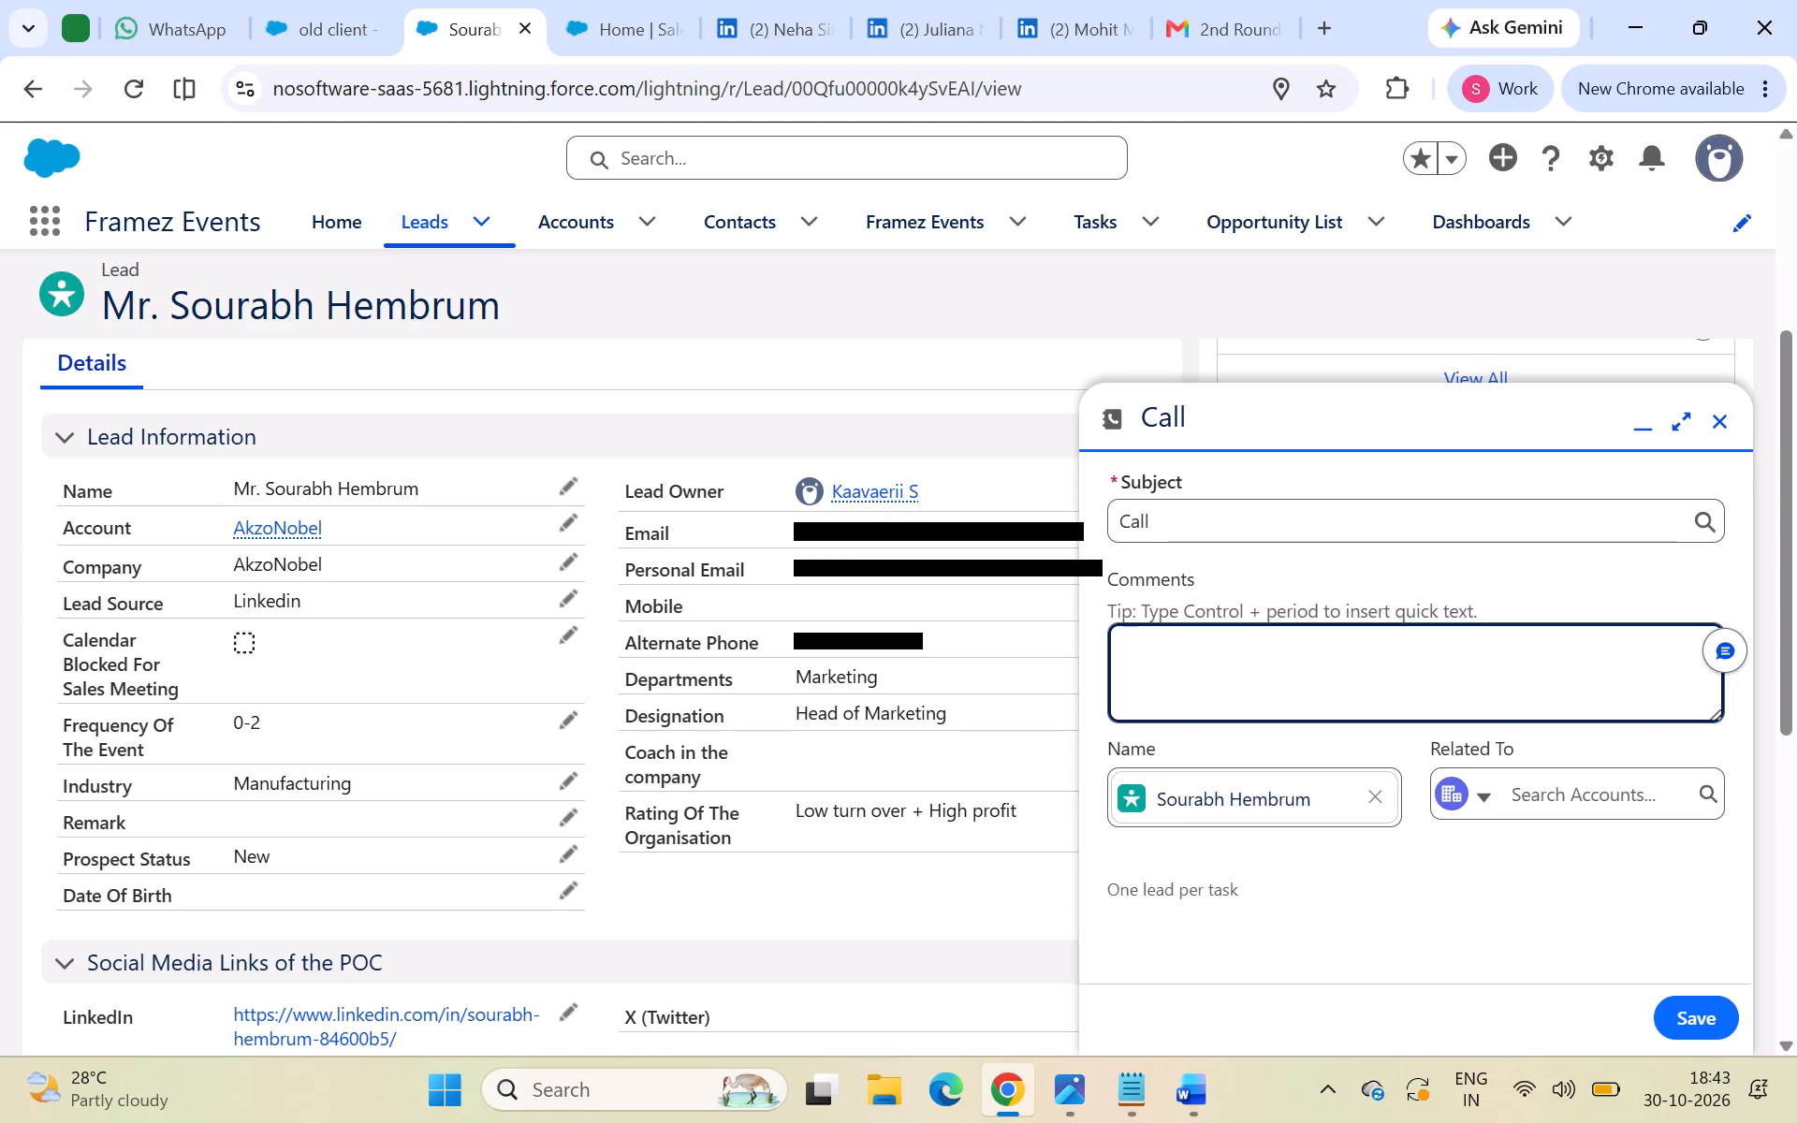
text(she asked to call next week same t)
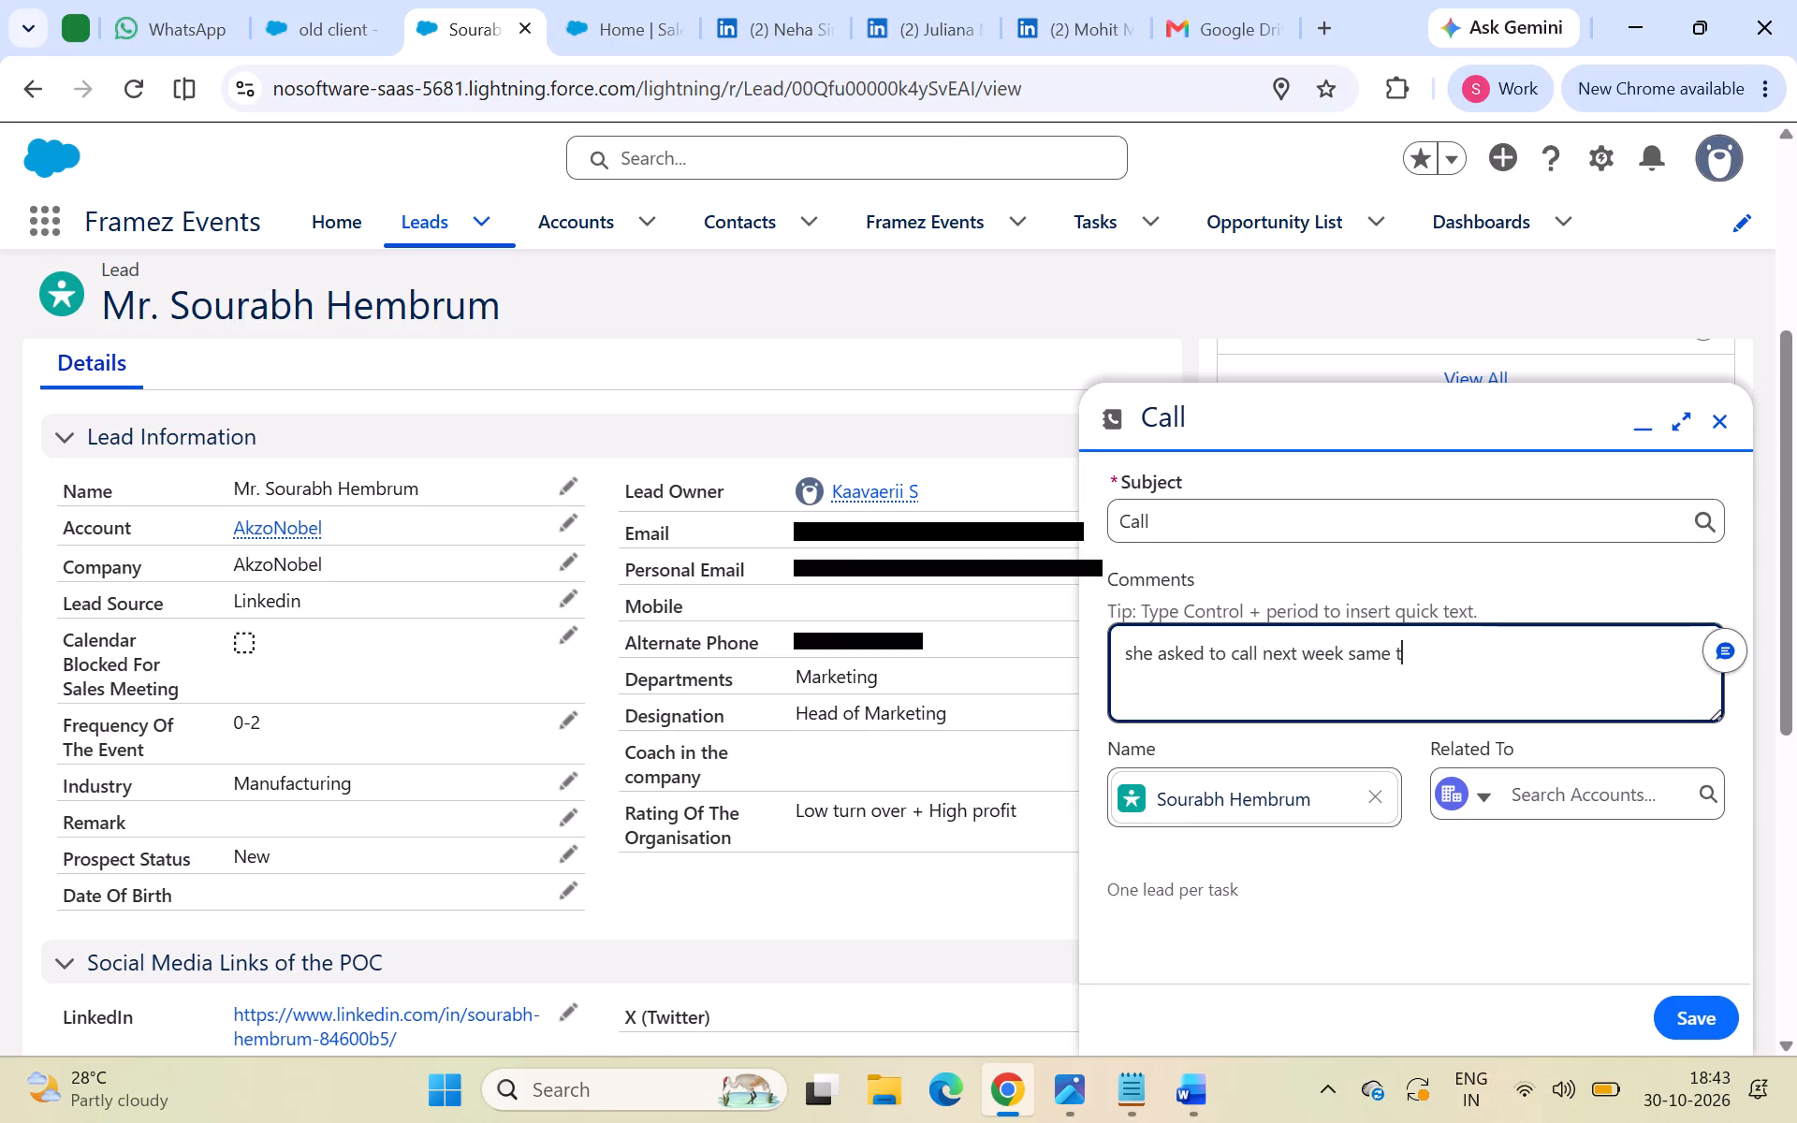
text(ime)
click(1693, 1010)
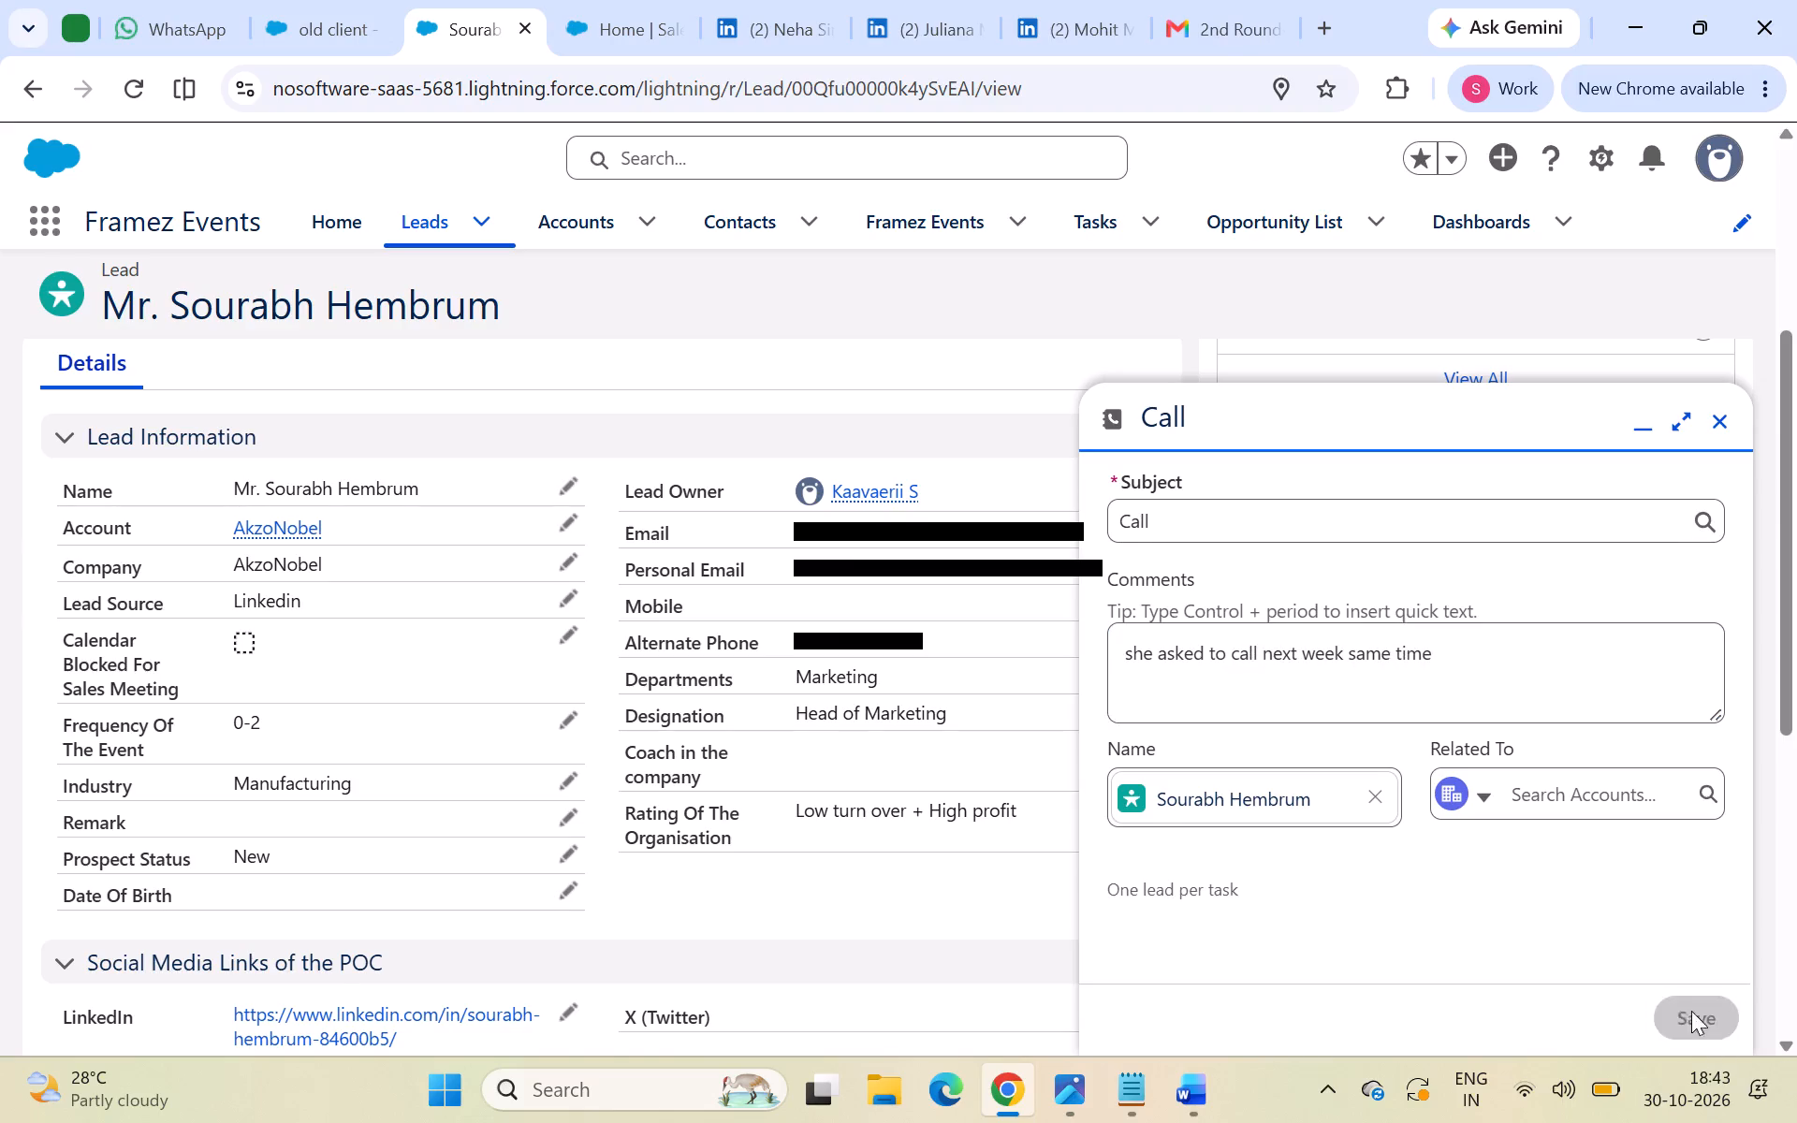
Create a new task on the AkzoNobel lead with the subject "Call" and due date 06/11/2026, and save it.
double_click(1400, 559)
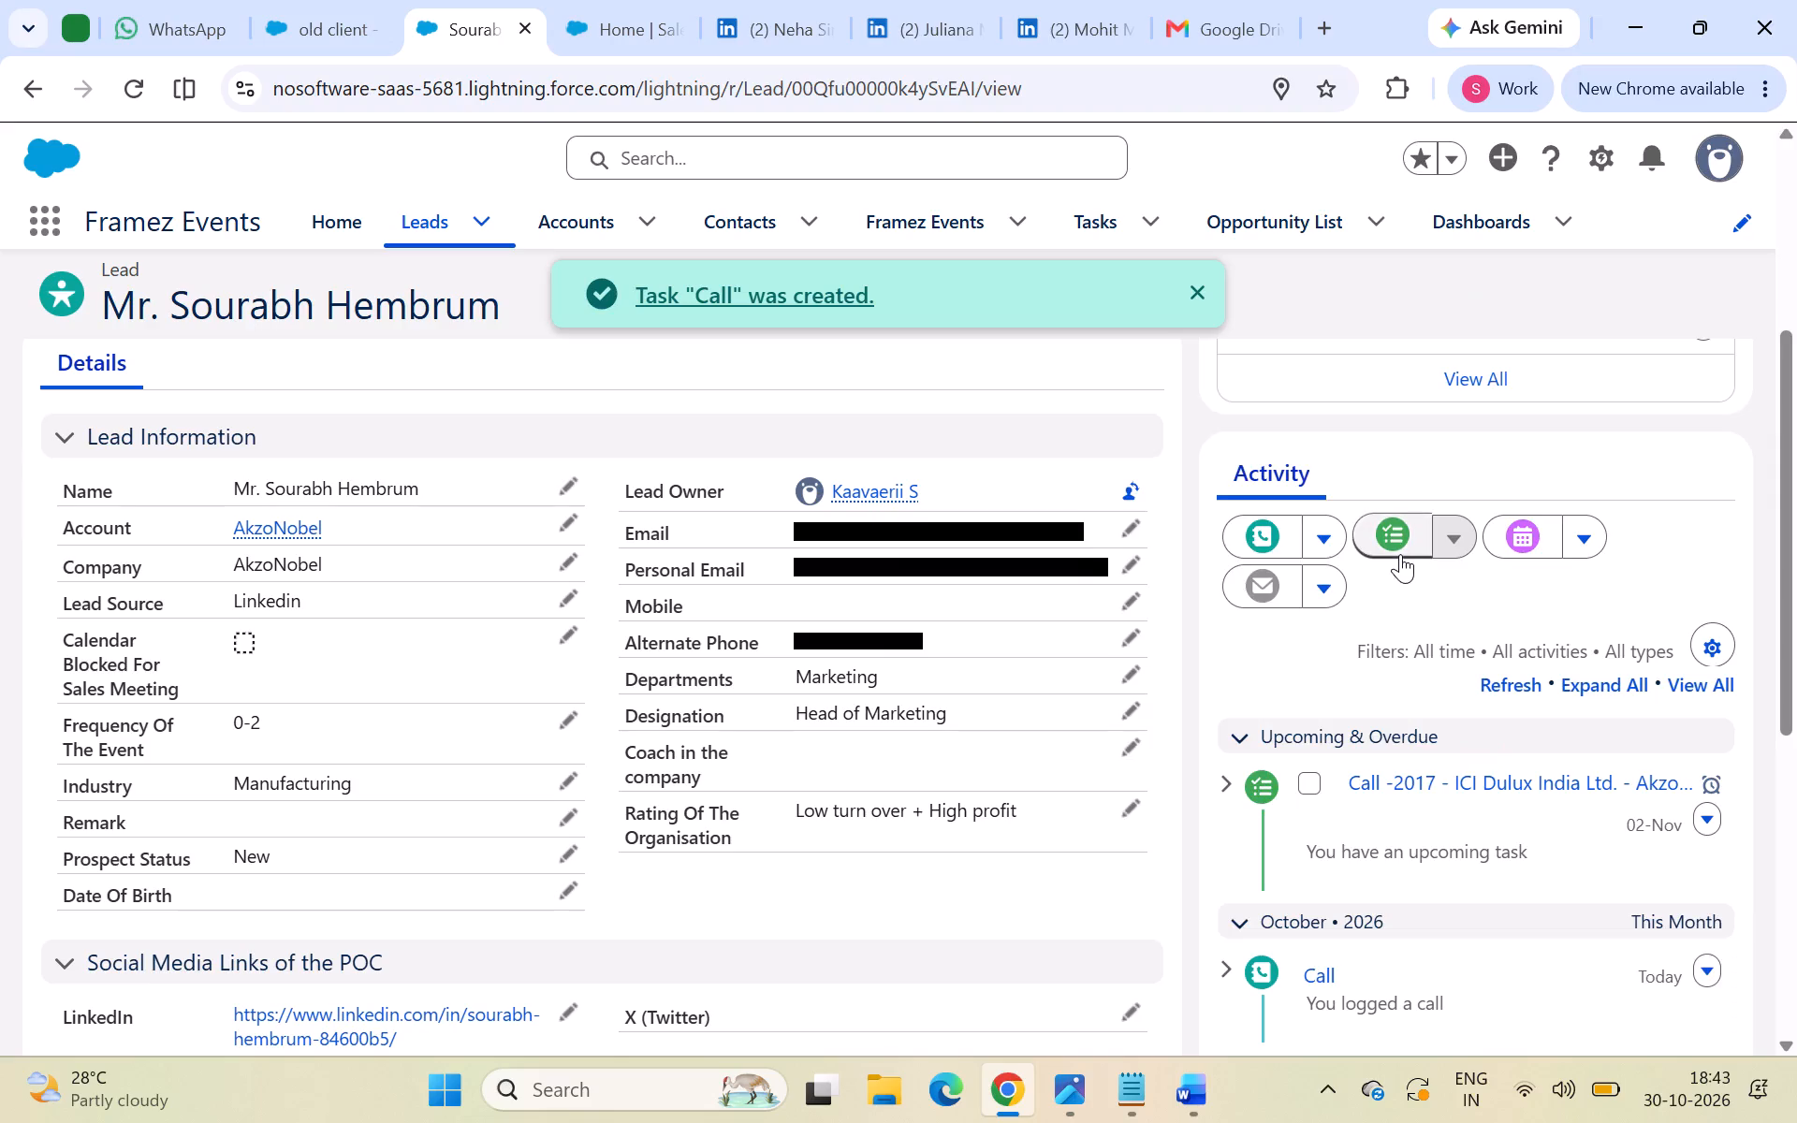
drag(1203, 515, 1213, 524)
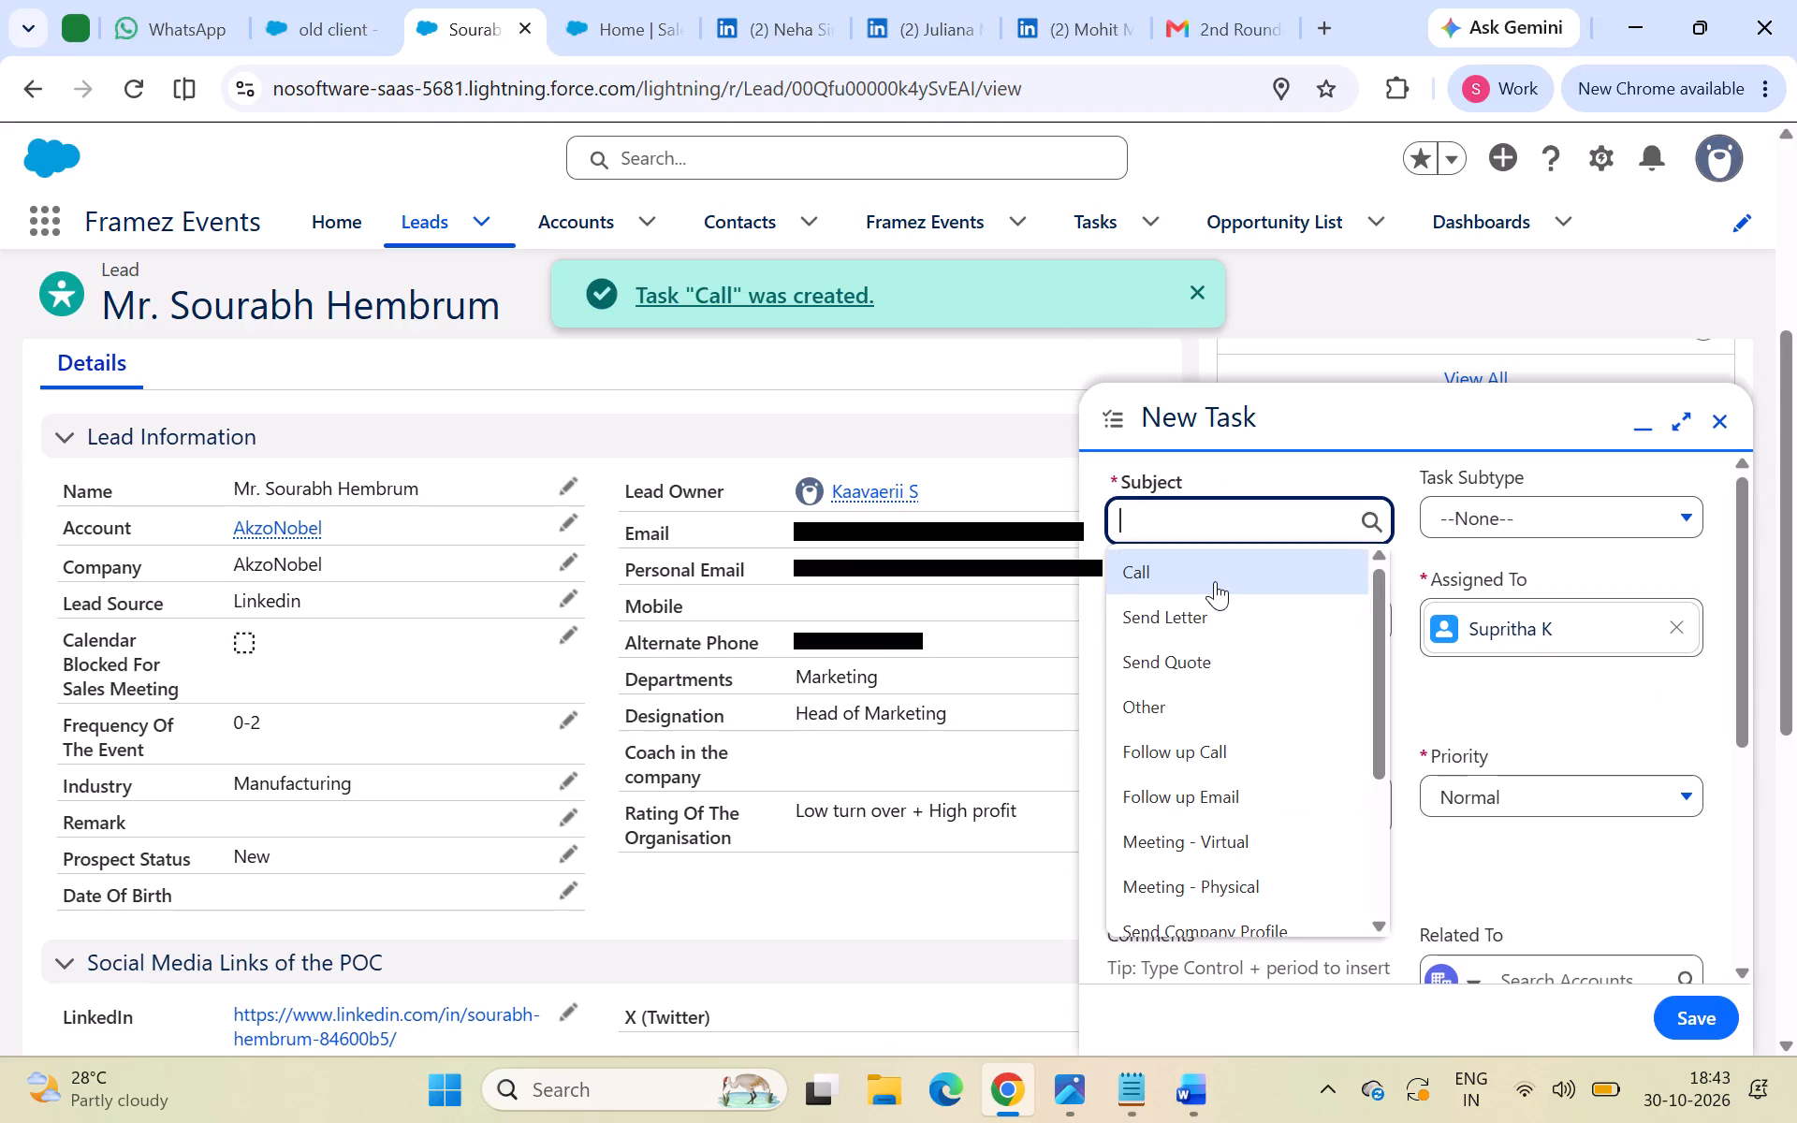
click(1215, 581)
click(1272, 576)
drag(1261, 604, 1259, 612)
scroll(1366, 867, down, 4)
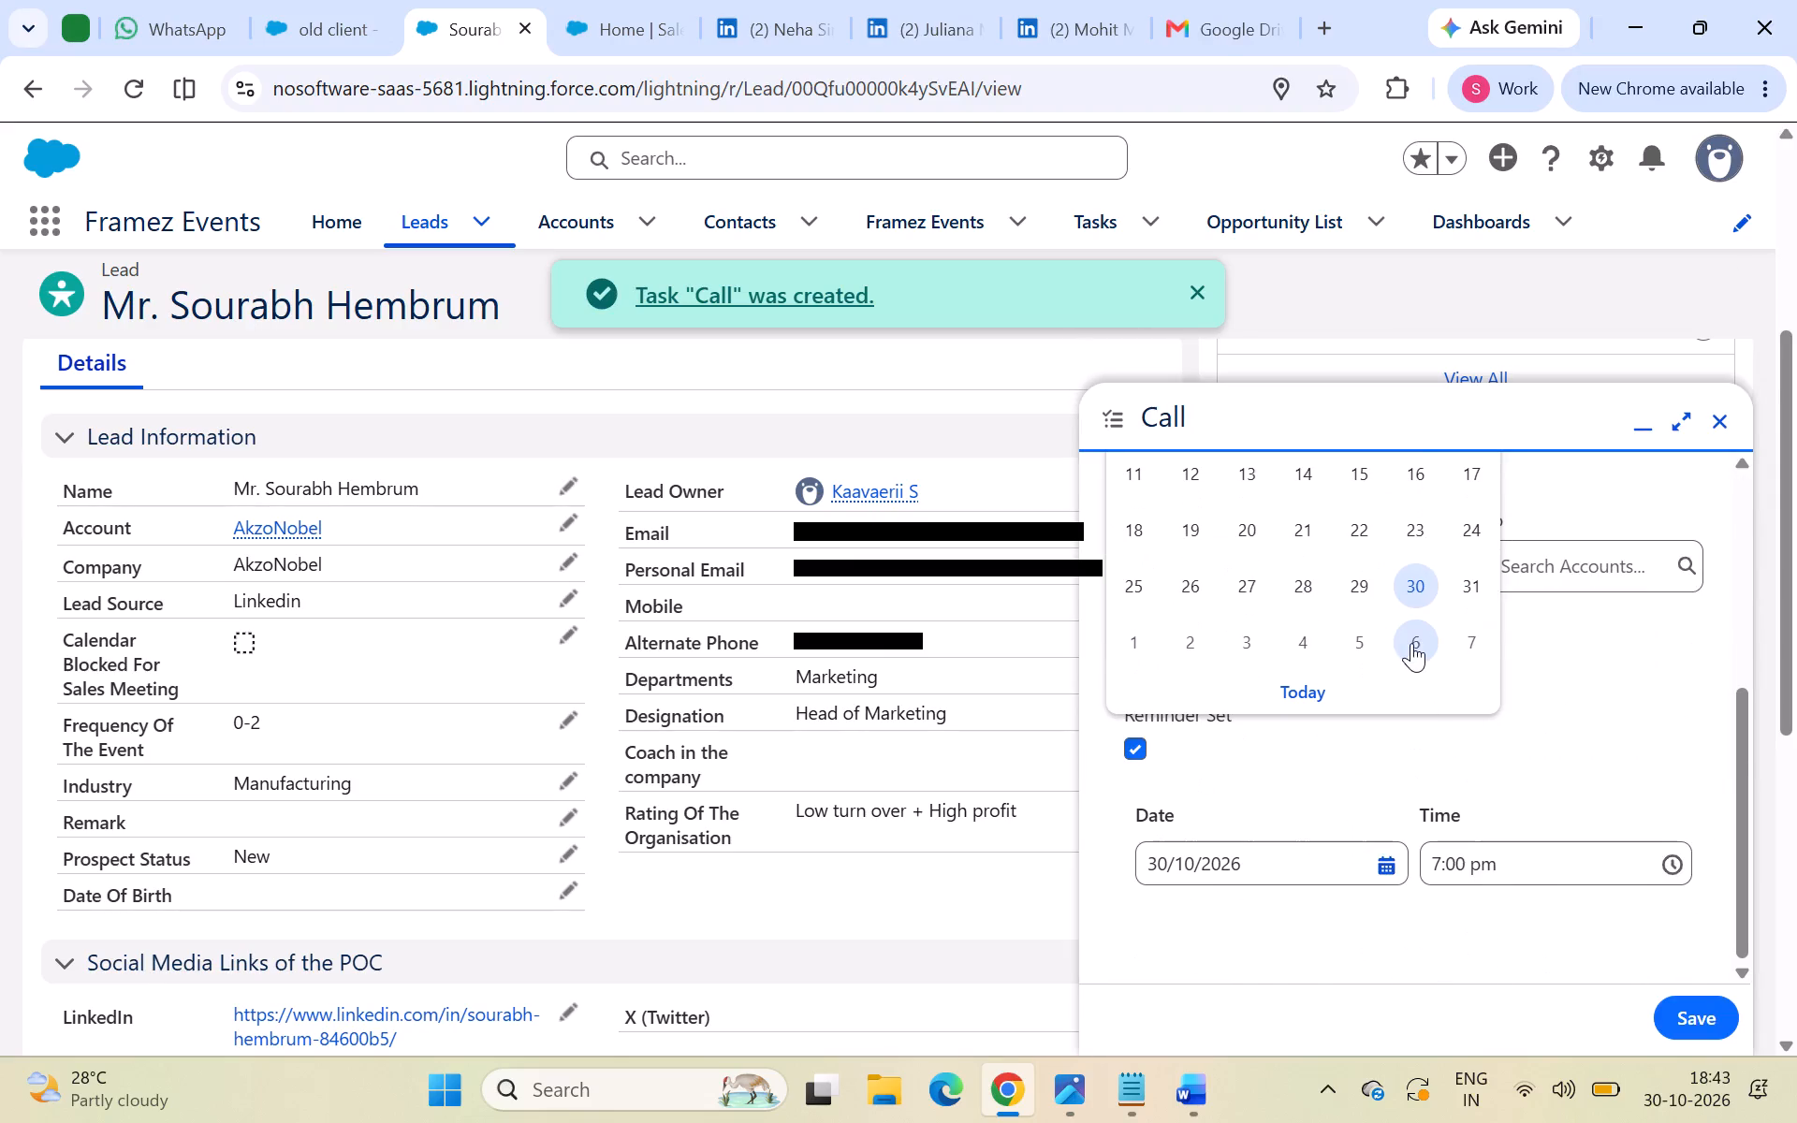
click(1411, 643)
click(1687, 1003)
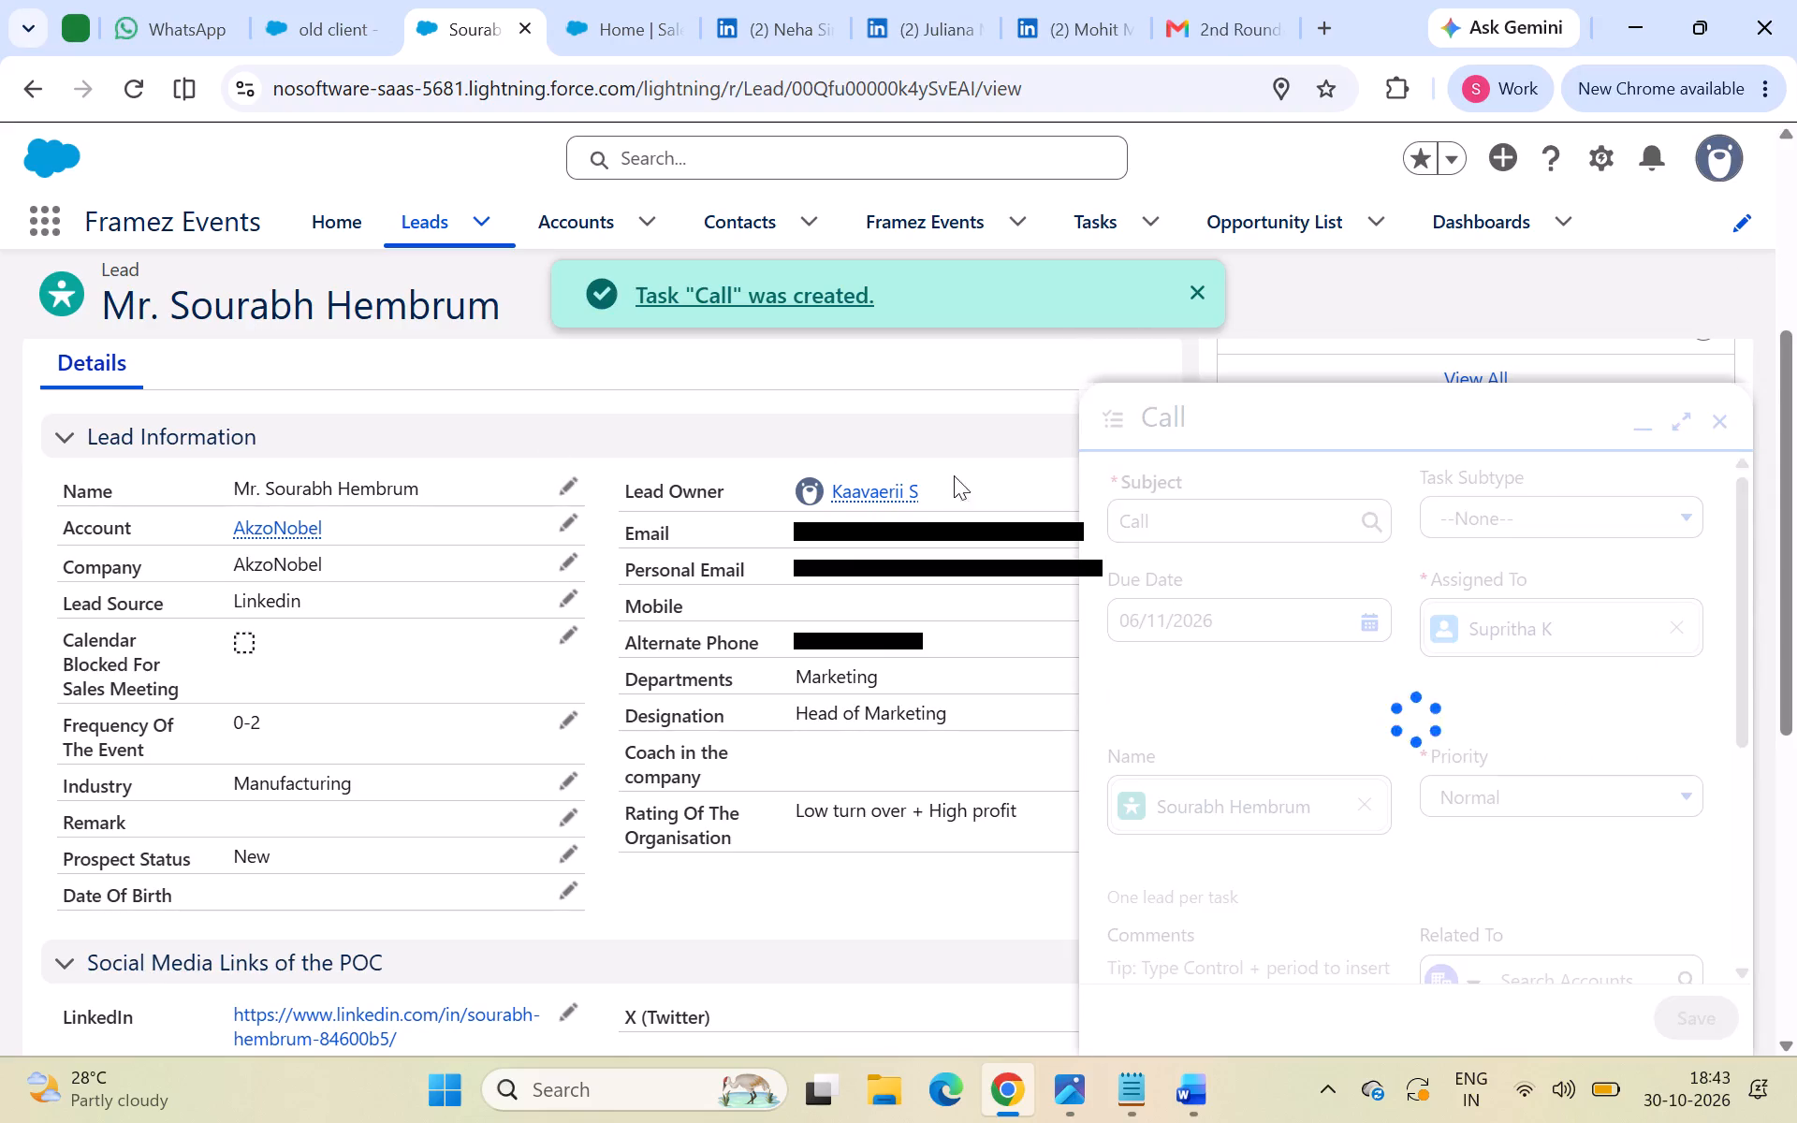
click(317, 344)
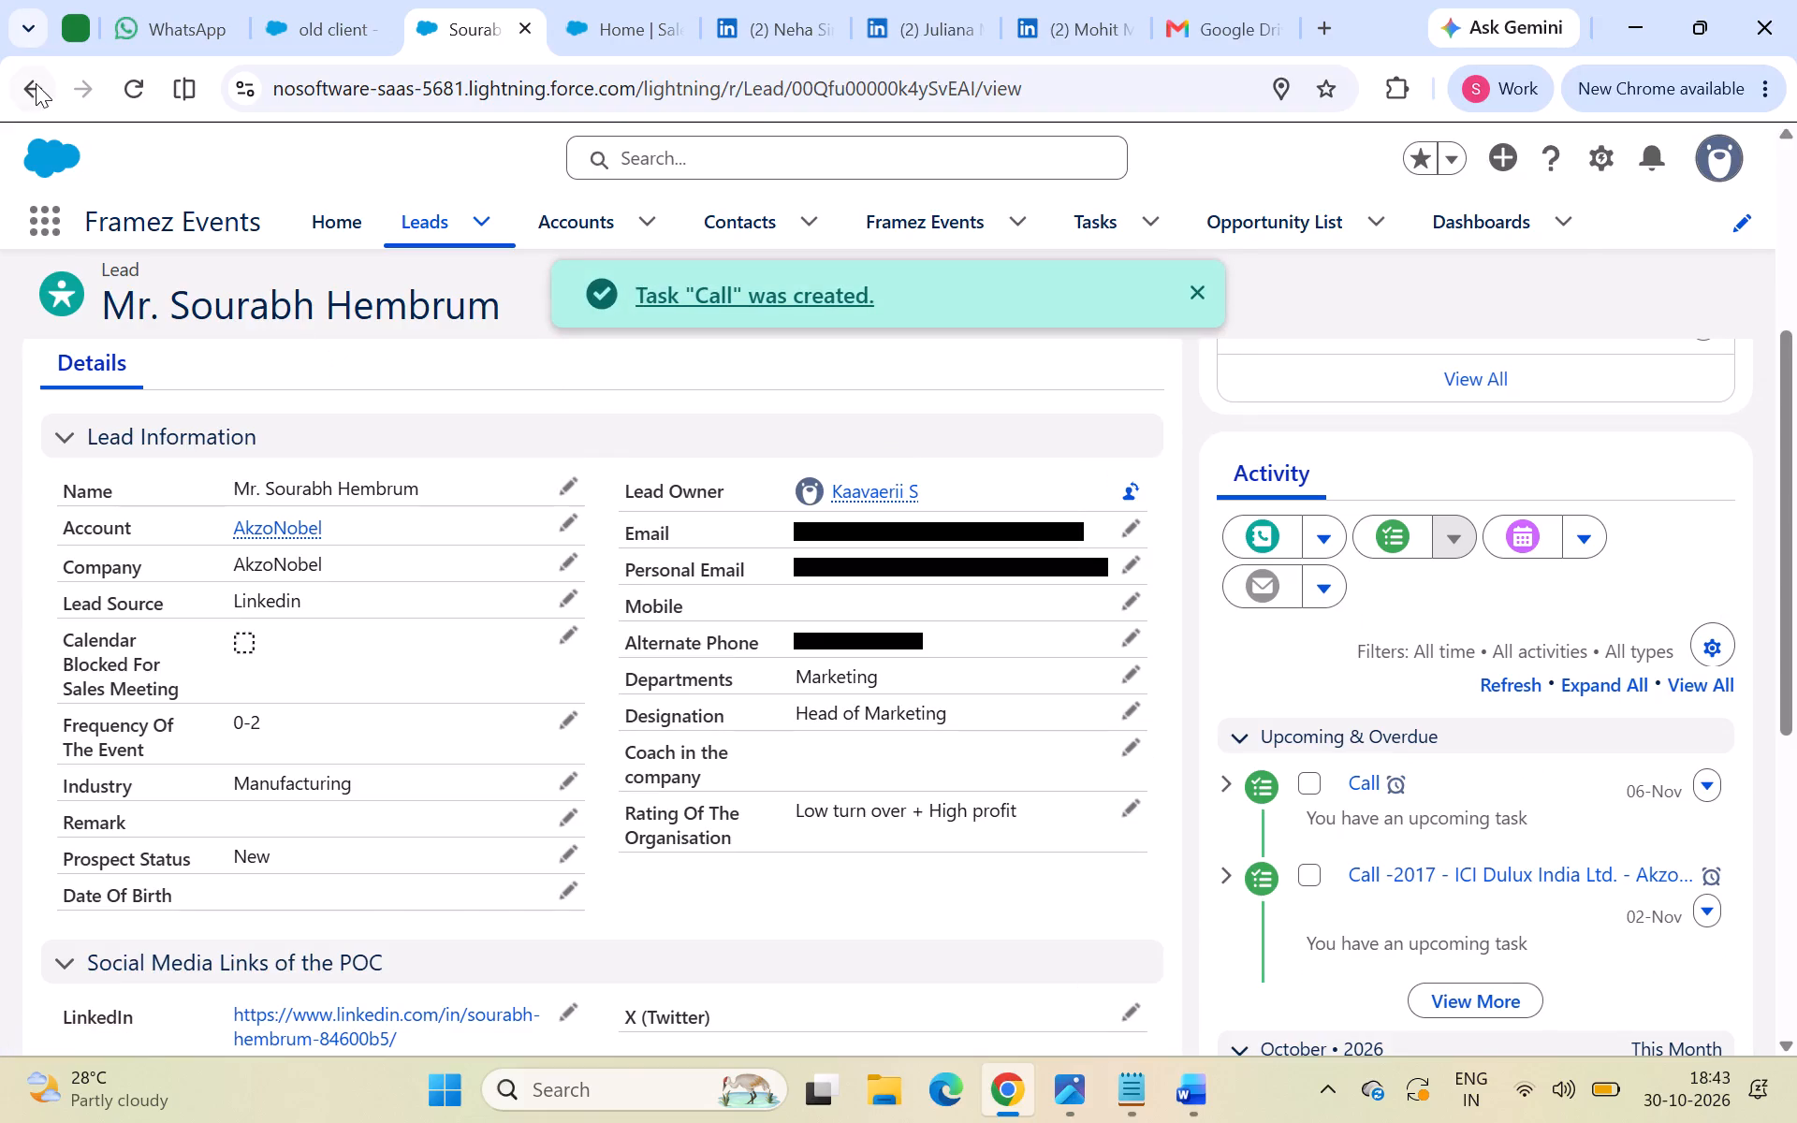
Go back from the AkzoNobel lead to its 2017 ICI Dulux product launch call task.
click(36, 83)
click(44, 83)
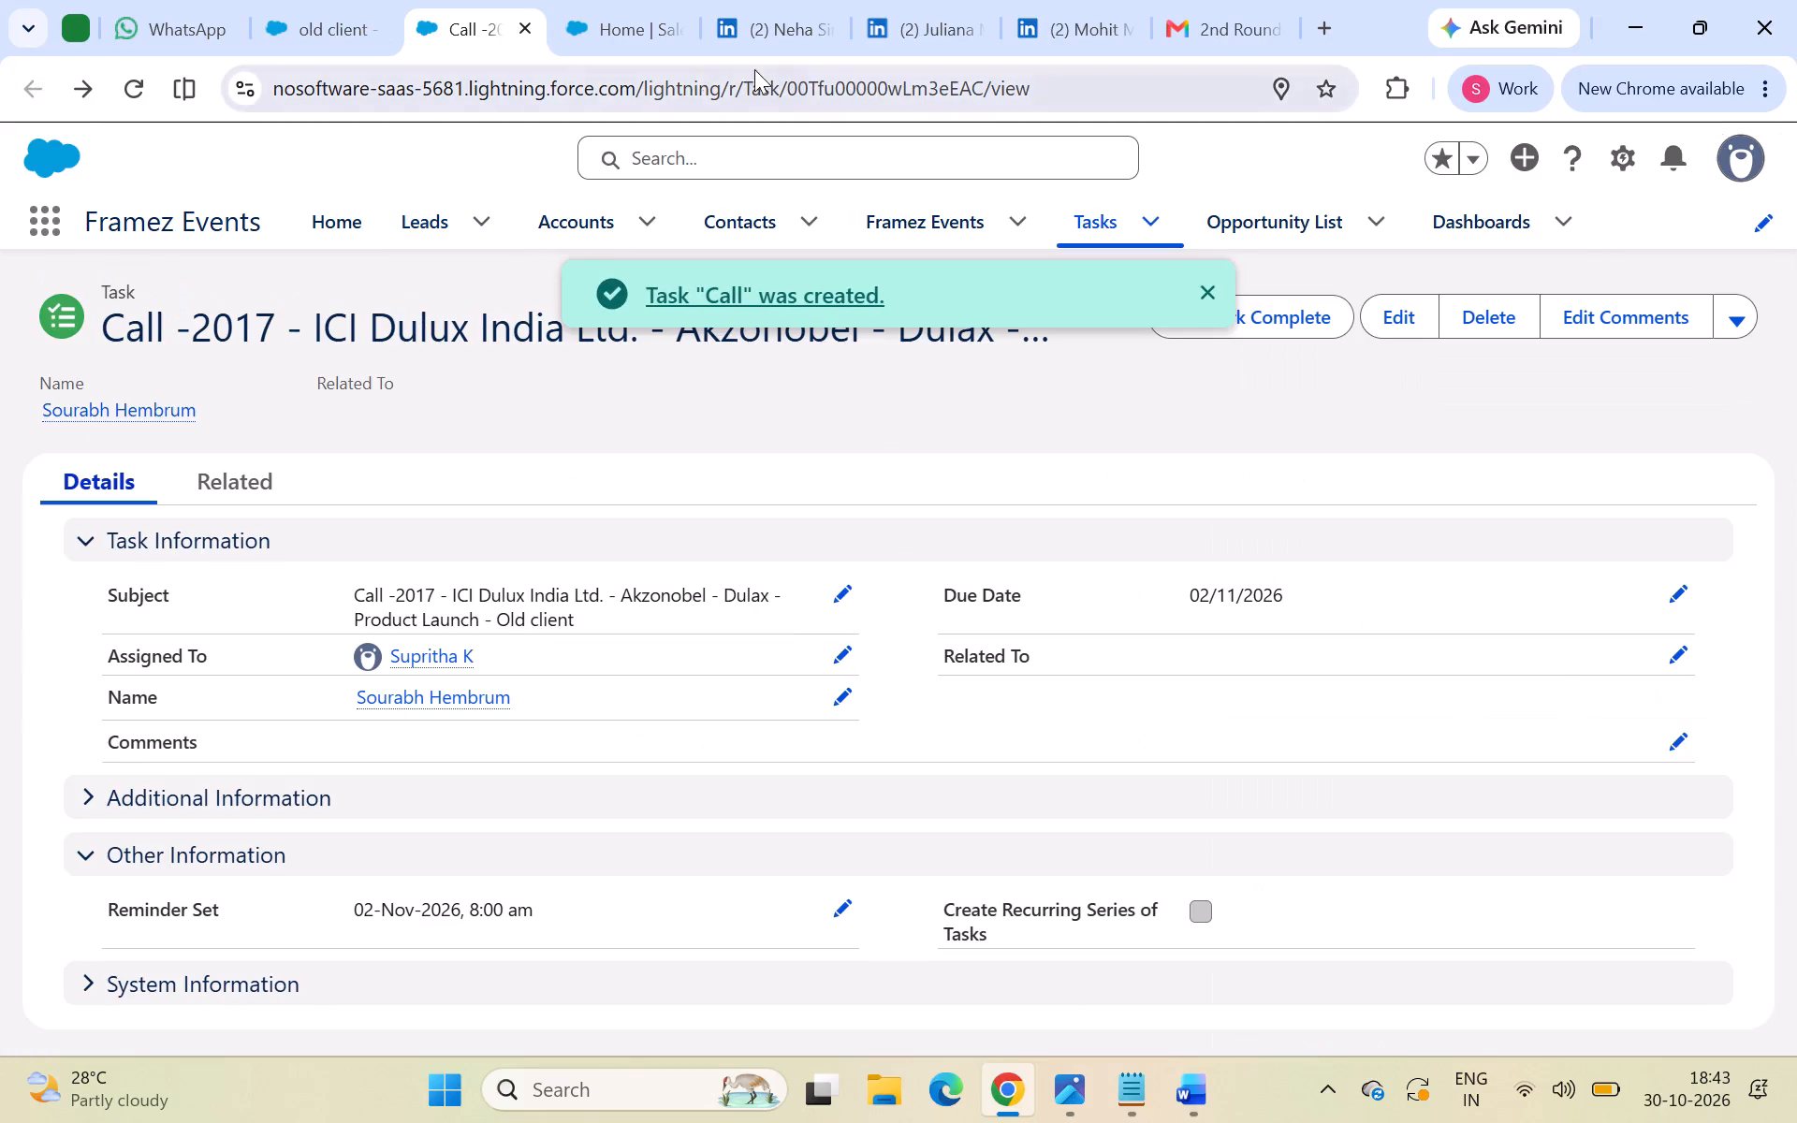
Return to the old-client search results and open the 2017 GE Healthcare 69th IRIA Conference Gala Evening call task.
click(307, 13)
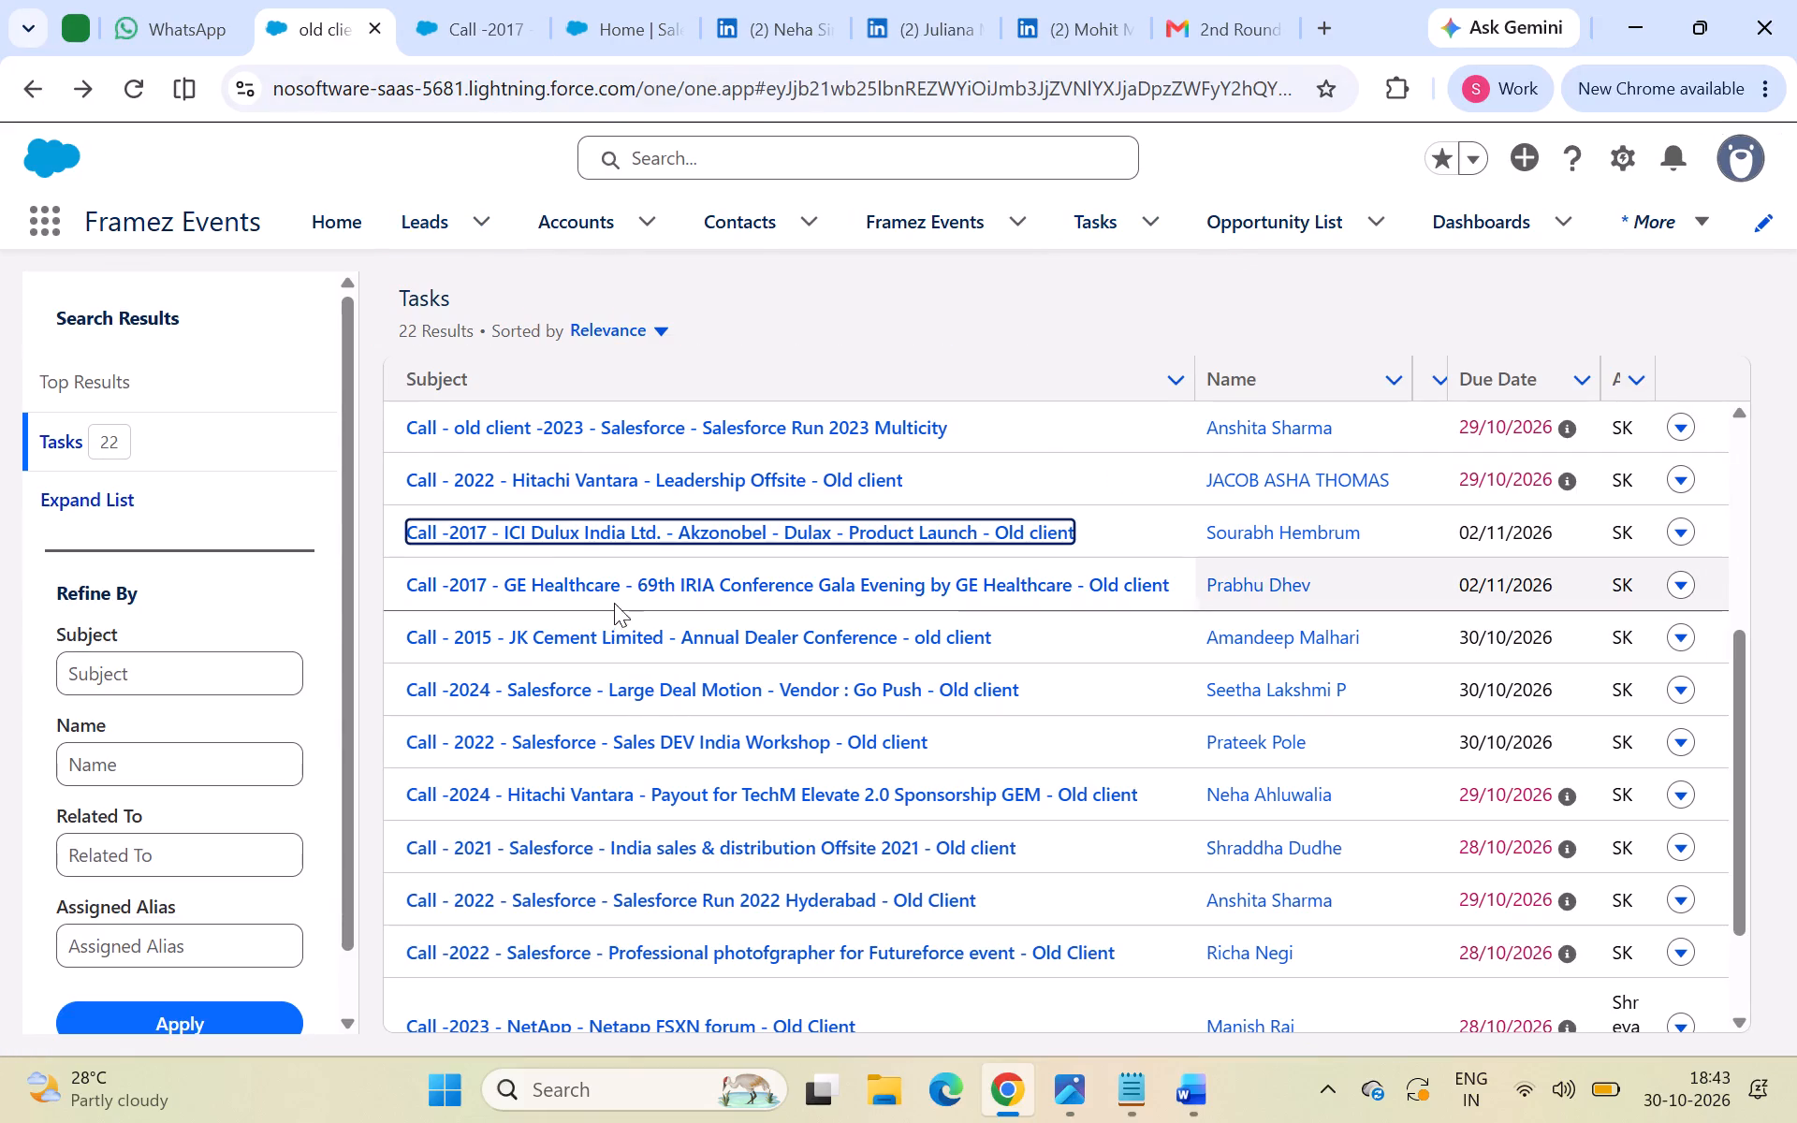
right_click(615, 599)
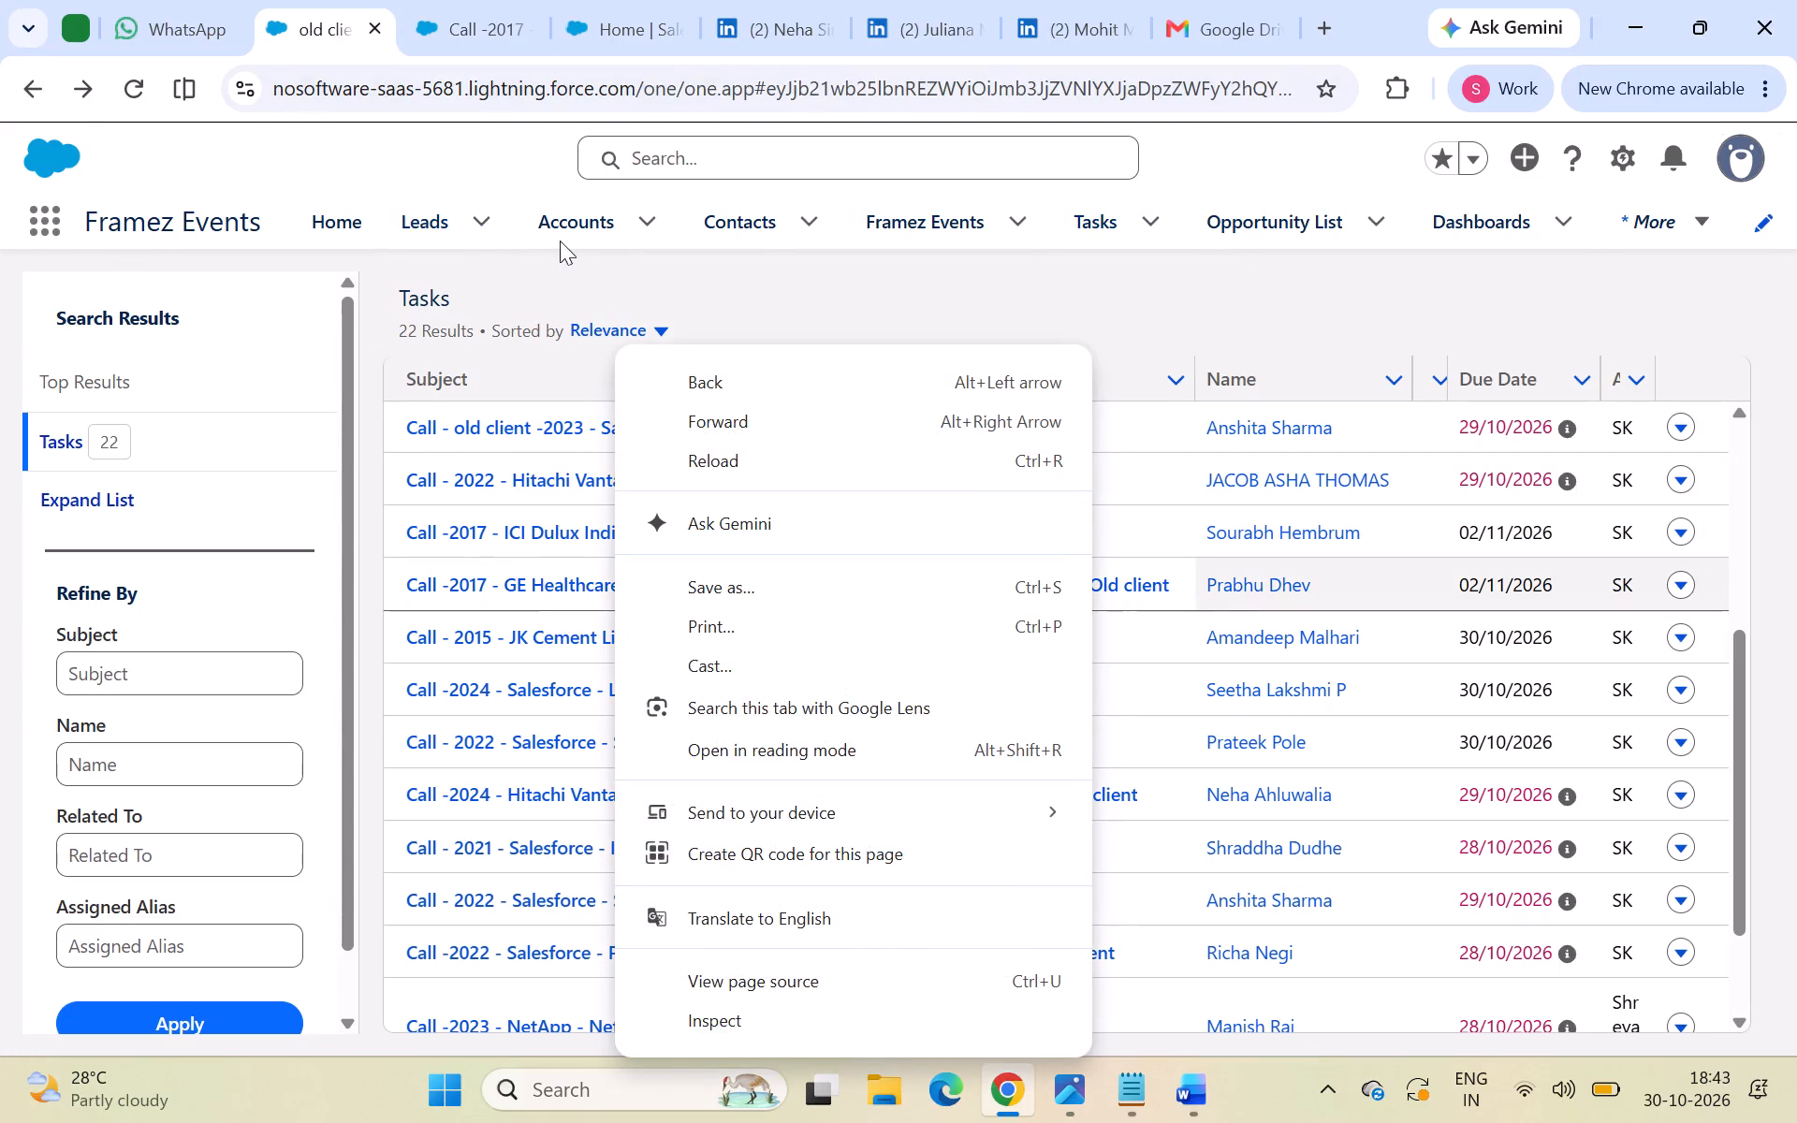
click(562, 248)
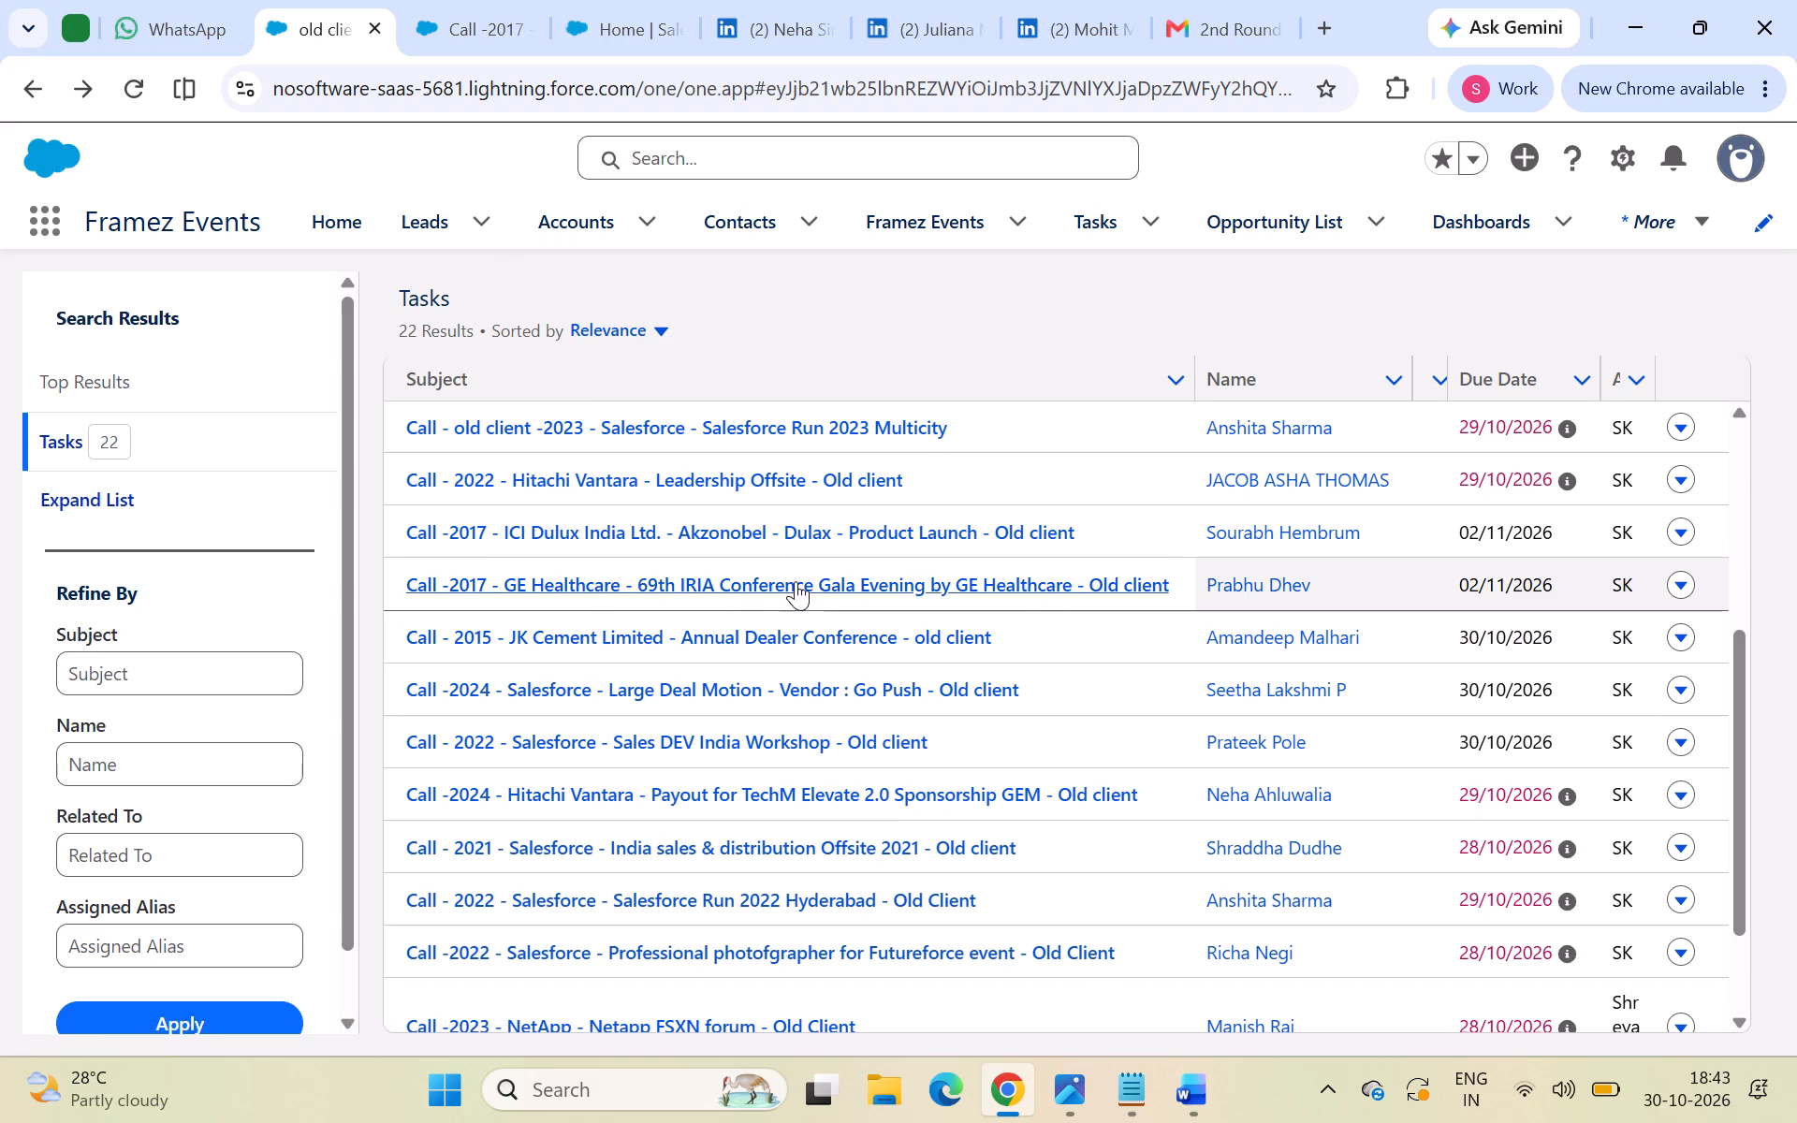
right_click(796, 580)
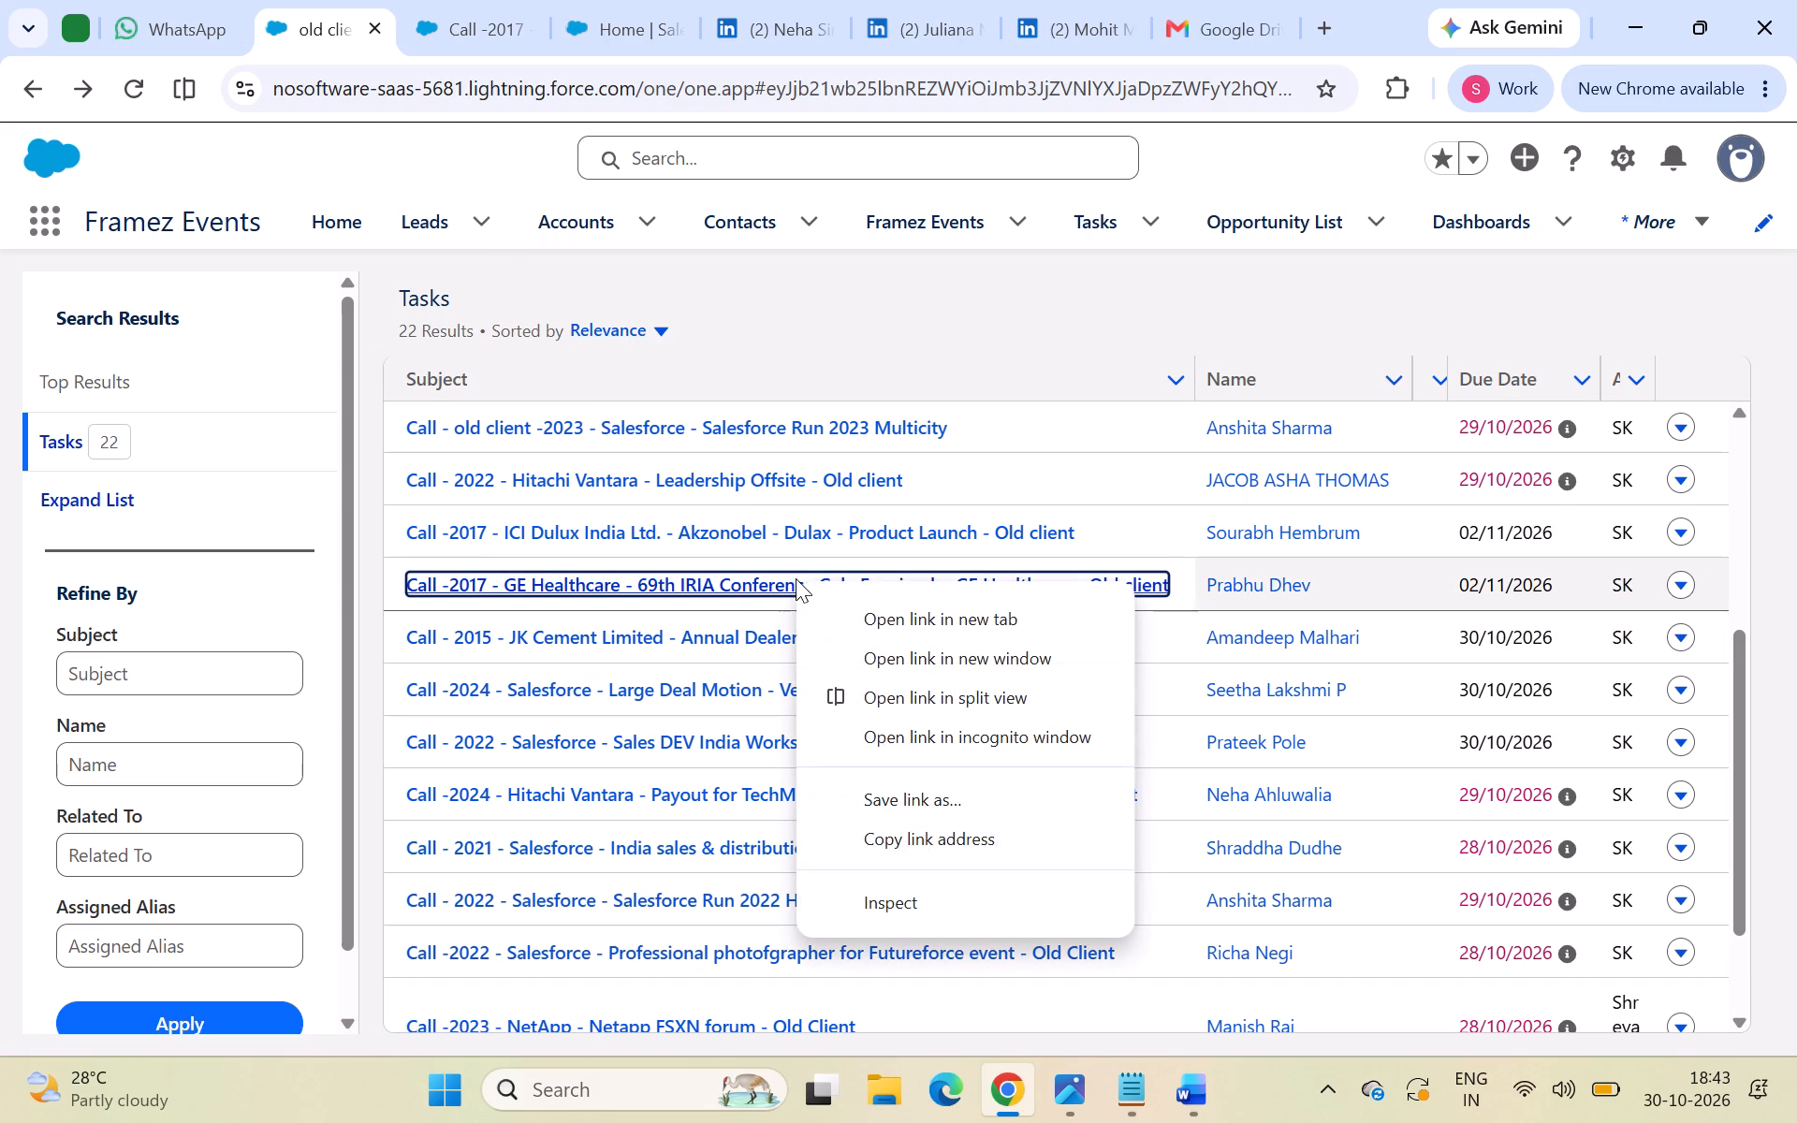
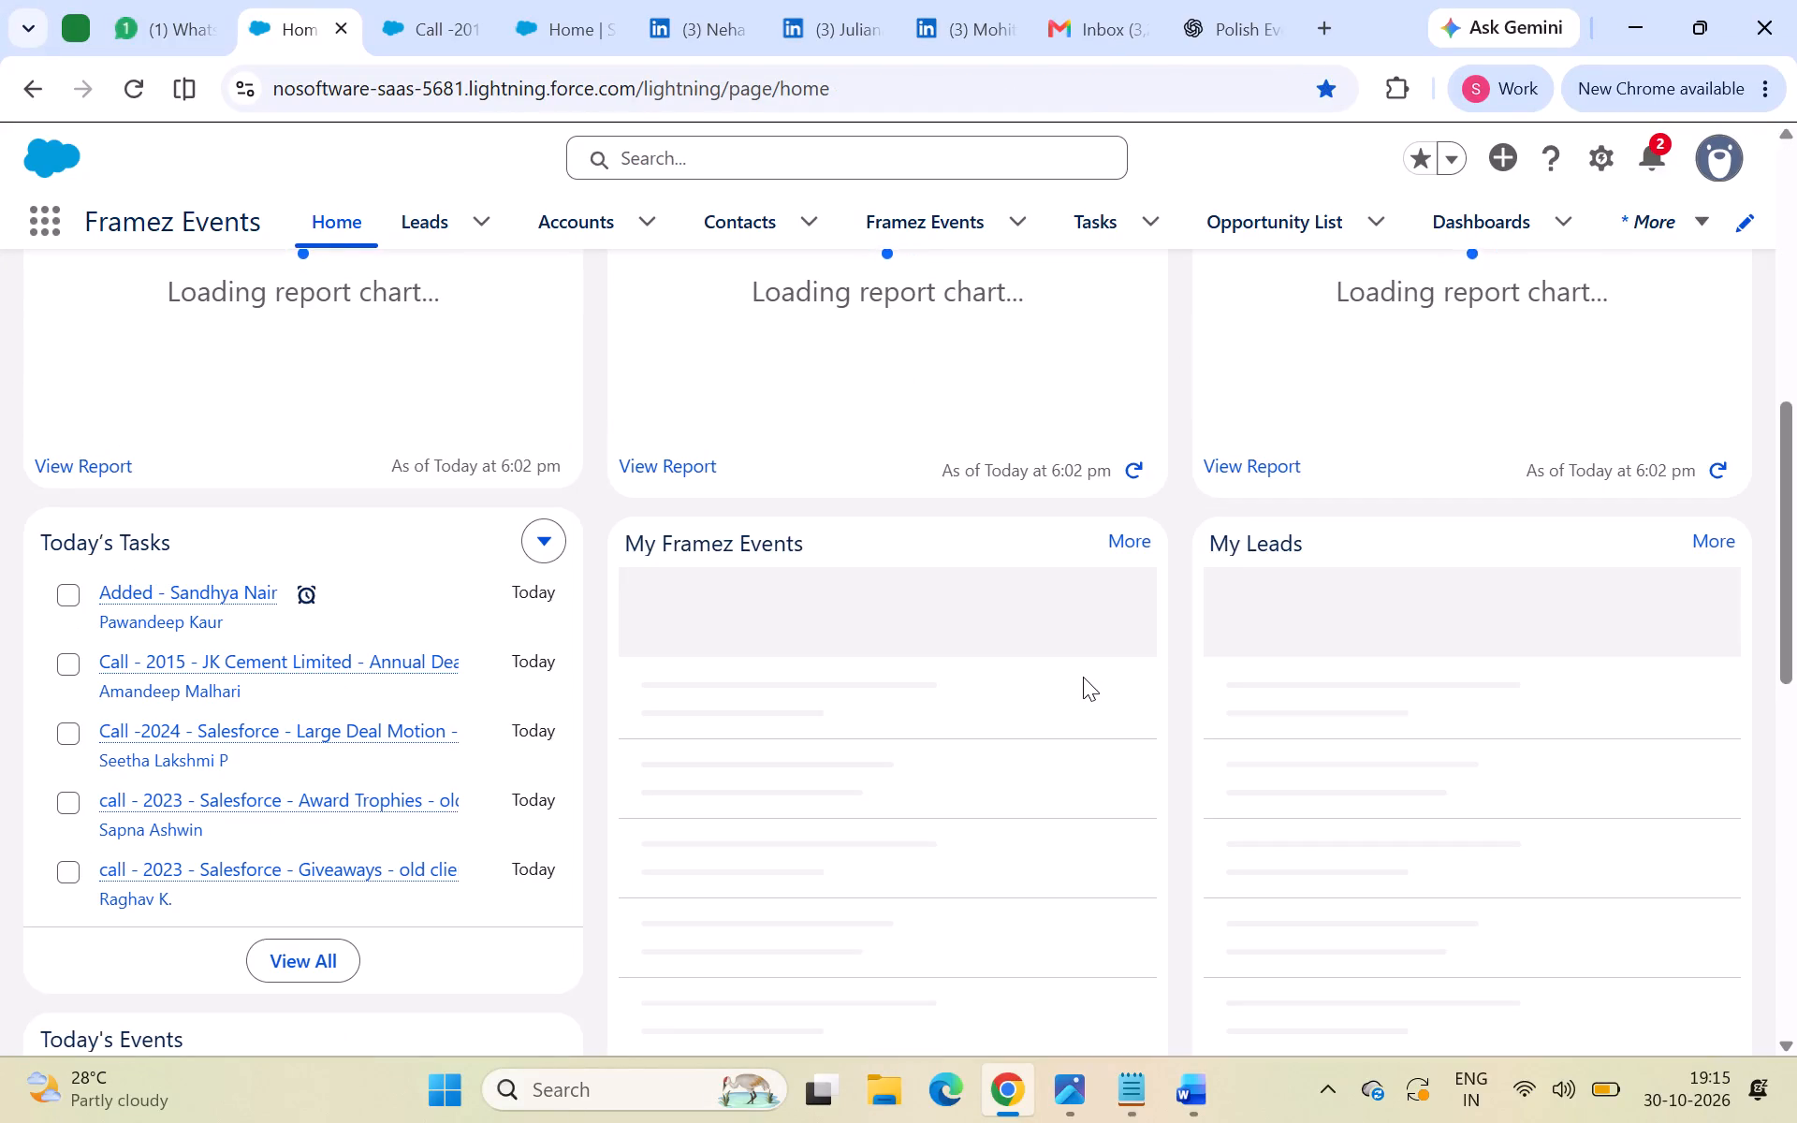
Refresh the My Call Logs component on the home dashboard and open its full report, dismissing the reminder notification.
scroll(1083, 677, down, 2)
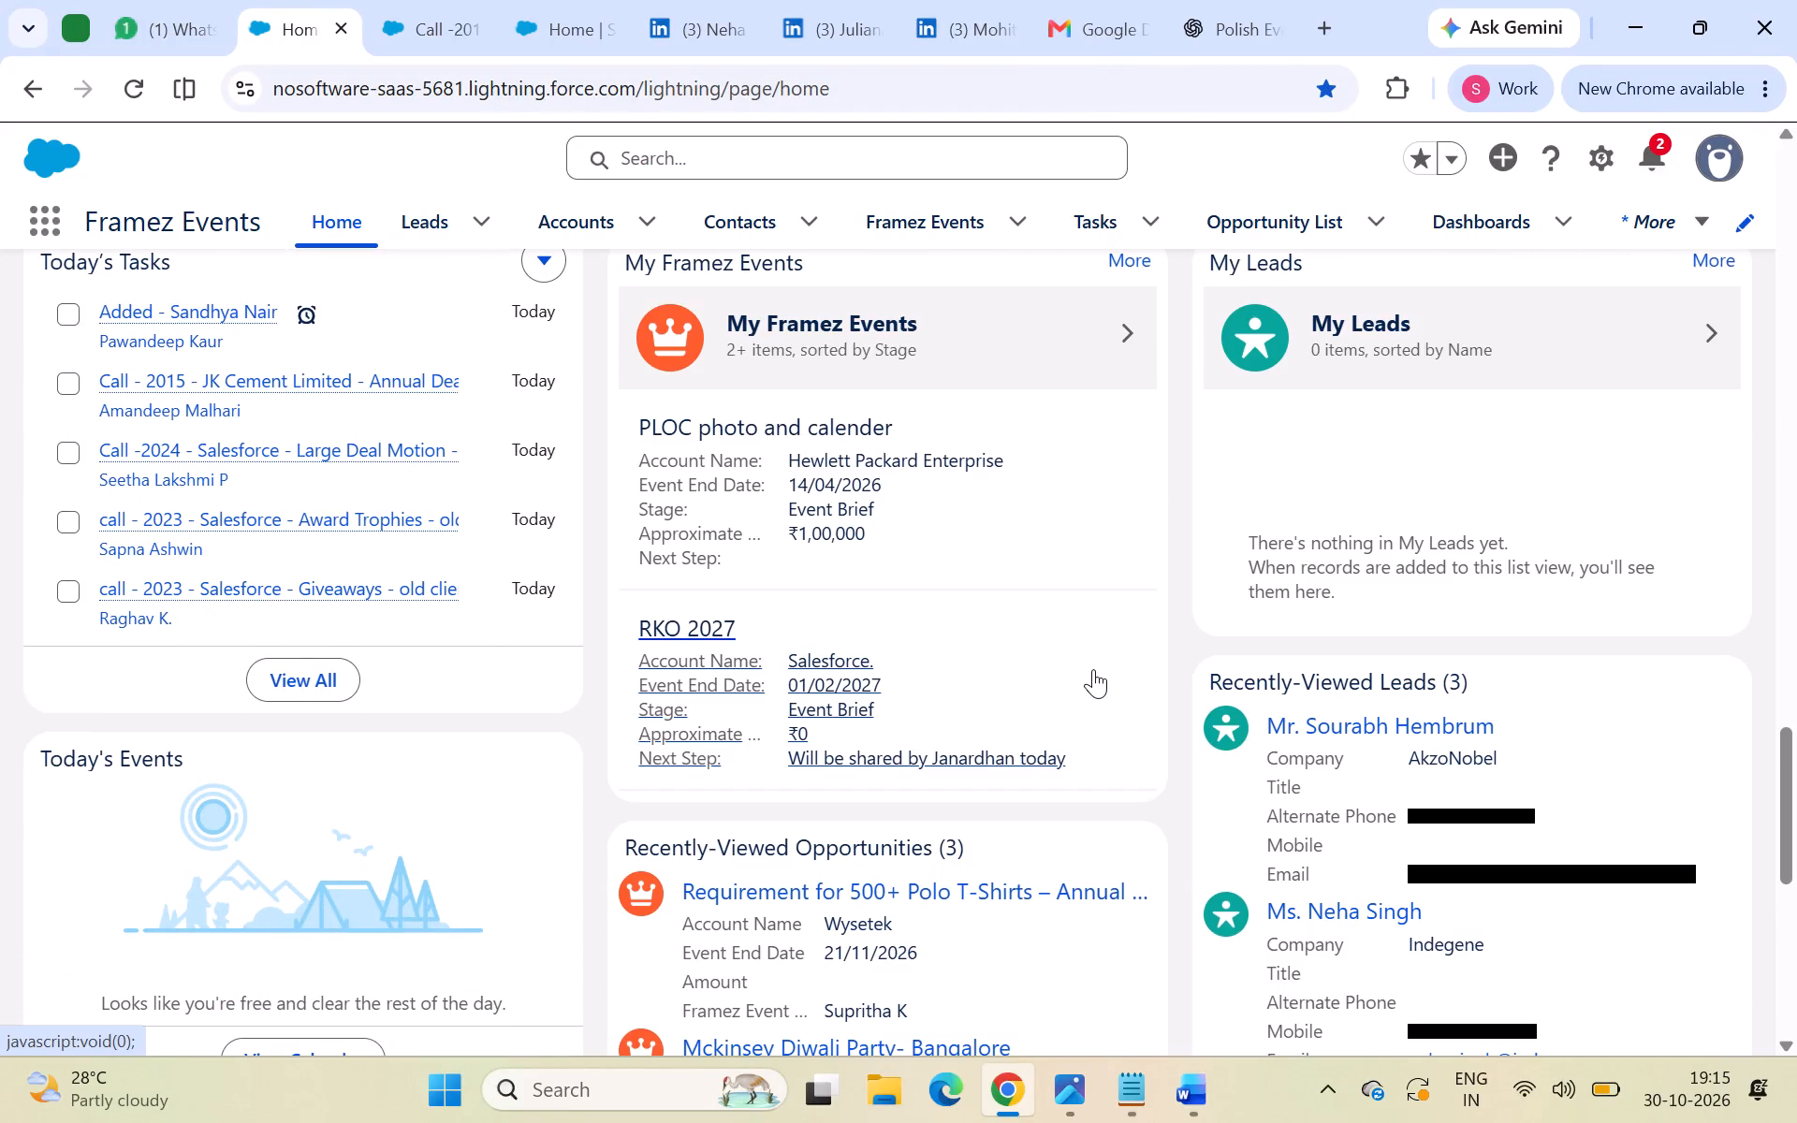
scroll(1093, 669, up, 13)
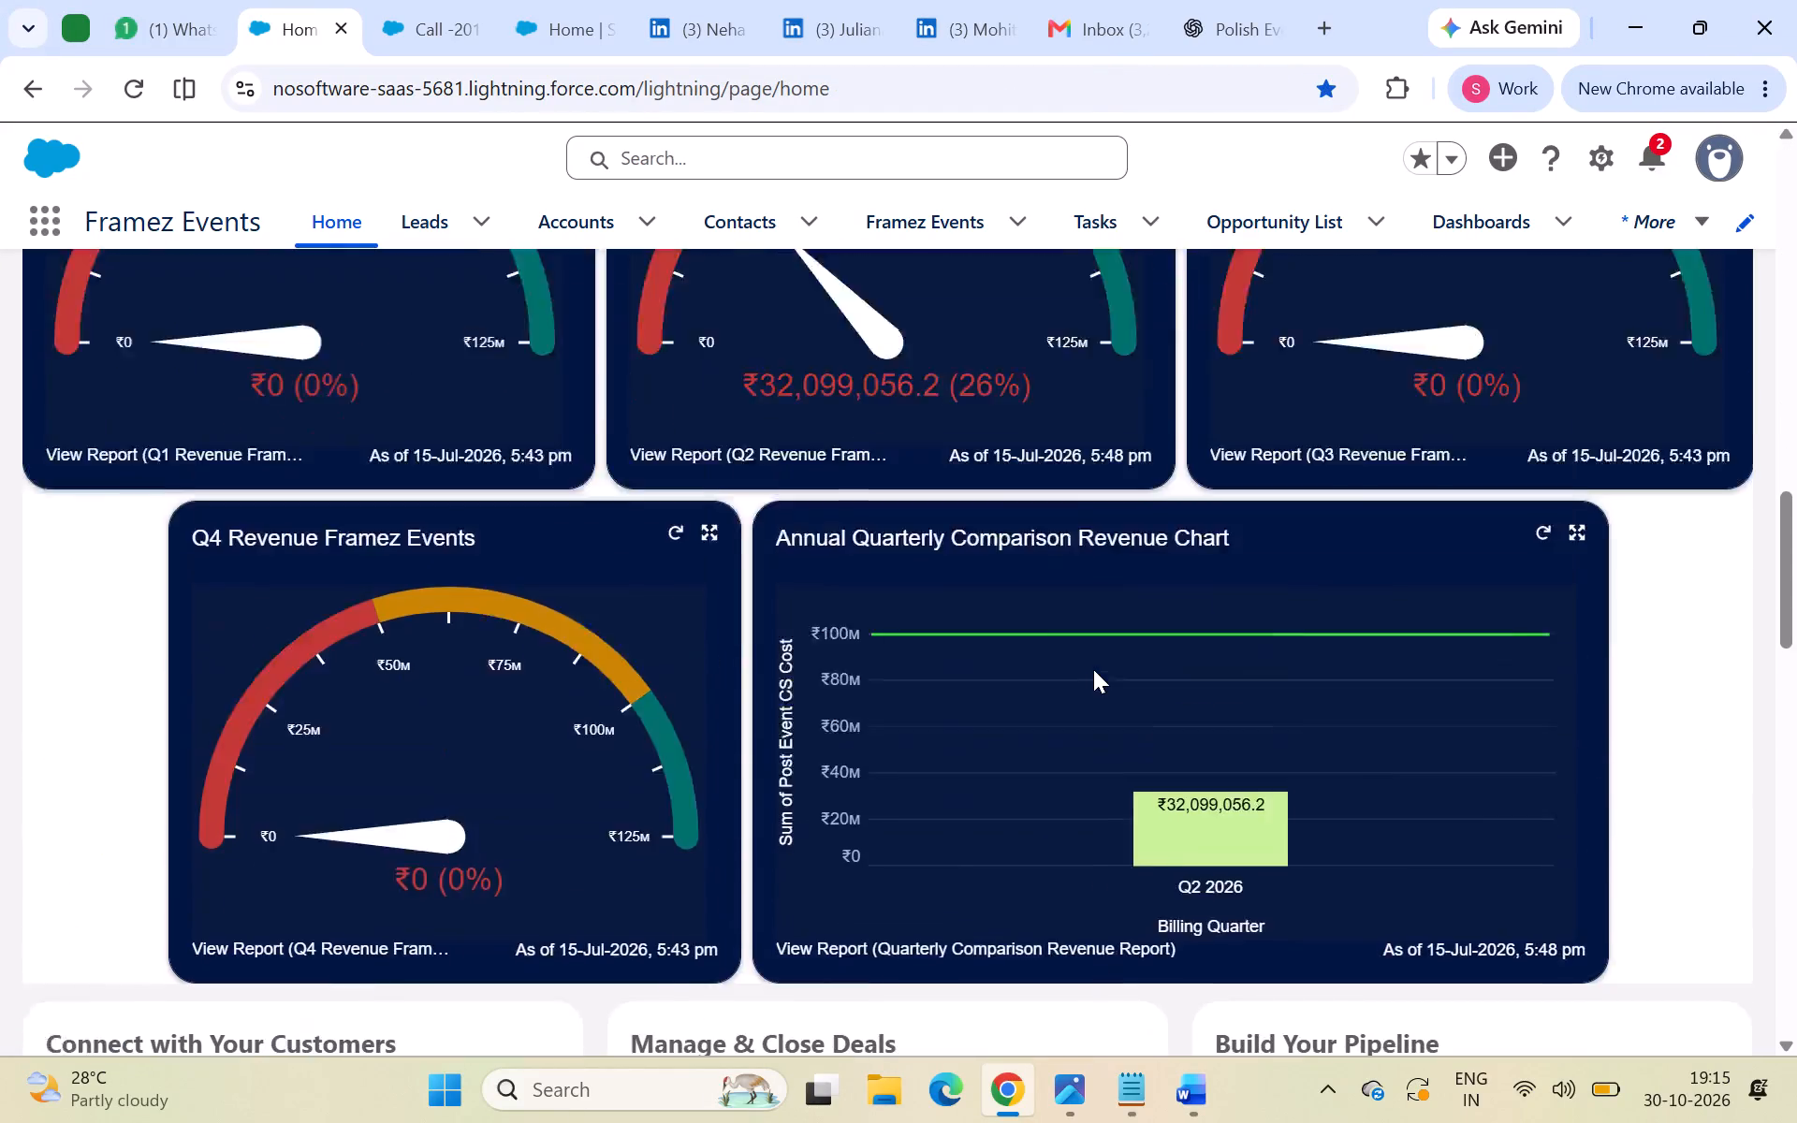
scroll(1093, 669, up, 7)
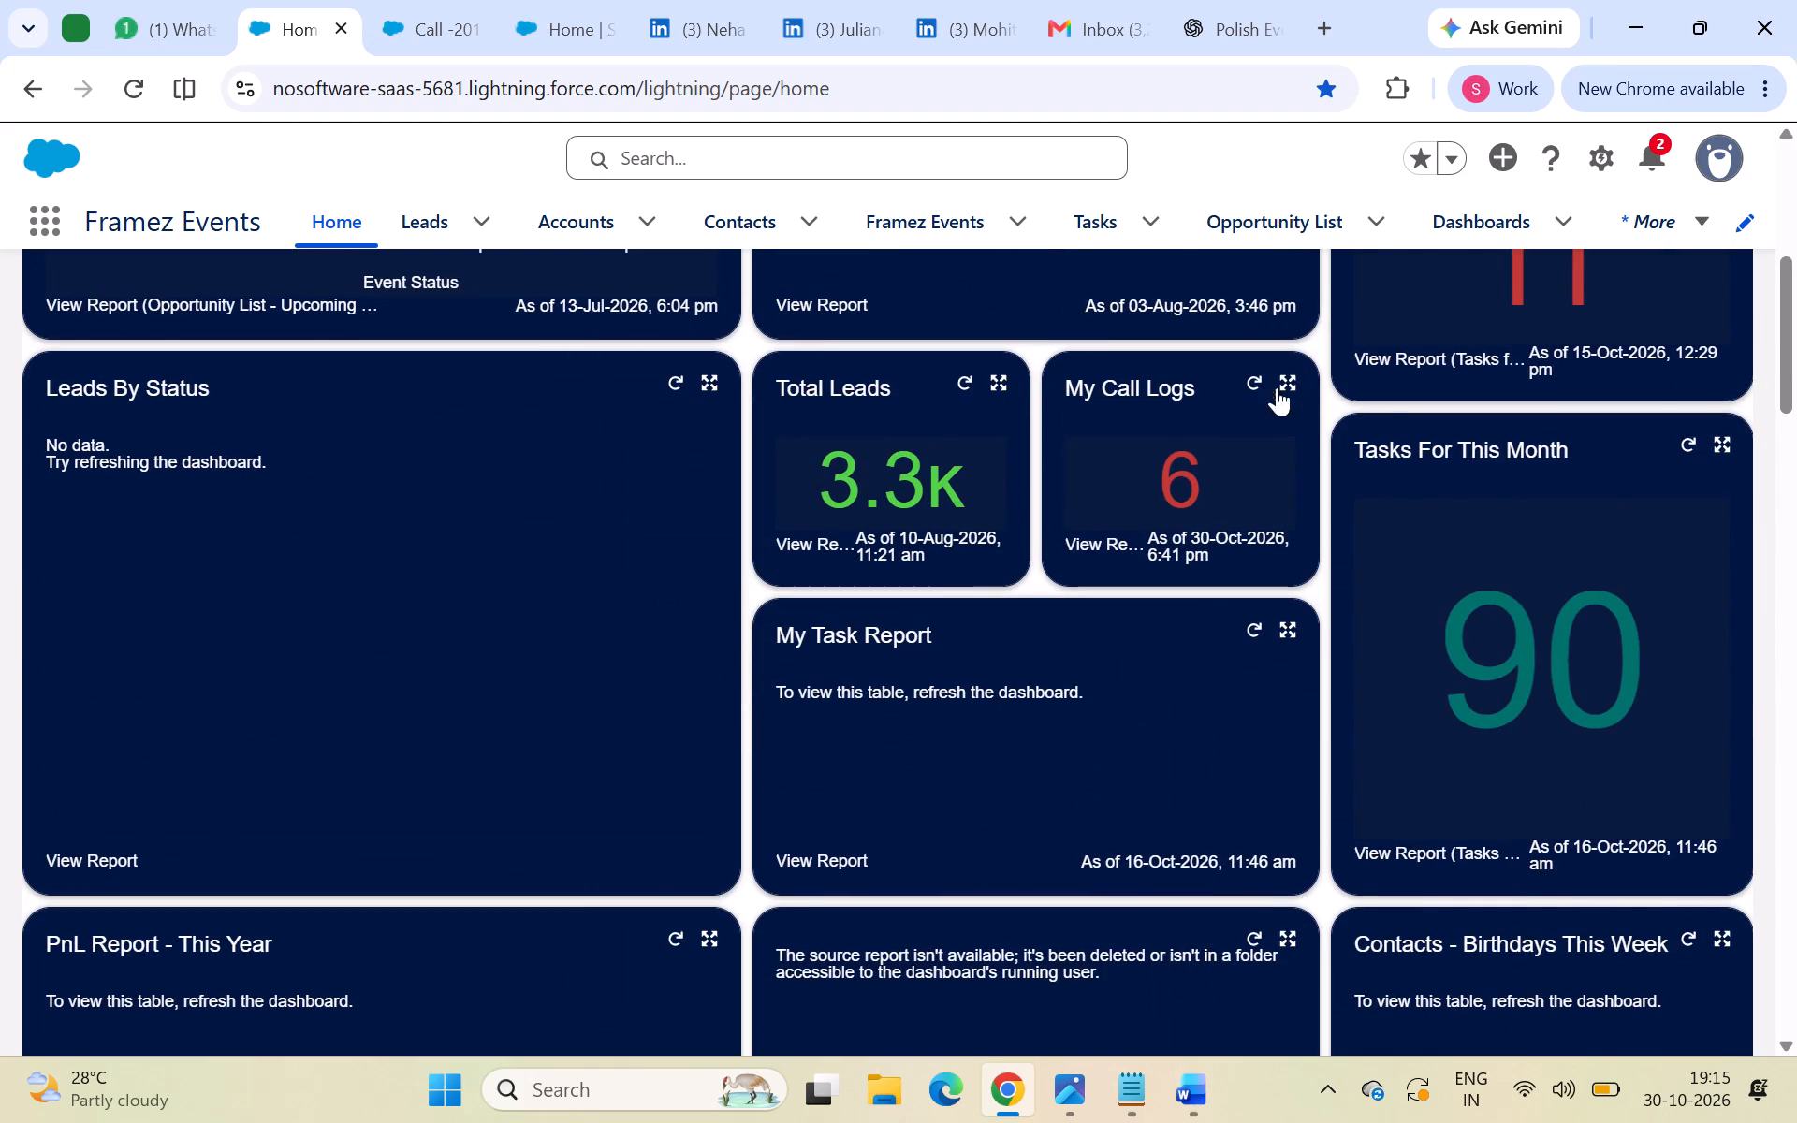
click(1230, 380)
click(1251, 387)
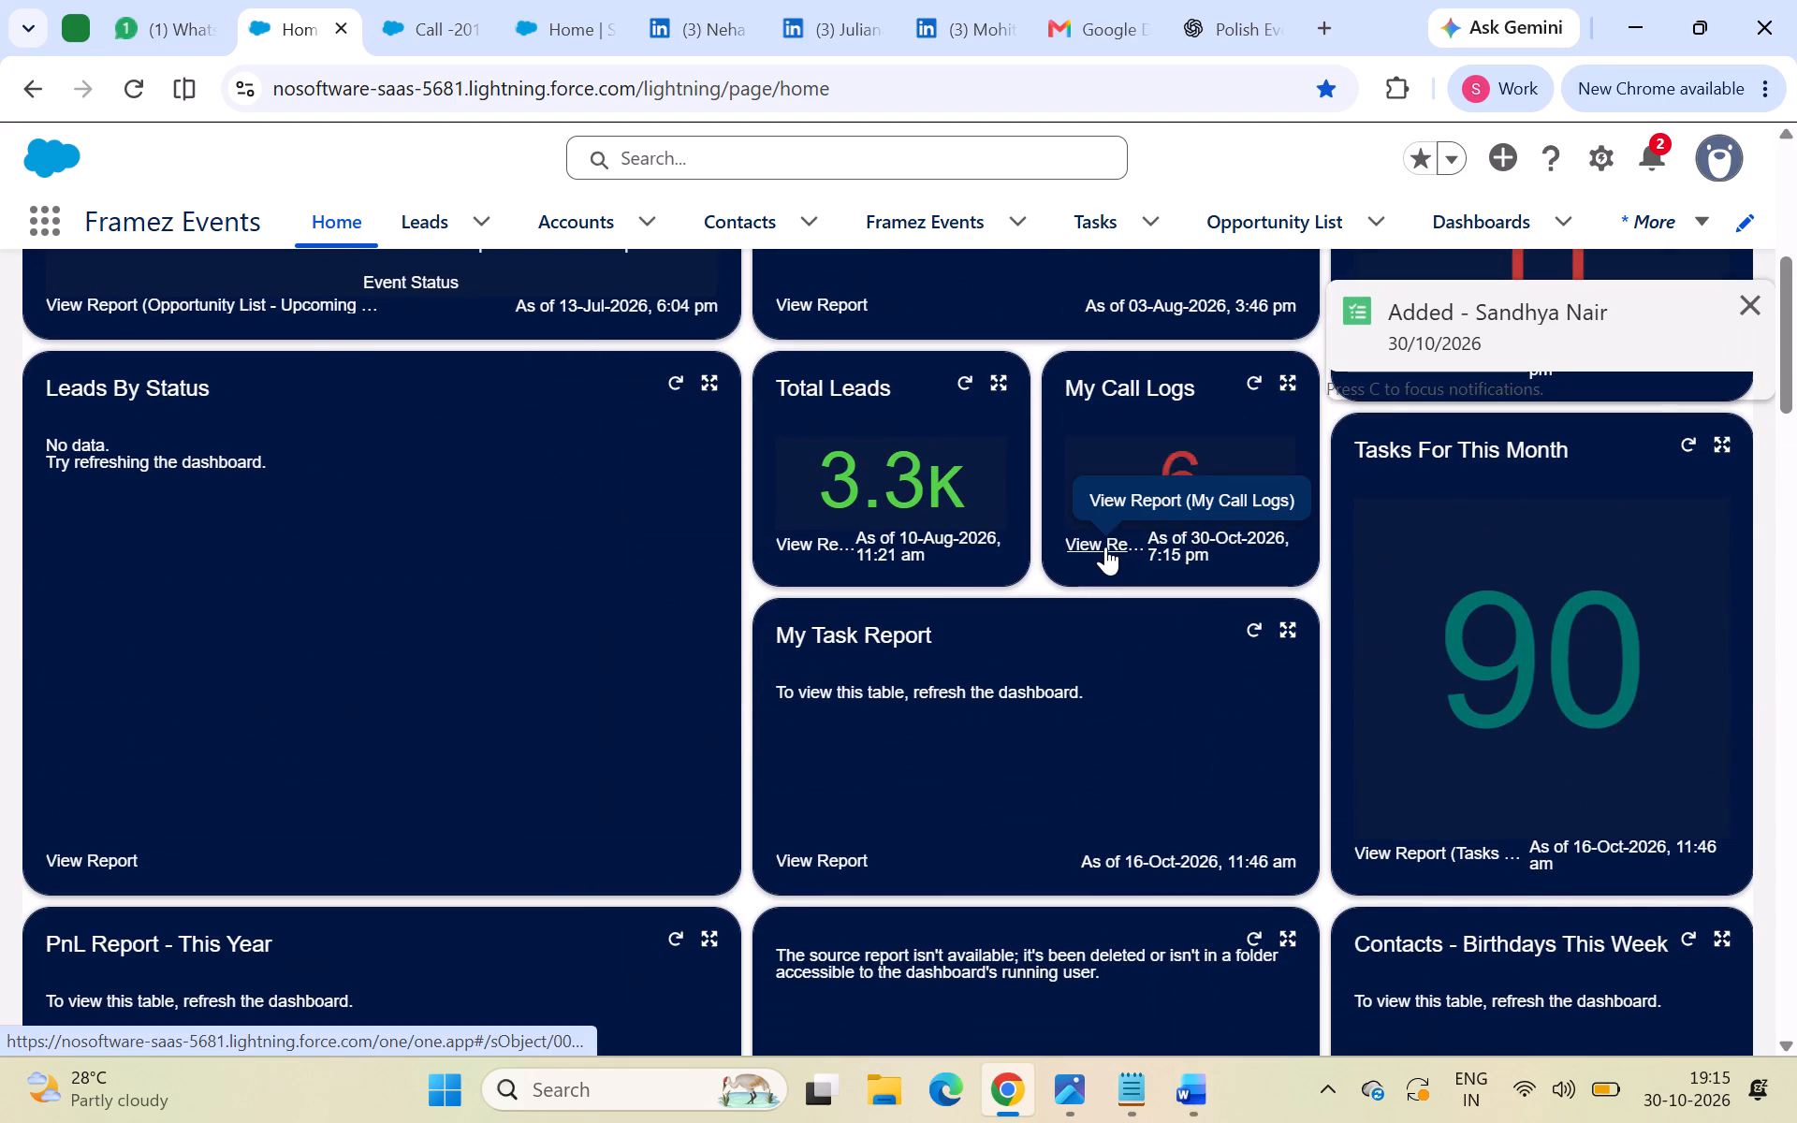
click(1105, 547)
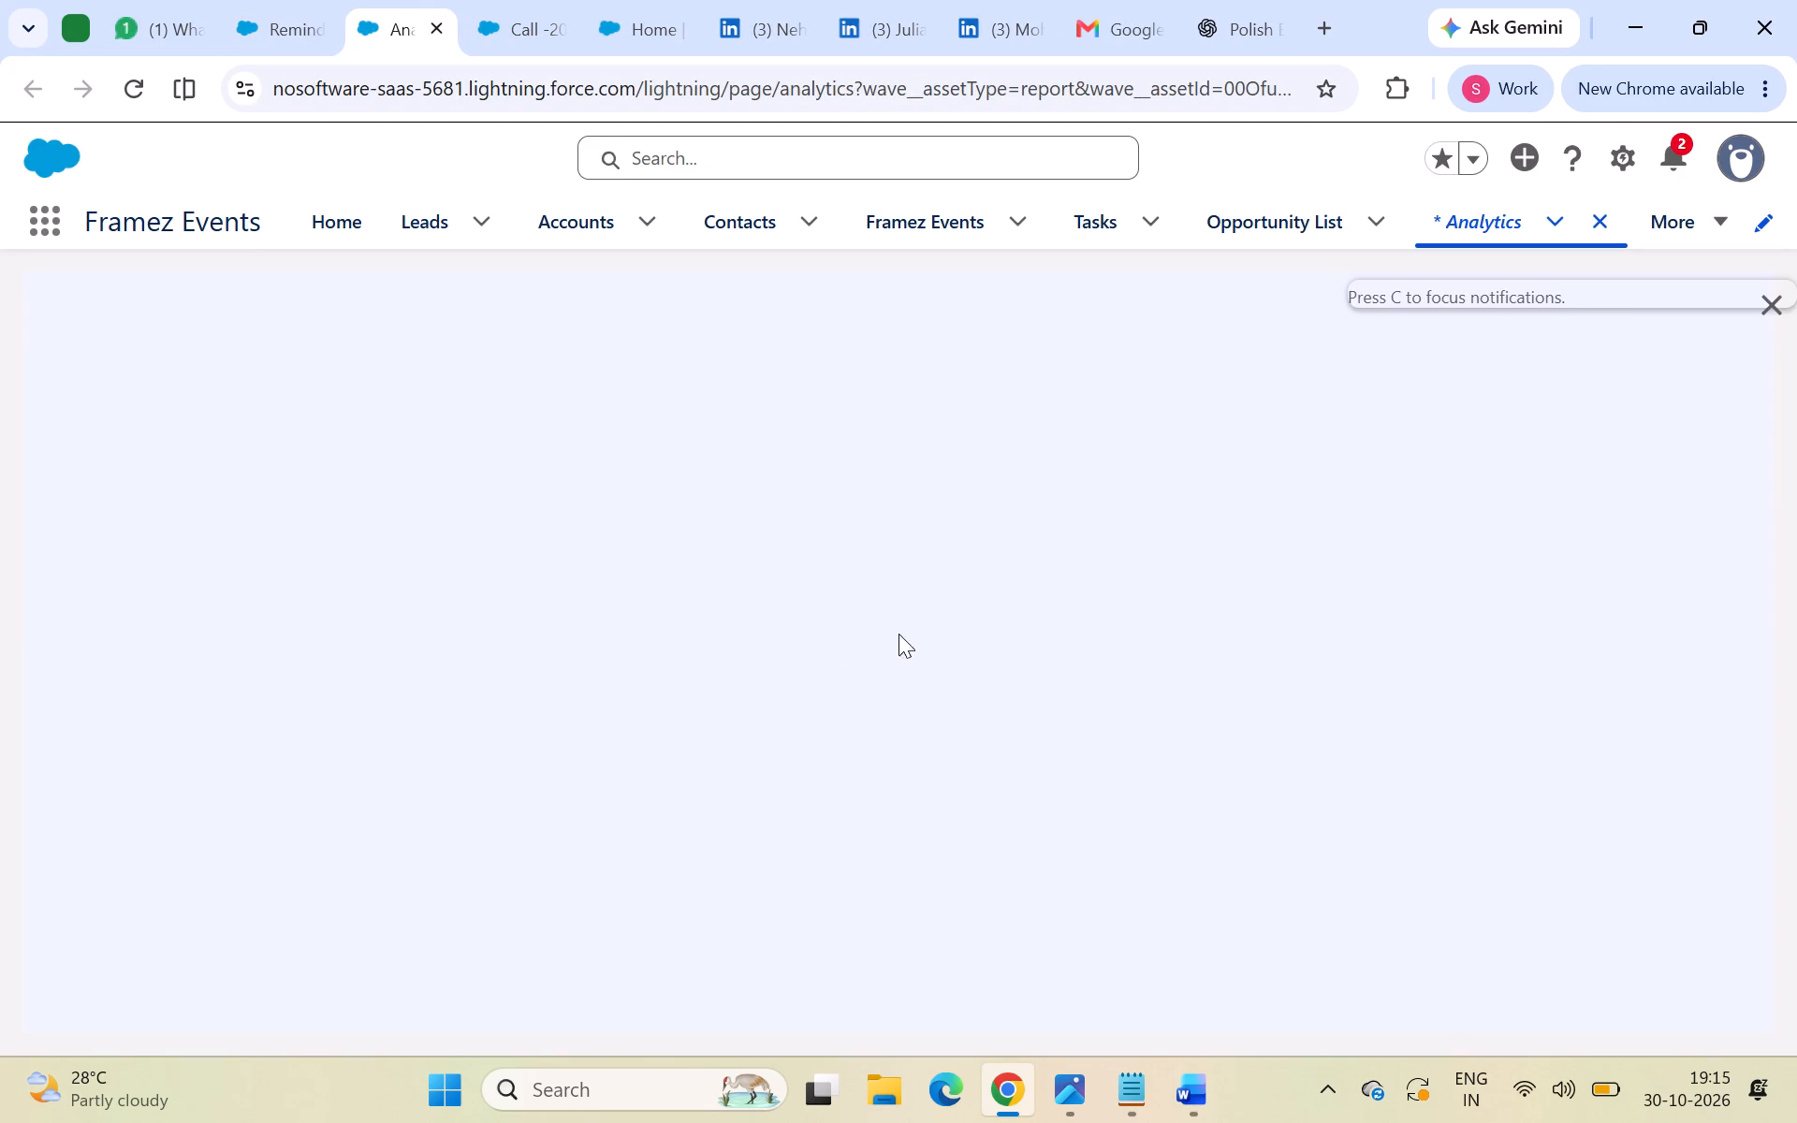
click(1773, 300)
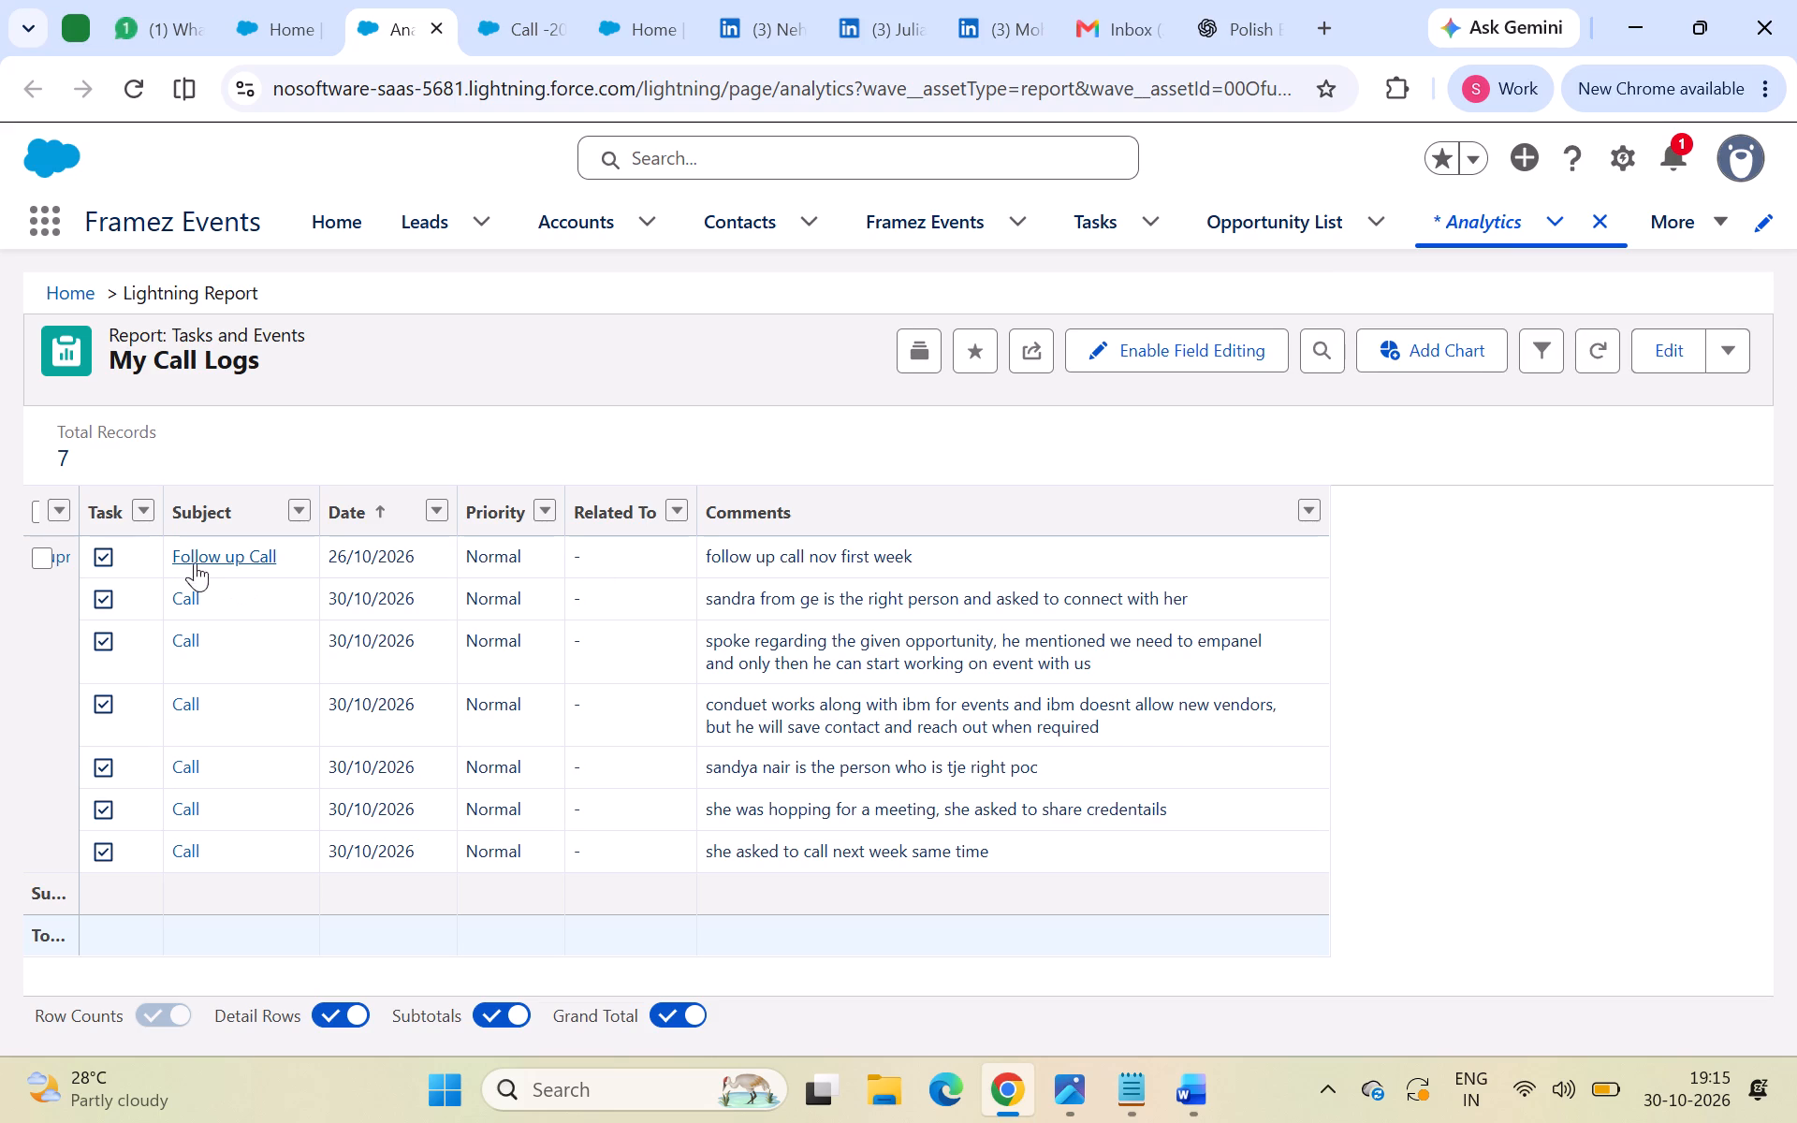
Copy all the call log rows in the report, from the Follow up Call entry to the last call's comment.
drag(159, 538, 953, 839)
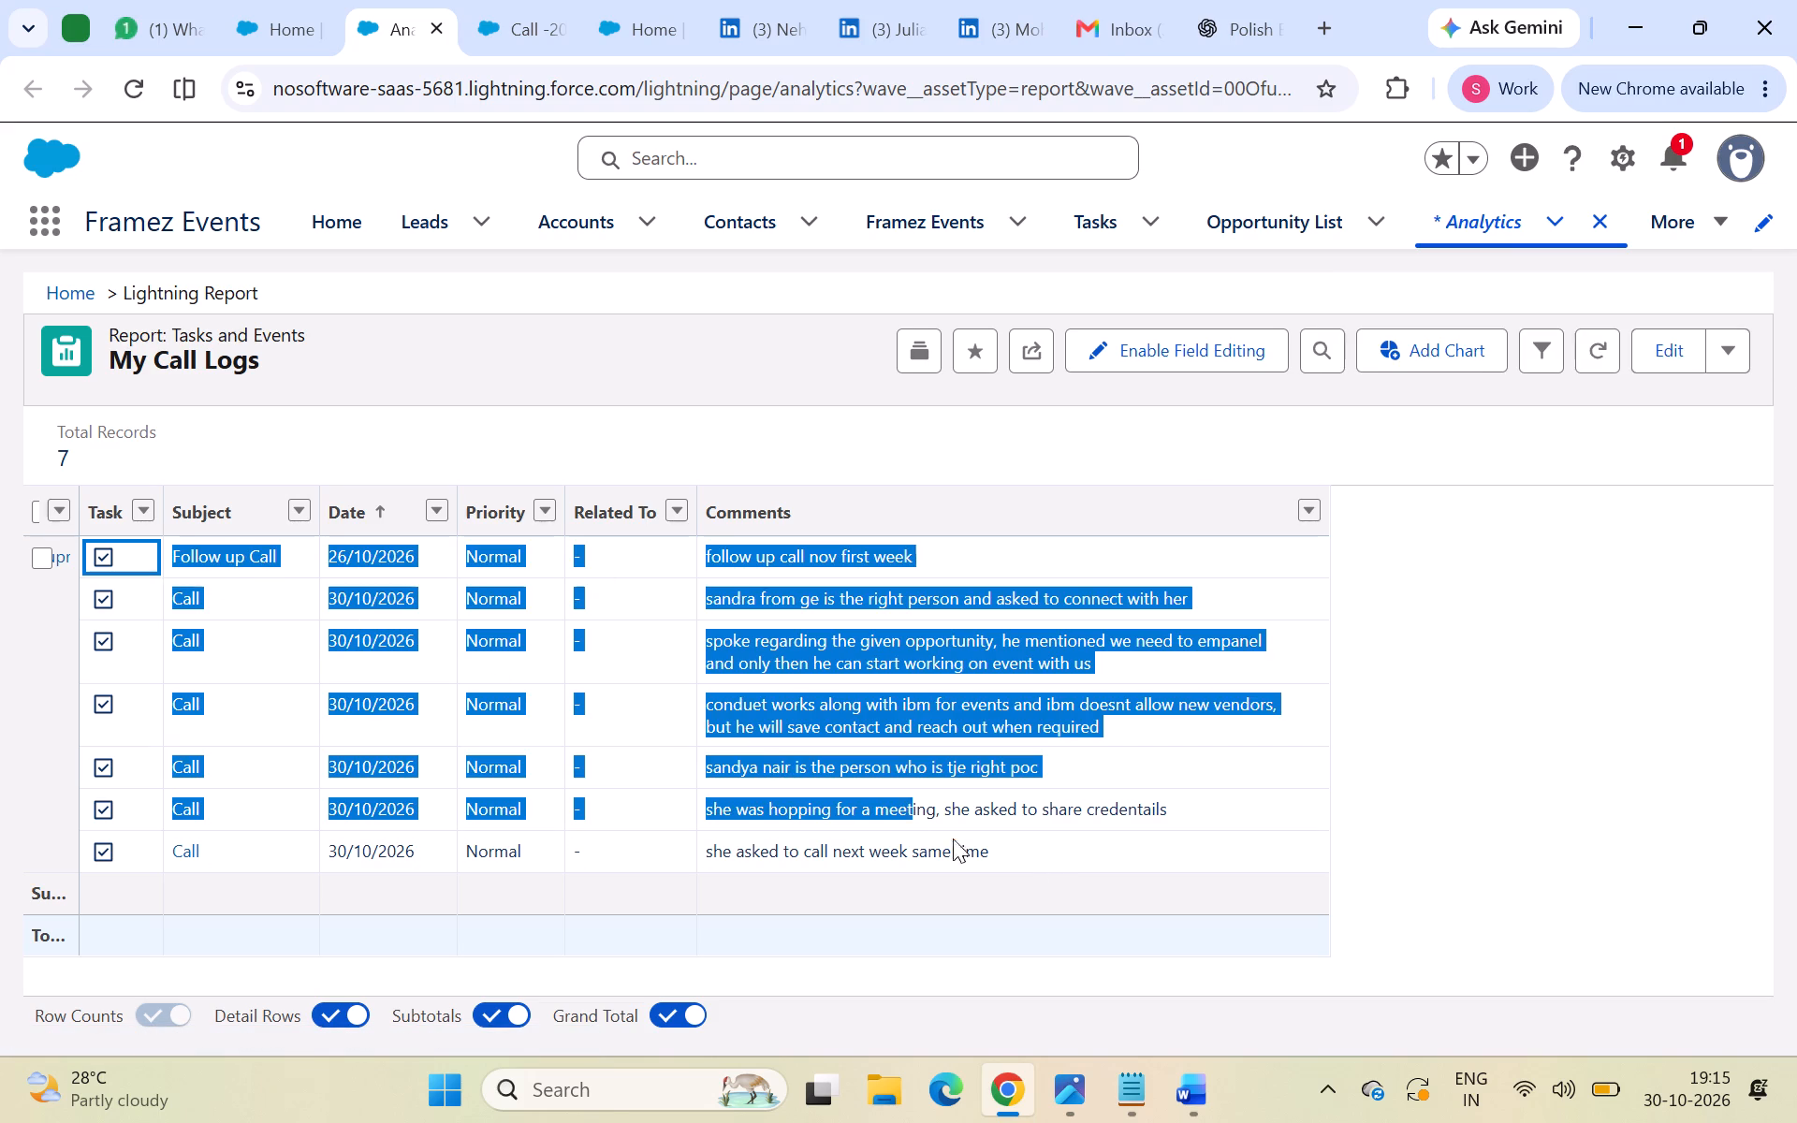
drag(953, 839, 1047, 862)
key(ctrl+c)
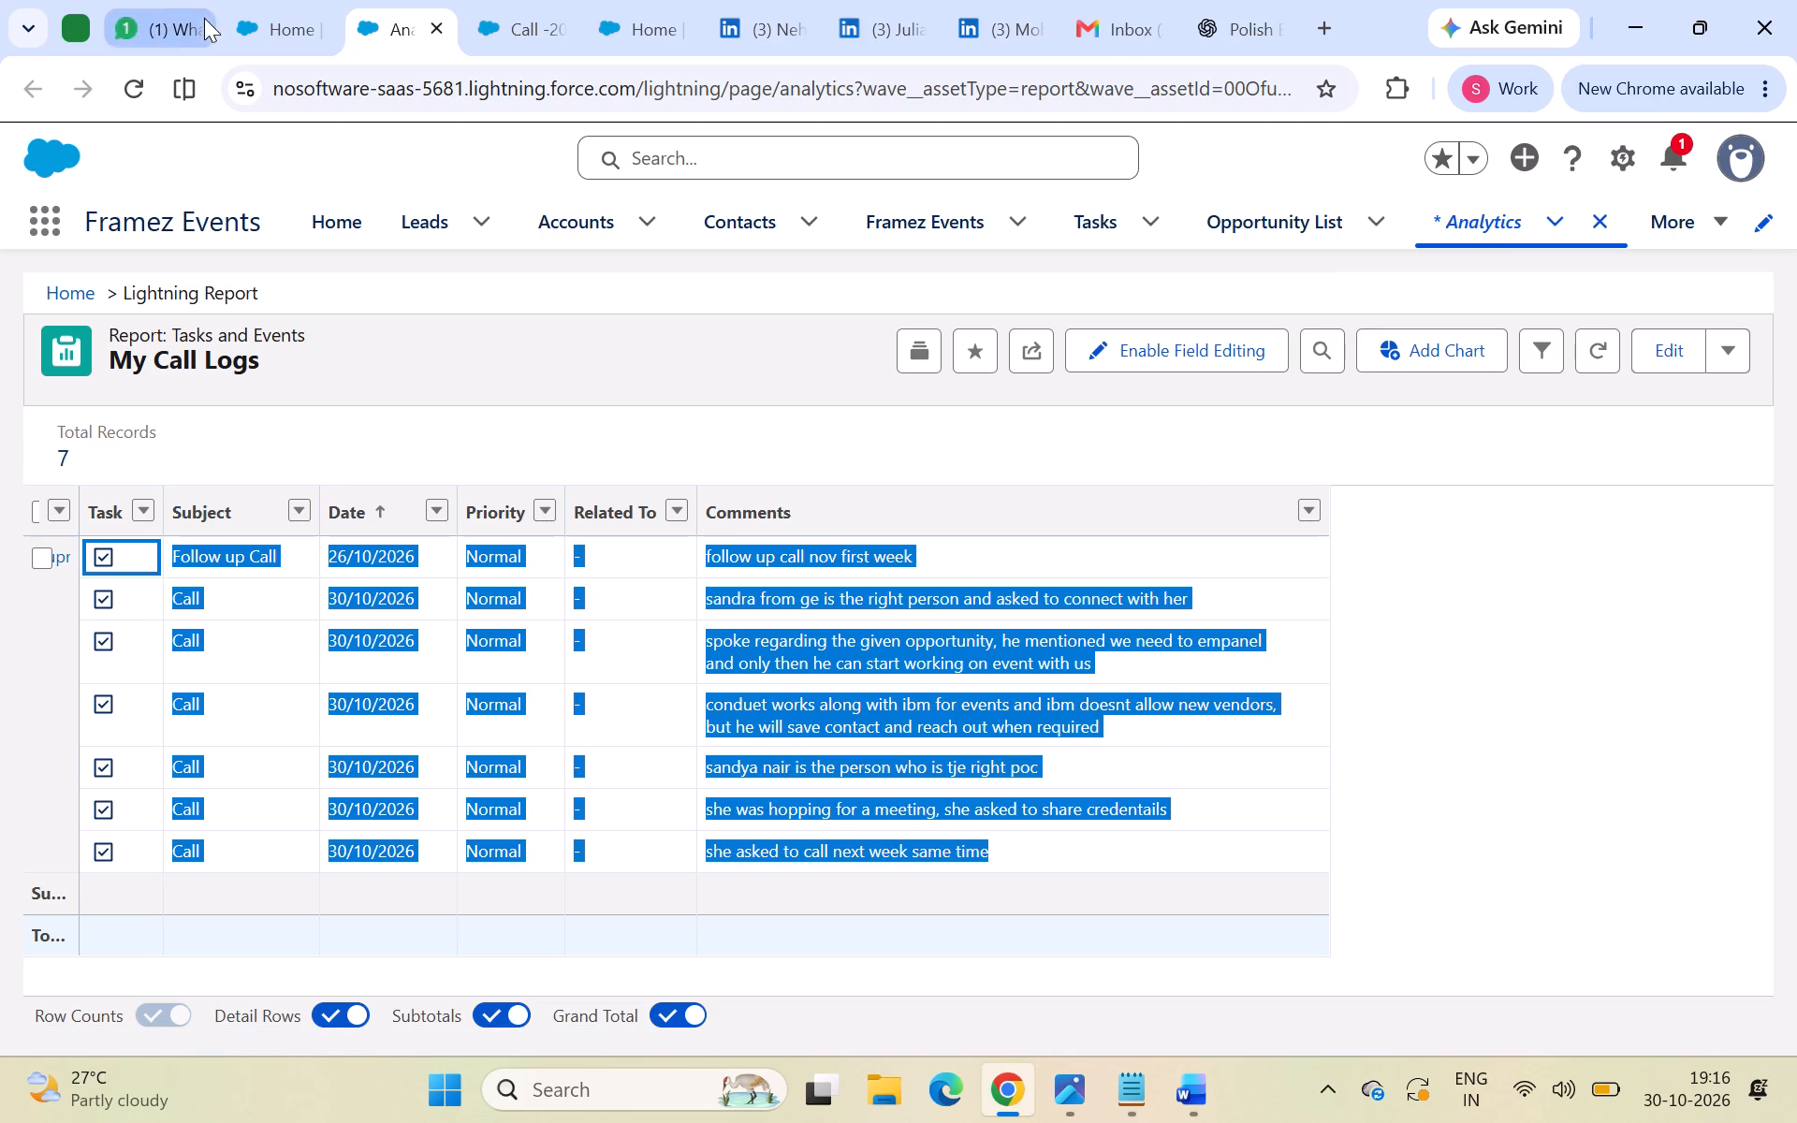
Switch to Notepad and paste the copied call log rows into the empty untitled note beside the 26th NOV note.
click(1127, 1079)
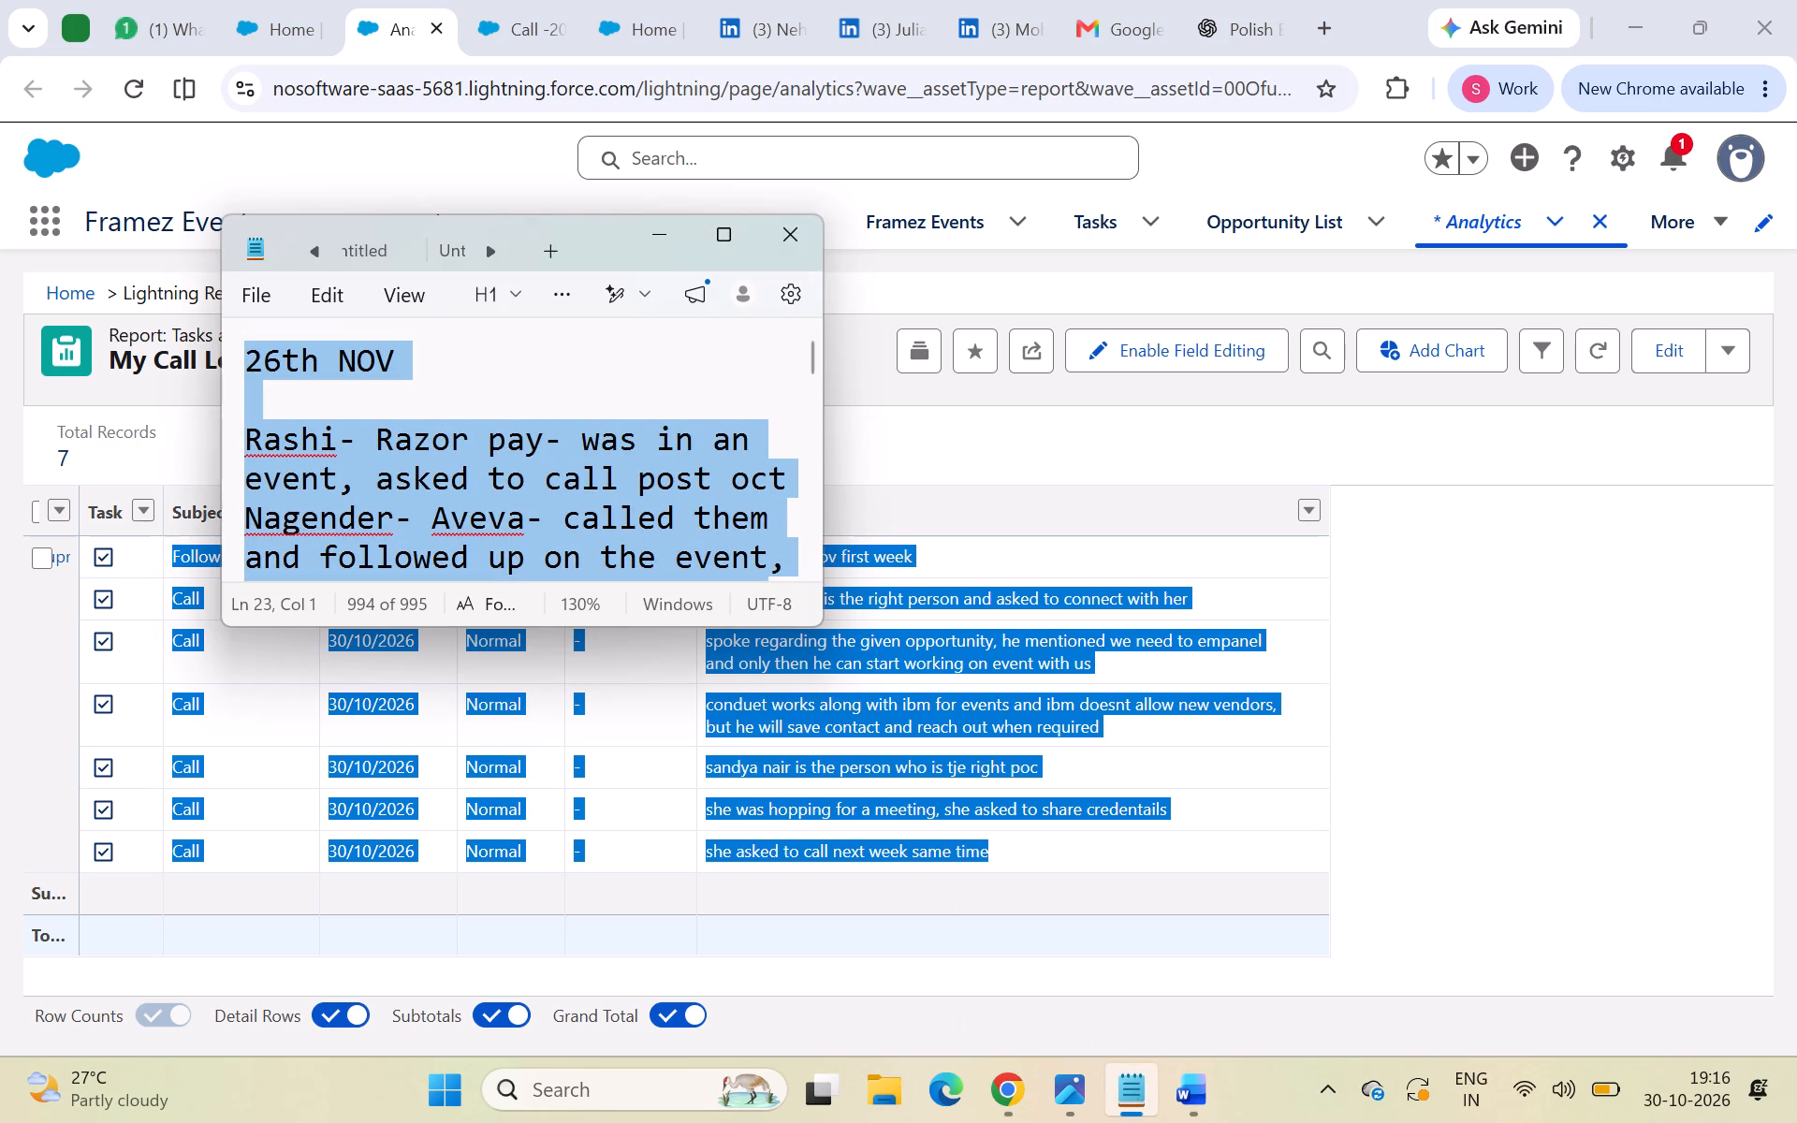
click(554, 253)
click(443, 389)
key(ctrl+v)
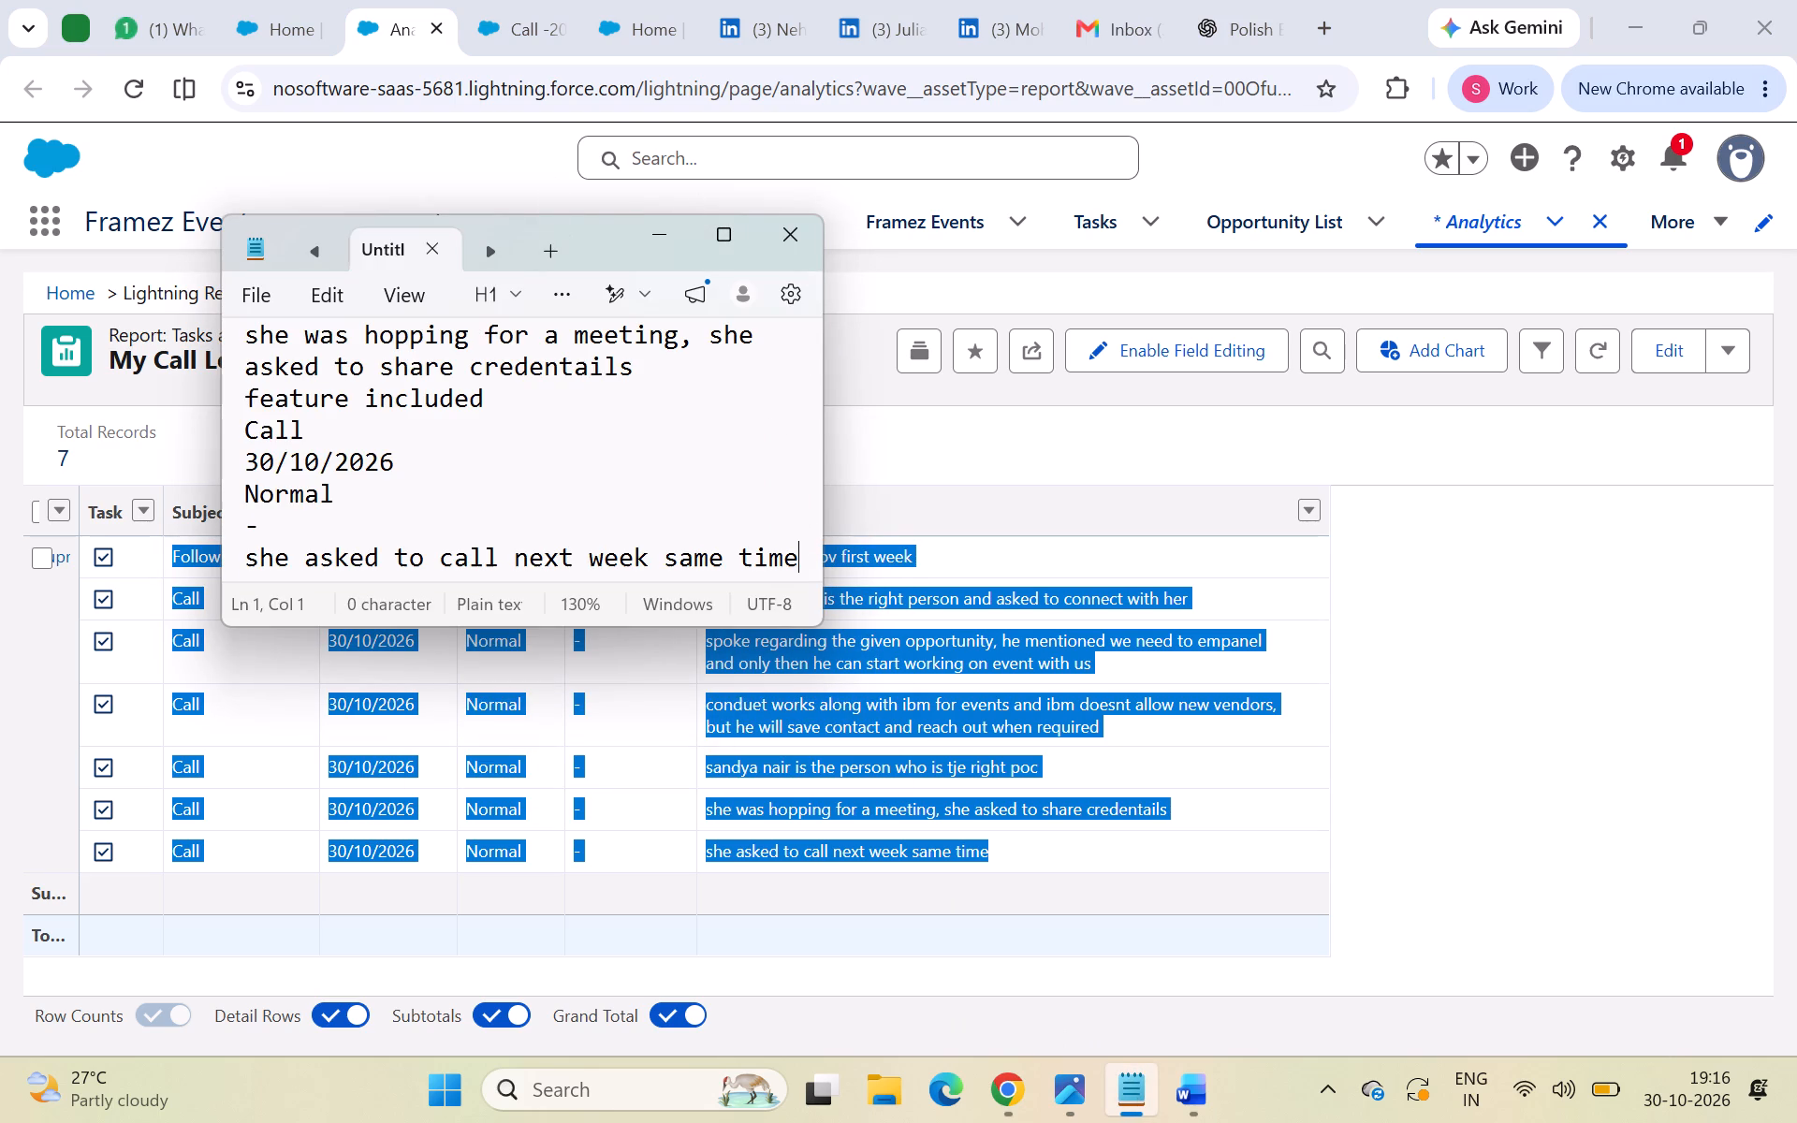
Maximize the note and delete the first entry's "Follow up Call", "26/10/2026" and "Normal" lines above its comment.
click(728, 228)
click(493, 355)
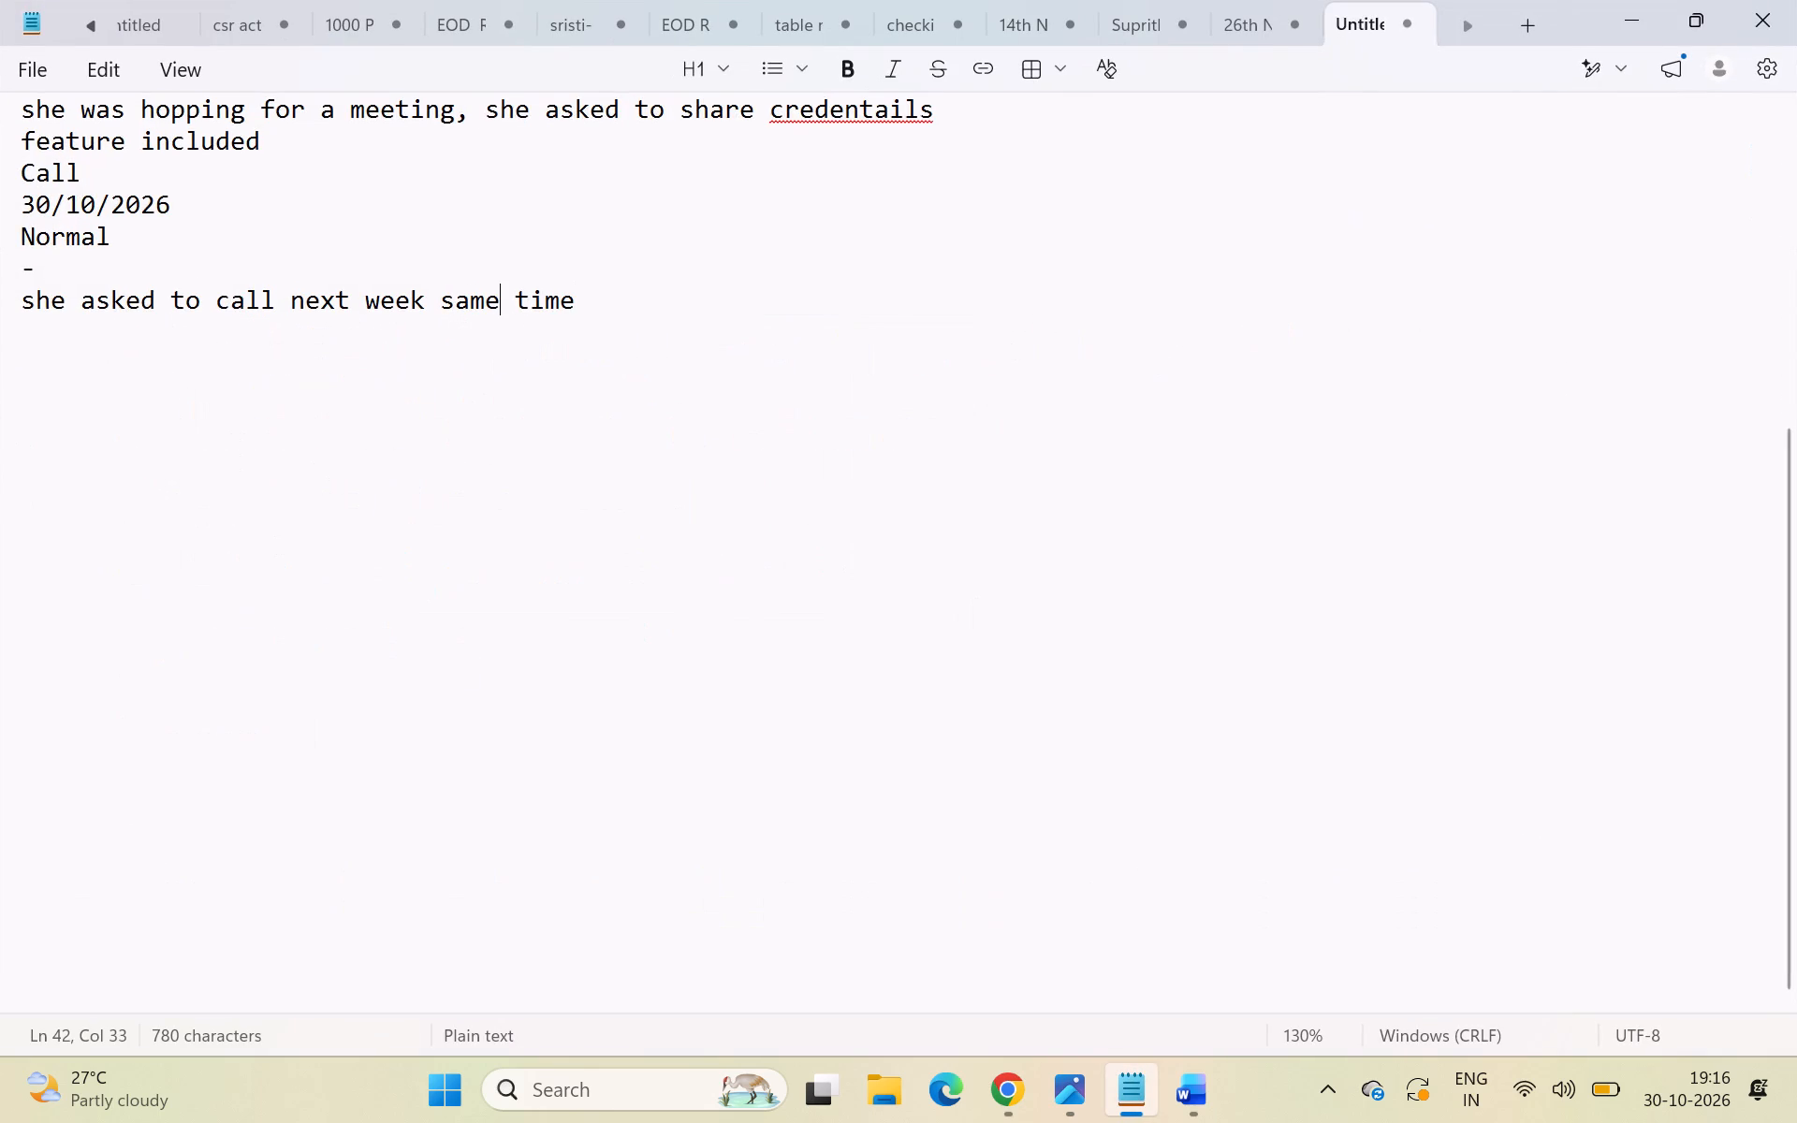
scroll(524, 350, up, 14)
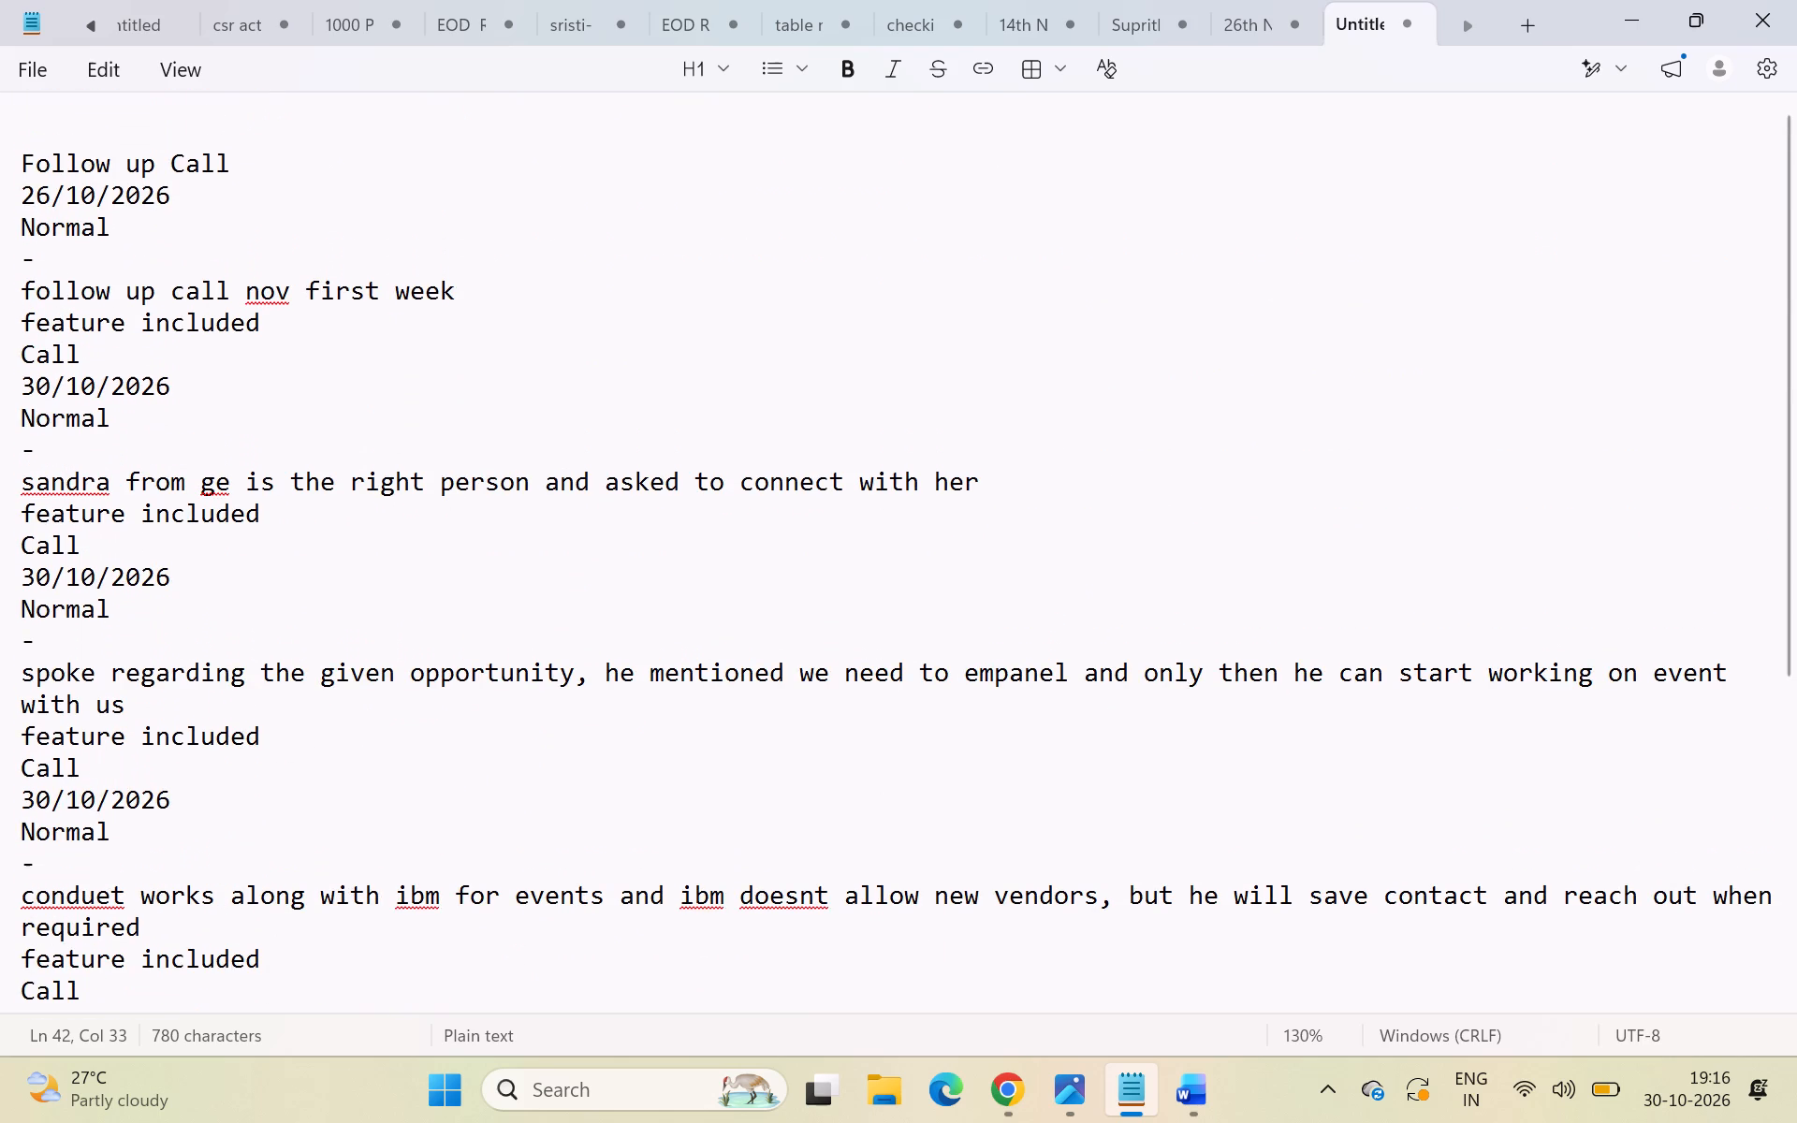
click(197, 215)
triple_click(169, 230)
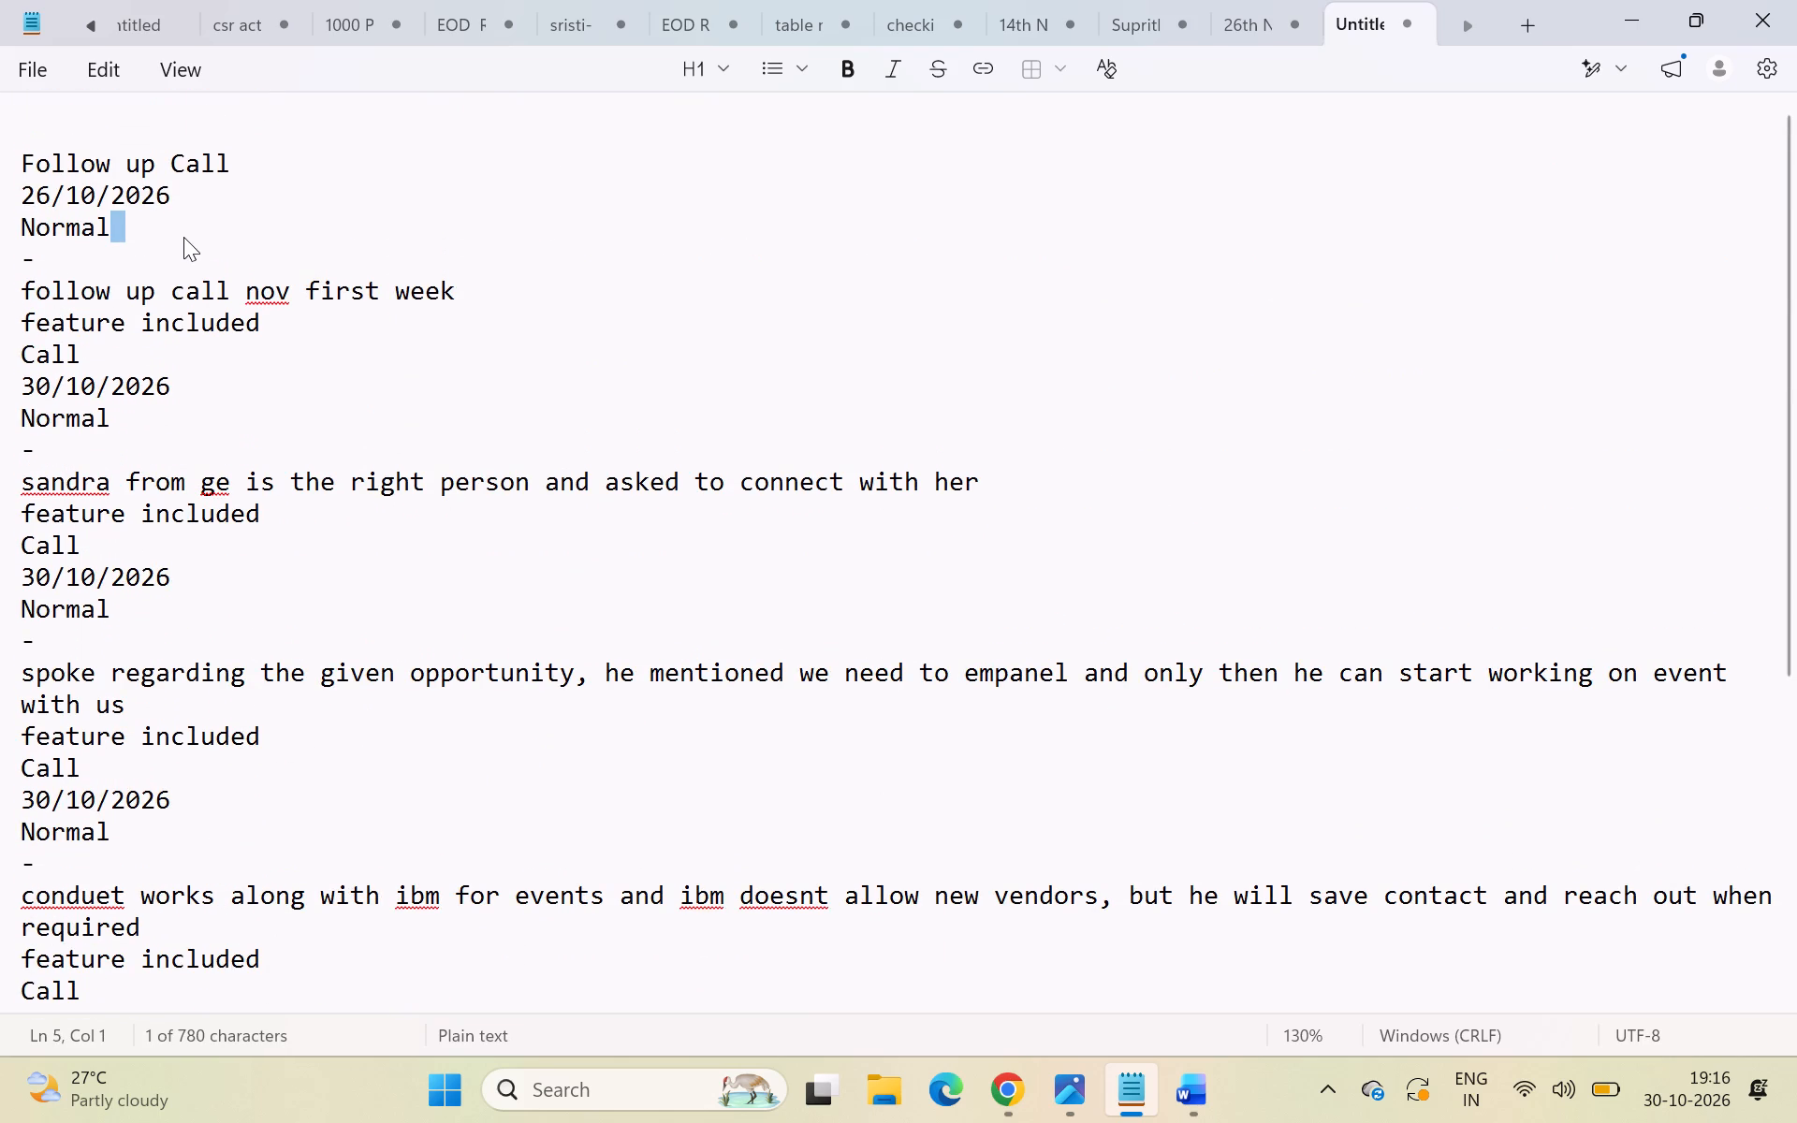
click(251, 283)
drag(215, 206, 24, 177)
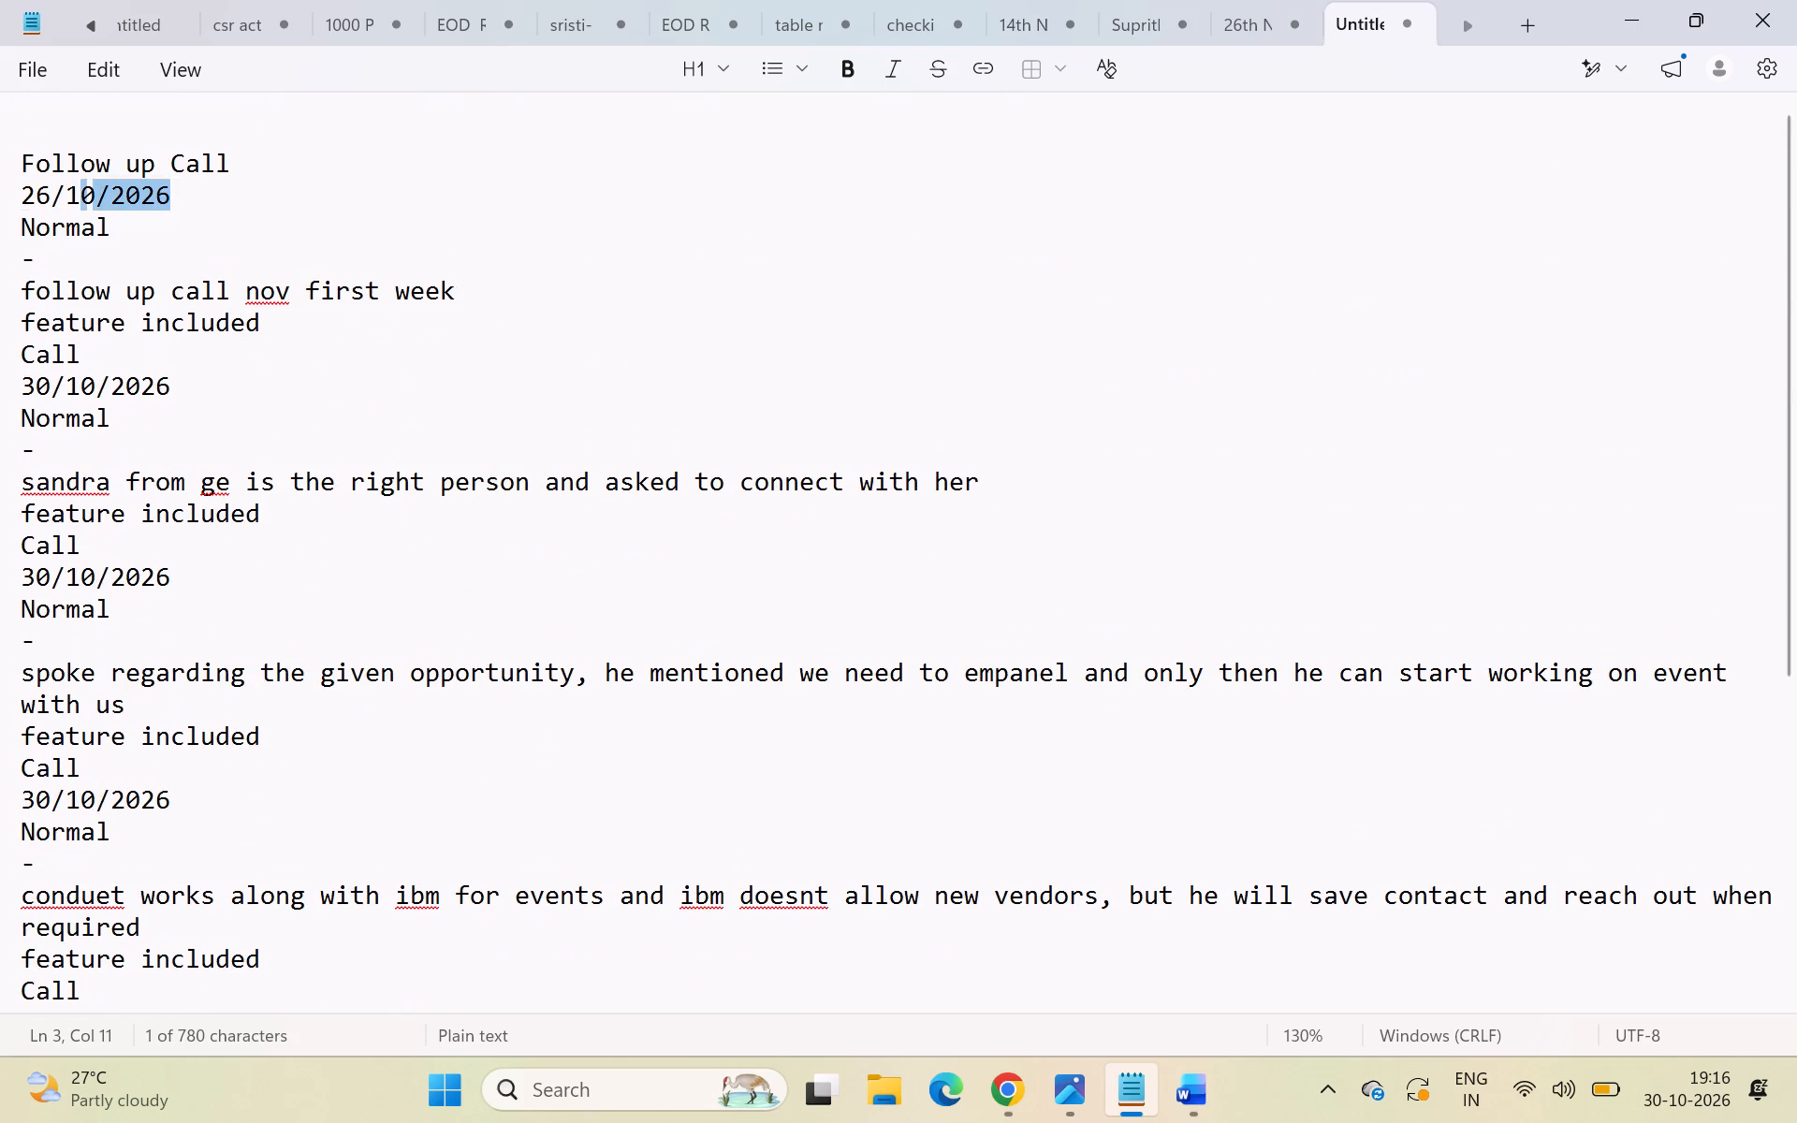
drag(24, 177, 2, 176)
click(161, 232)
drag(161, 232, 8, 176)
key(BackSpace)
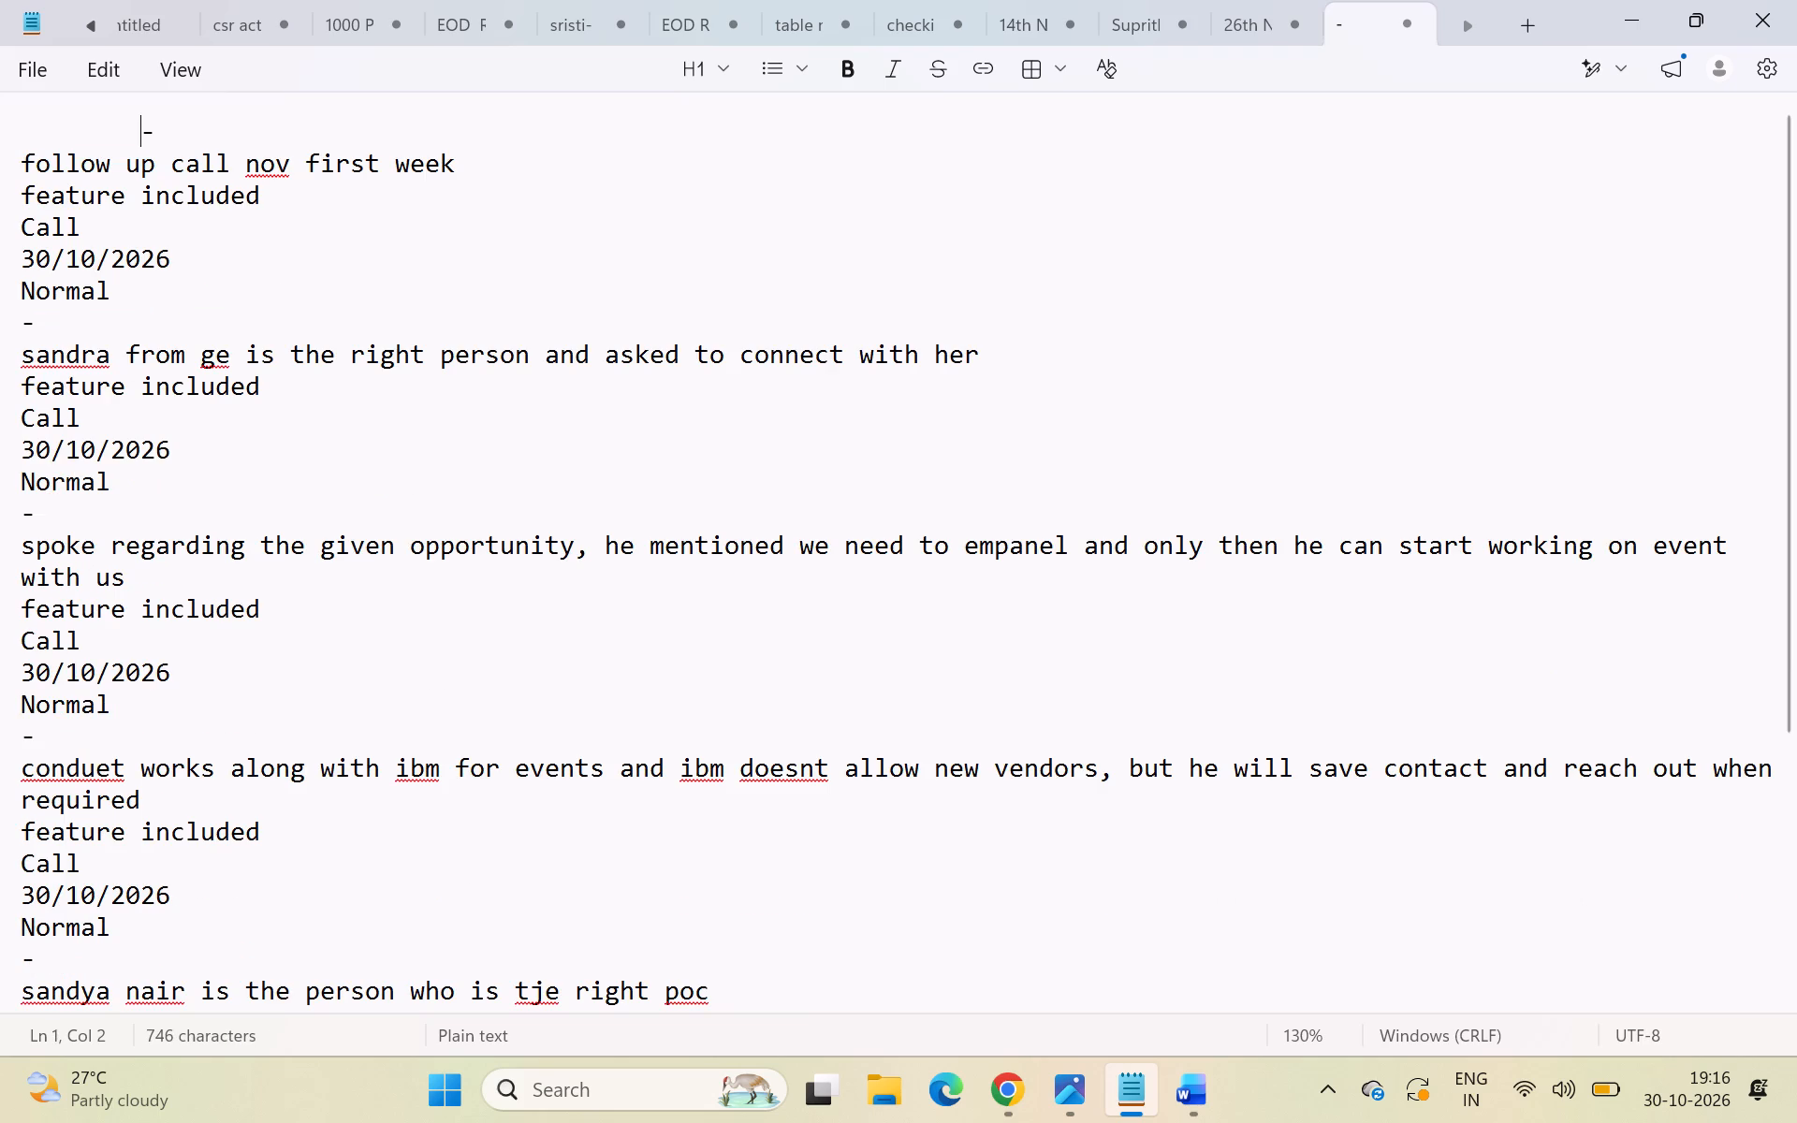